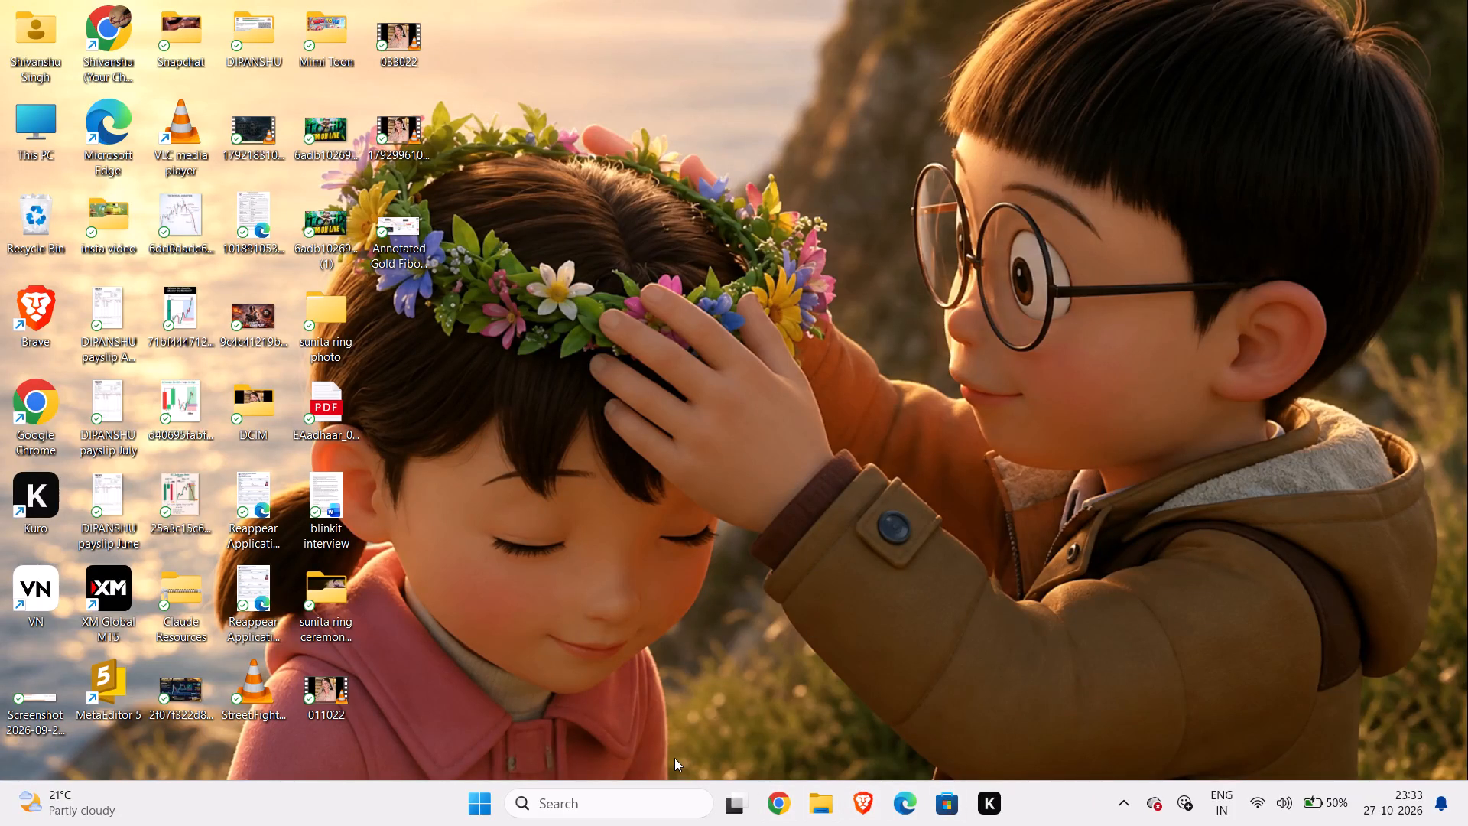
Find the WhatsApp desktop app through the system search and launch it.
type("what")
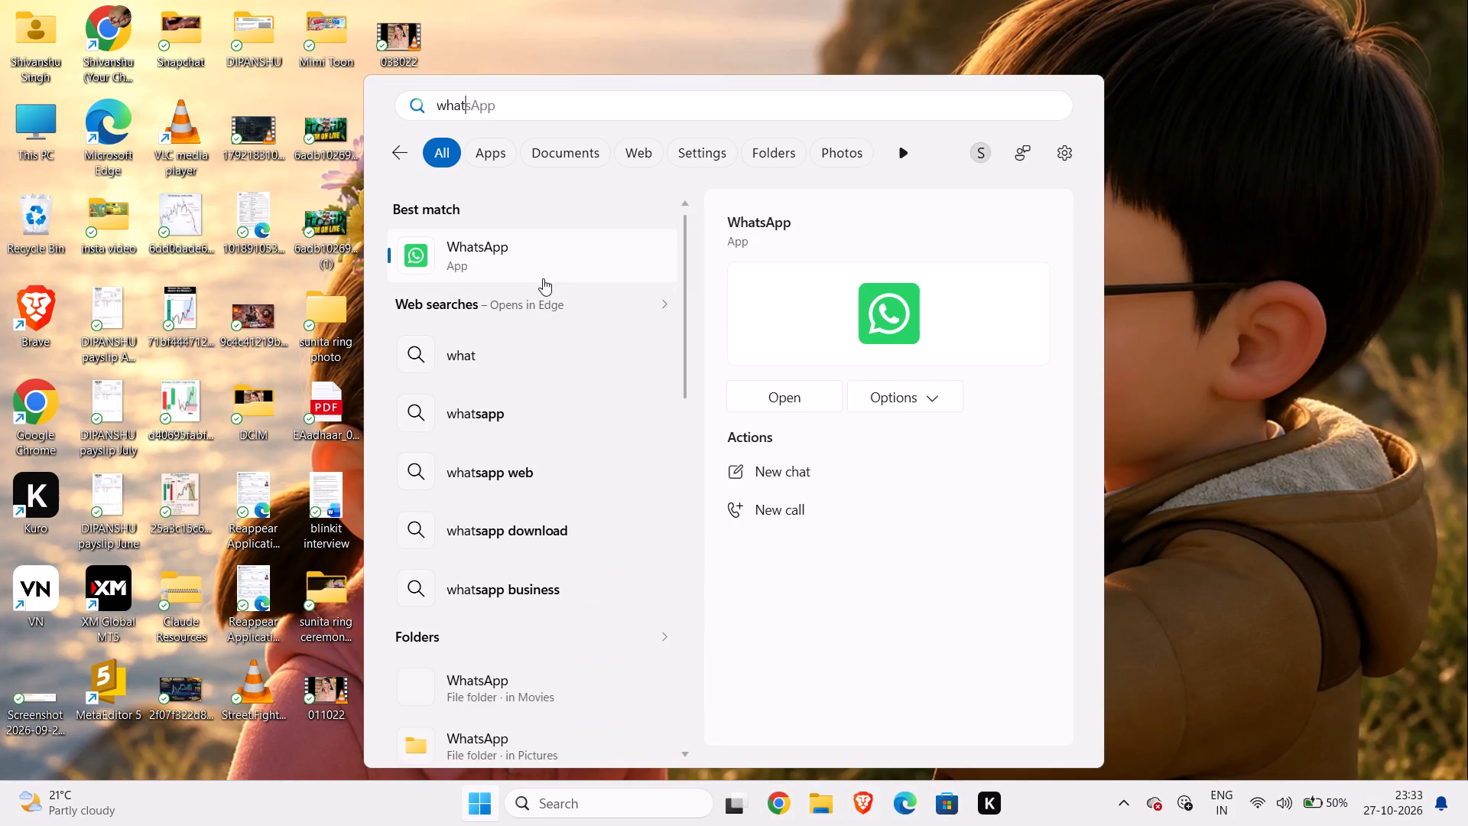
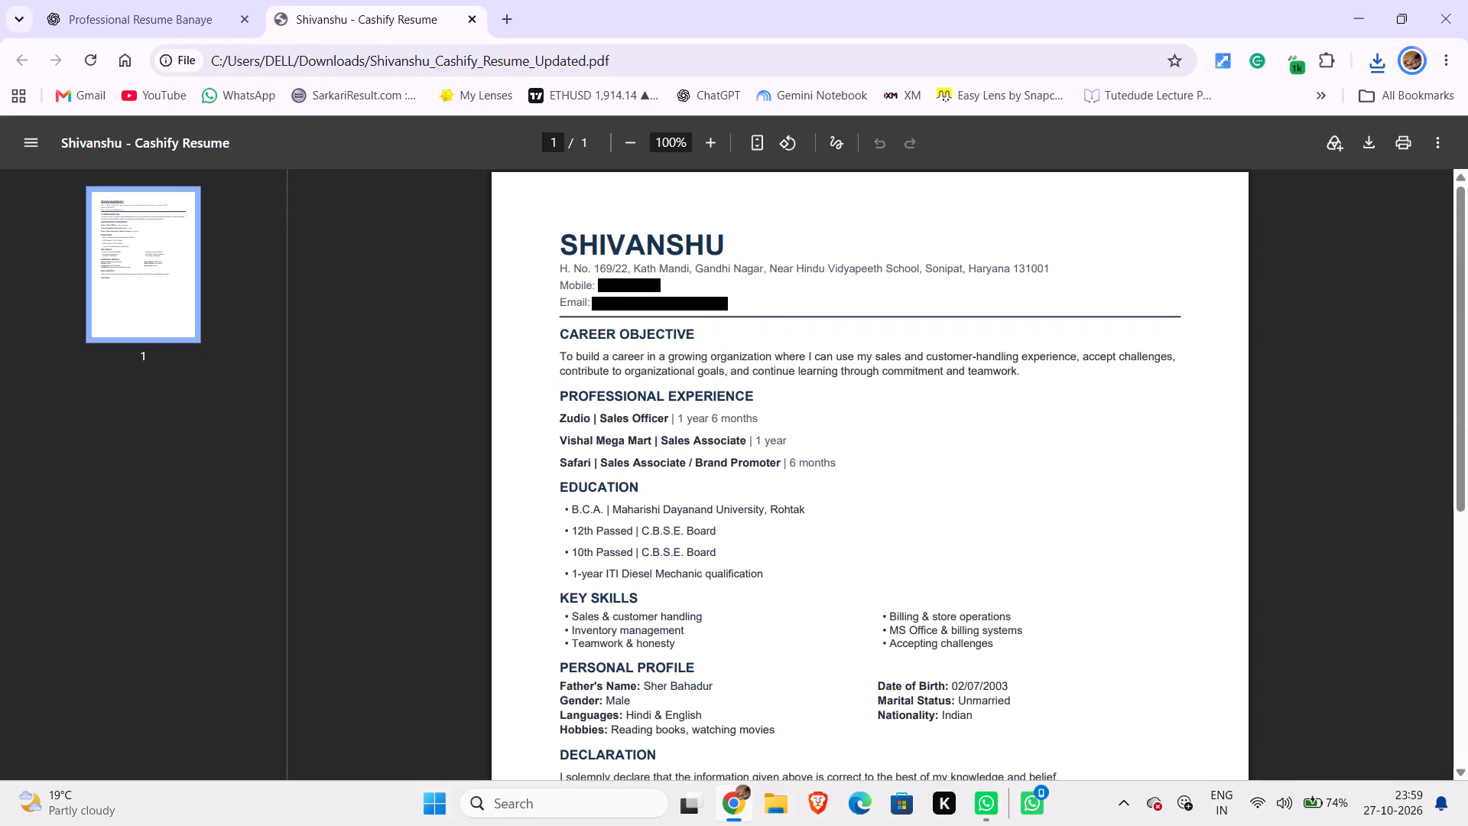
Select all the text of the resume PDF and copy it.
left_click_drag(559, 241, 827, 625)
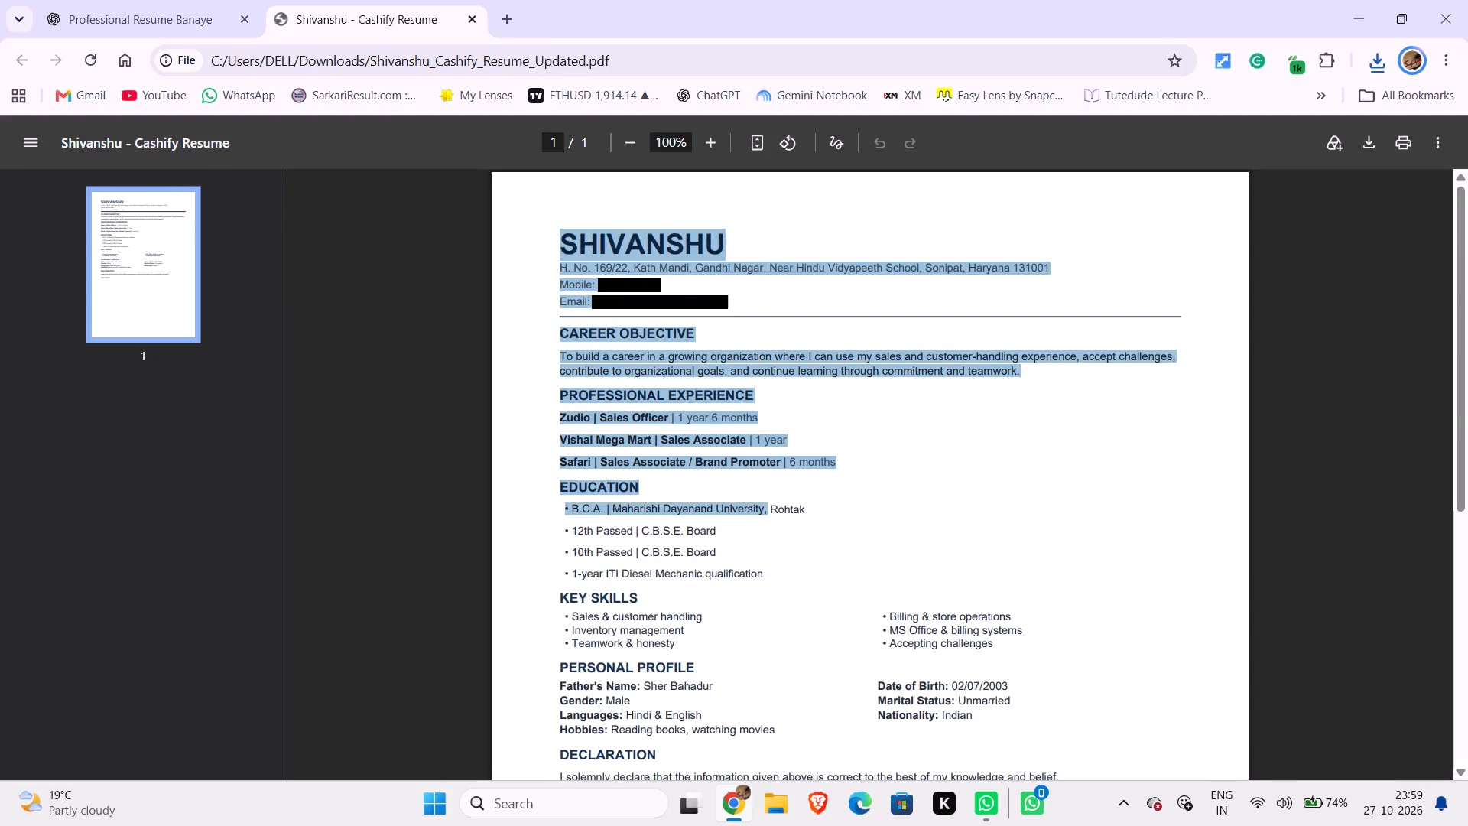
left_click_drag(827, 625, 1041, 656)
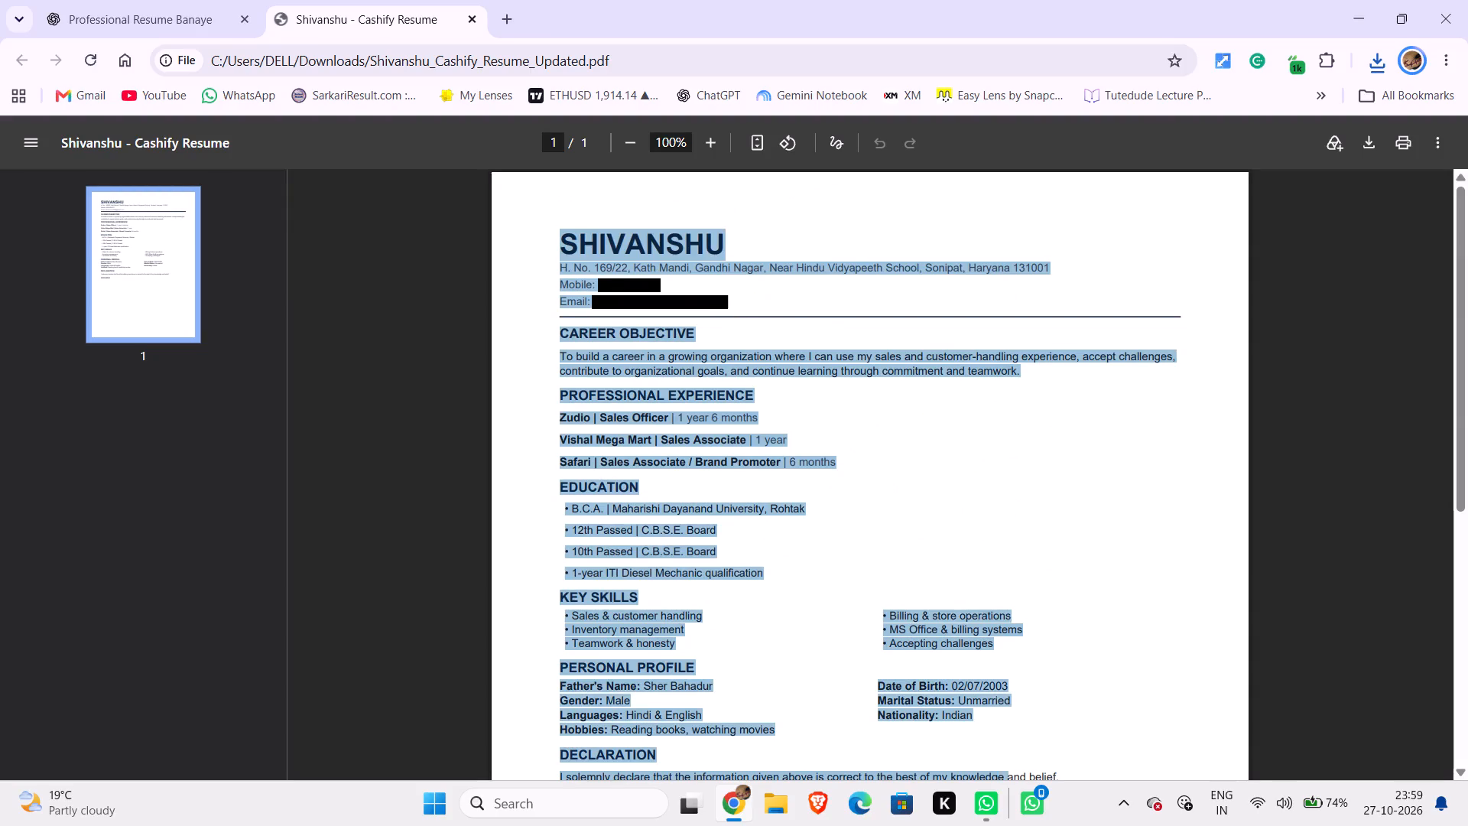
left_click_drag(1041, 656, 917, 728)
scroll(1038, 649, "down", 1)
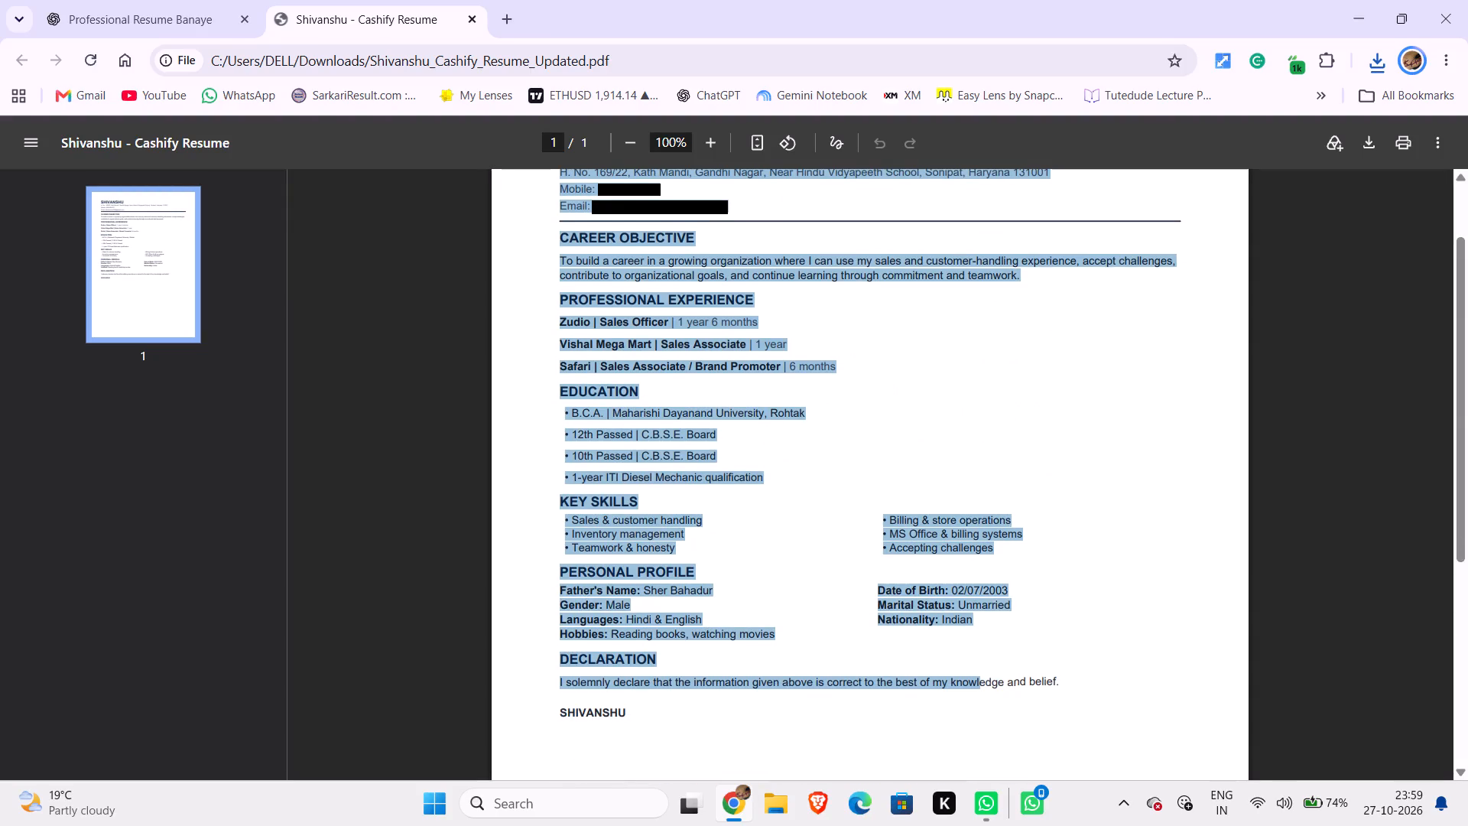
left_click_drag(917, 728, 614, 746)
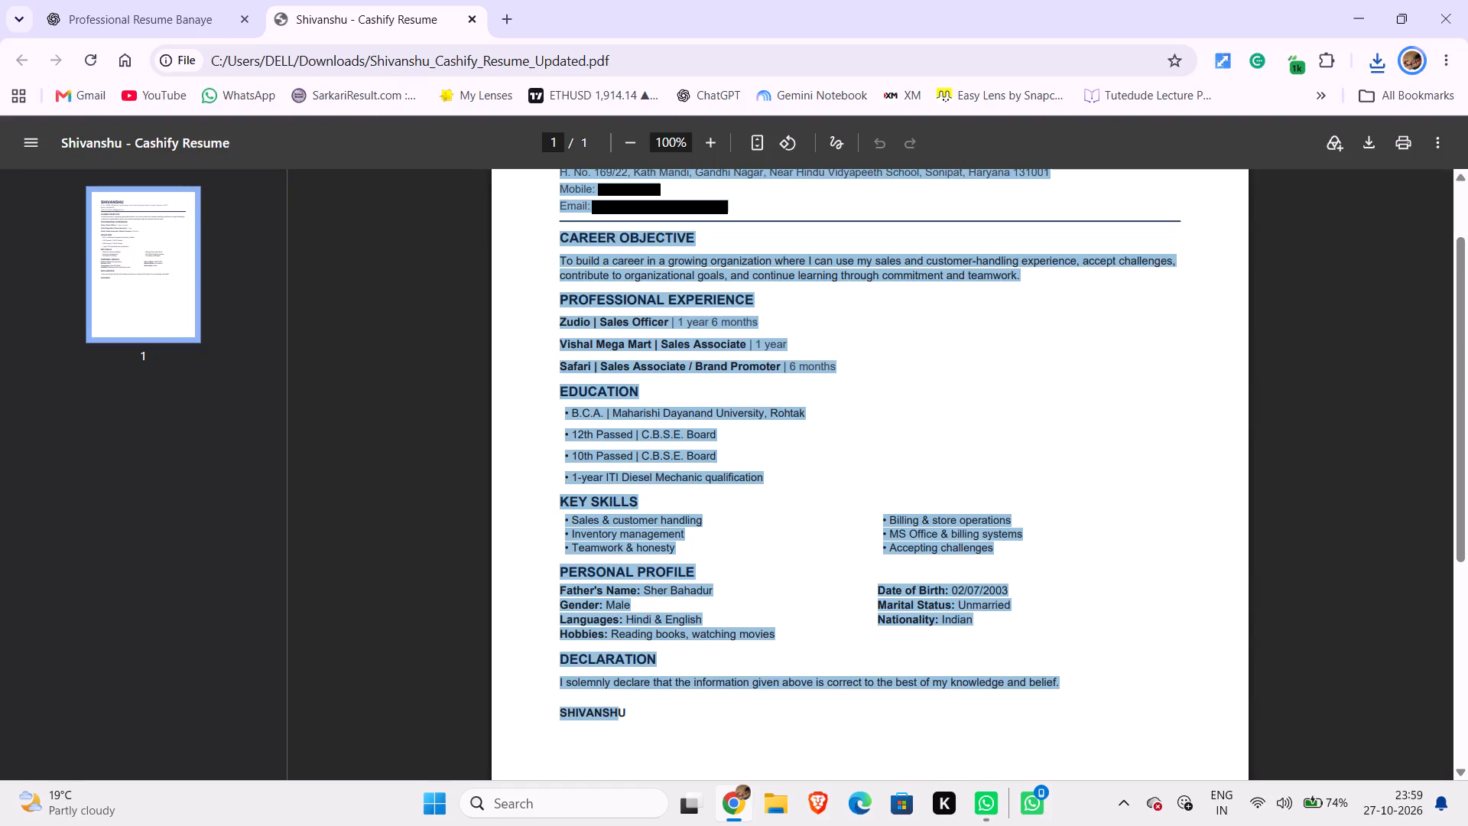
left_click_drag(614, 746, 598, 665)
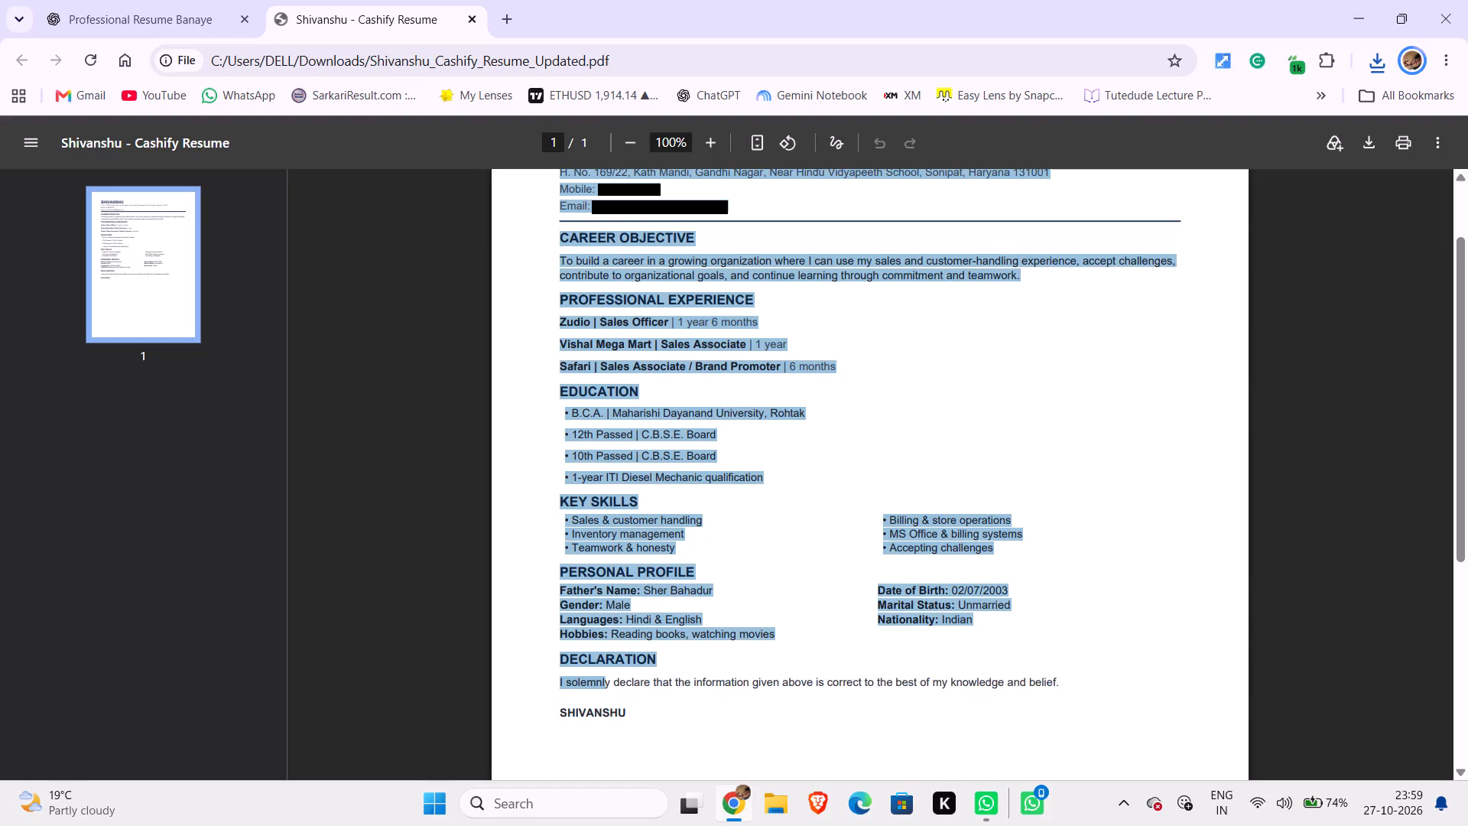
left_click_drag(598, 665, 595, 660)
left_click_drag(602, 673, 627, 717)
left_click(628, 712)
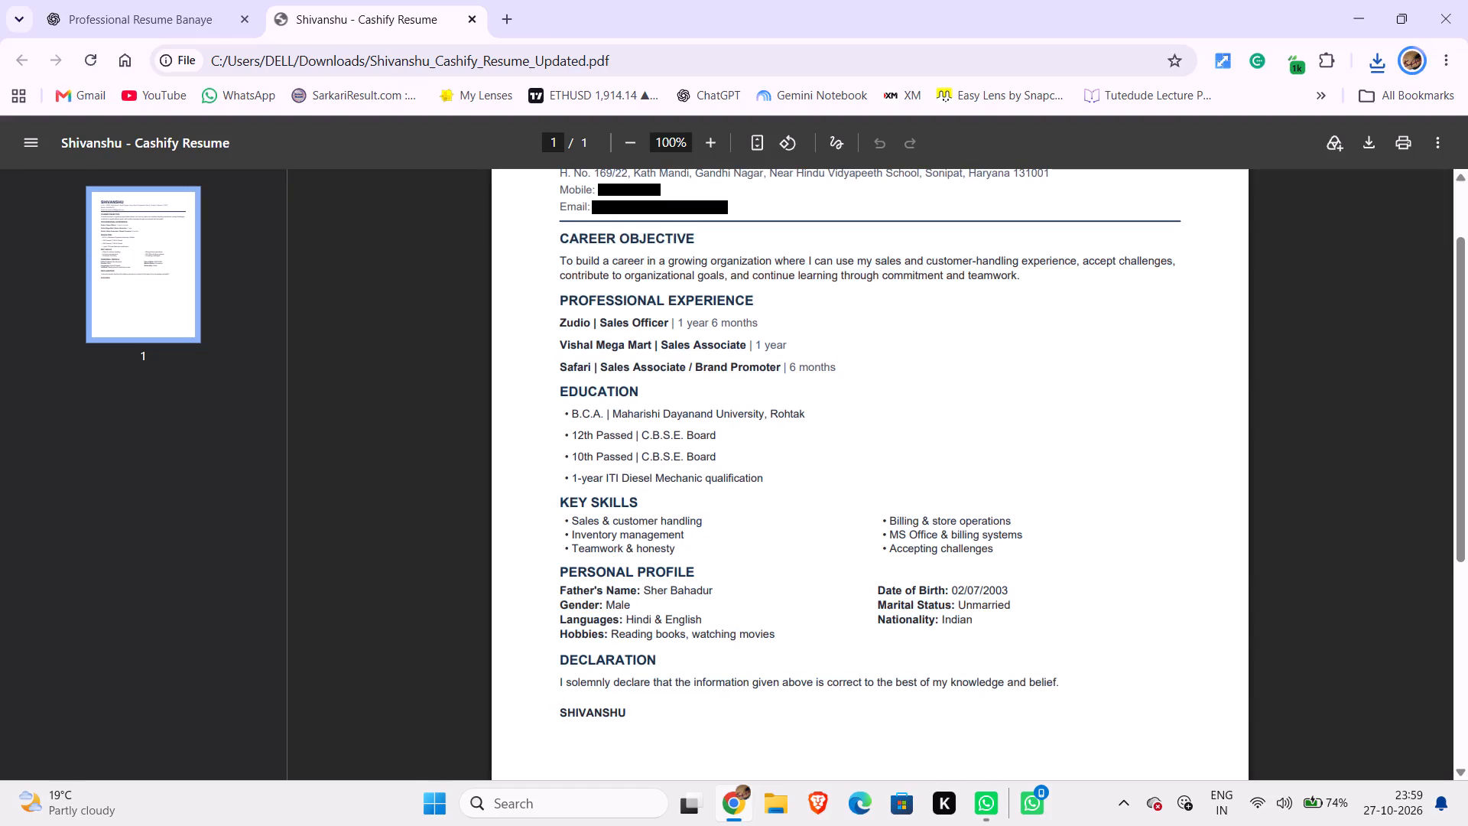
left_click(610, 677)
key("ctrl+a")
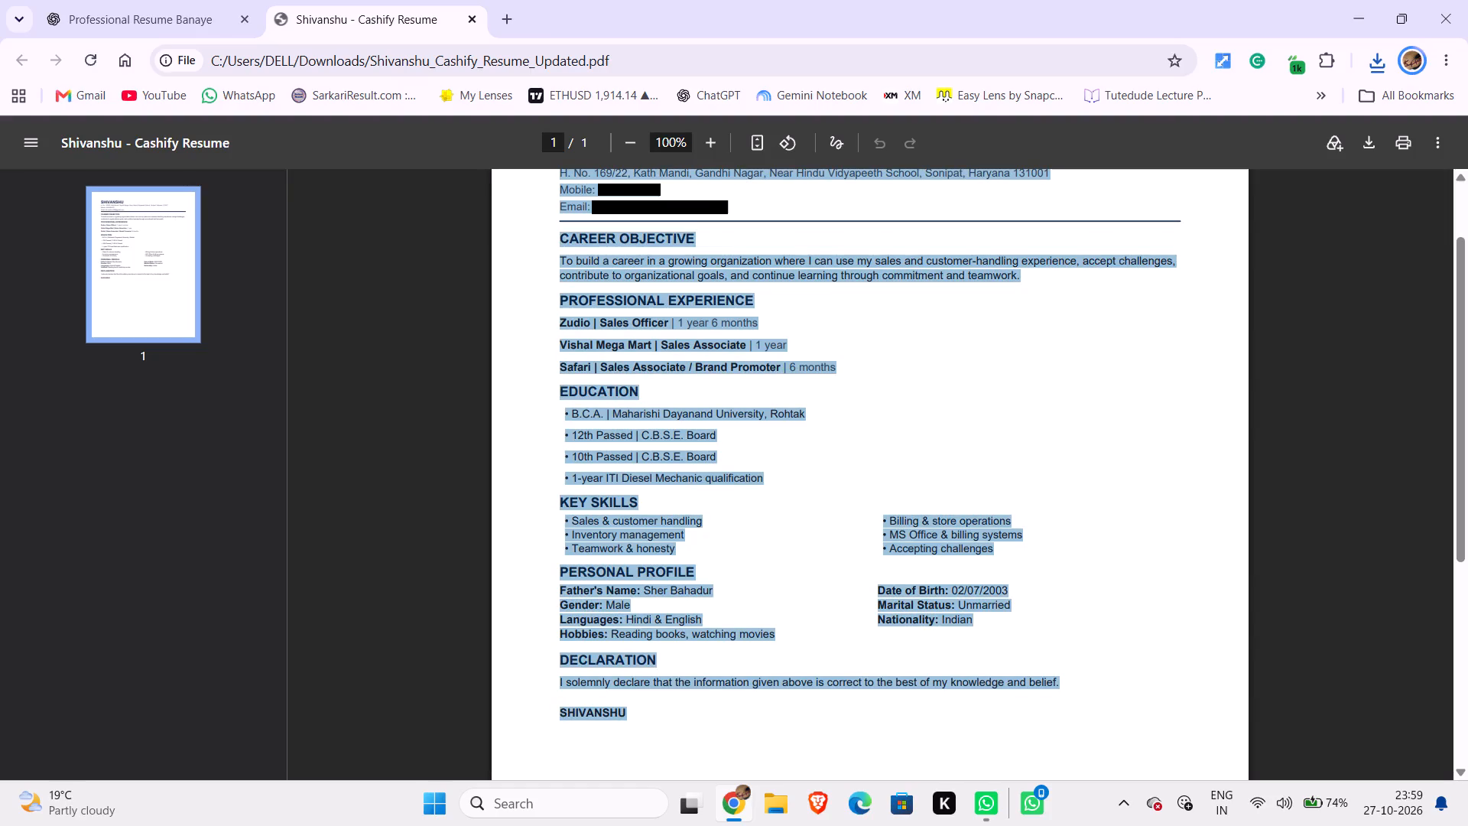
key("ctrl+c")
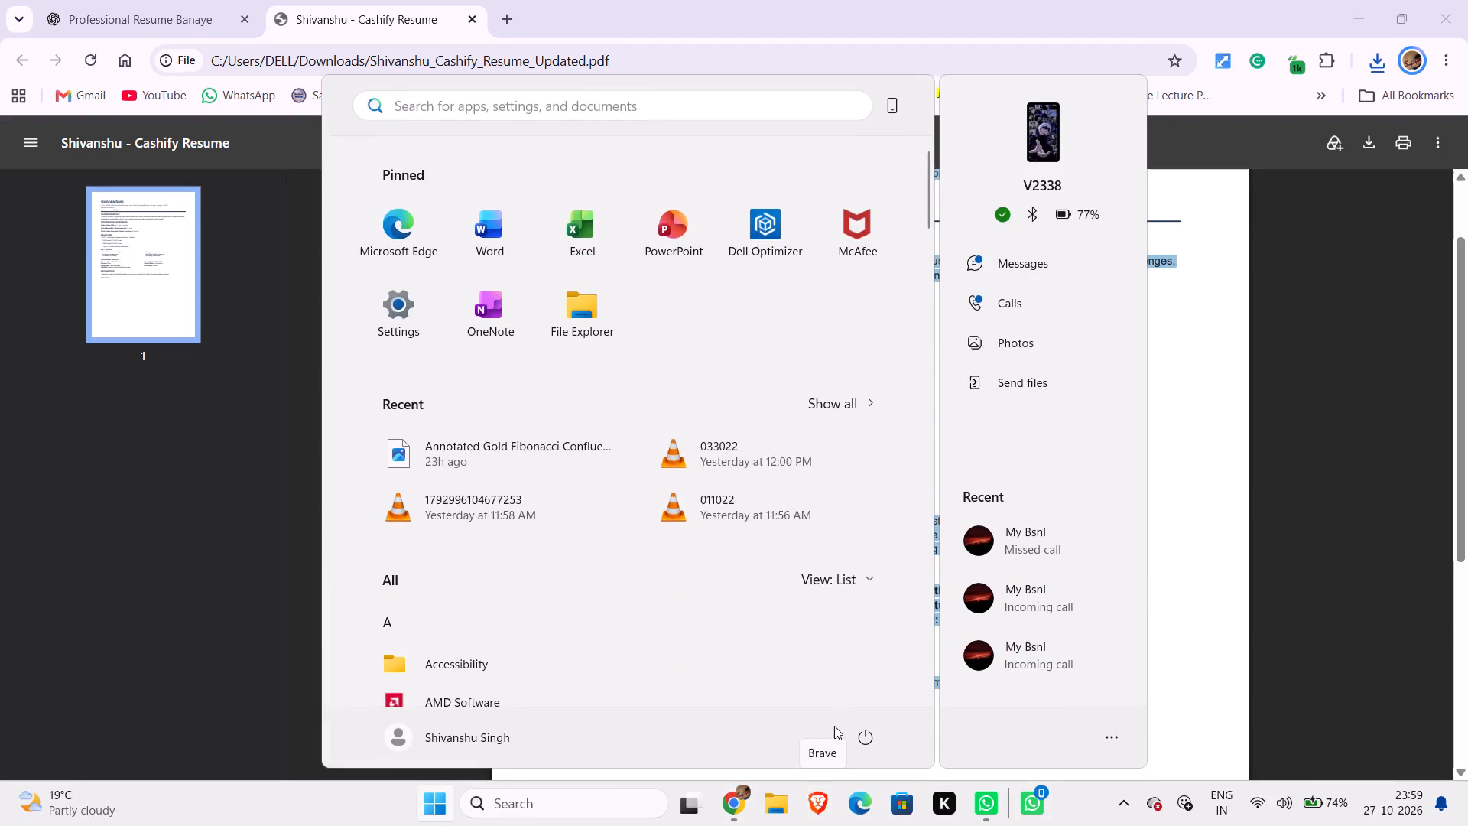
Launch Microsoft Word, maximize its window and create a blank document.
key("super+r")
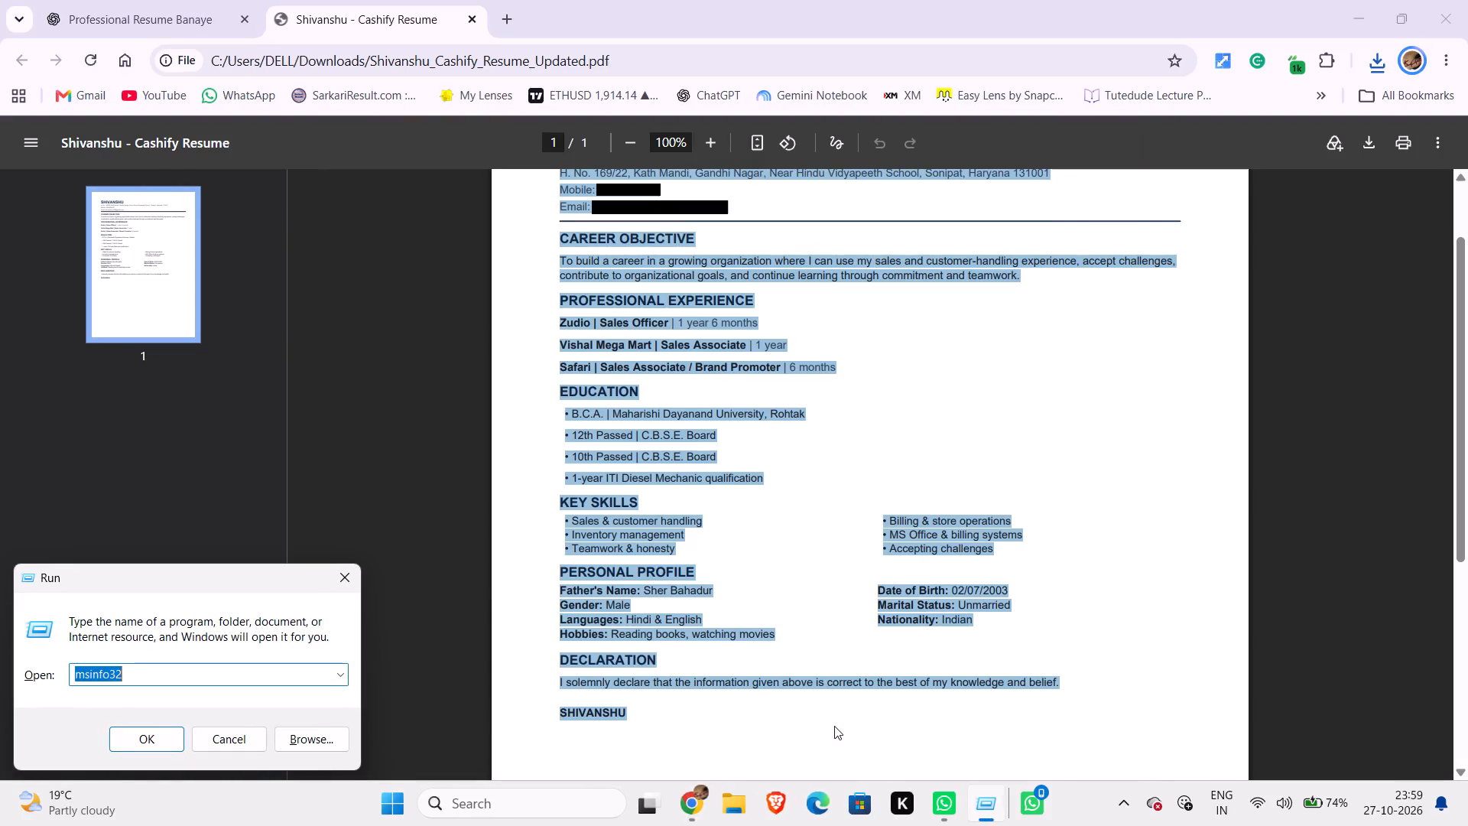
type("winword")
key("Return")
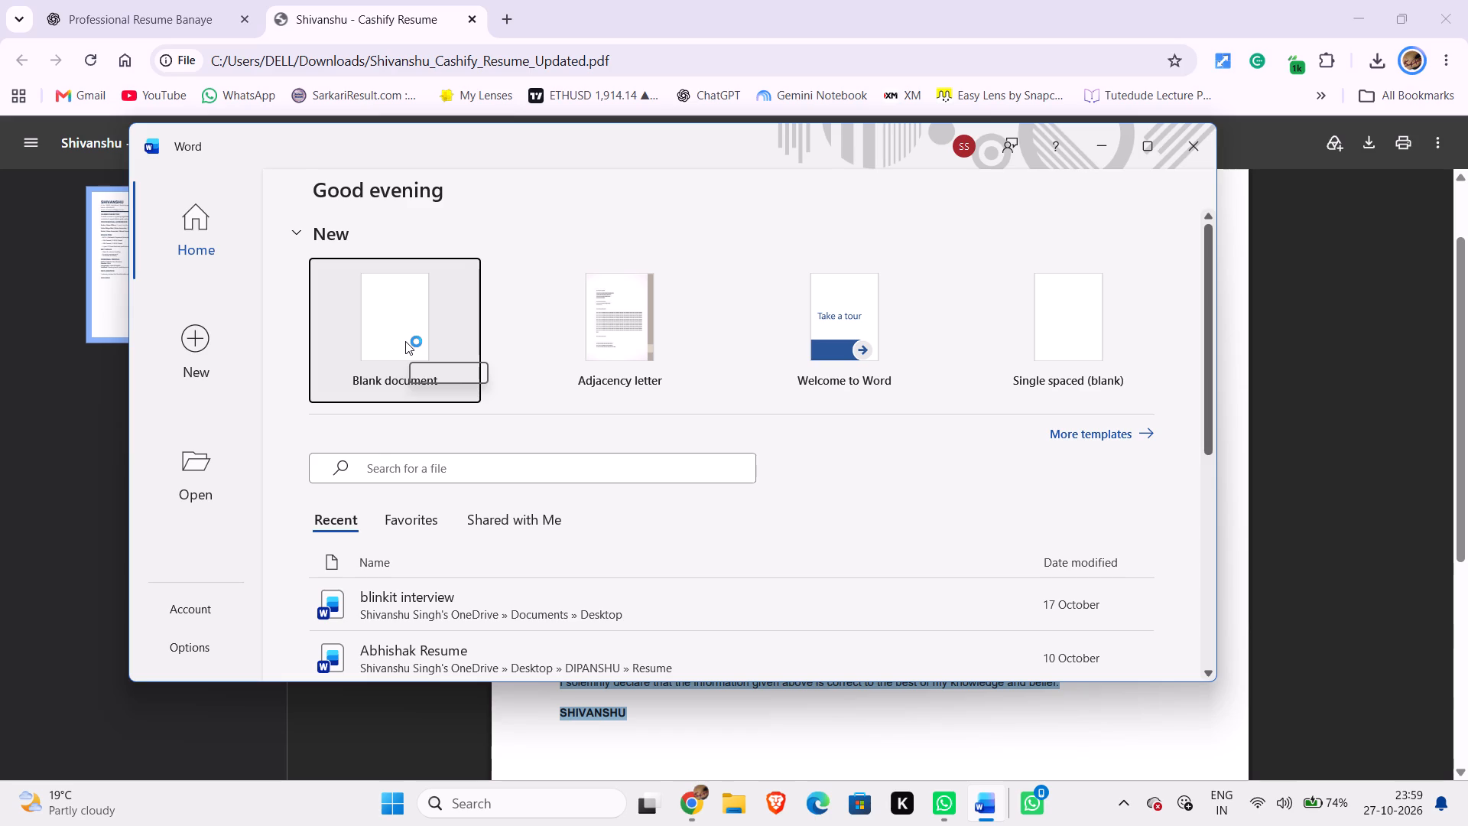
left_click(1150, 154)
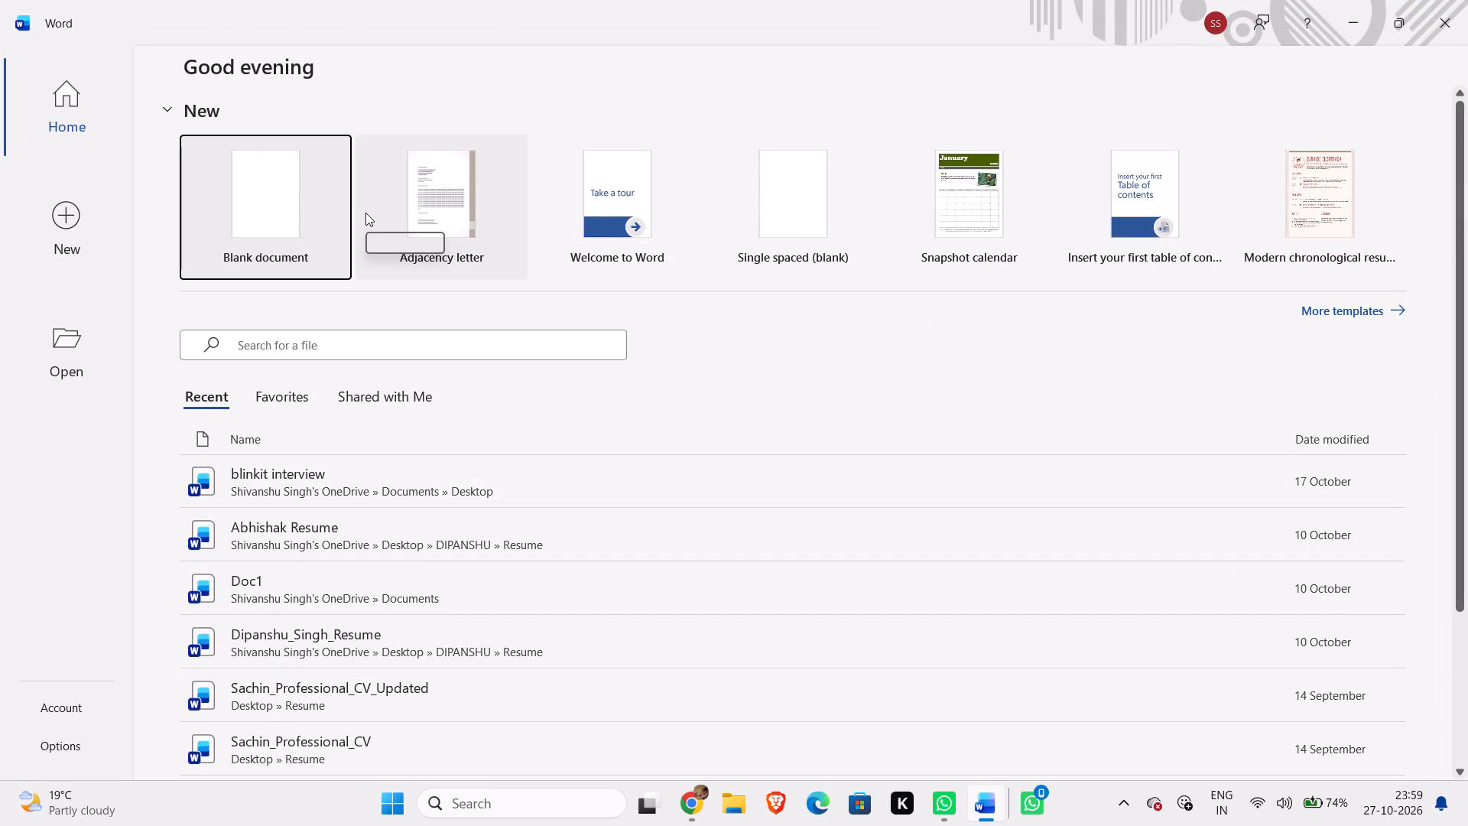
left_click(289, 212)
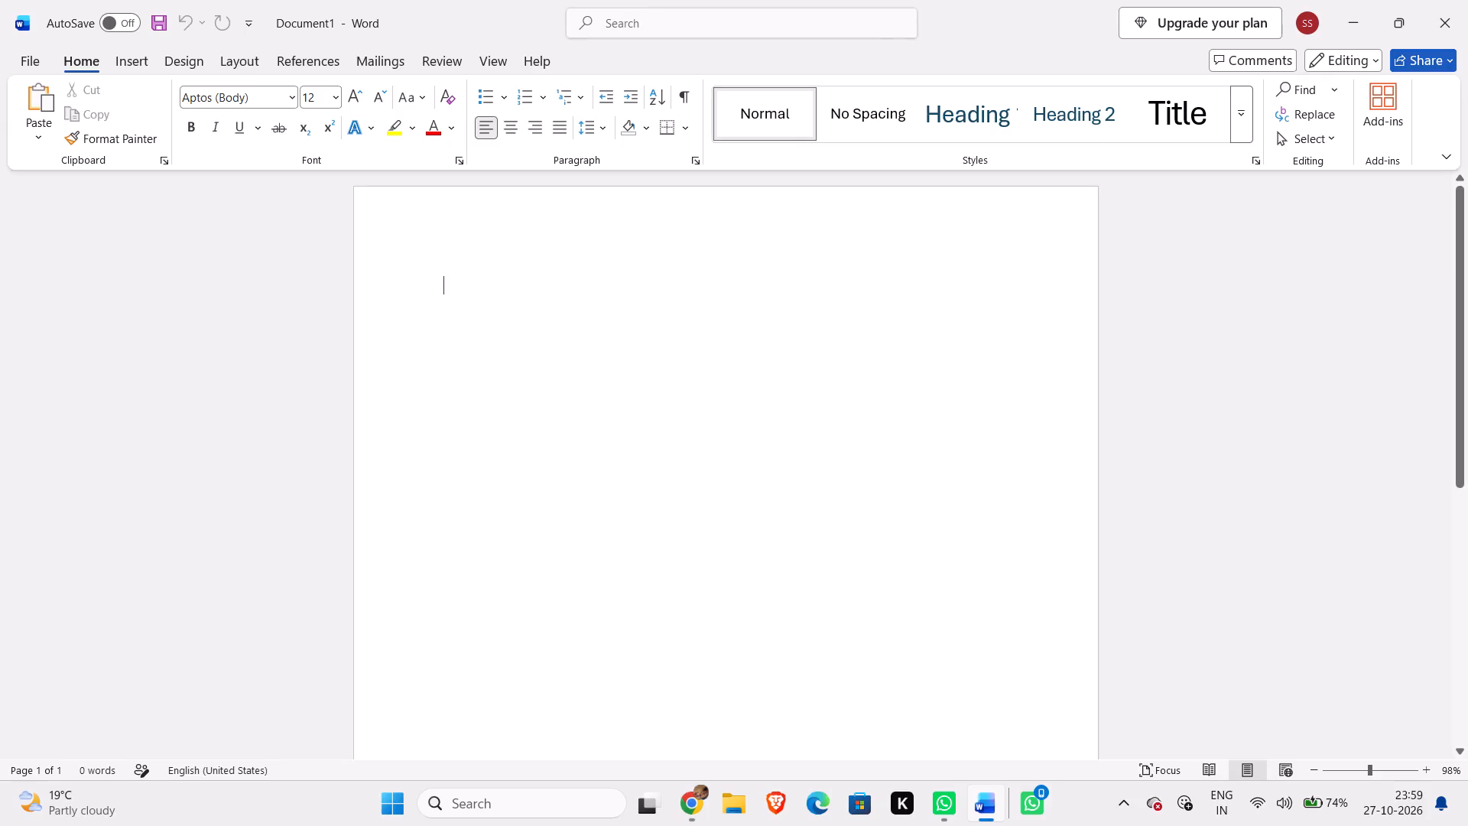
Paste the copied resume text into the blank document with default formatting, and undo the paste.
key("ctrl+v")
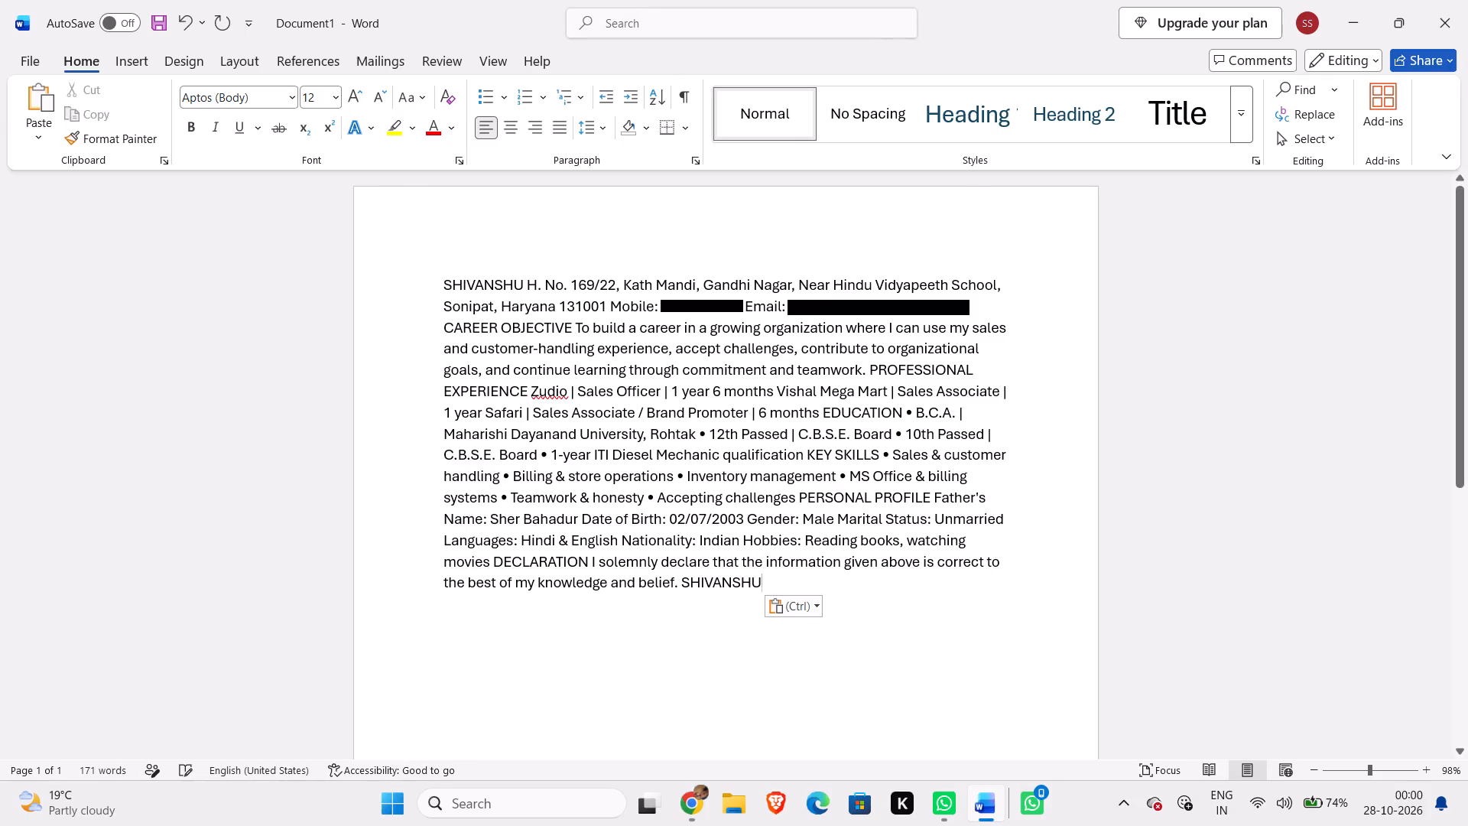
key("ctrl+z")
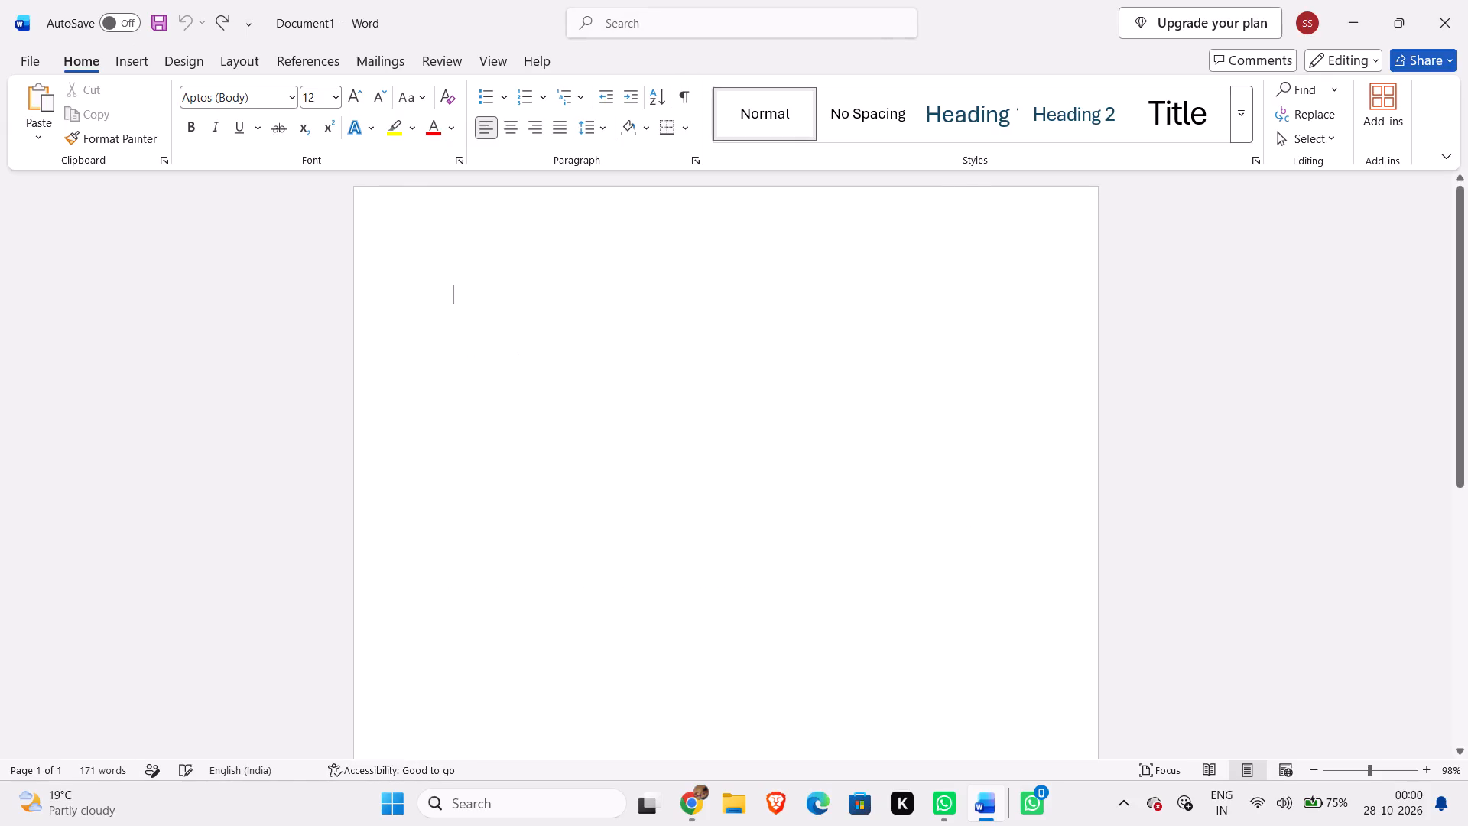
Paste the copied resume text into the blank document, keeping text only.
key("ctrl+alt+v")
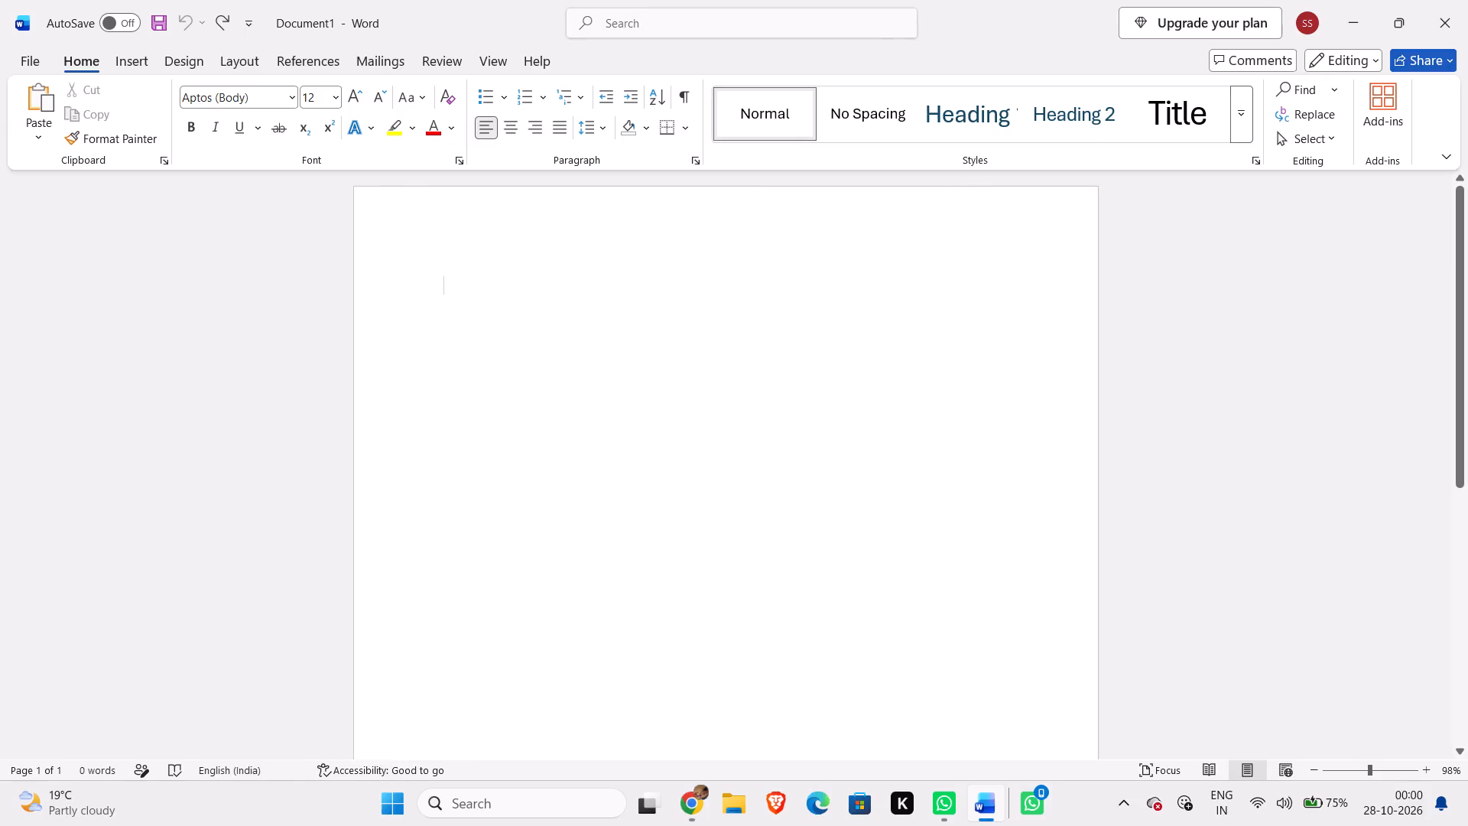
left_click(531, 372)
right_click(531, 372)
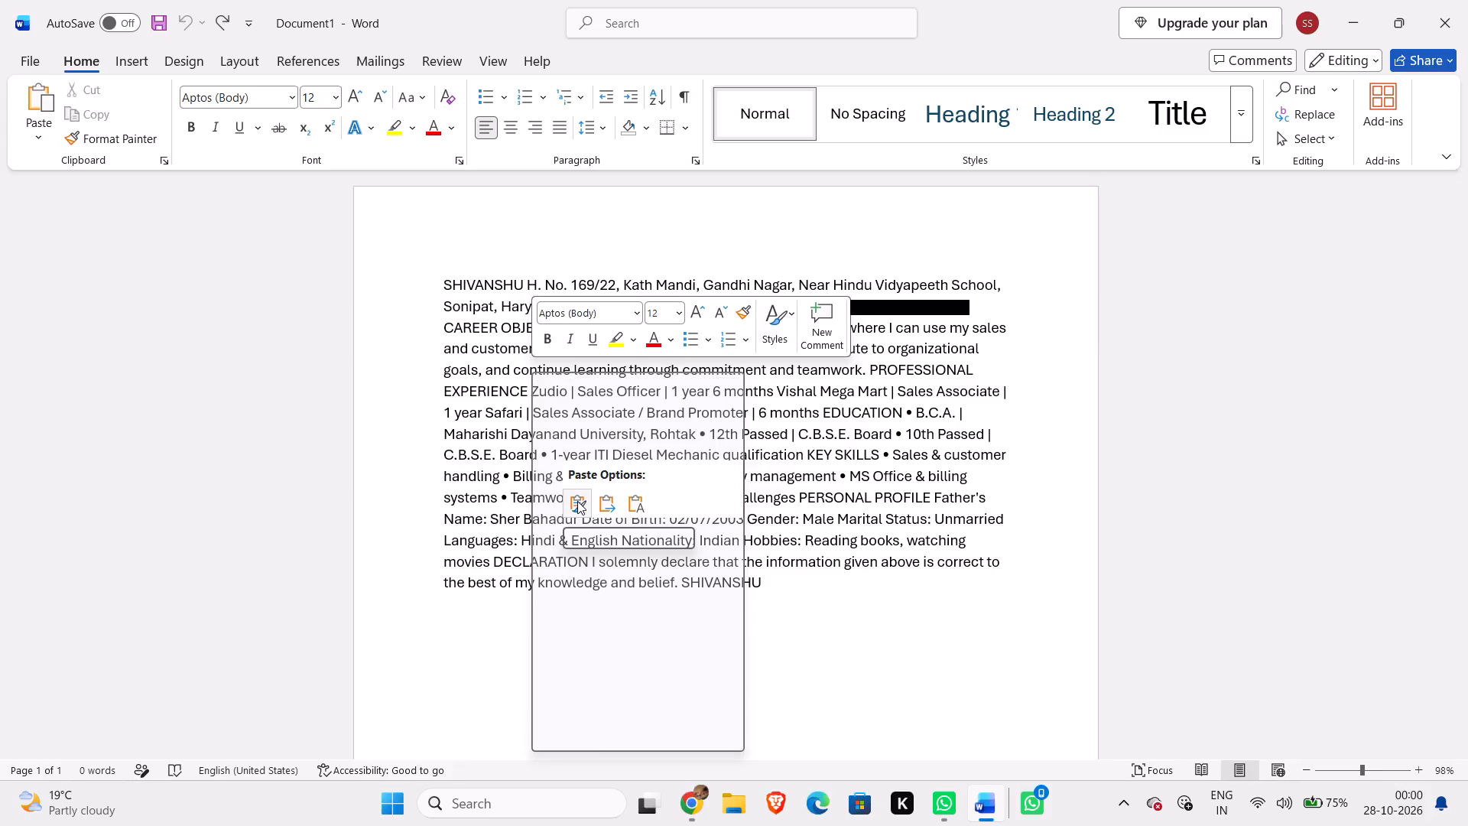
left_click(629, 507)
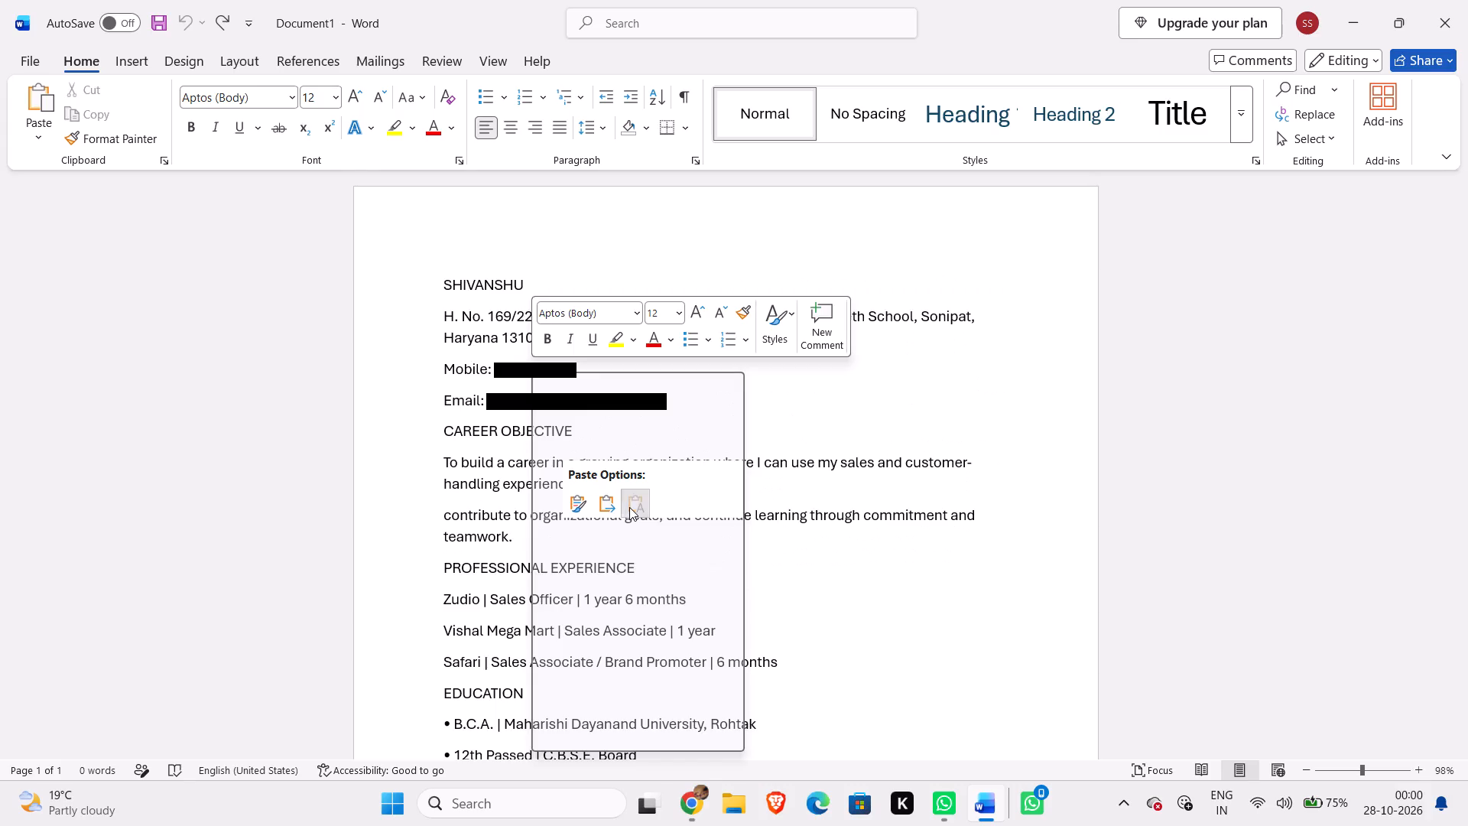
Review the pasted resume text in Word and check it against the resume PDF in Chrome, returning to the Word document.
scroll(629, 507, "down", 3)
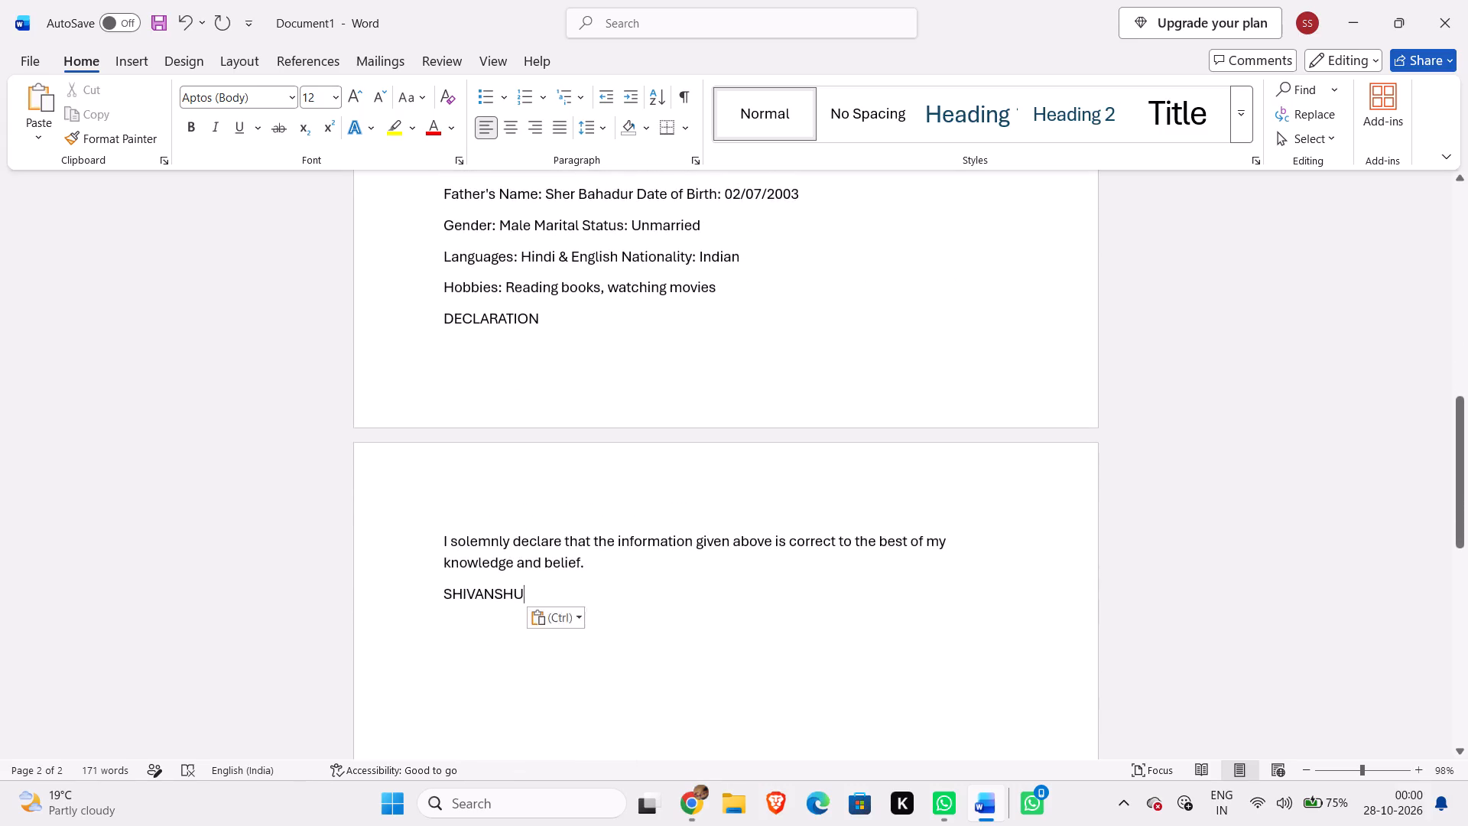
scroll(629, 507, "up", 18)
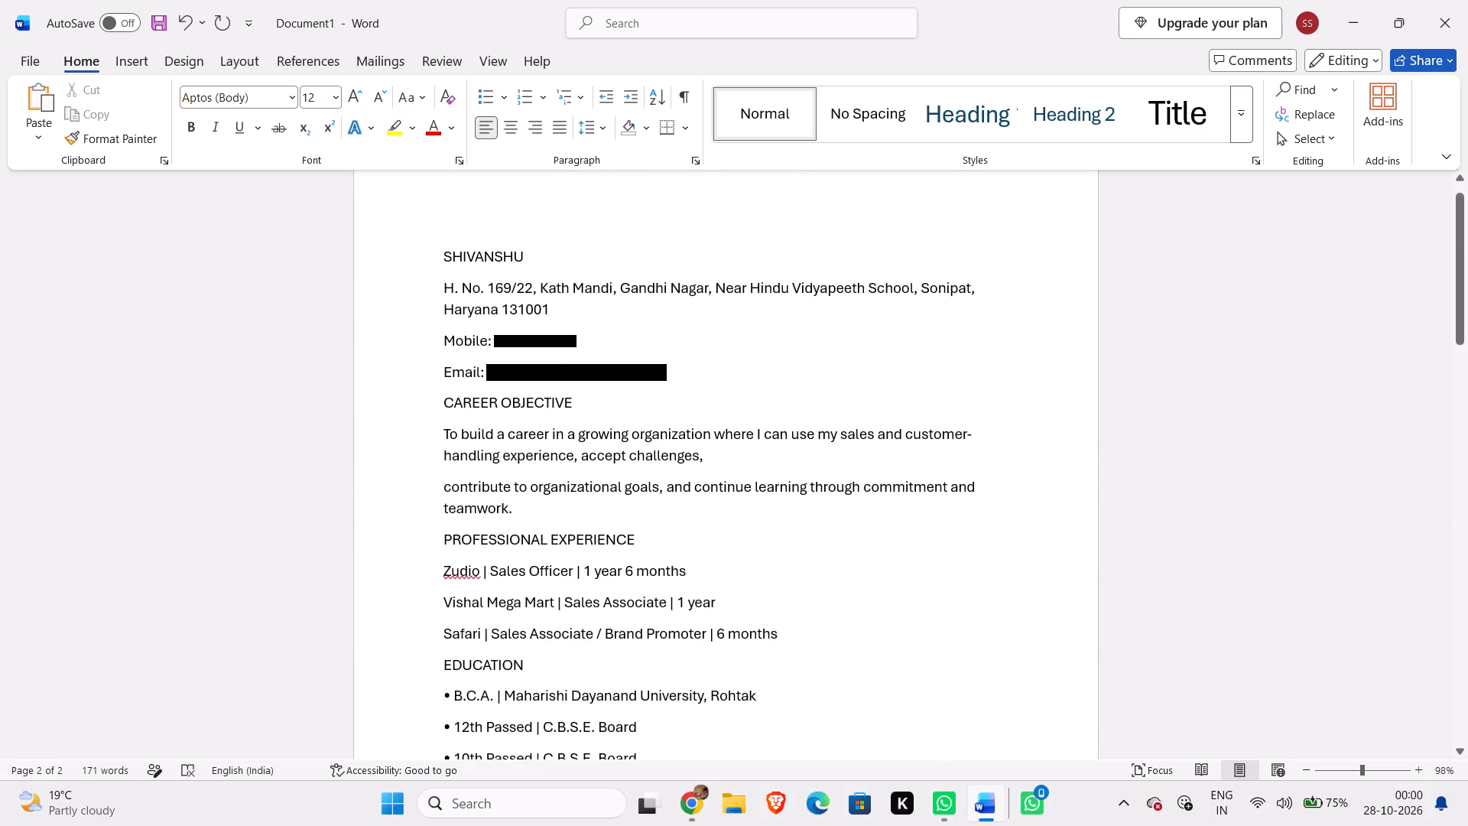
scroll(508, 309, "up", 4)
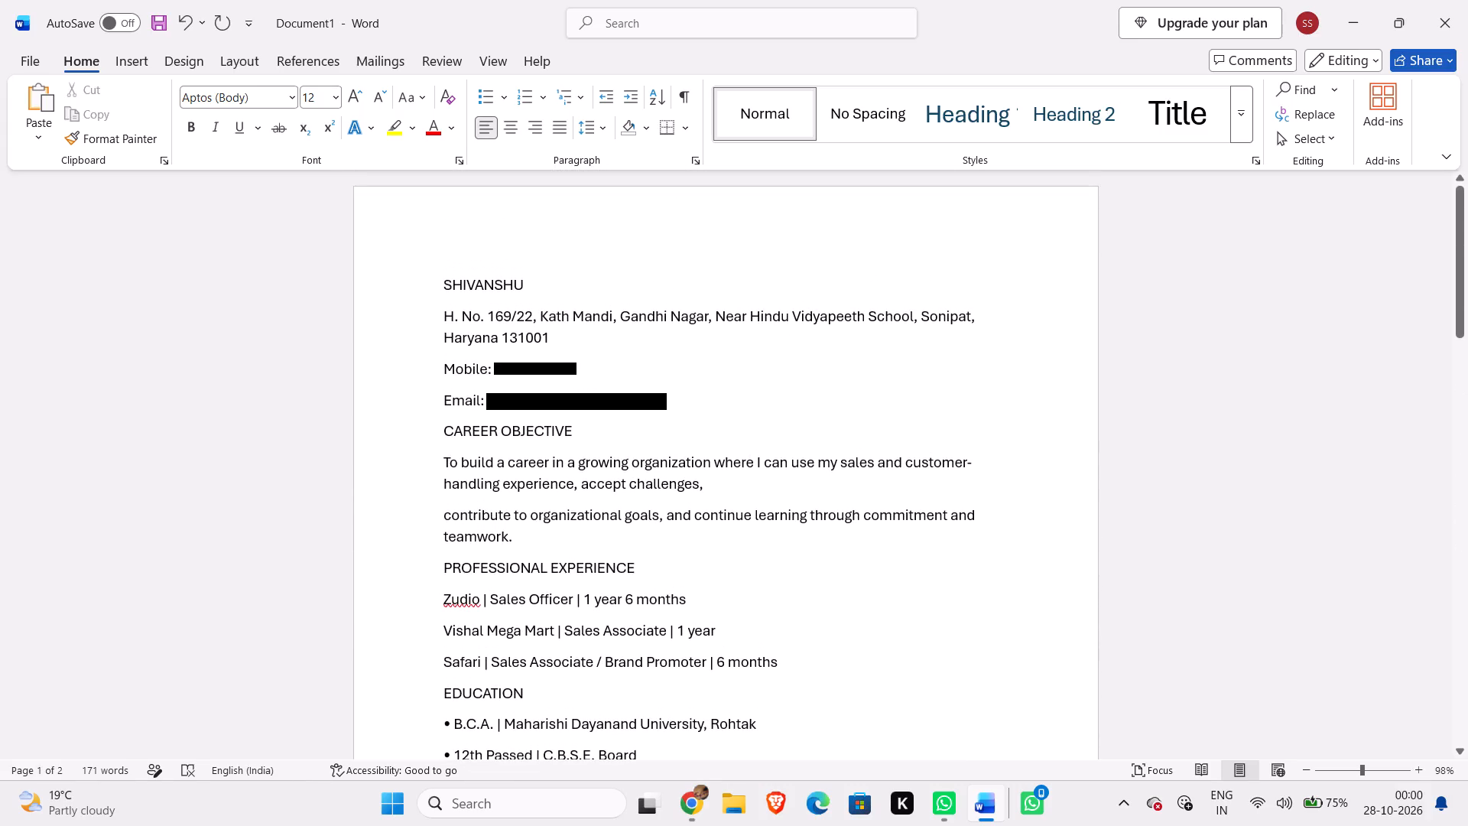
key("alt+Tab")
scroll(590, 369, "up", 2)
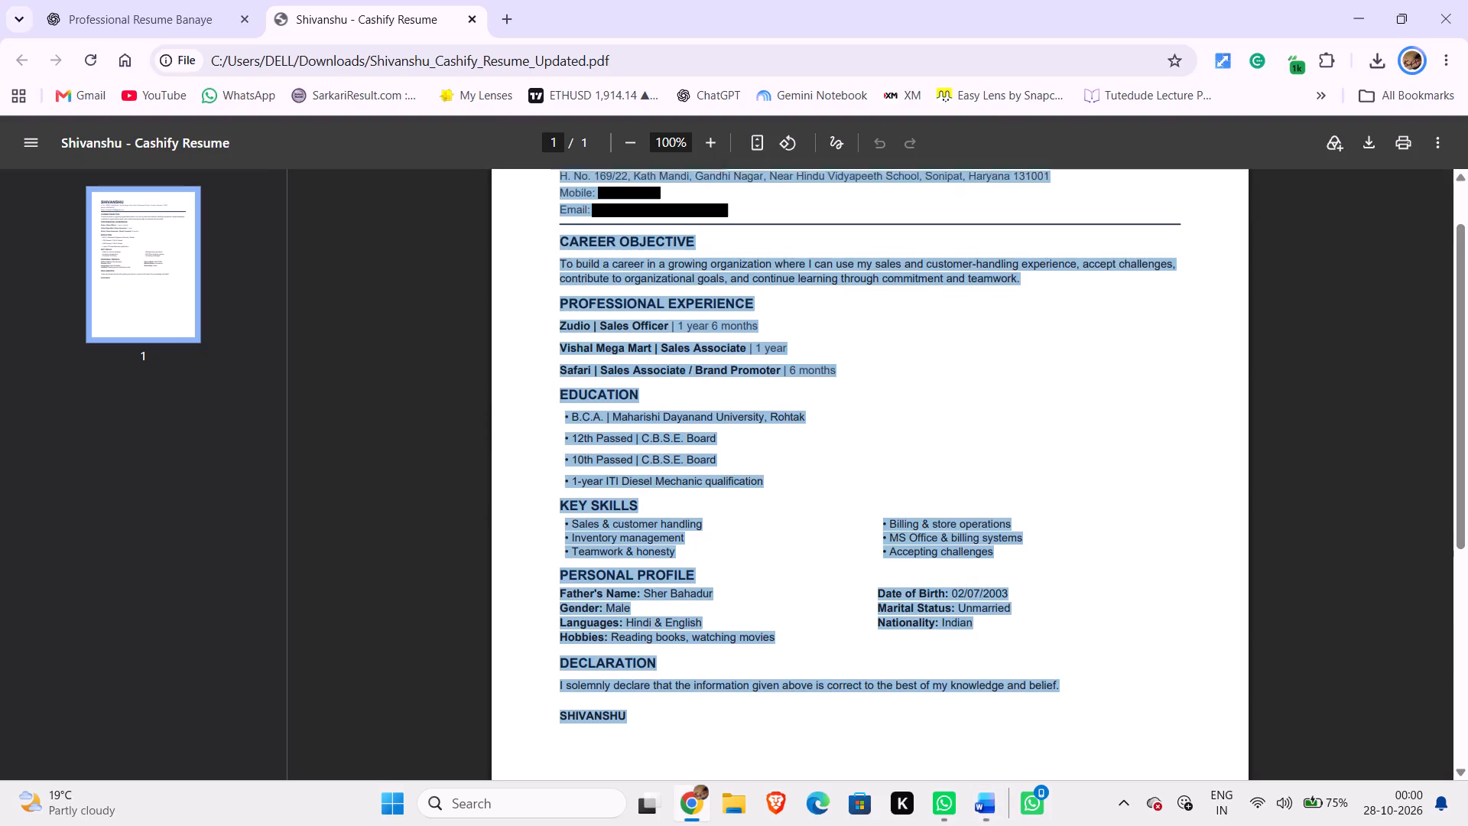
scroll(593, 372, "up", 3)
key("alt+Tab")
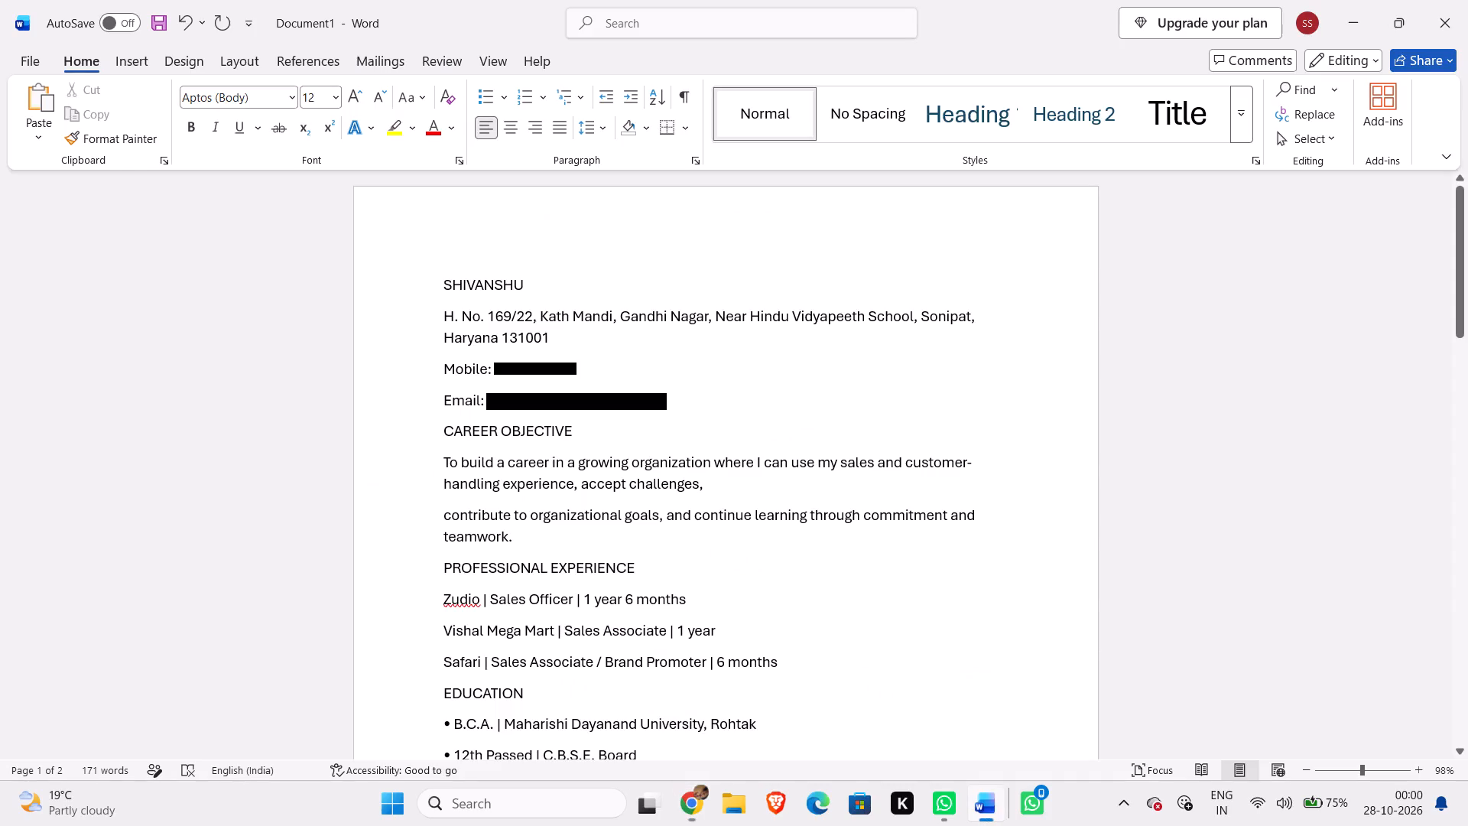
In a new Chrome tab, search for "pdf to word convert pdf to word online for free" and open OpenPDF's Convert PDF to Word Free page.
left_click(532, 286)
key("alt+Tab")
left_click(721, 415, "alt")
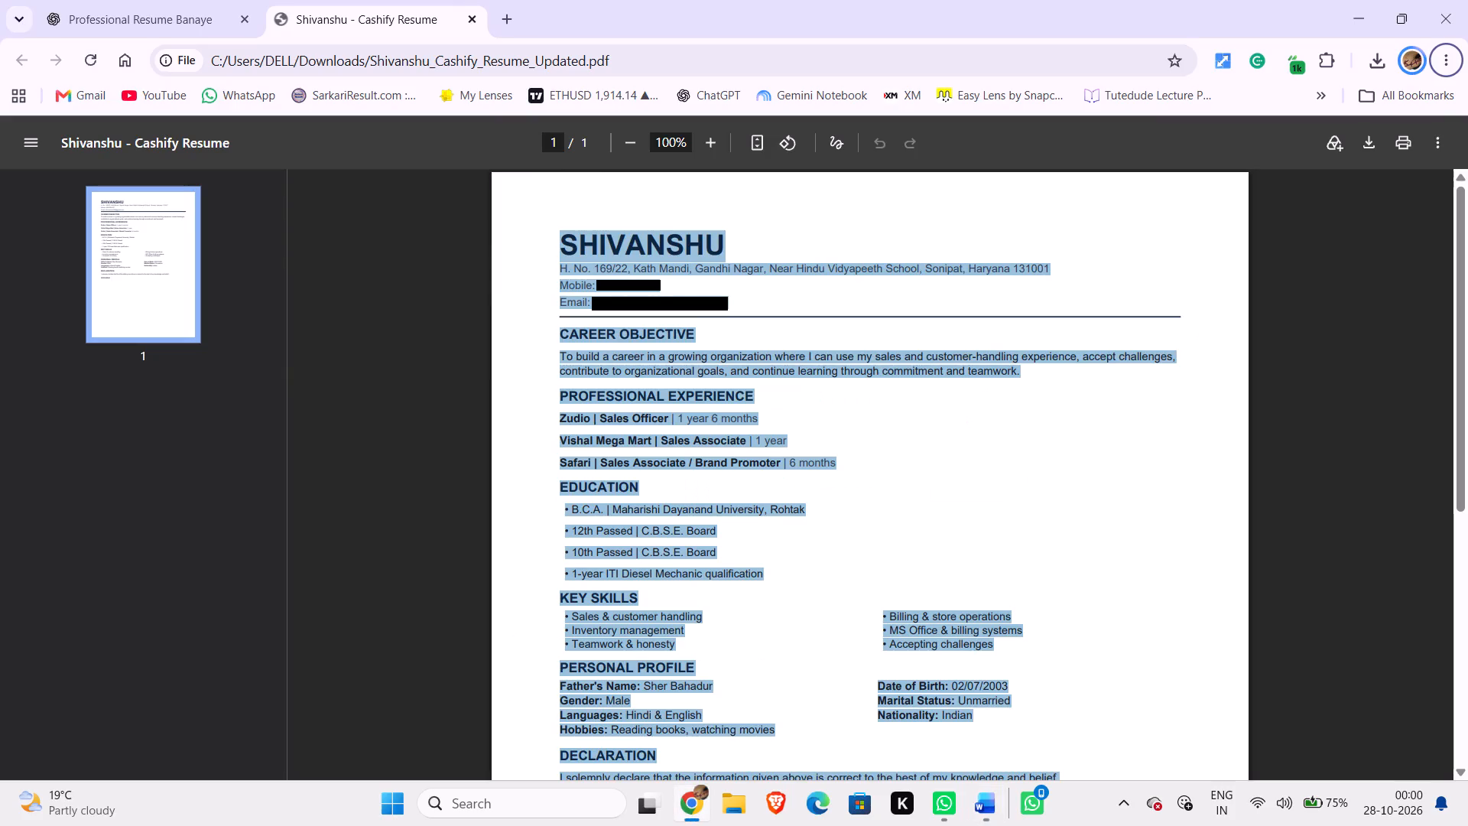
left_click(512, 8)
left_click(511, 58)
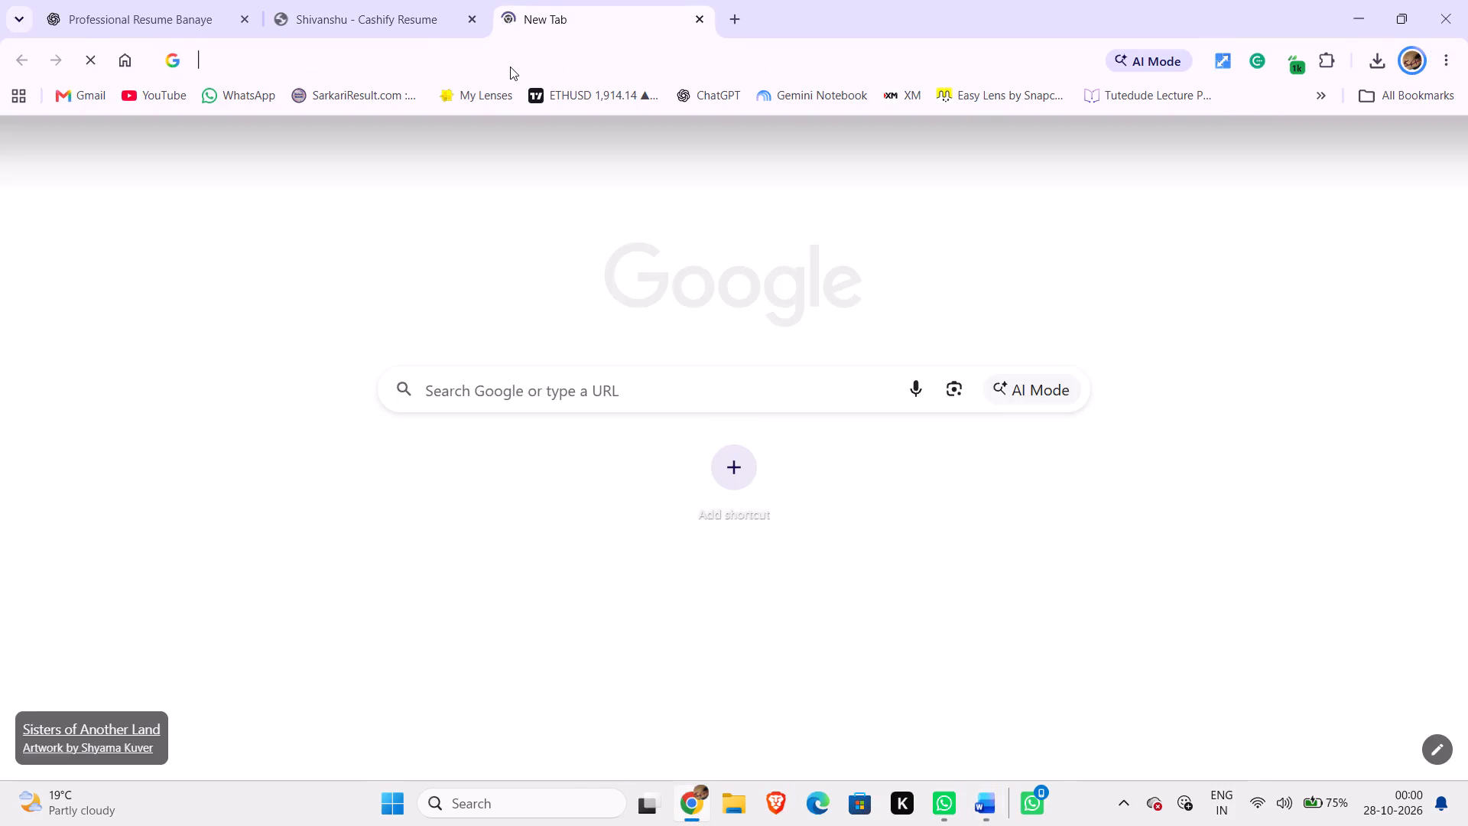
type("pdf")
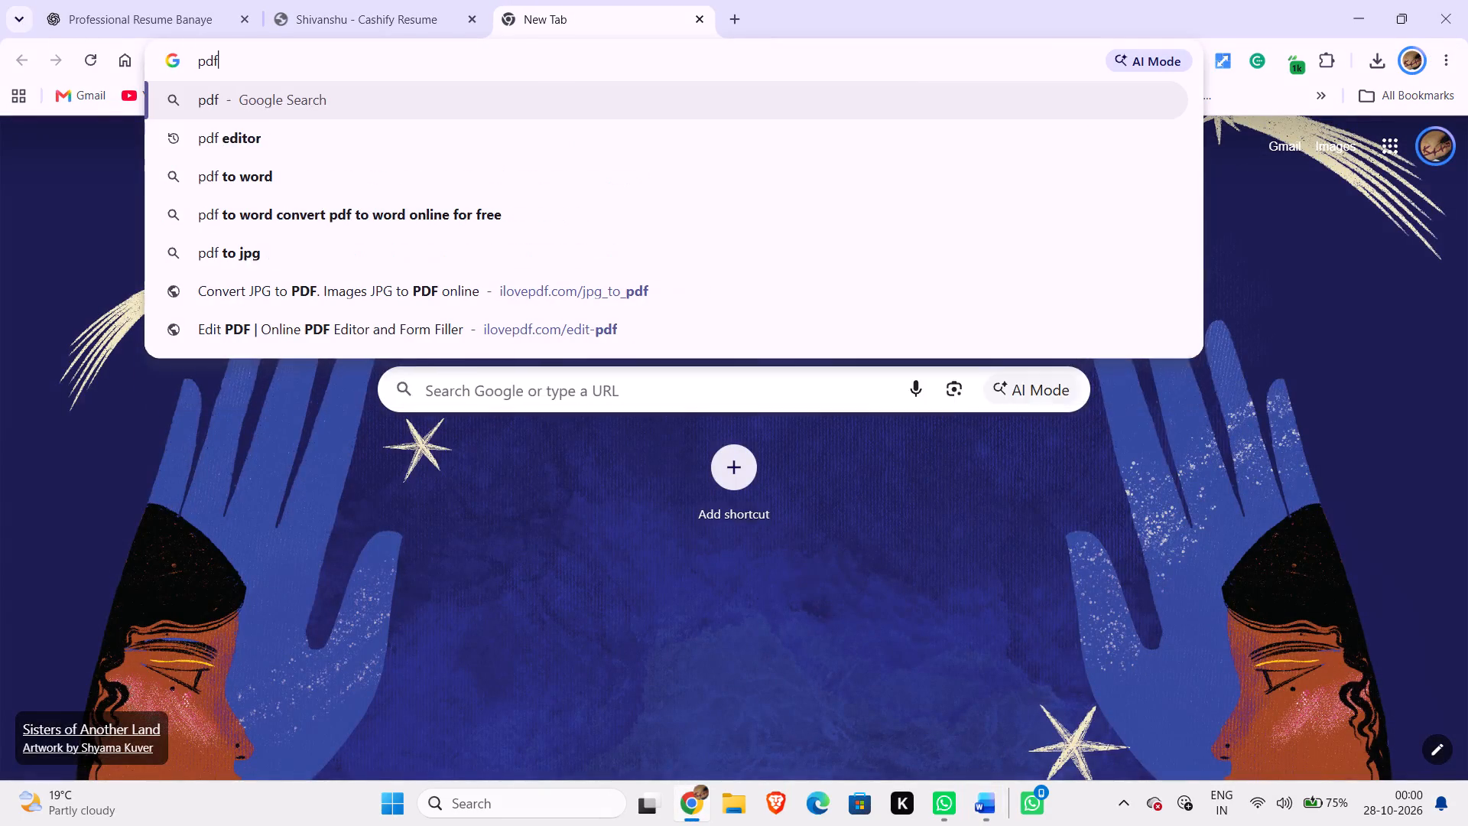
key("space")
type("to")
key("space")
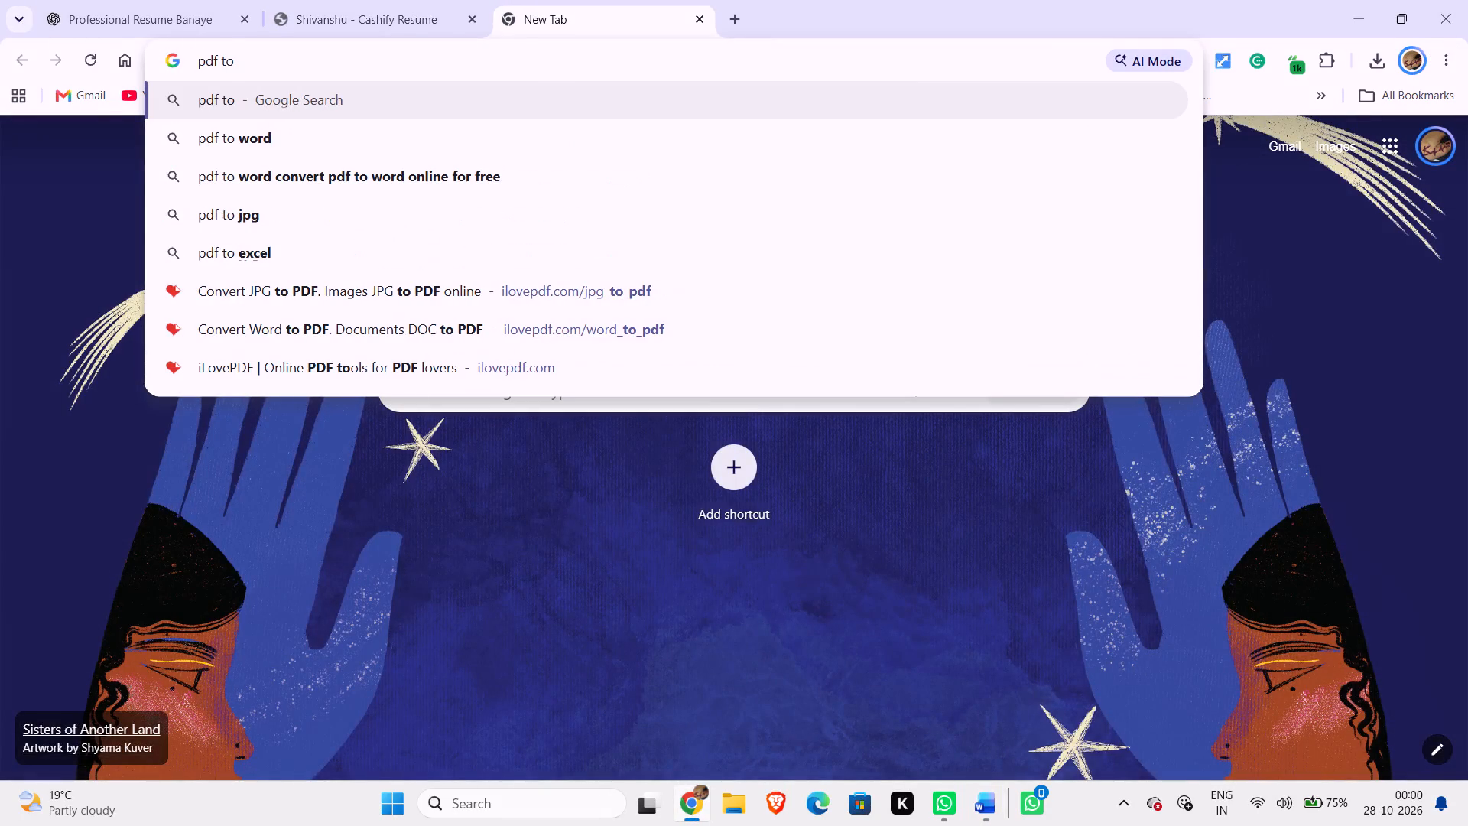
type("wor")
type("d")
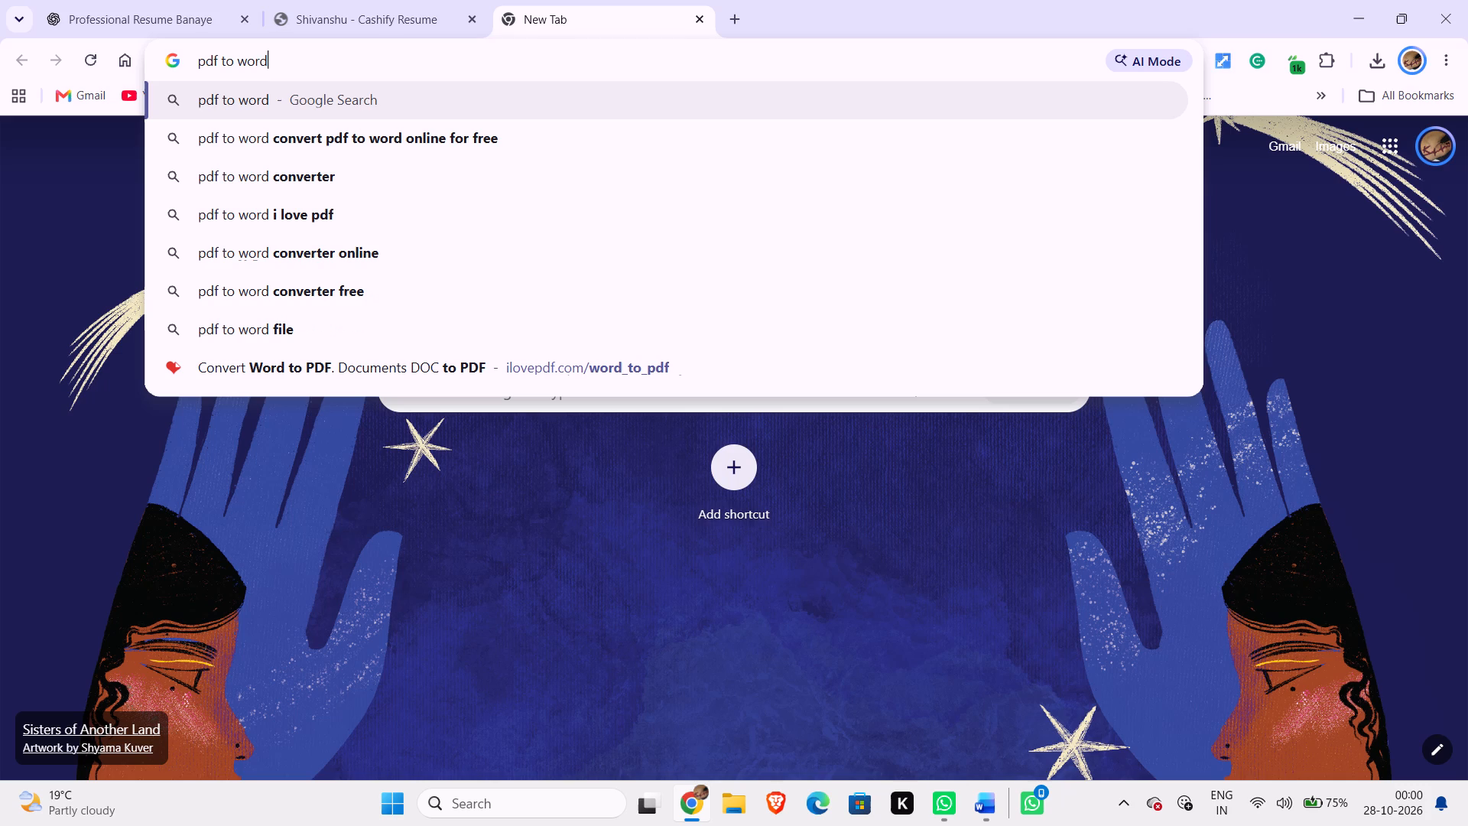
key("space")
key("Down")
key("Return")
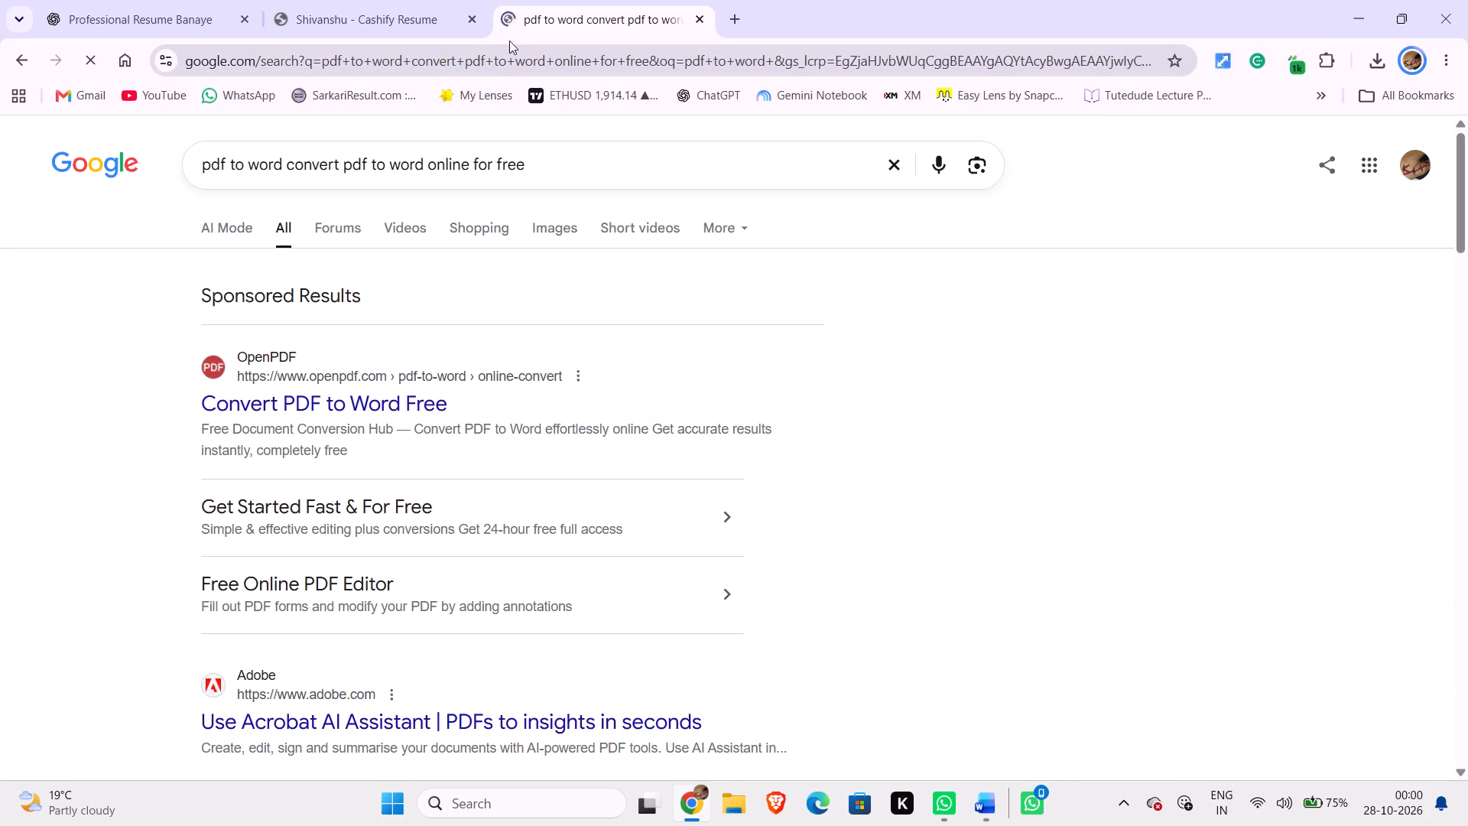
left_click(349, 397)
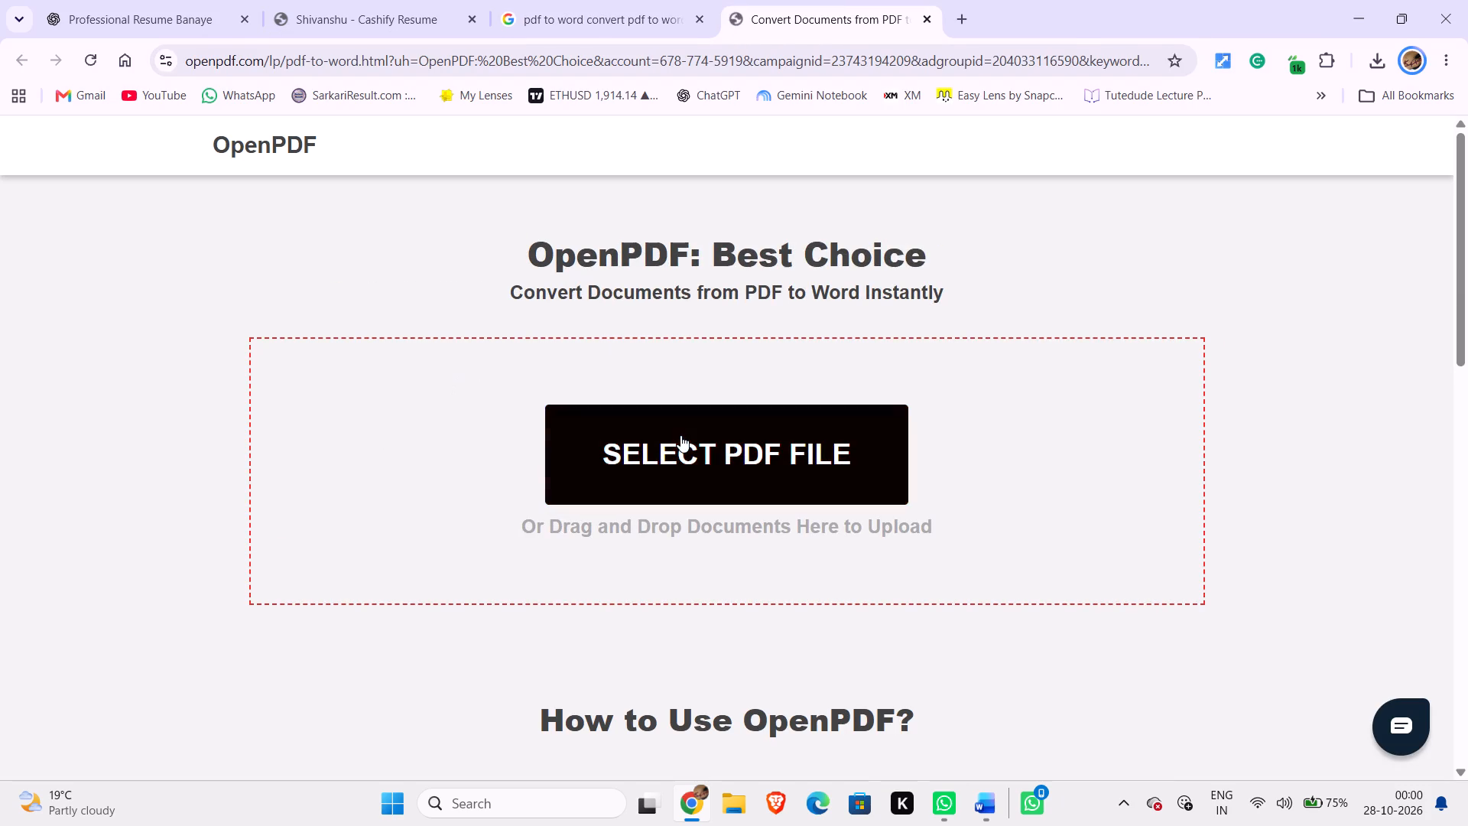
Upload the updated Cashify resume PDF from the Downloads folder to the converter and get started in its editor.
left_click(680, 435)
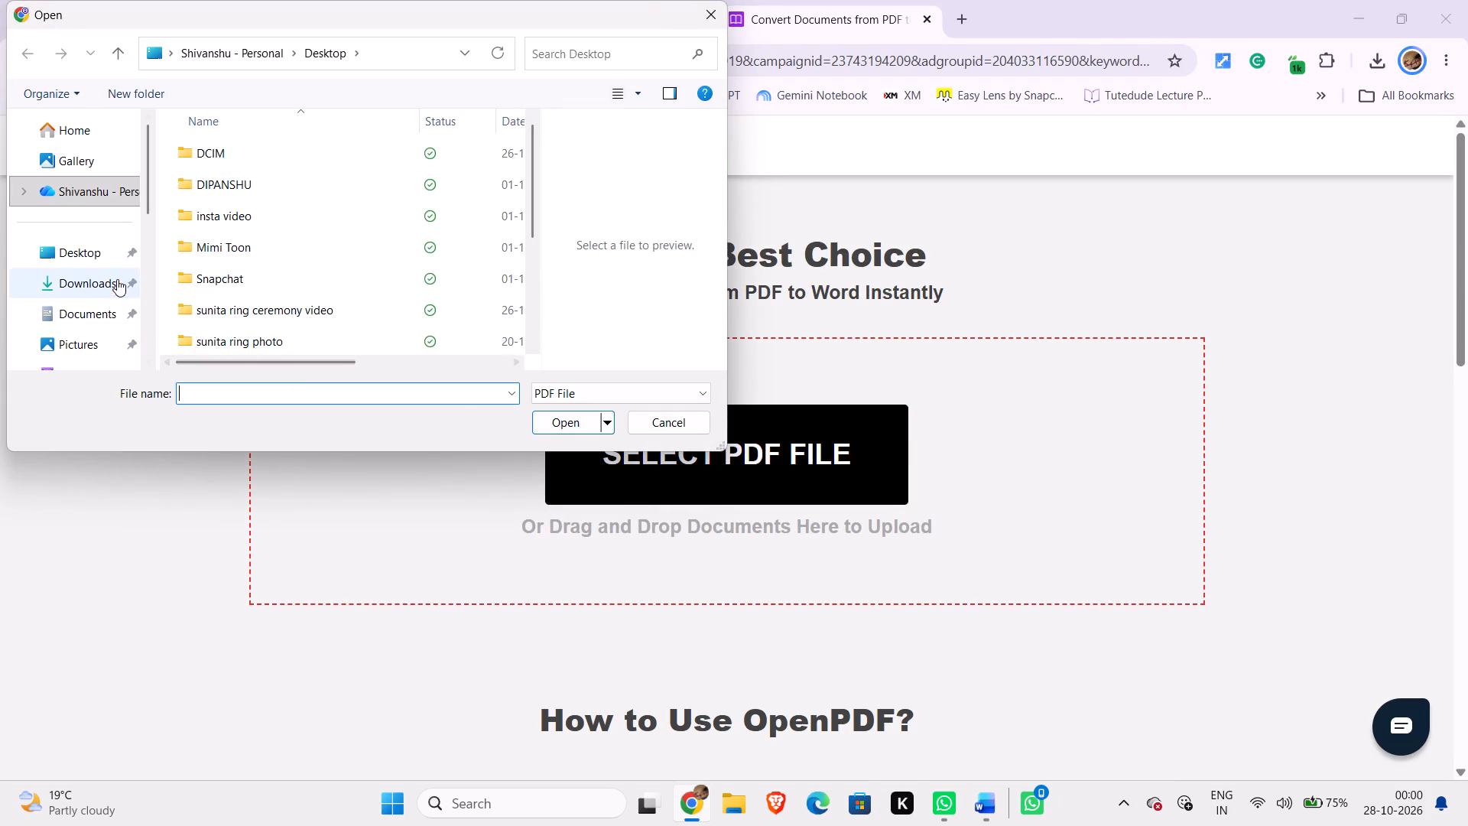
left_click(103, 246)
left_click(104, 266)
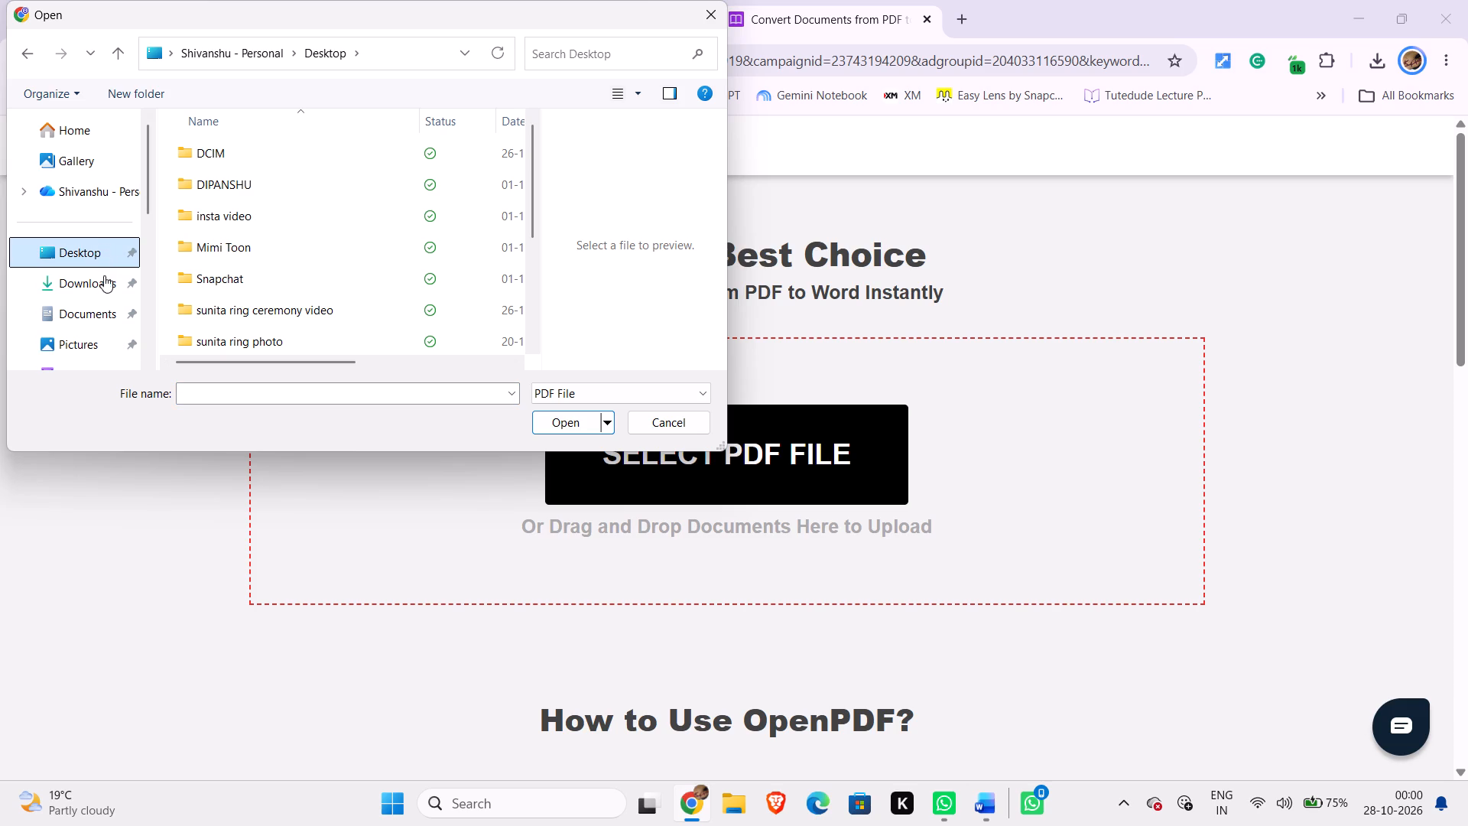
left_click(104, 281)
left_click(303, 256)
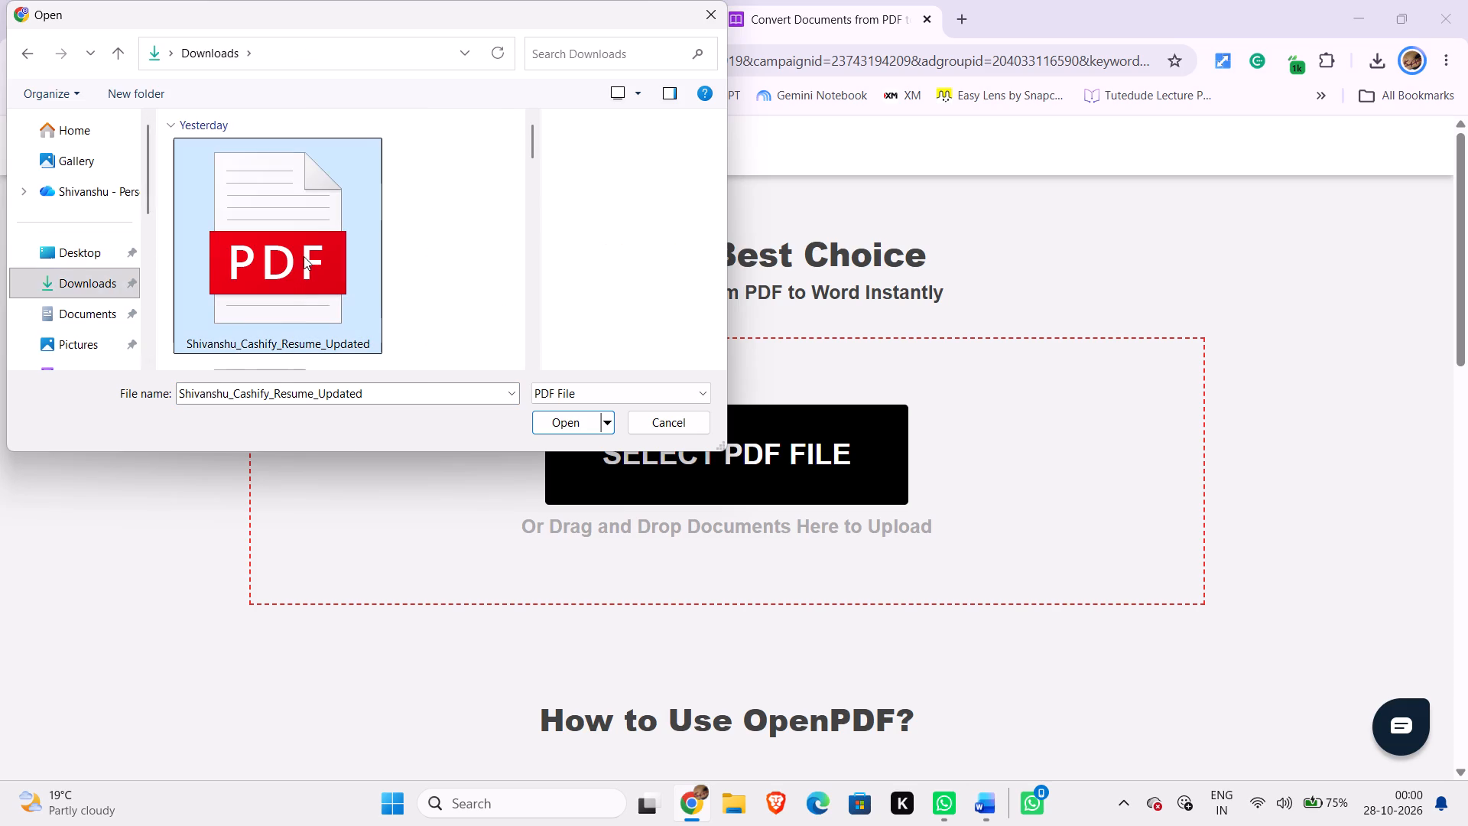
left_click(565, 429)
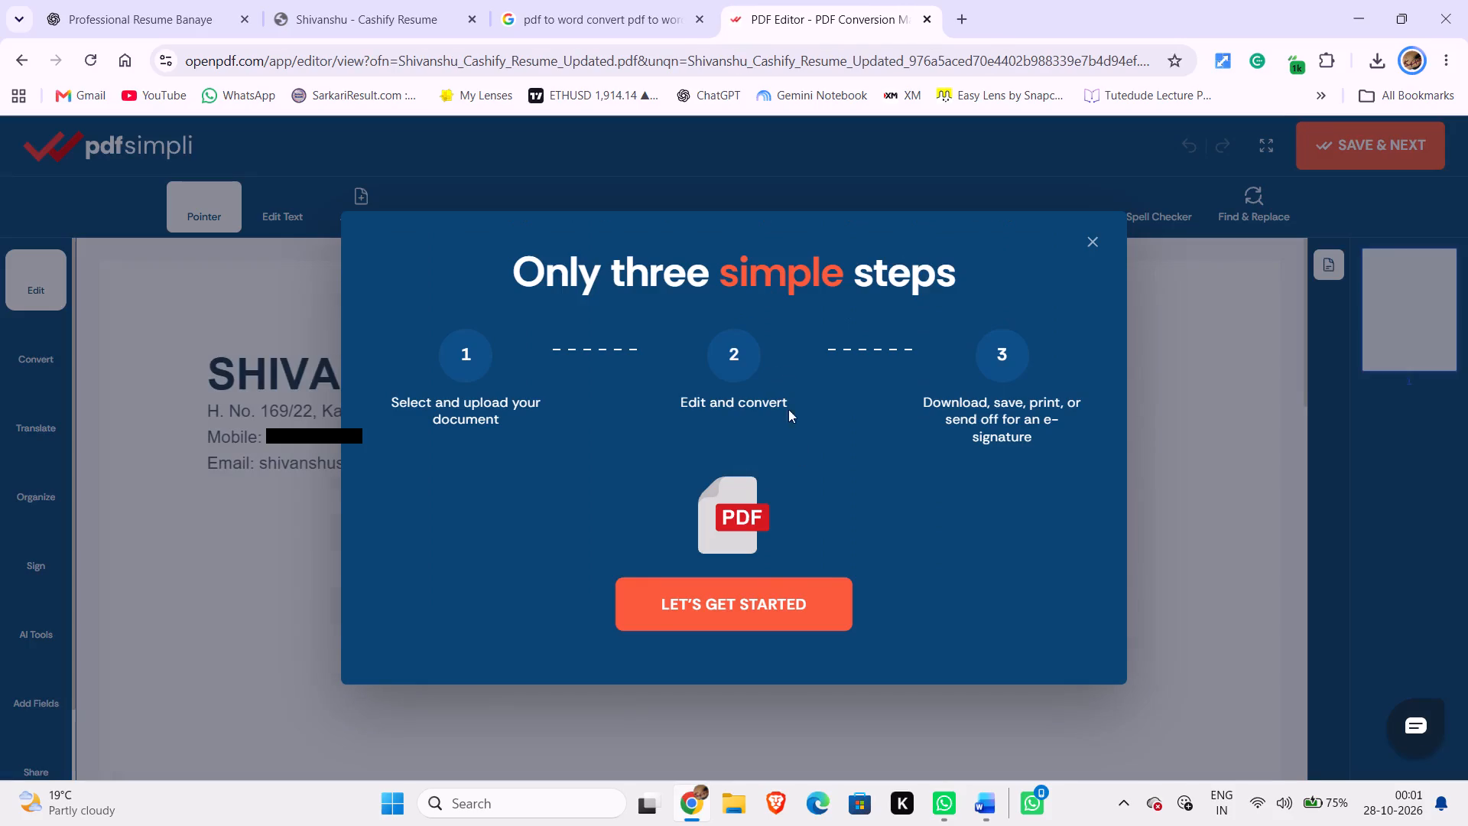
left_click(753, 604)
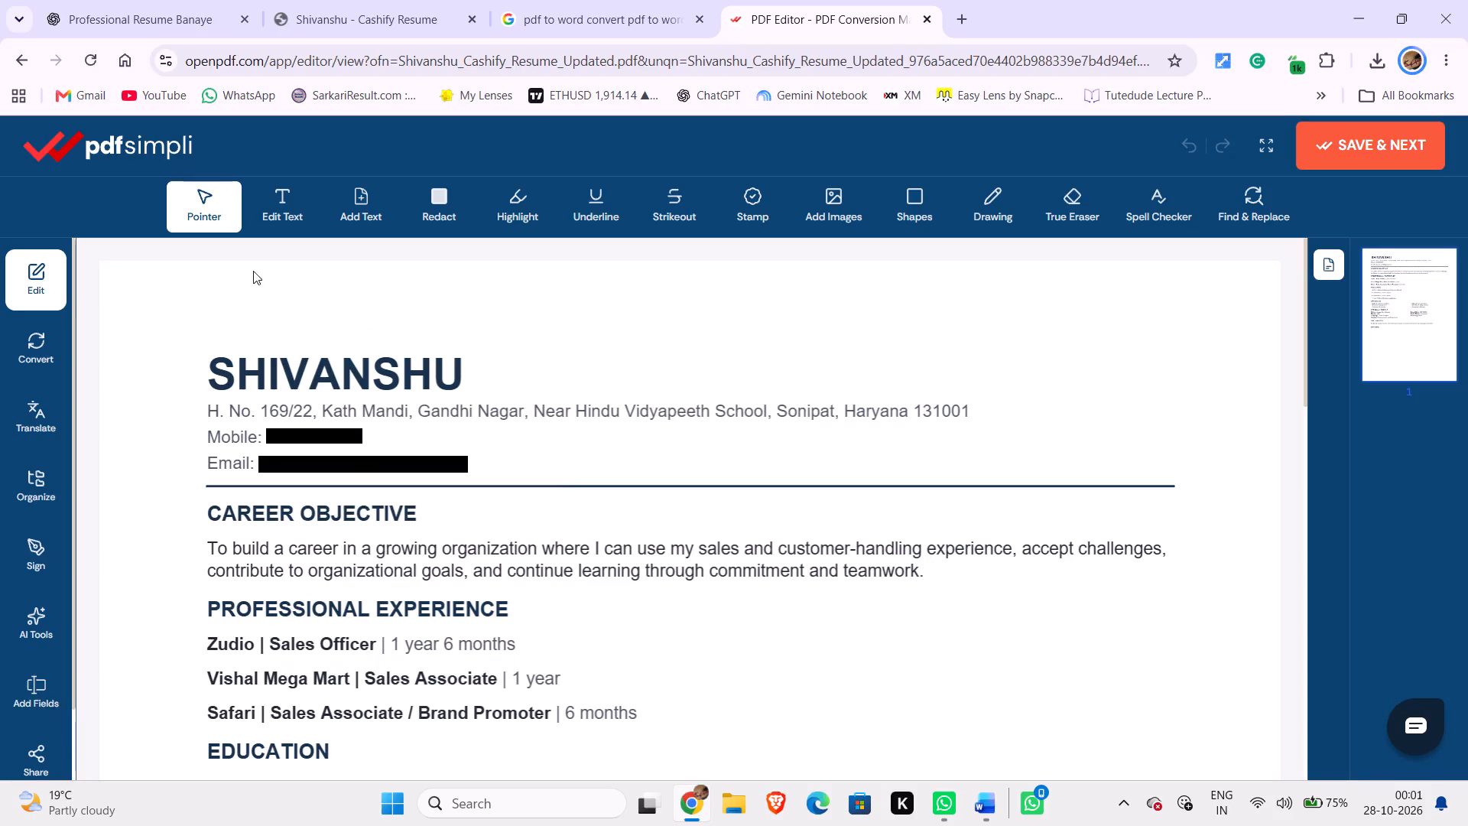
Examine the uploaded resume in the online editor from the header down to the declaration and back.
scroll(274, 388, "down", 9)
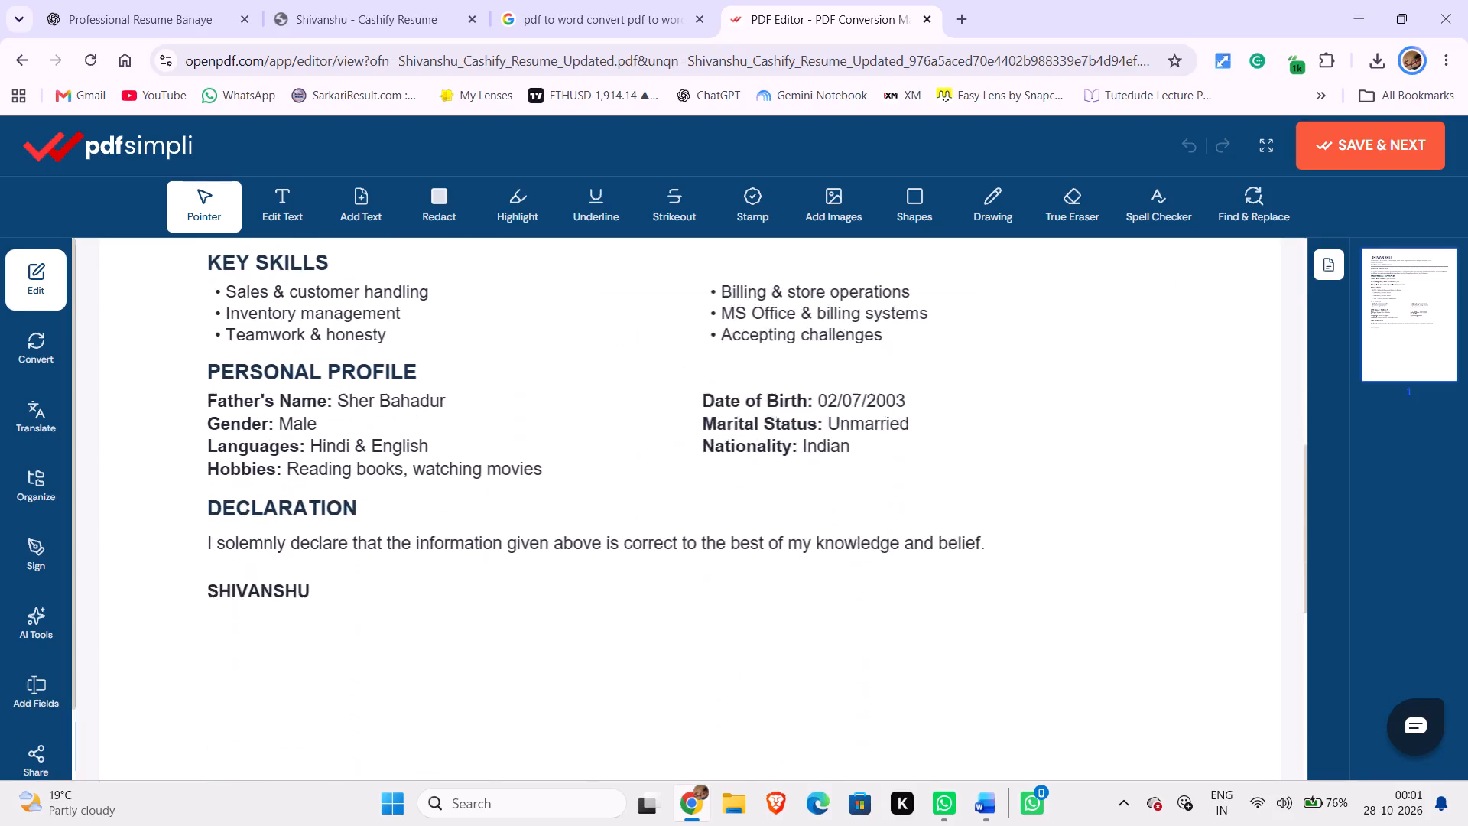
scroll(274, 394, "down", 10)
scroll(274, 394, "up", 9)
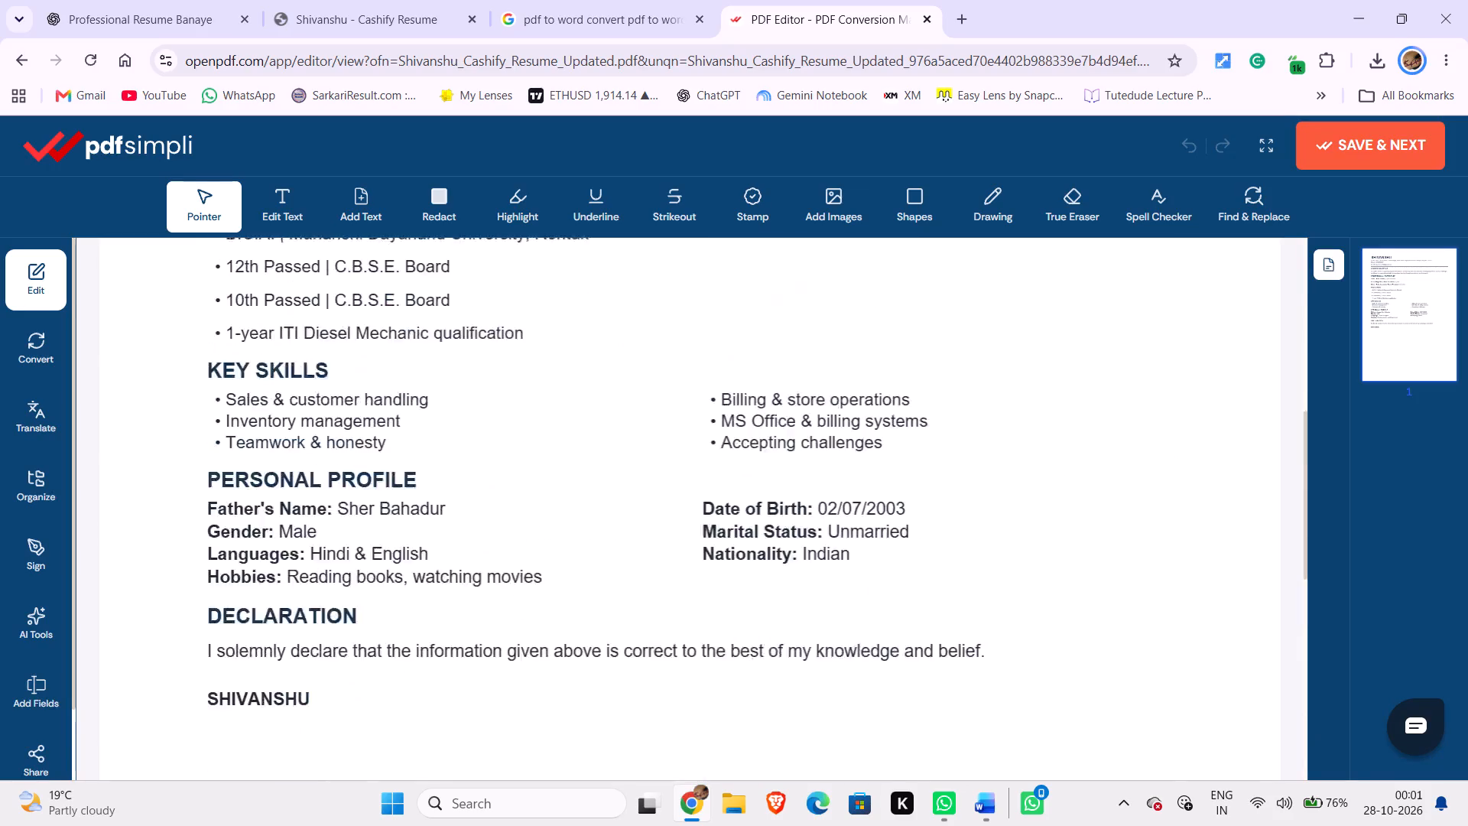
scroll(274, 394, "up", 5)
left_click(180, 301)
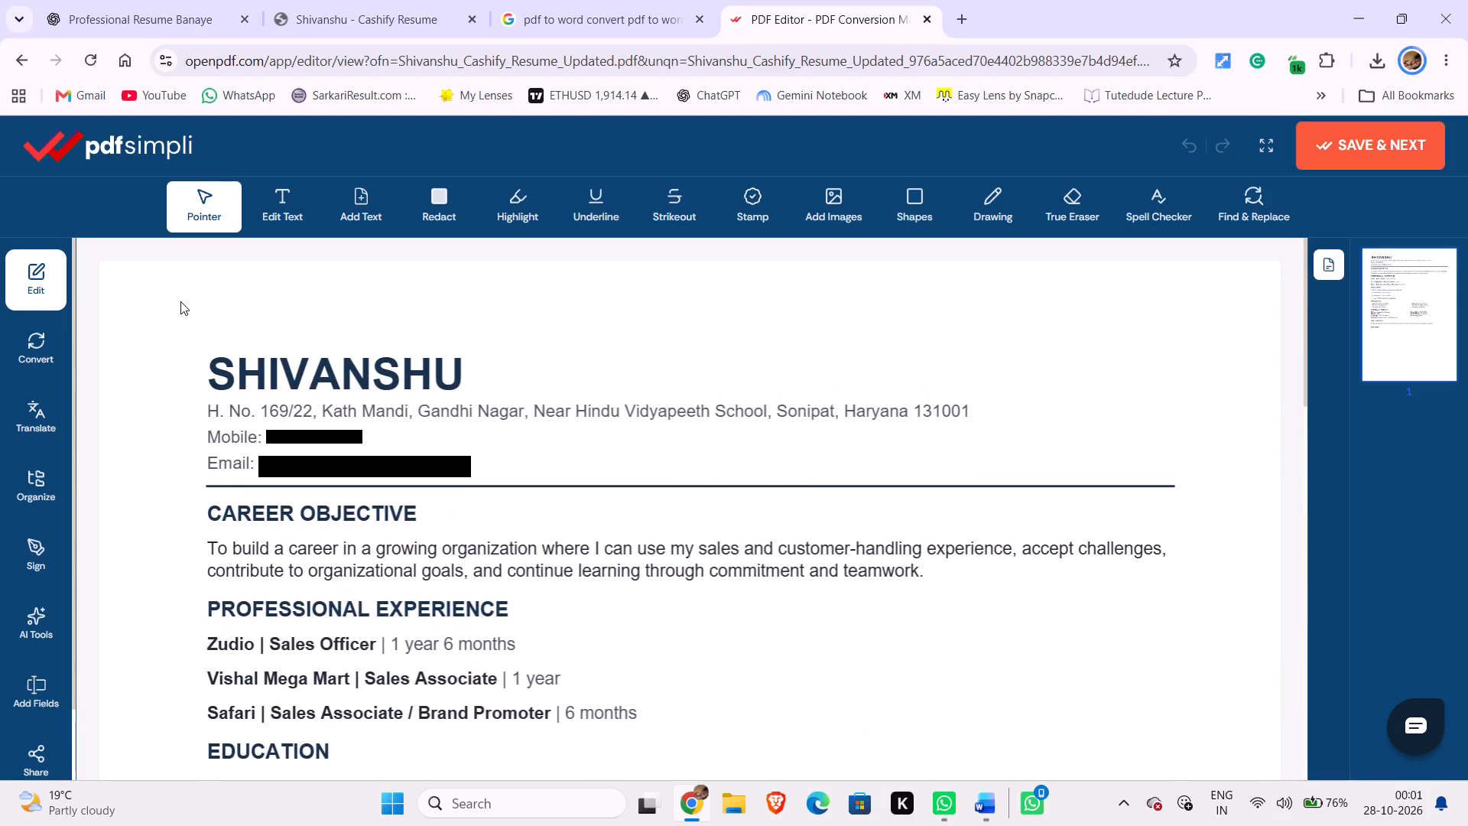
Switch to the Edit Text tool and select the name and contact block at the top of the resume.
left_click(279, 205)
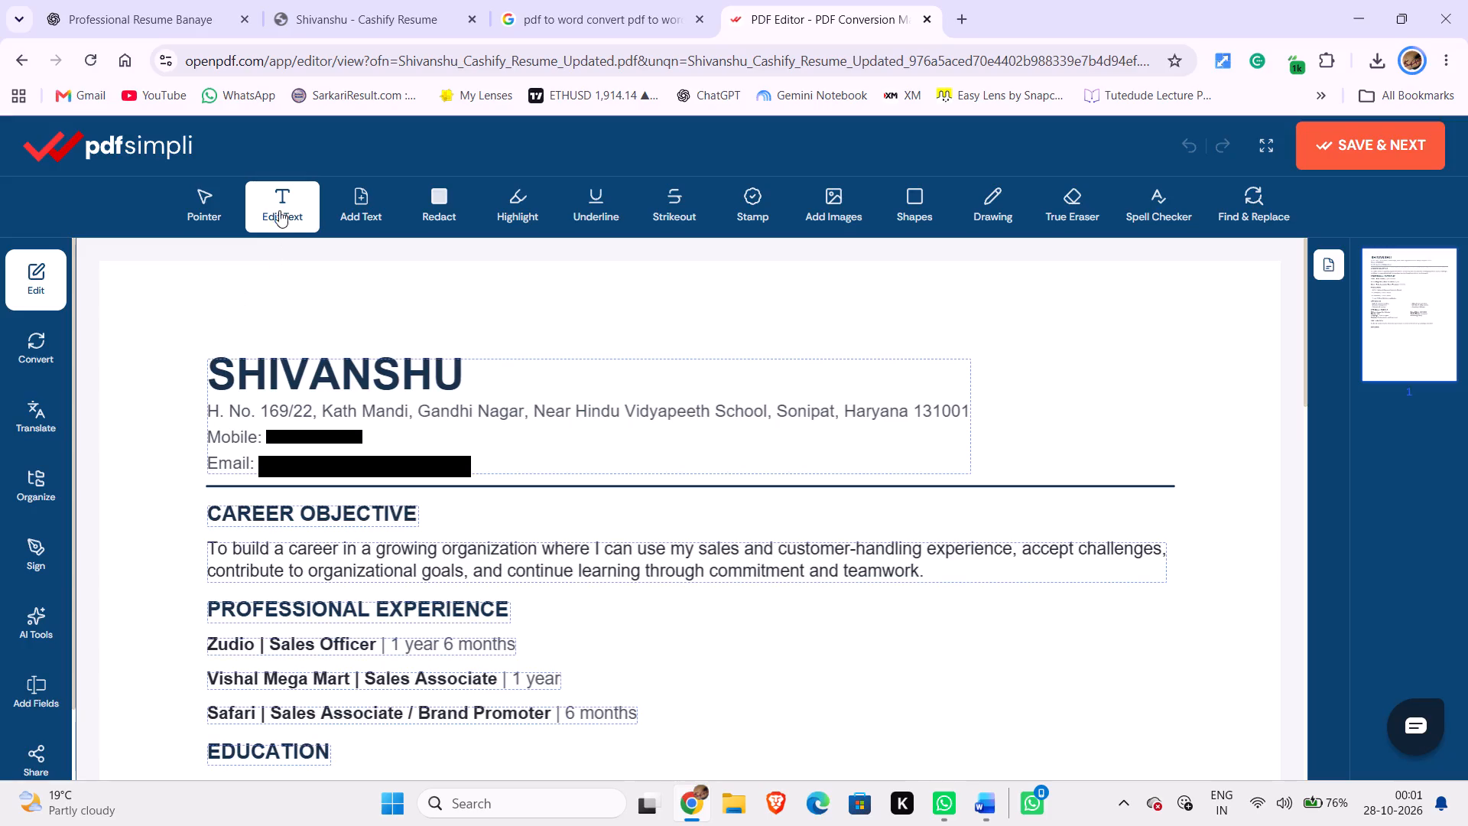
left_click(201, 350)
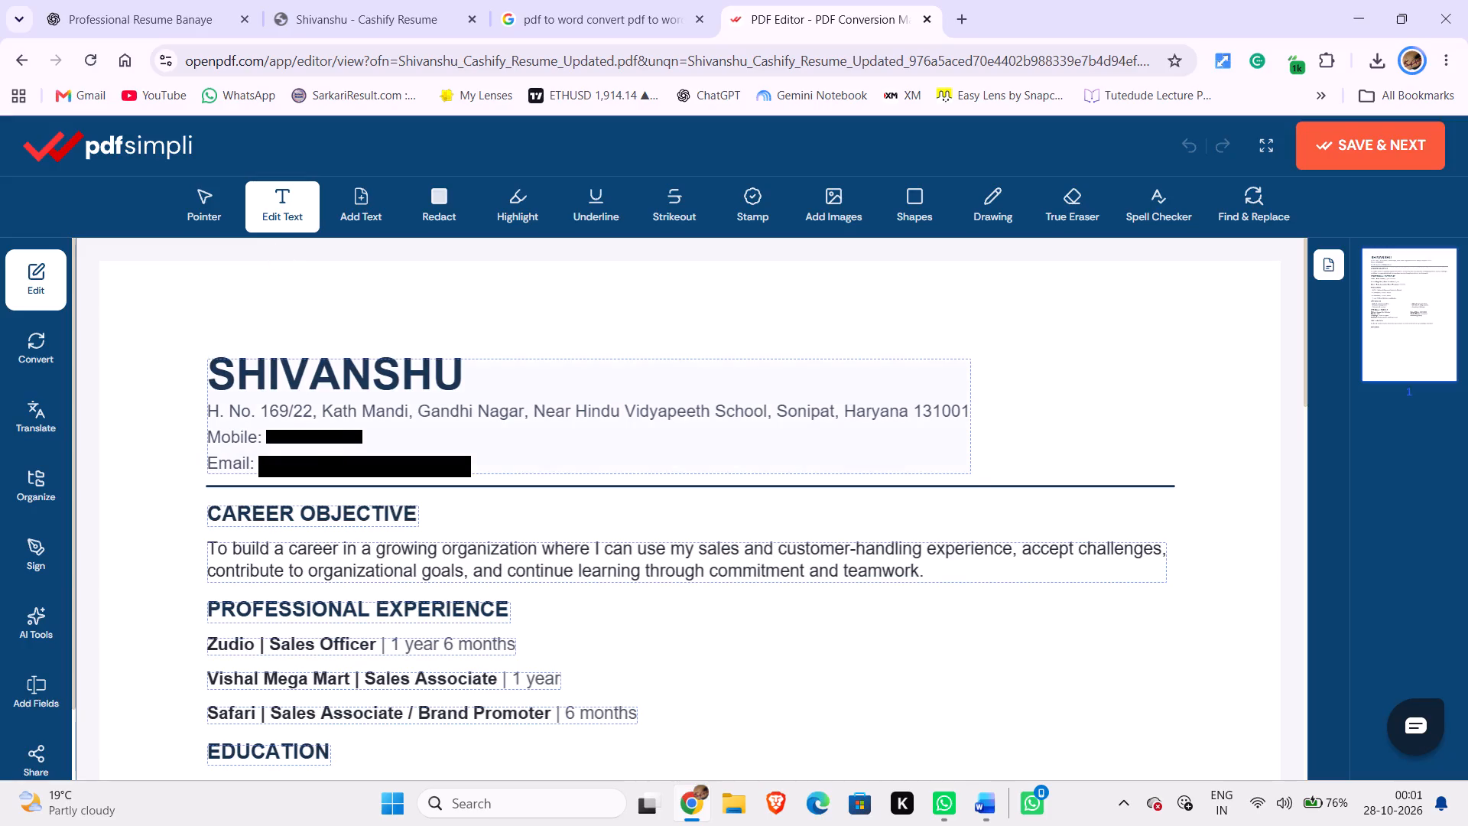
left_click(253, 389)
left_click(574, 348)
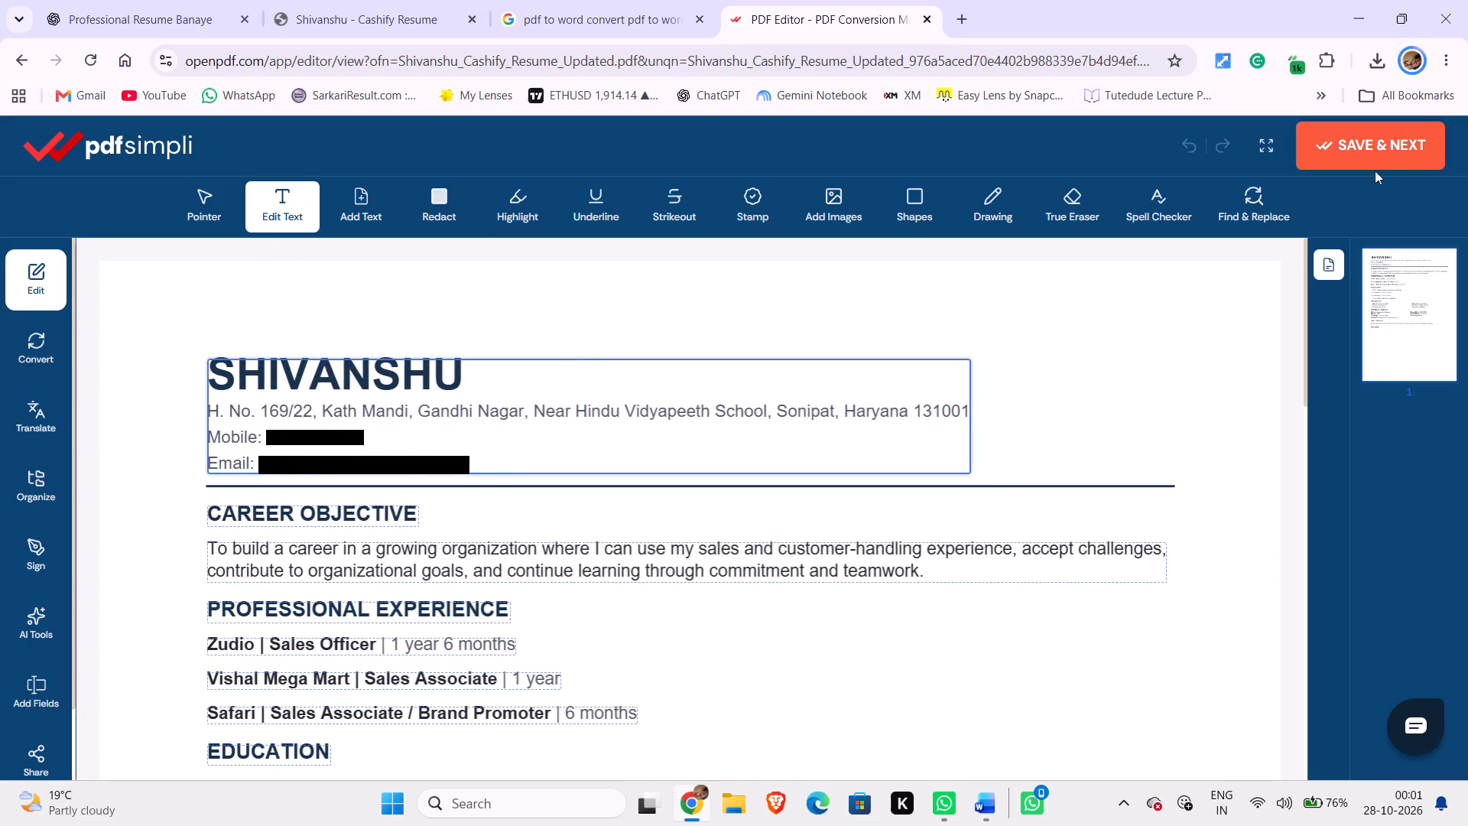
Save the resume and choose DOC as its download format.
left_click(1379, 151)
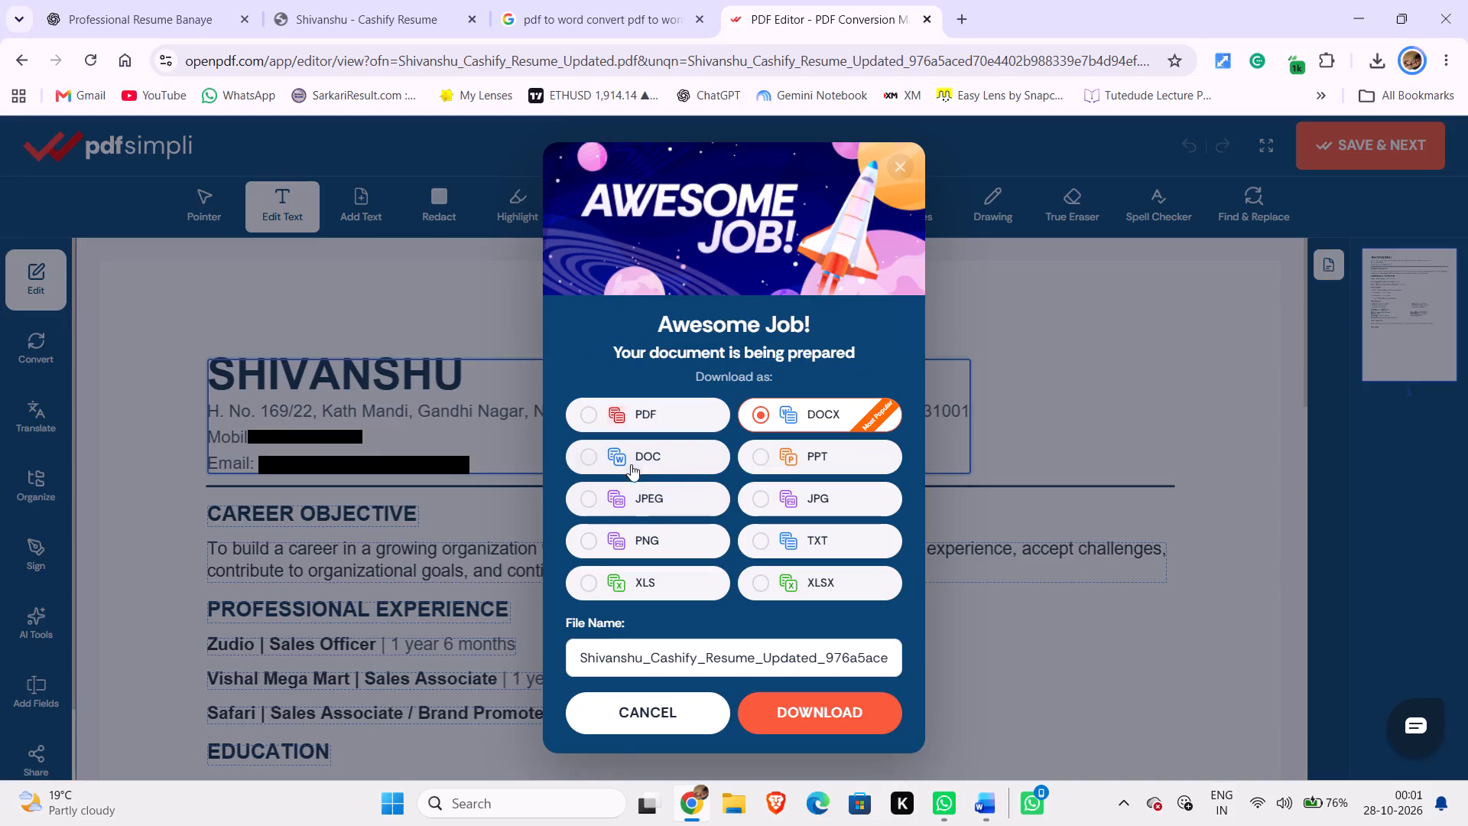
left_click(631, 462)
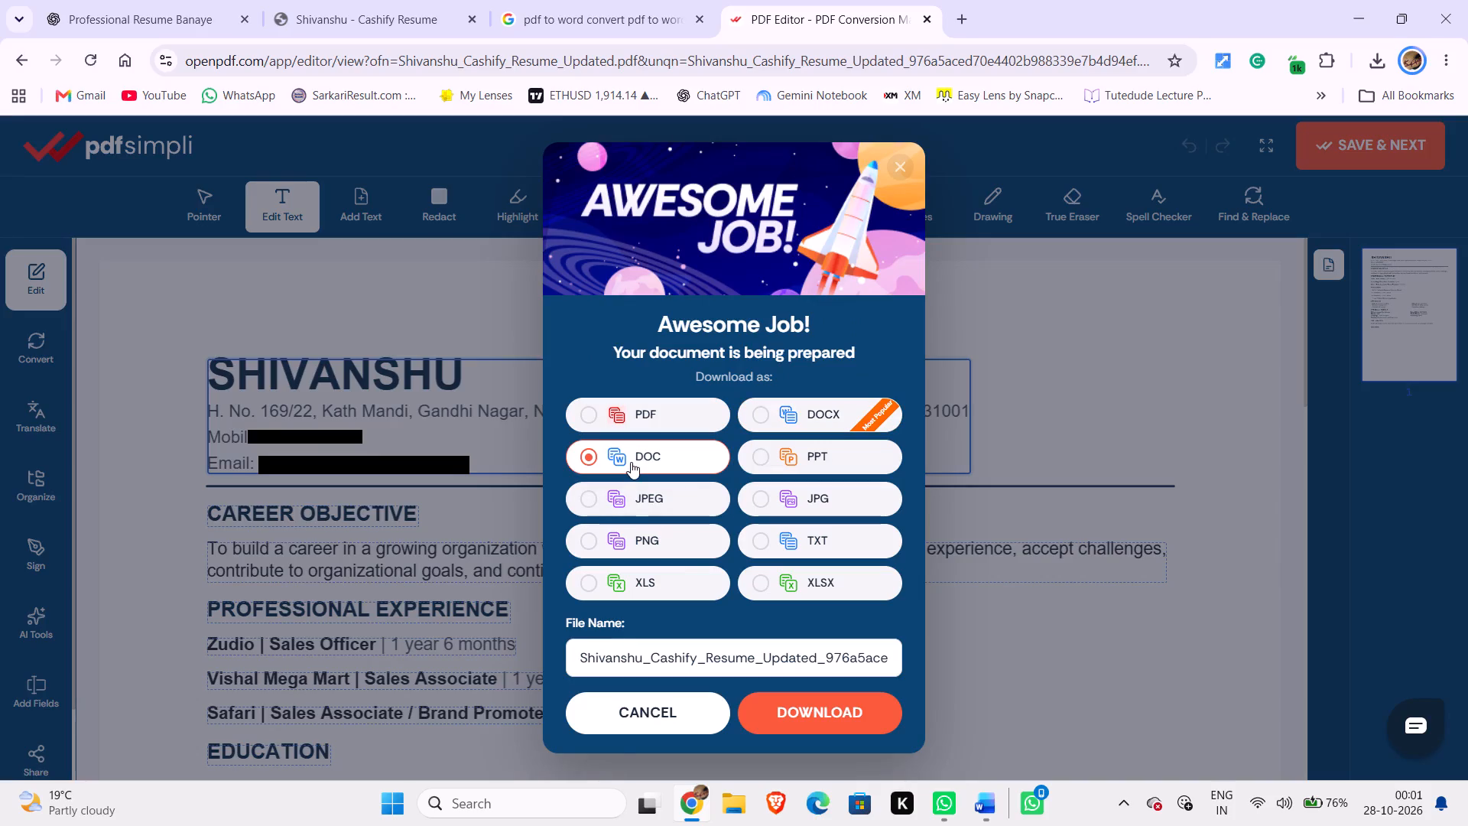
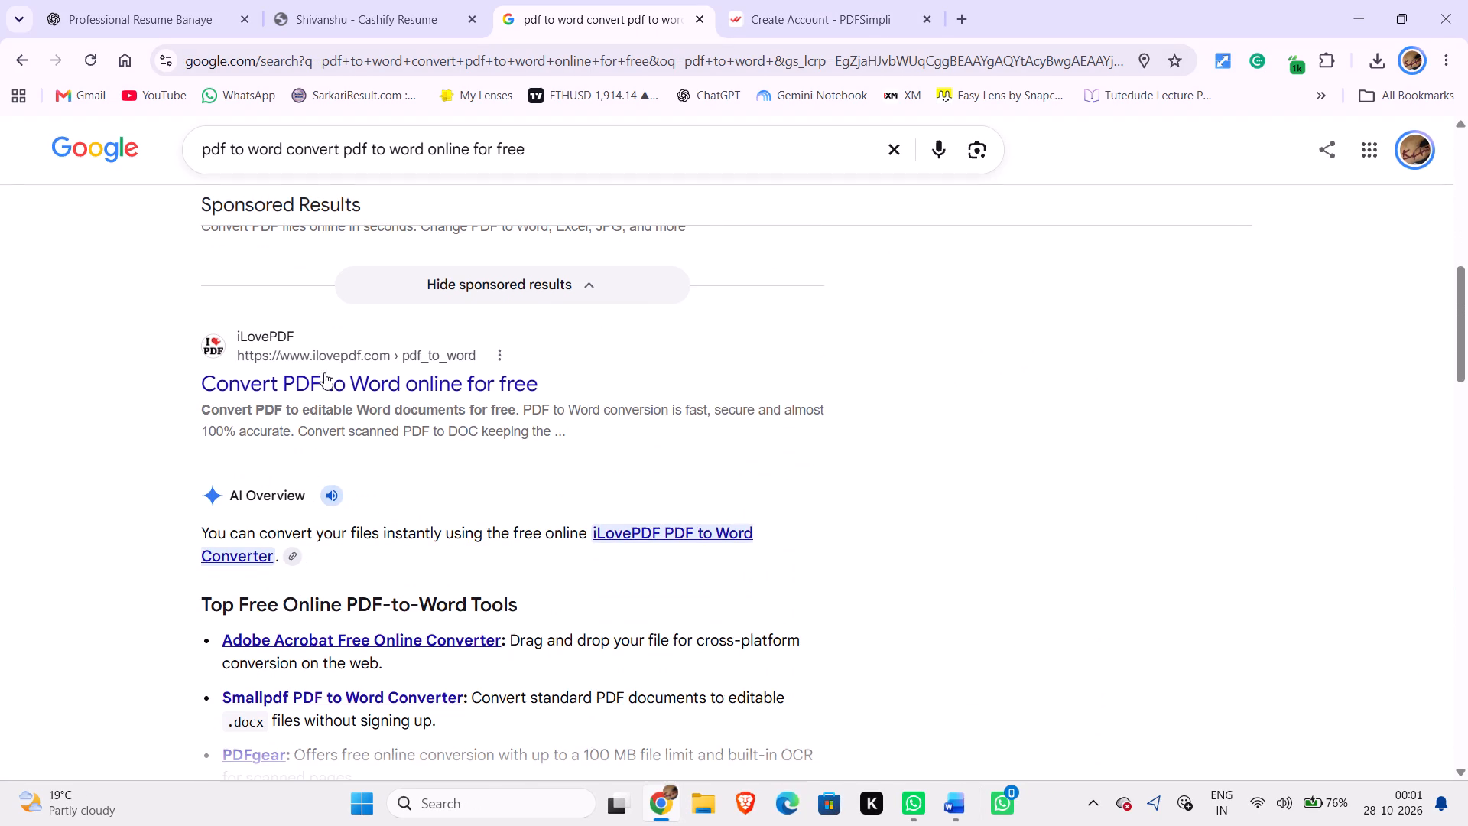
Upload the updated Cashify resume PDF to iLovePDF's PDF to Word converter and close the PDFSimpli tab.
left_click(325, 370)
left_click(671, 376)
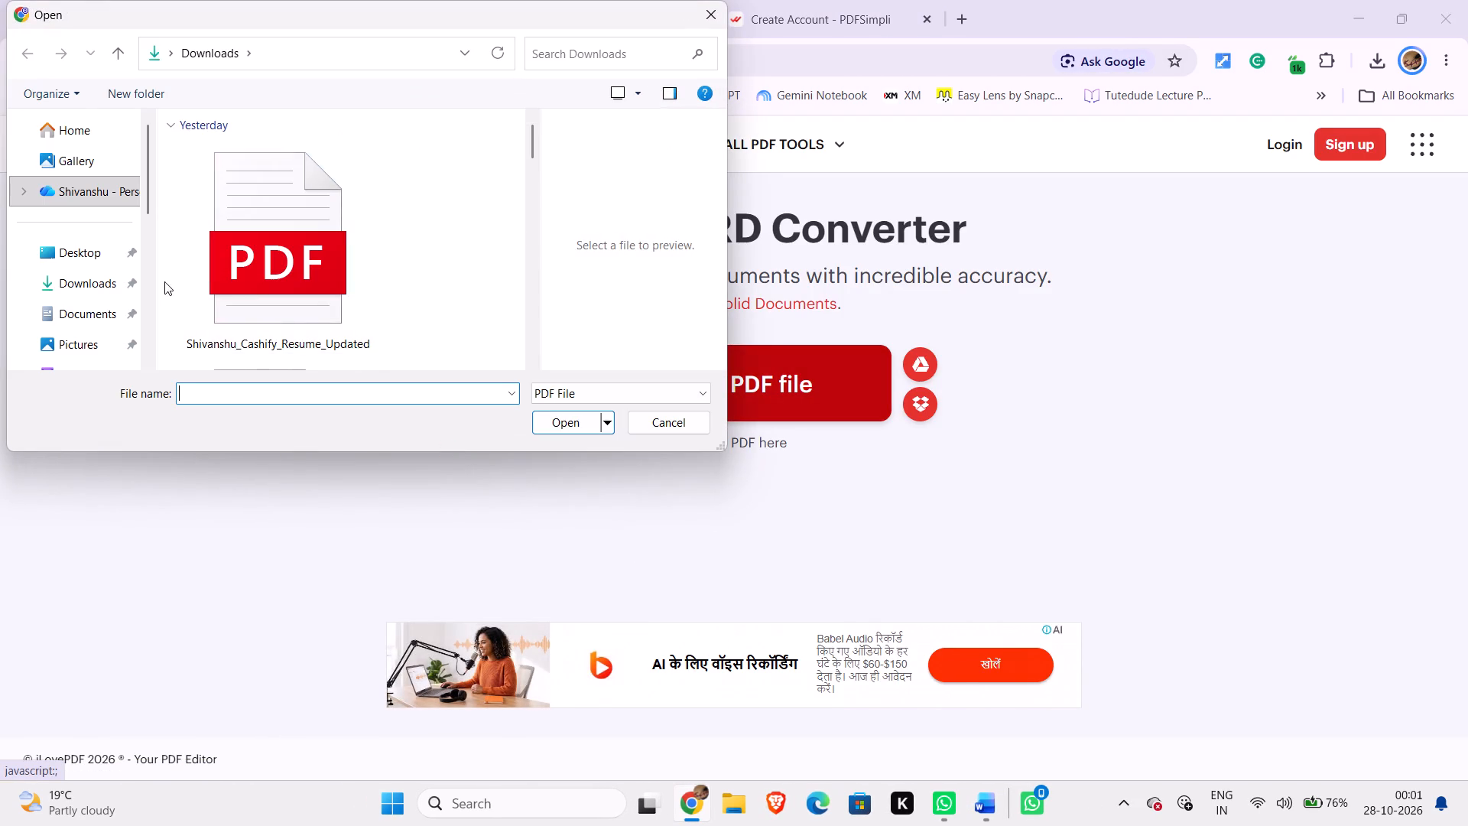
left_click(273, 261)
left_click(552, 423)
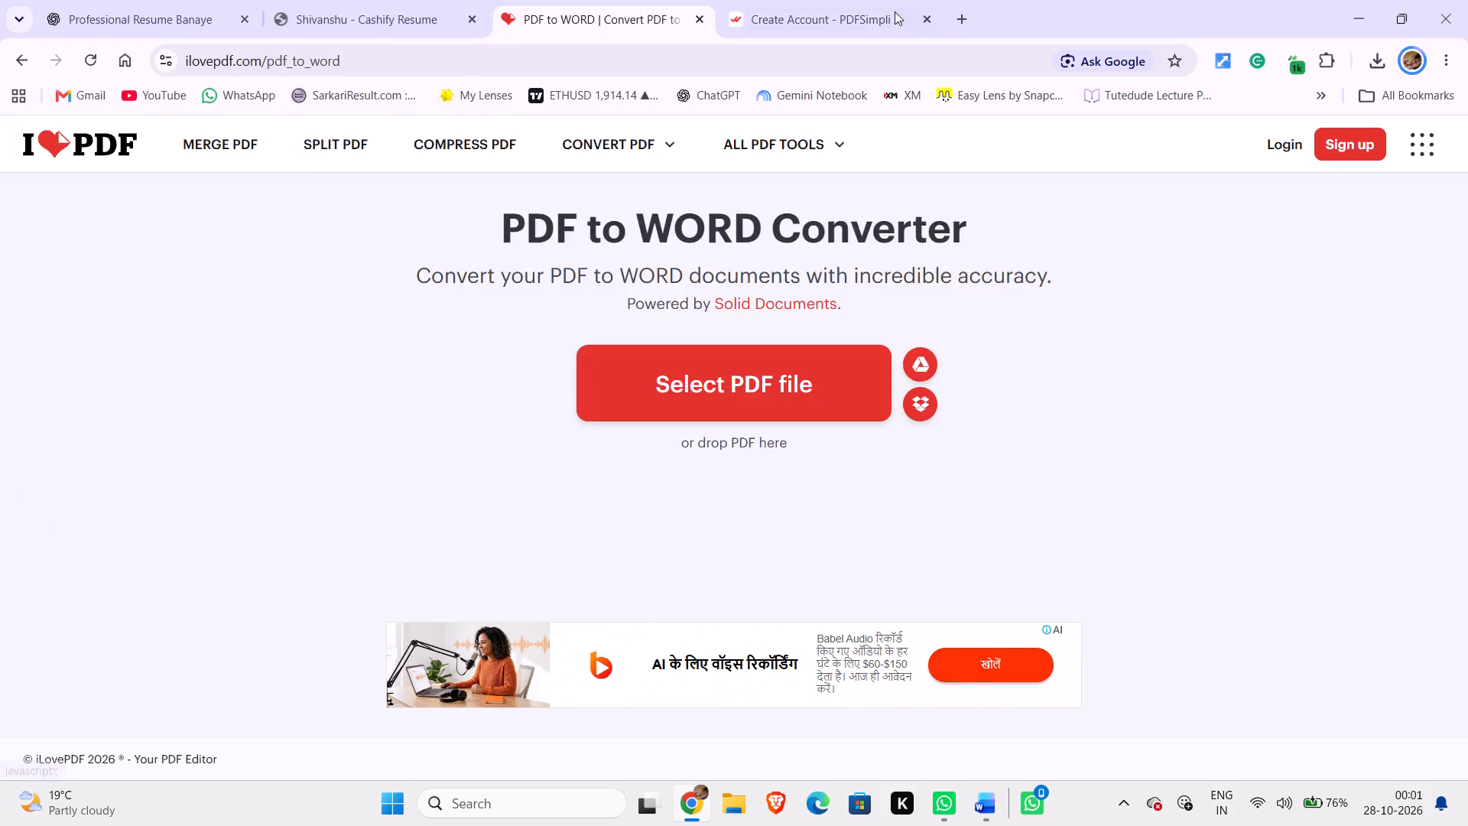
left_click(924, 19)
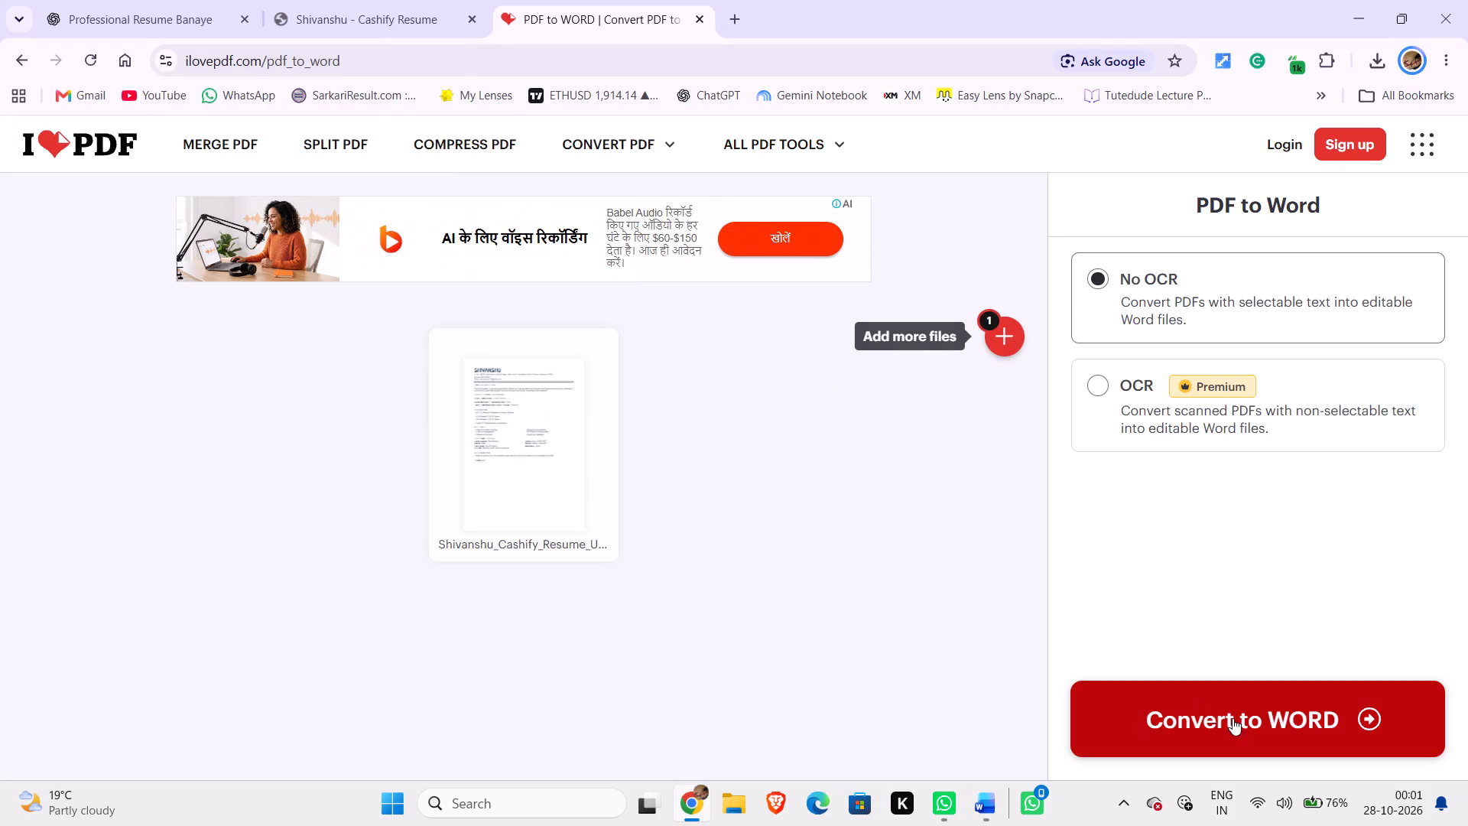
Convert the resume to Word with the No OCR option and download the converted document.
left_click(1233, 718)
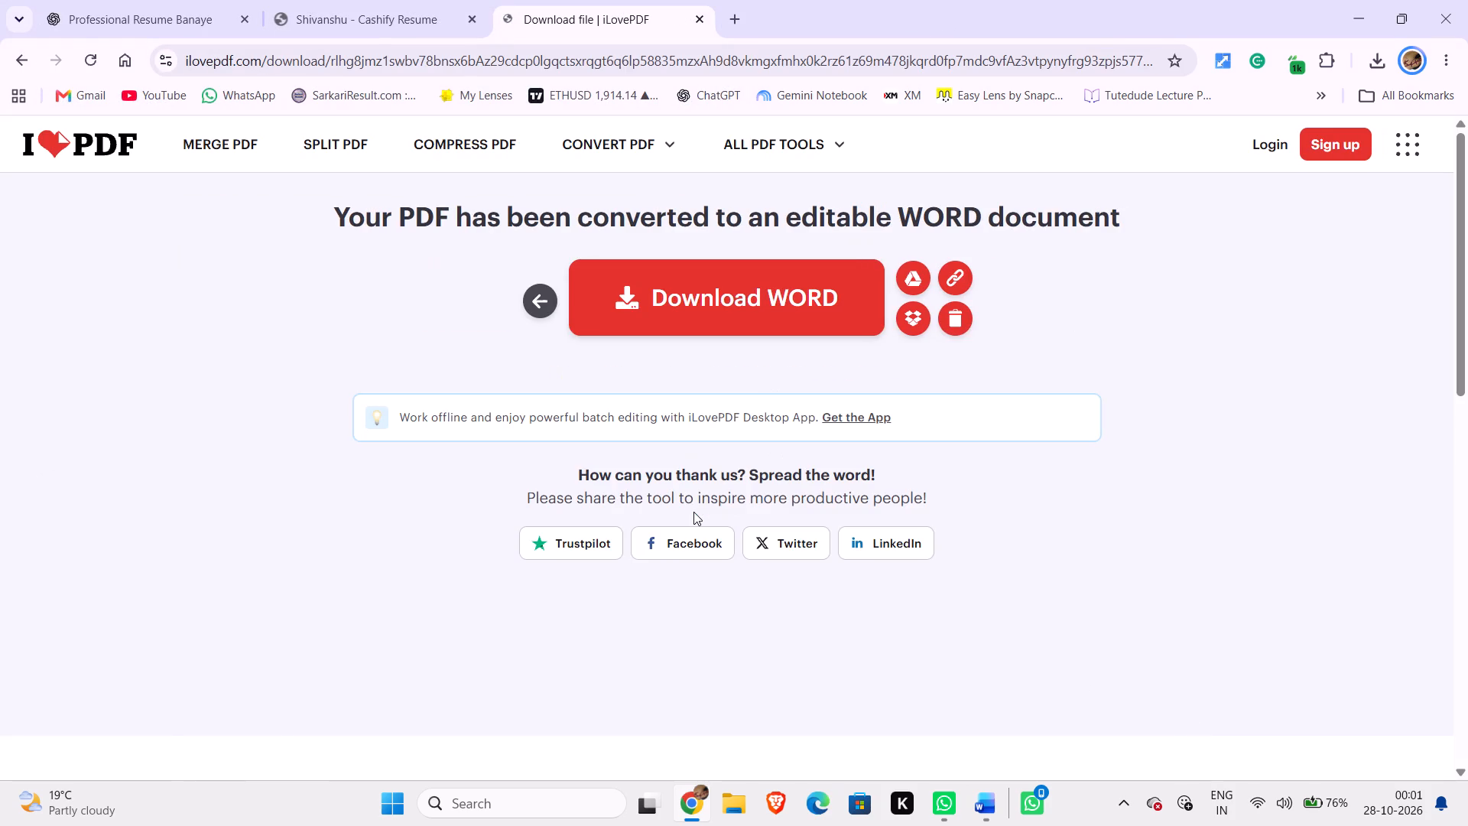
left_click(729, 304)
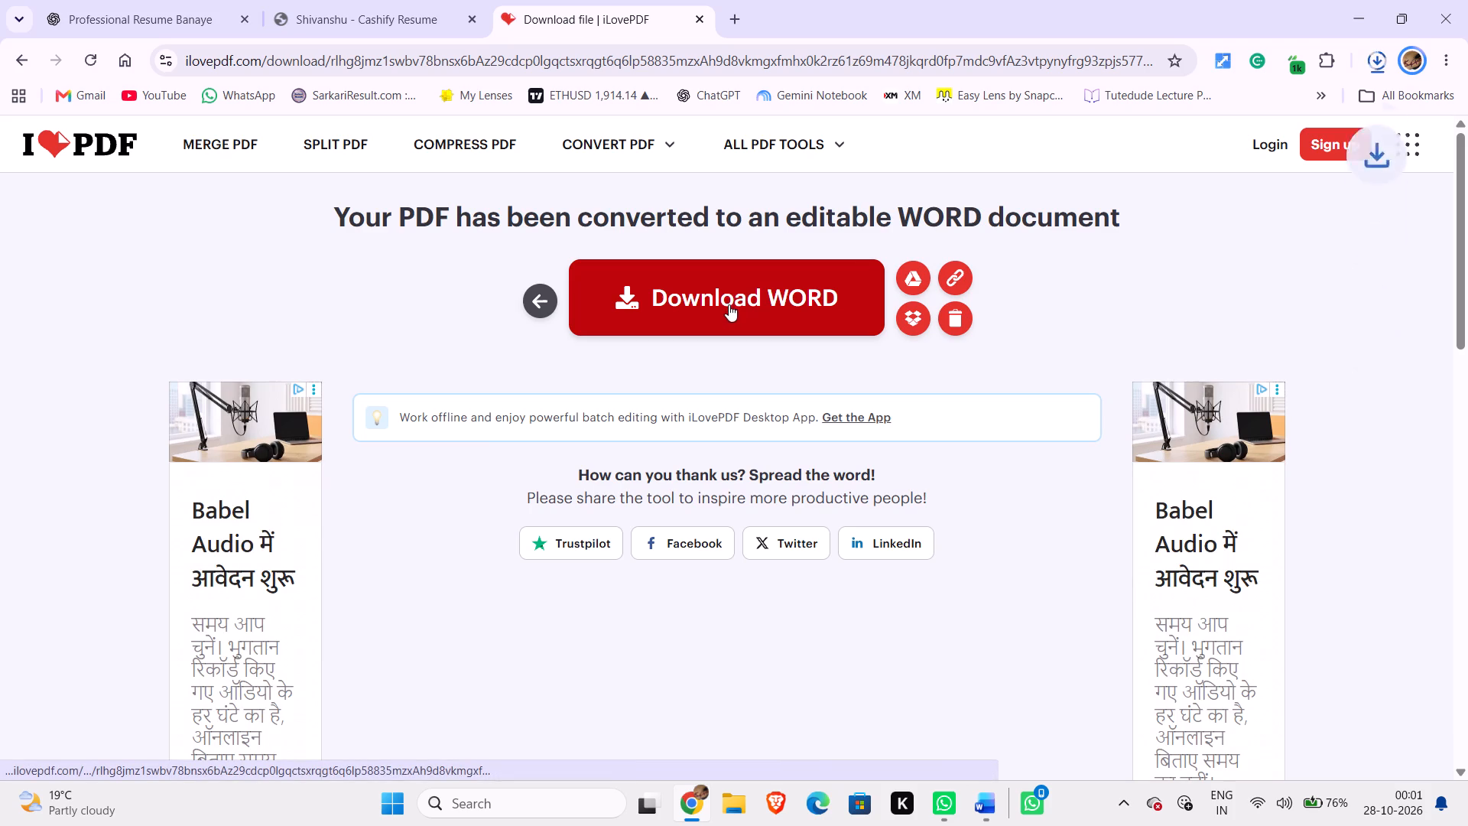
Open the downloaded Word resume from the recent downloads and enable editing in Microsoft Word.
left_click(1377, 56)
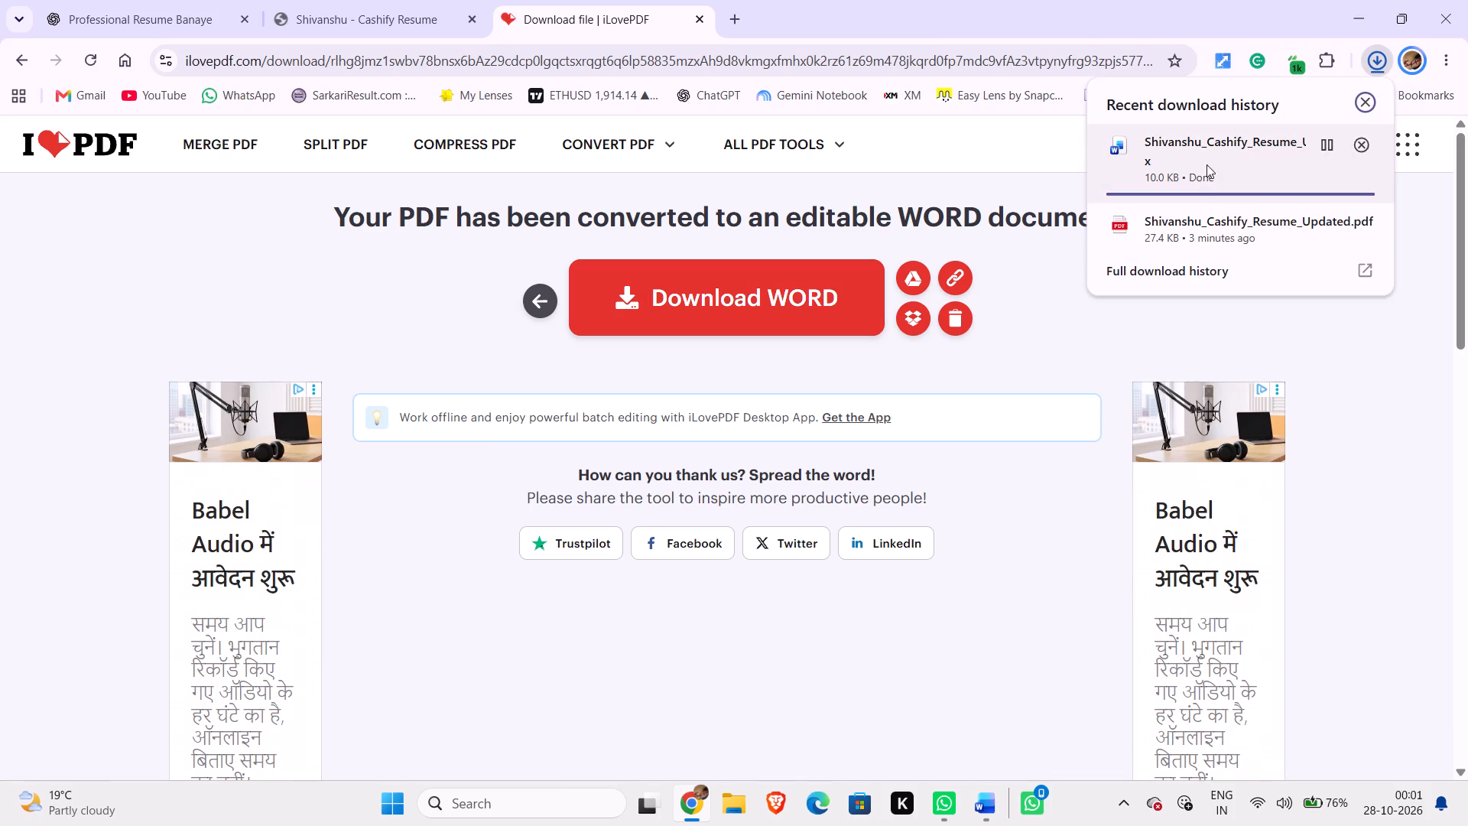
left_click(1207, 139)
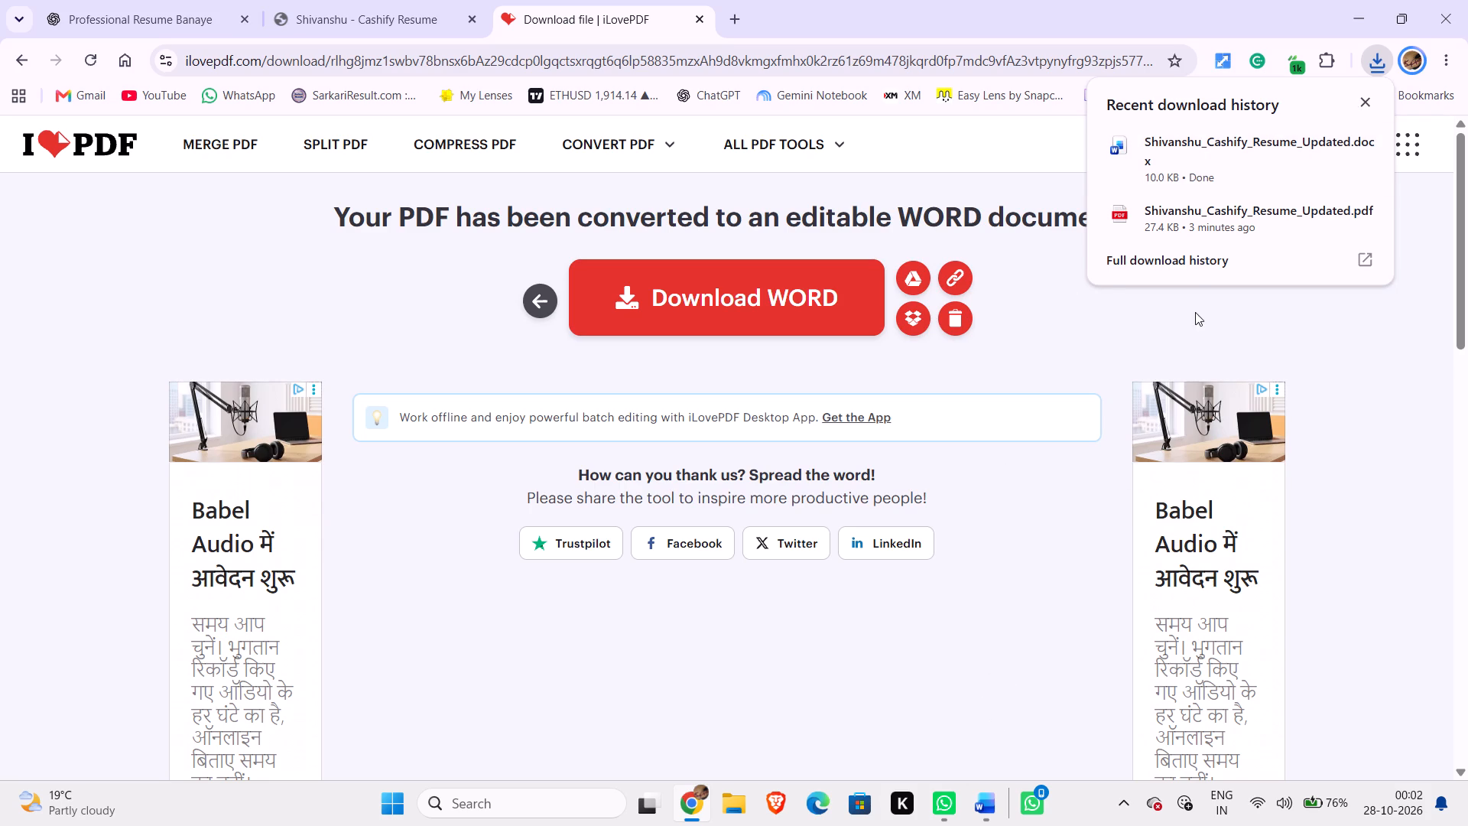
double_click(1210, 149)
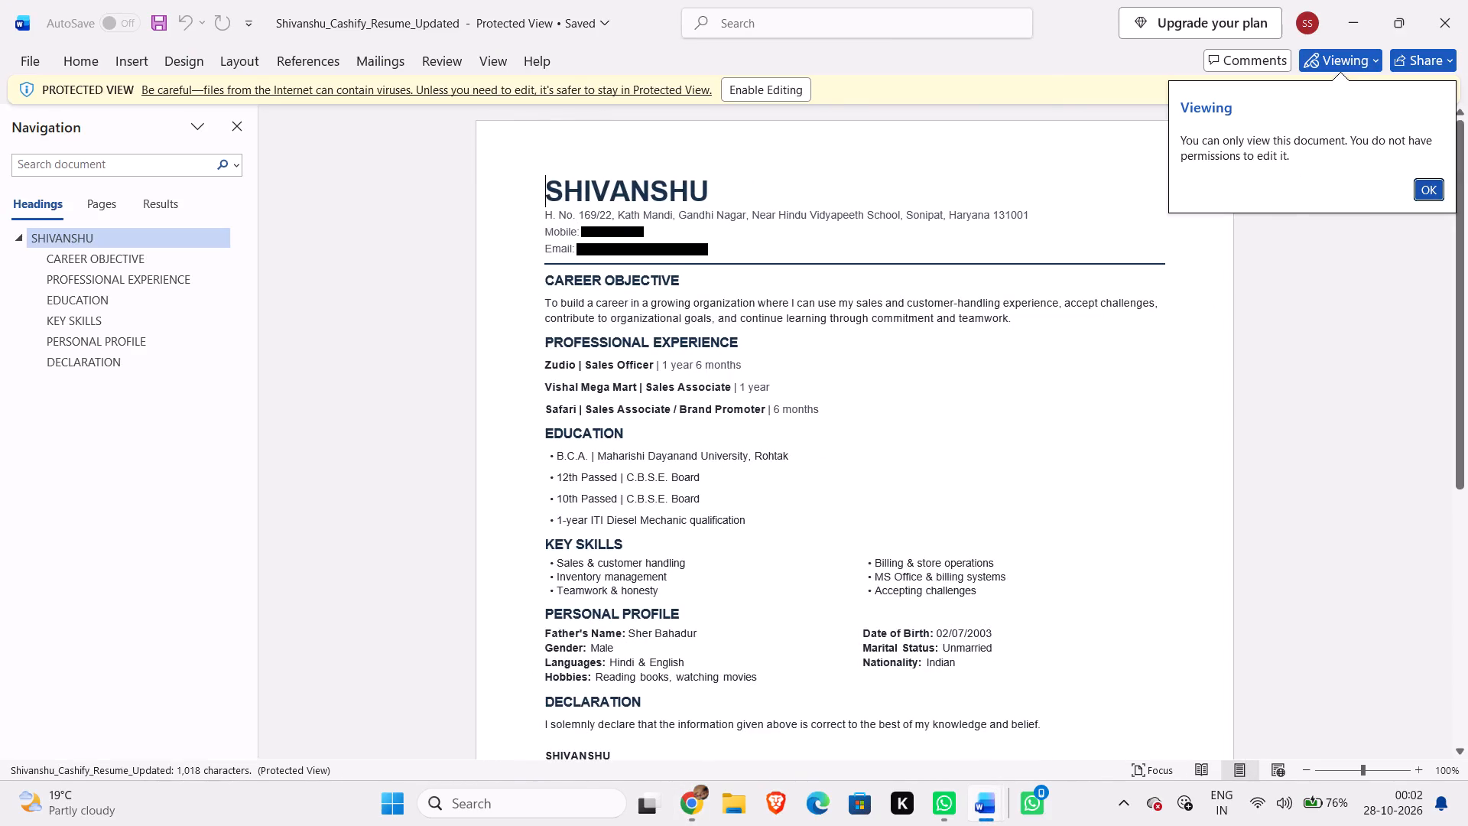
left_click(1433, 193)
left_click(776, 105)
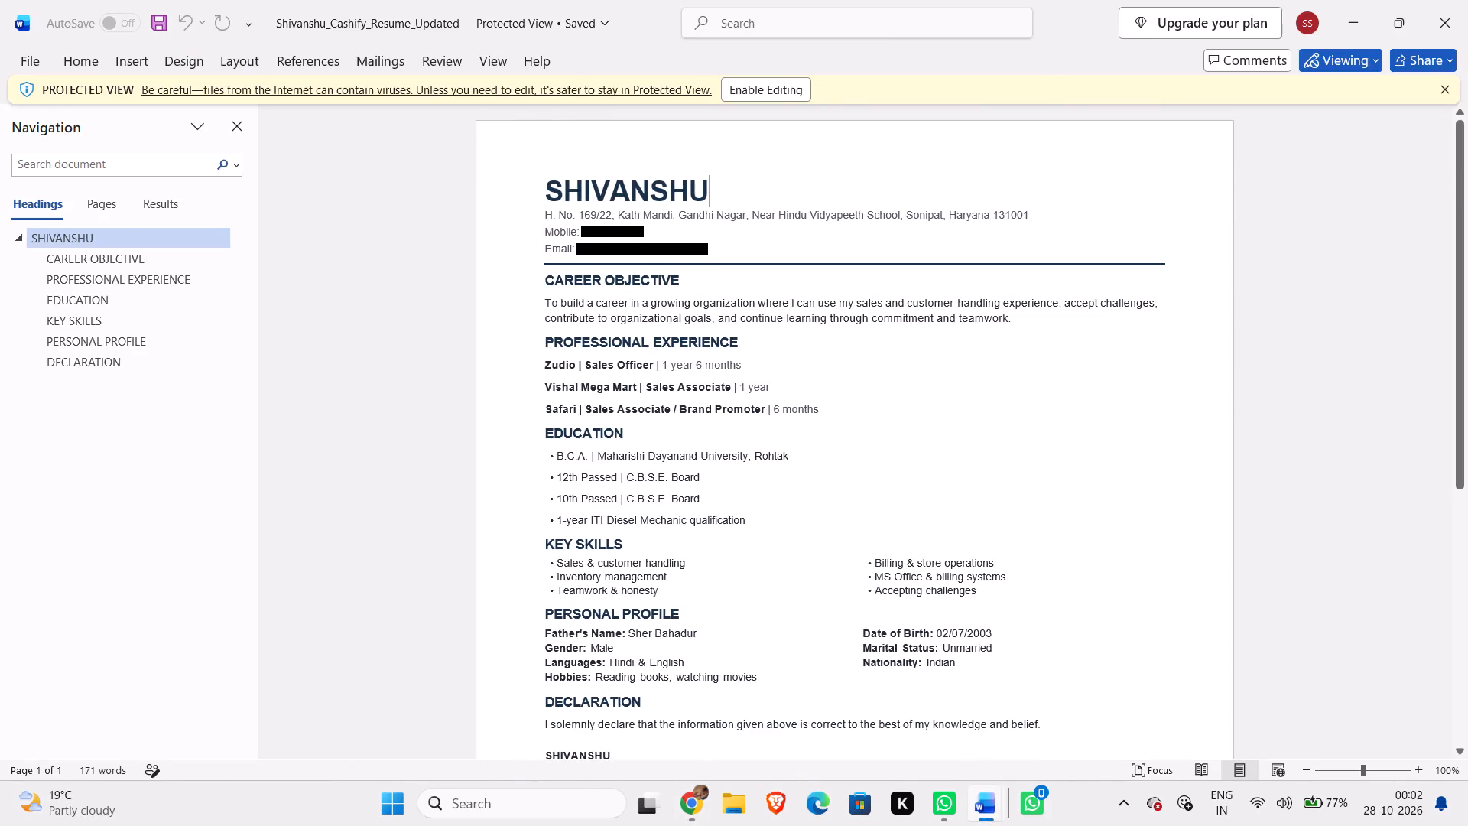
left_click(776, 88)
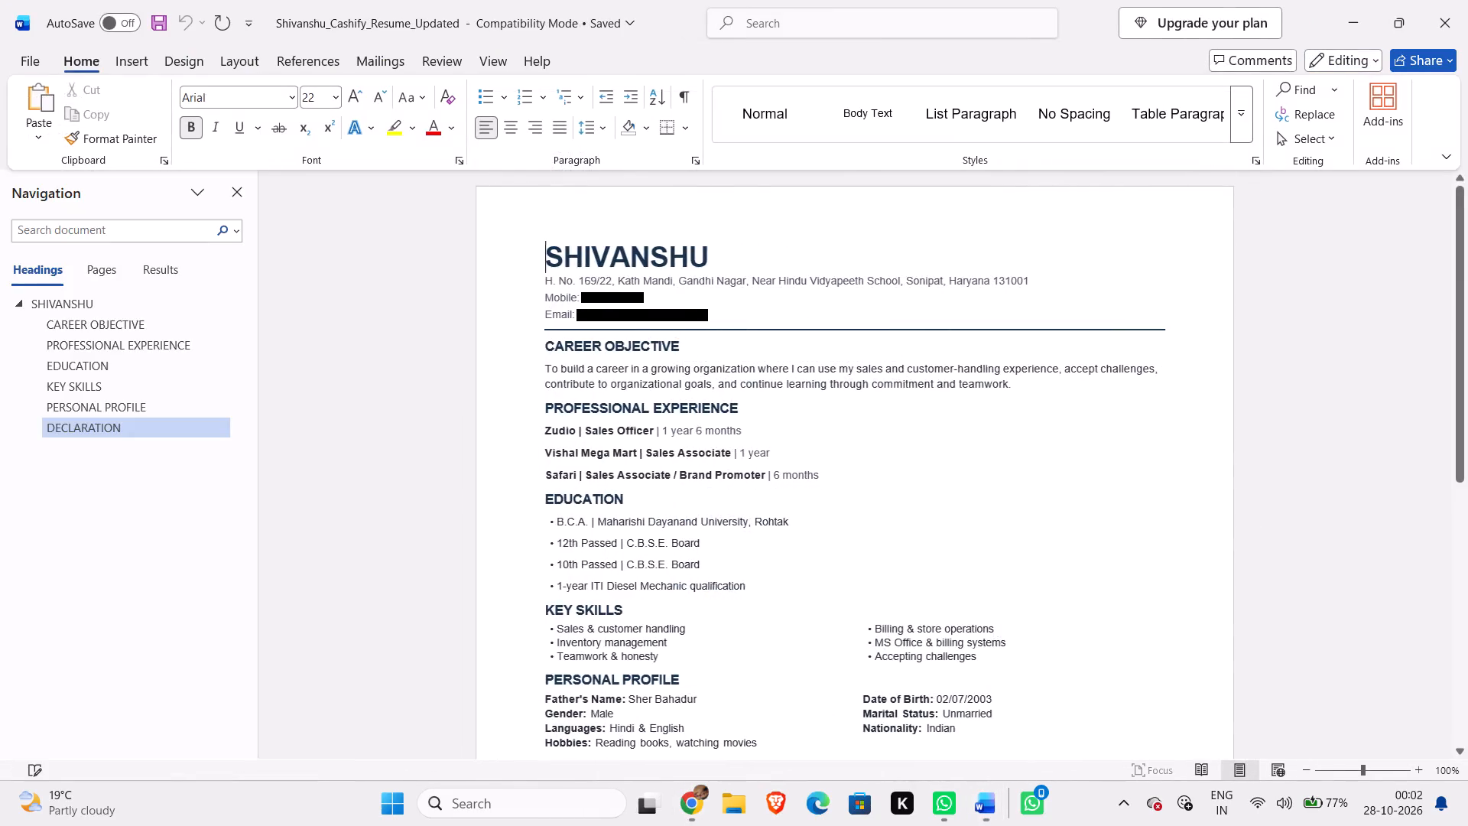
Enlarge the employer name Zudio under Professional Experience to 10 pt.
left_click(82, 326)
left_click(415, 339)
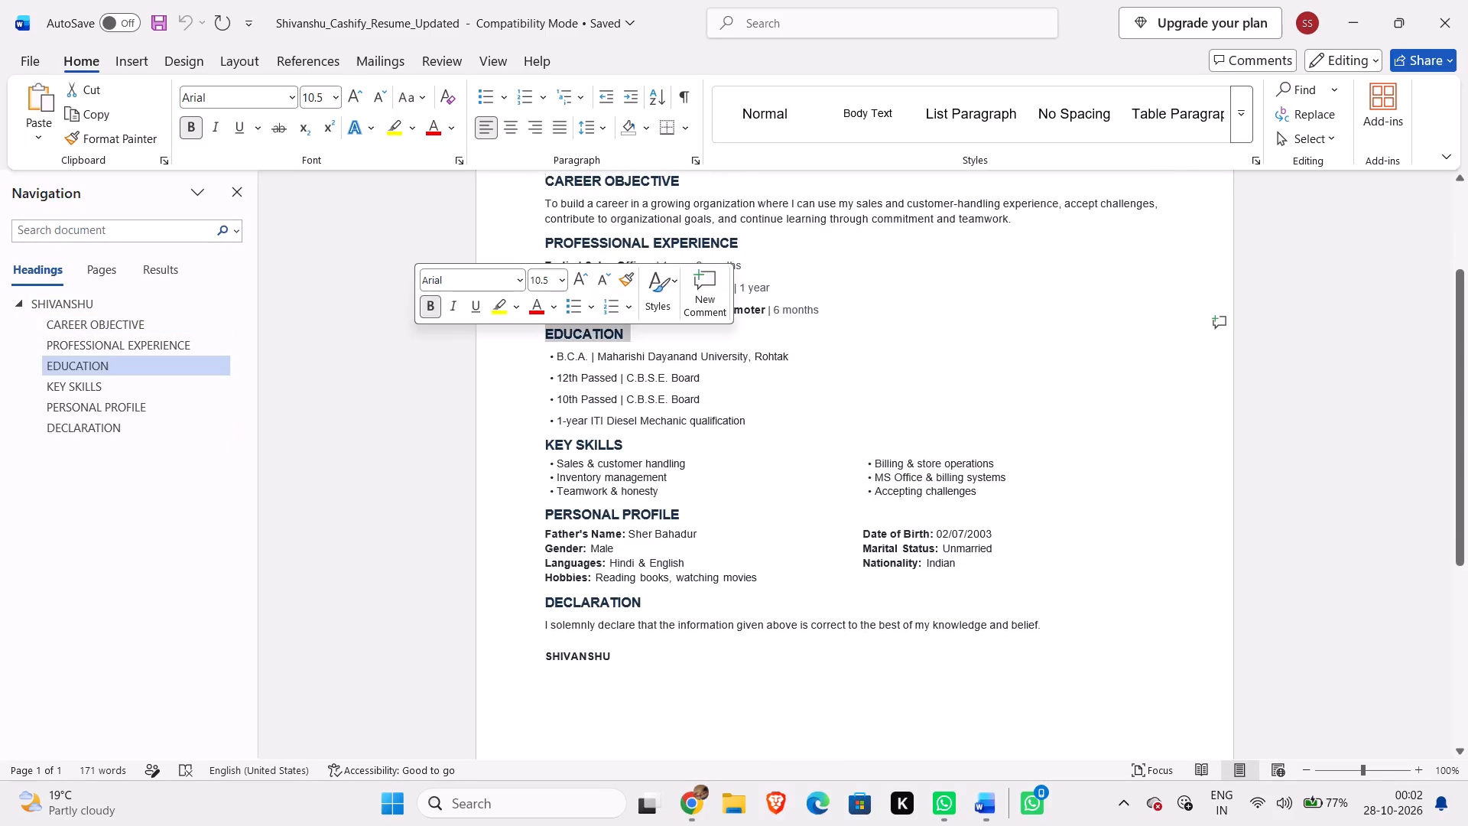
scroll(550, 368, "up", 3)
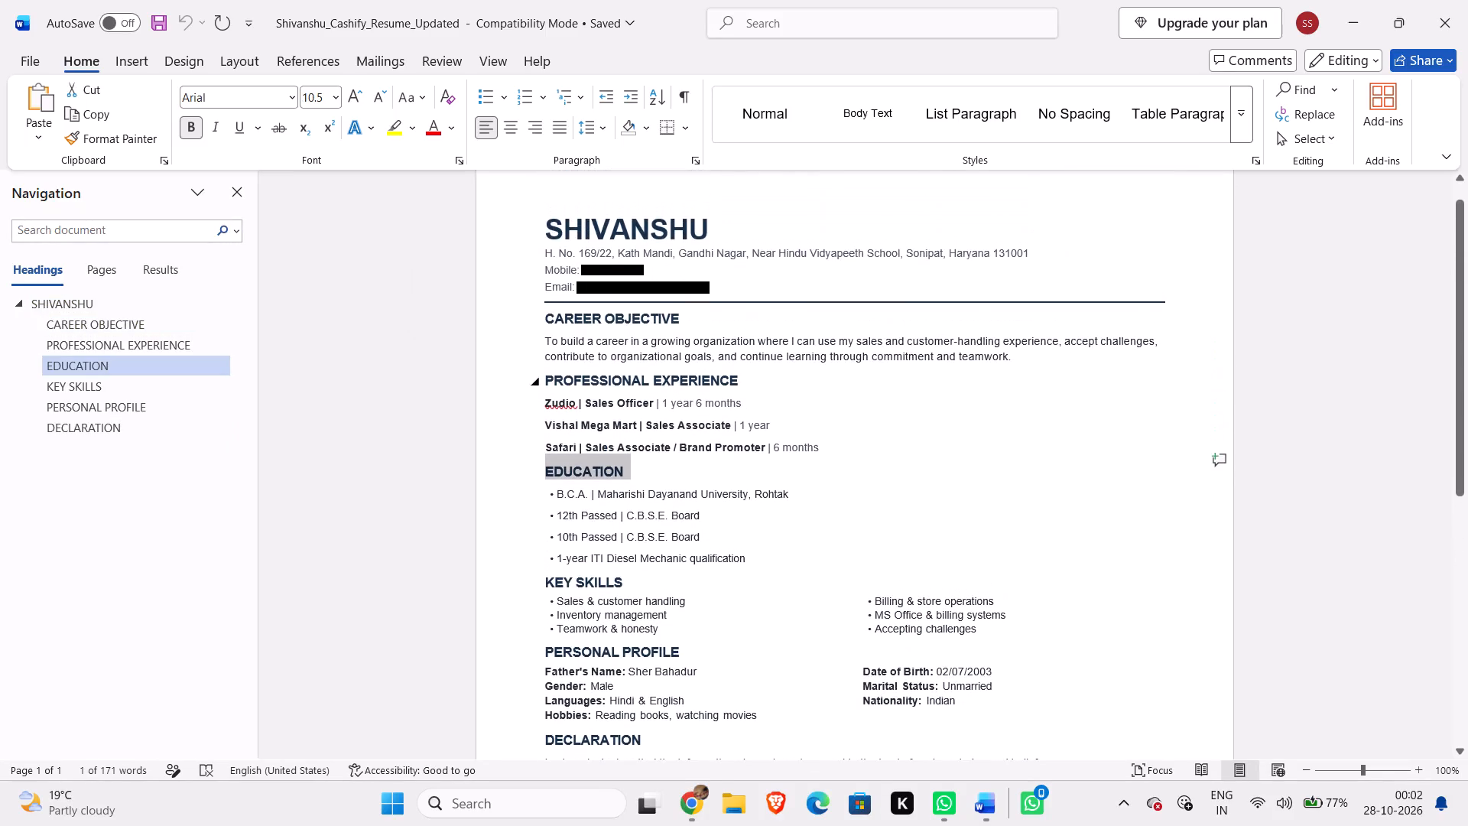
left_click_drag(577, 403, 544, 399)
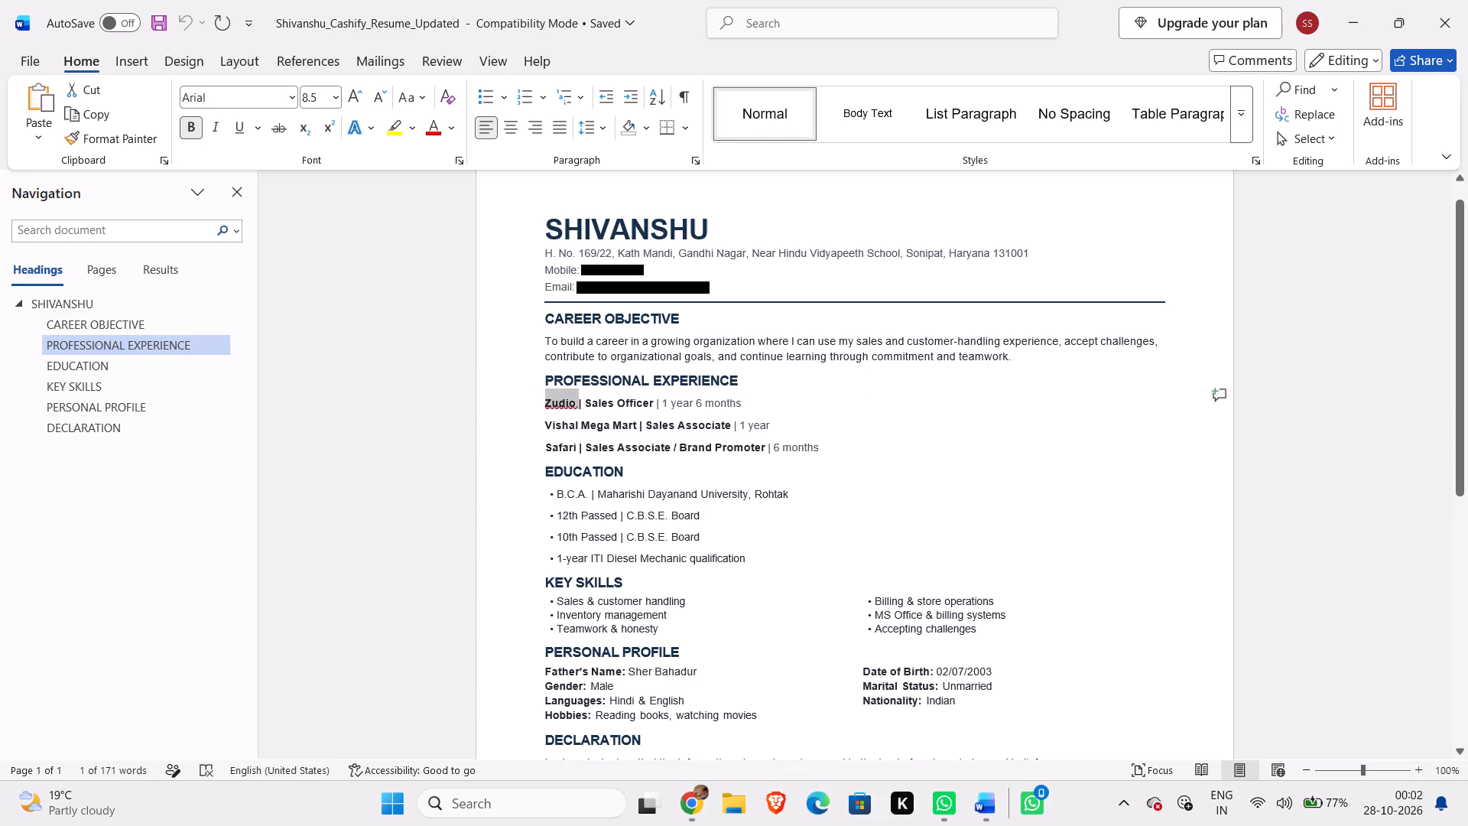
key("ctrl+shift+comma")
key("ctrl+shift+period")
key("ctrl+shift+period")
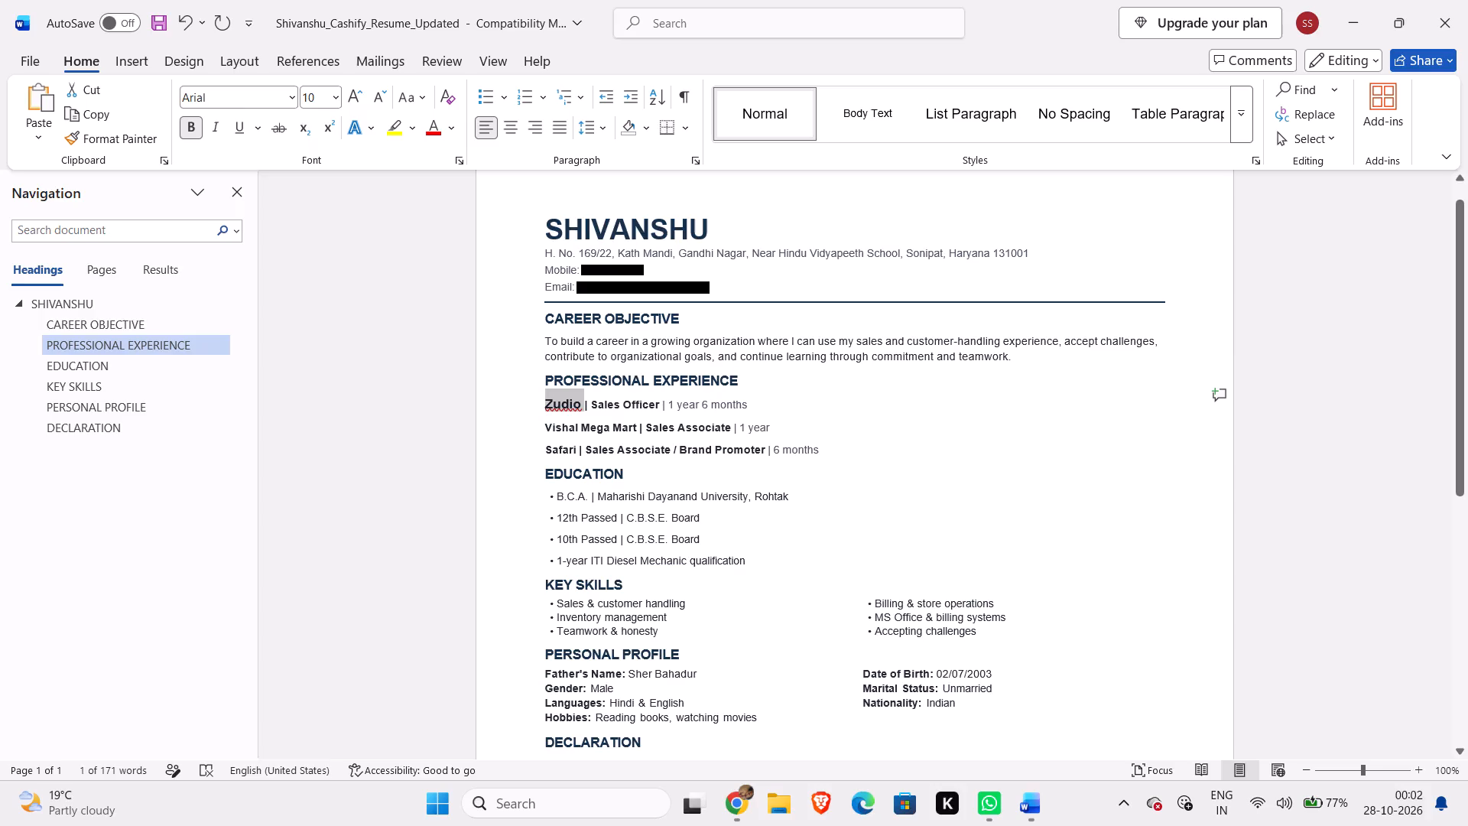
Enlarge the employer names Vishal Mega Mart and Safari under Professional Experience to 9 pt.
left_click_drag(541, 431, 628, 431)
key("ctrl+shift+period")
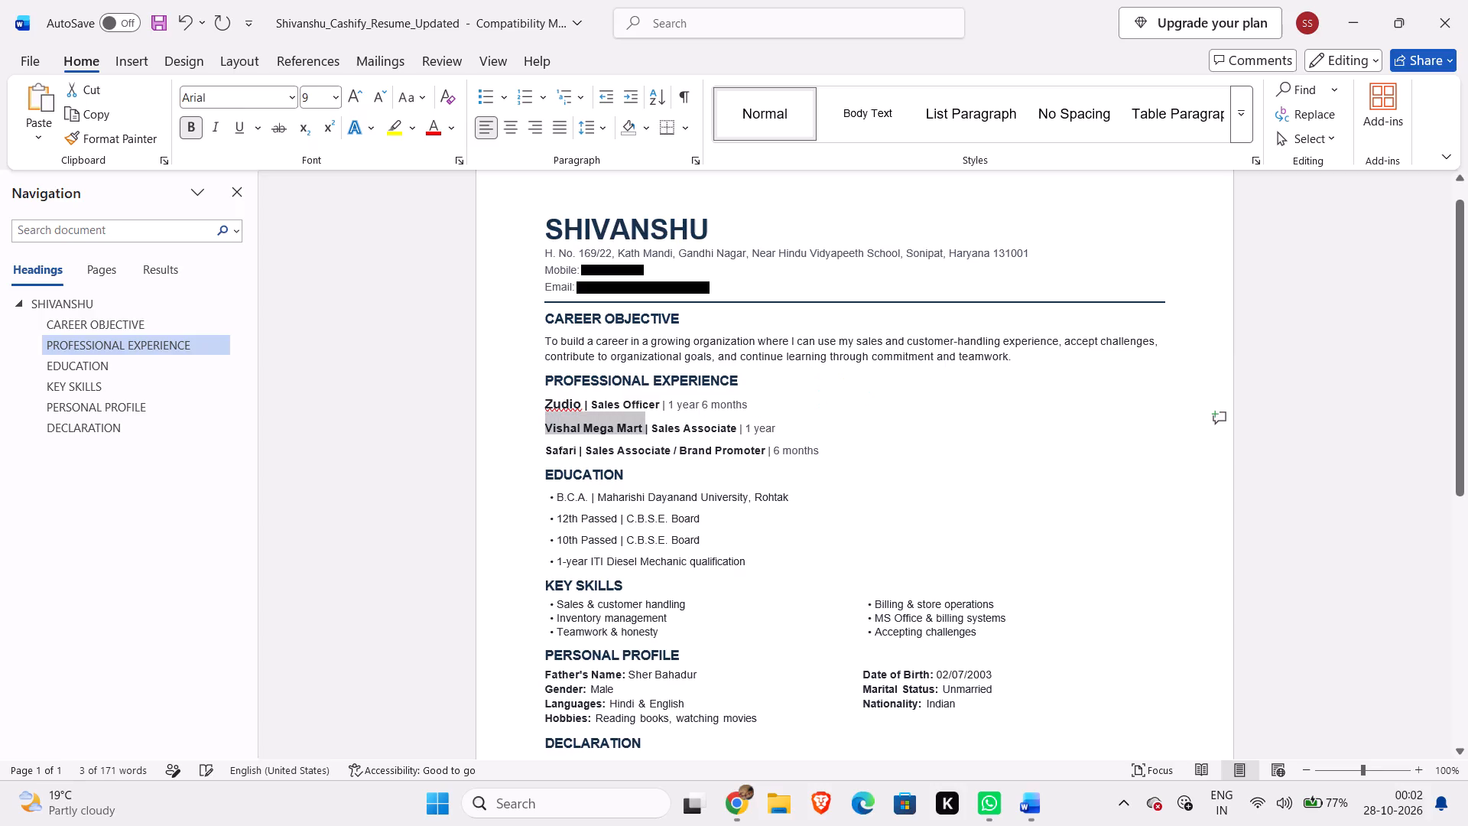
double_click(556, 451)
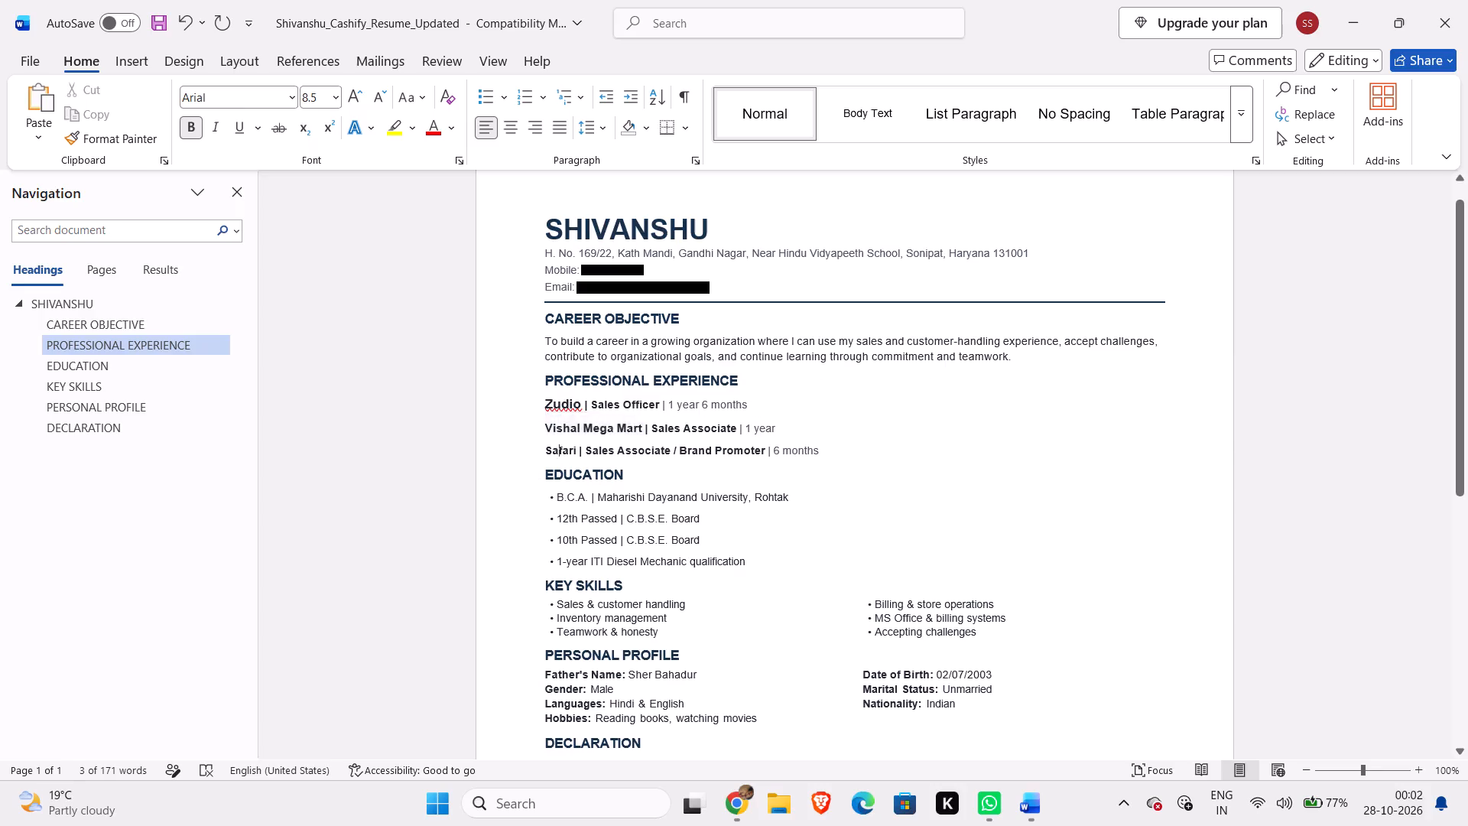
key("ctrl+shift+period")
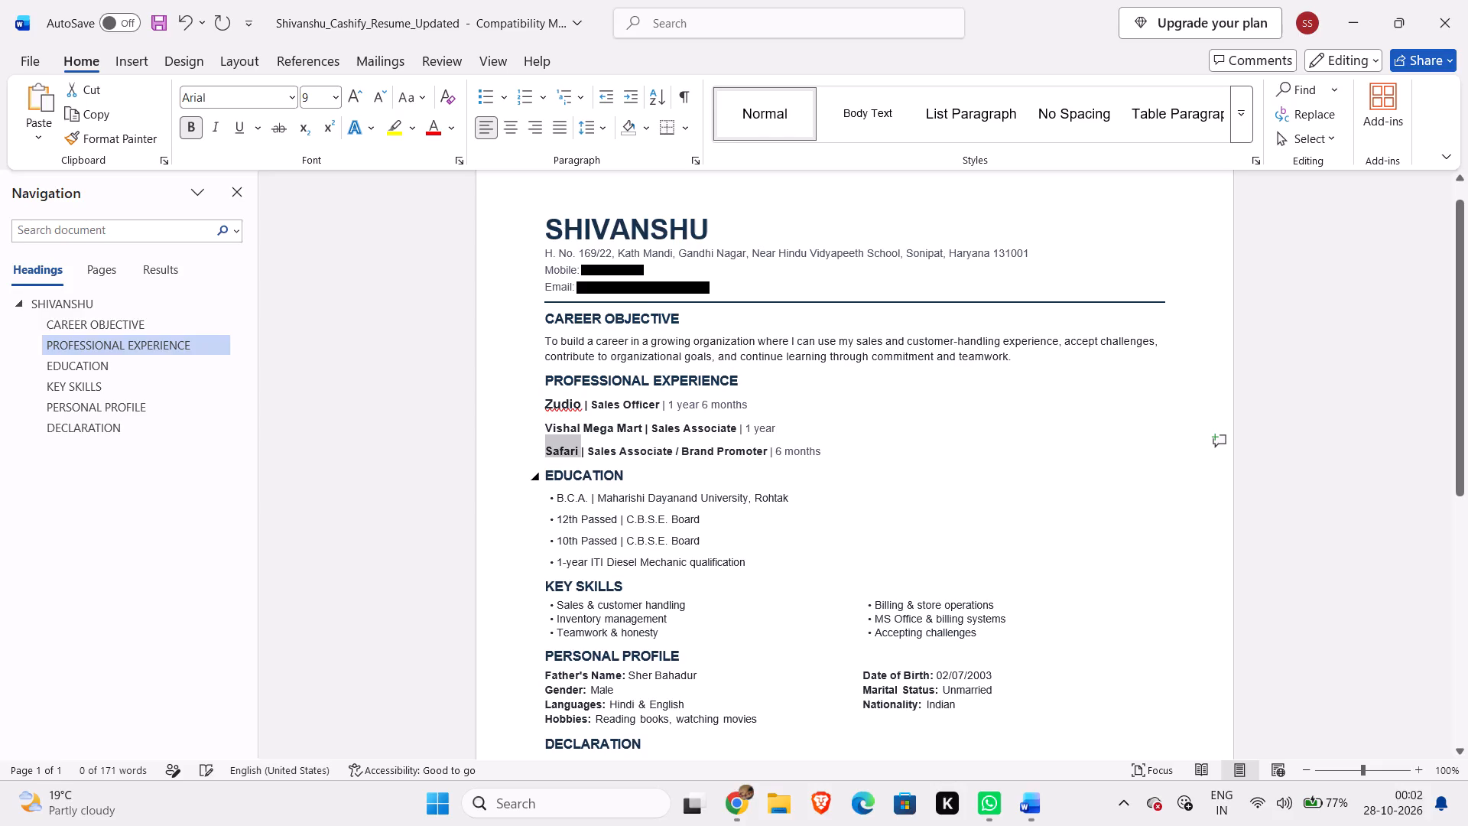
Add a new bullet below "Teamwork & honesty" in Key Skills, starting with the word "Visual".
scroll(684, 480, "down", 2)
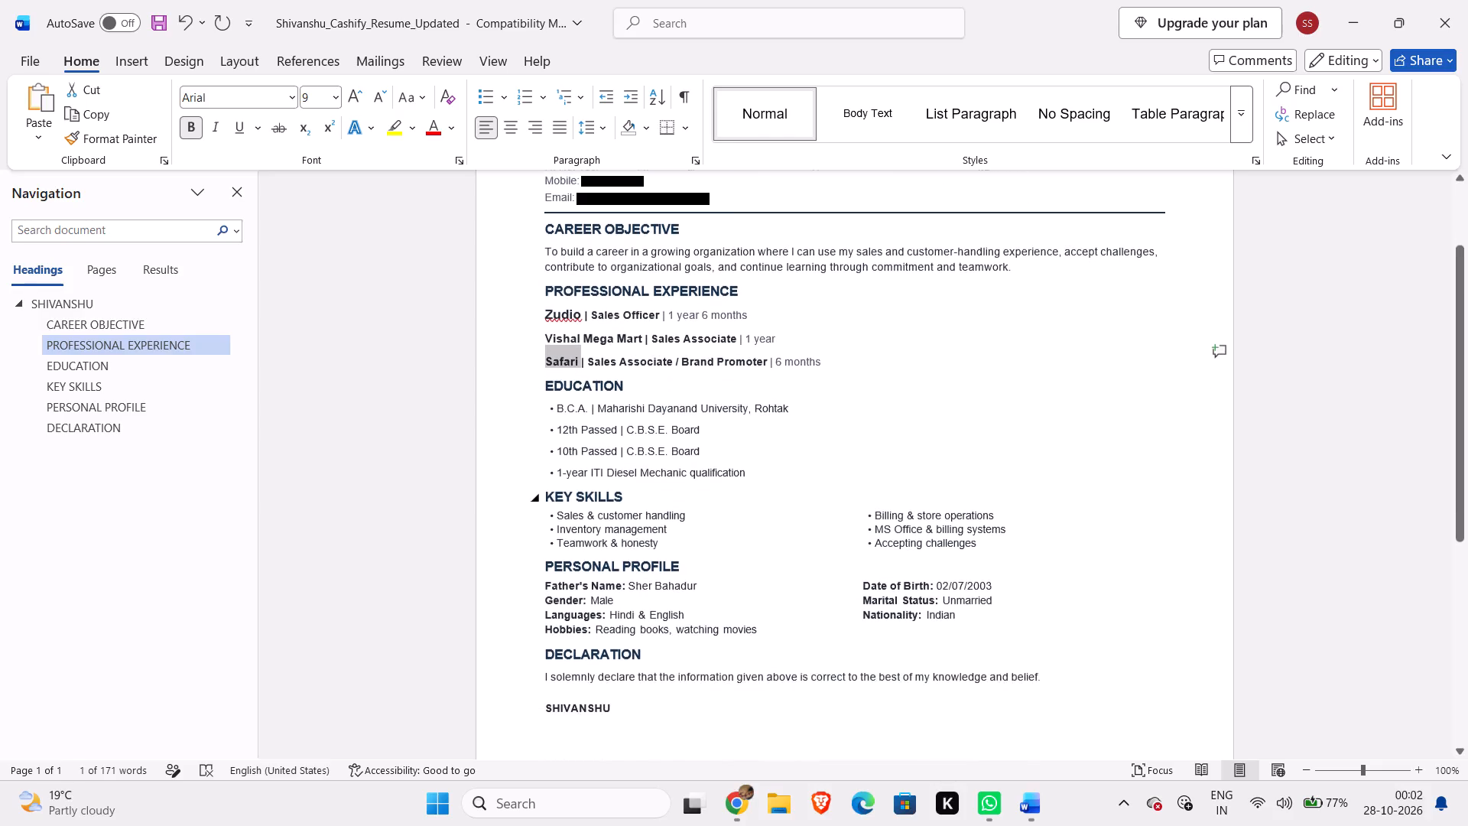
scroll(694, 480, "down", 1)
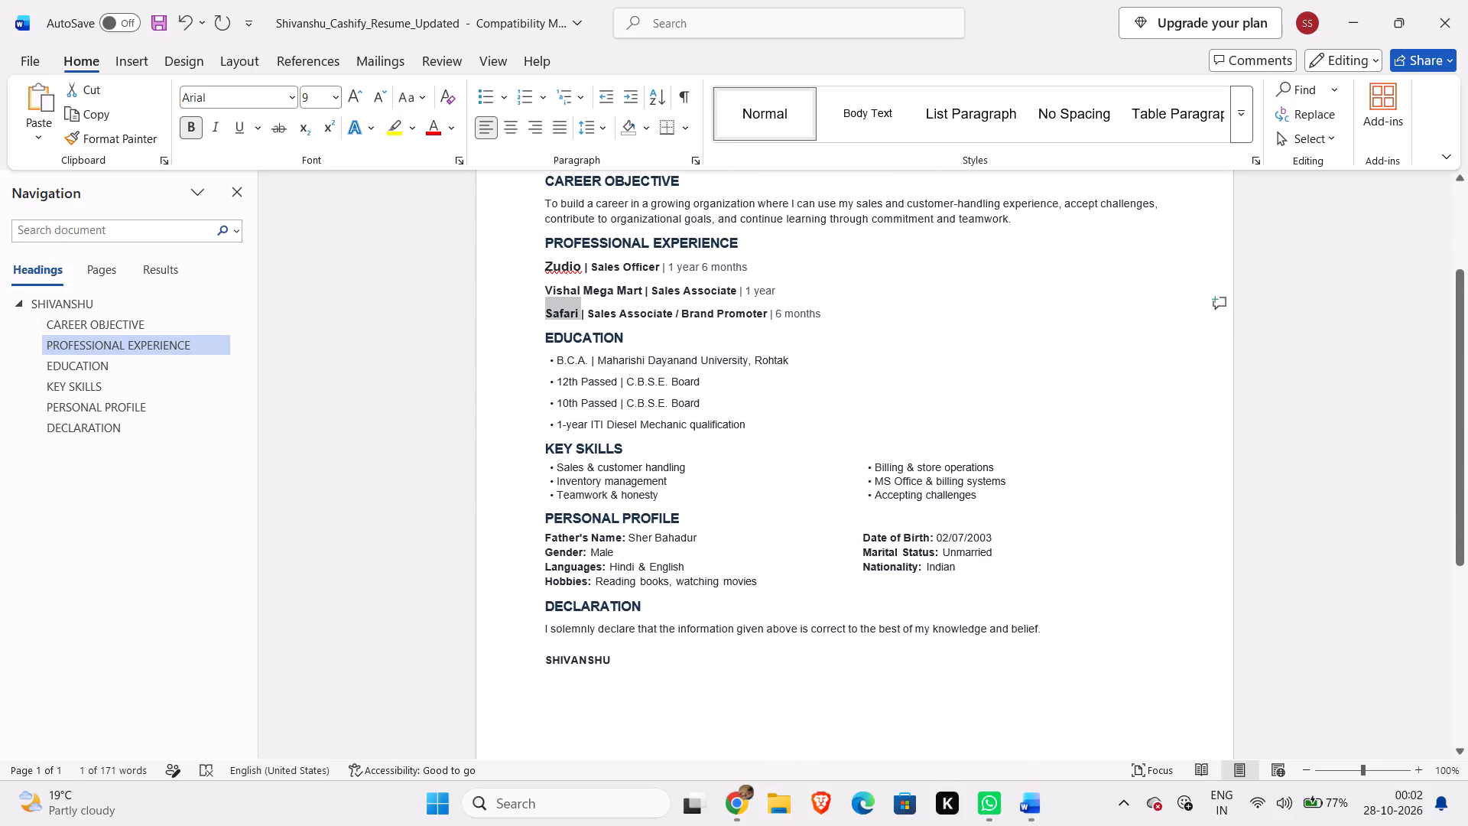
left_click(686, 469)
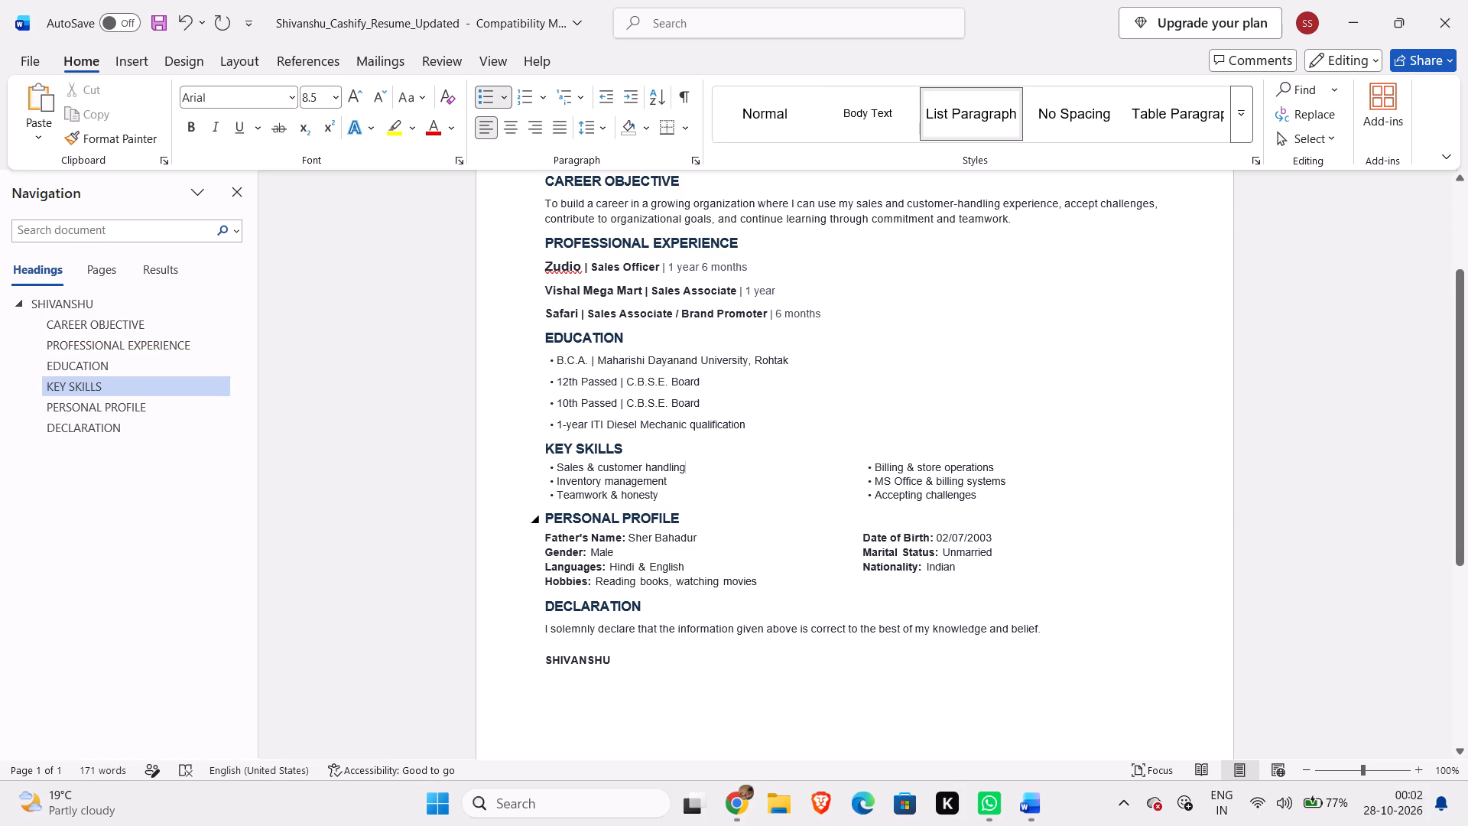
left_click(661, 493)
key("Return")
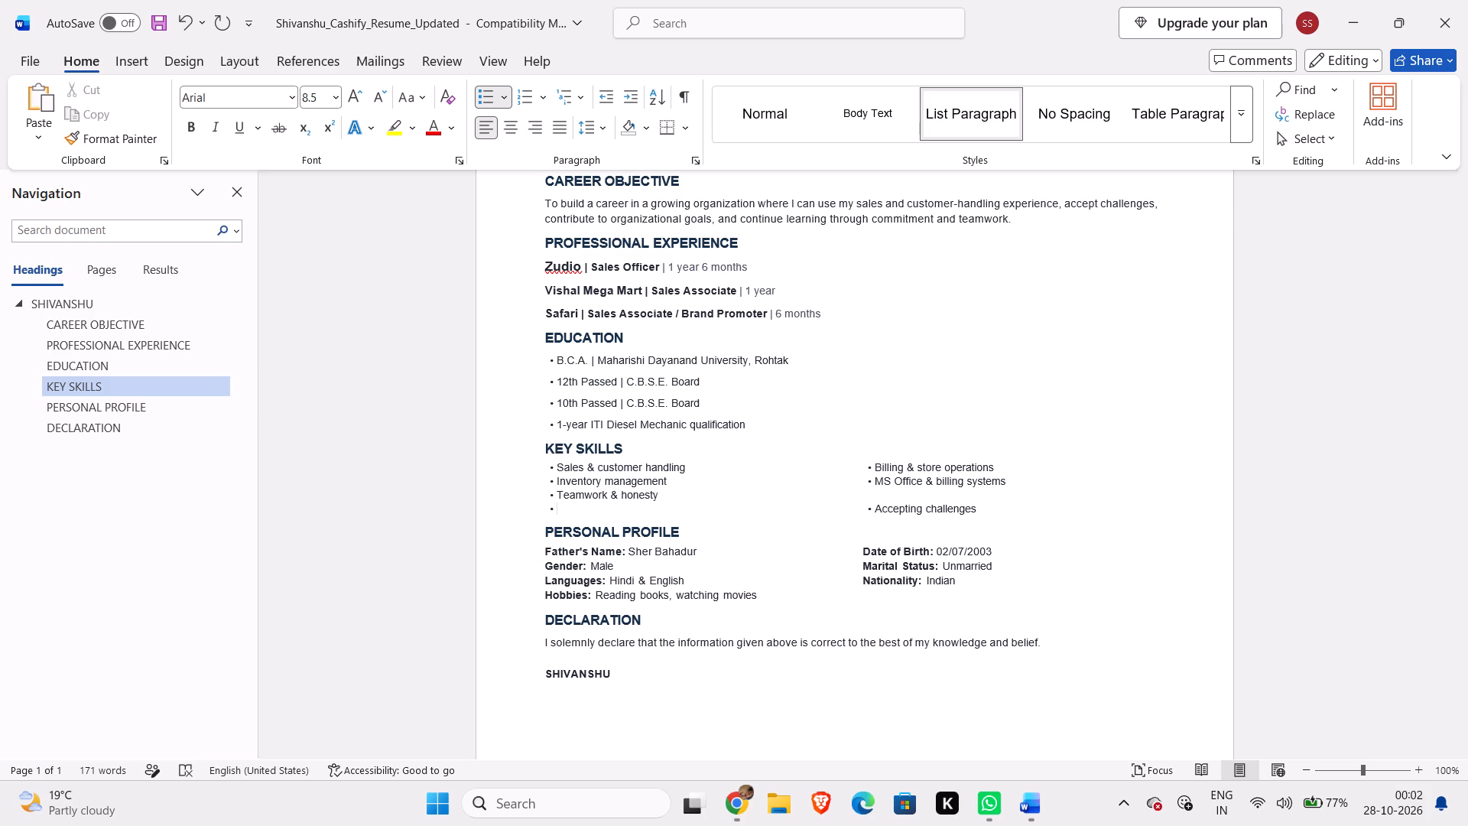
key("shift+v")
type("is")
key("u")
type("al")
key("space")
Complete the new Key Skills bullet below "Teamwork & honesty" so that it reads "Visual Merchandising".
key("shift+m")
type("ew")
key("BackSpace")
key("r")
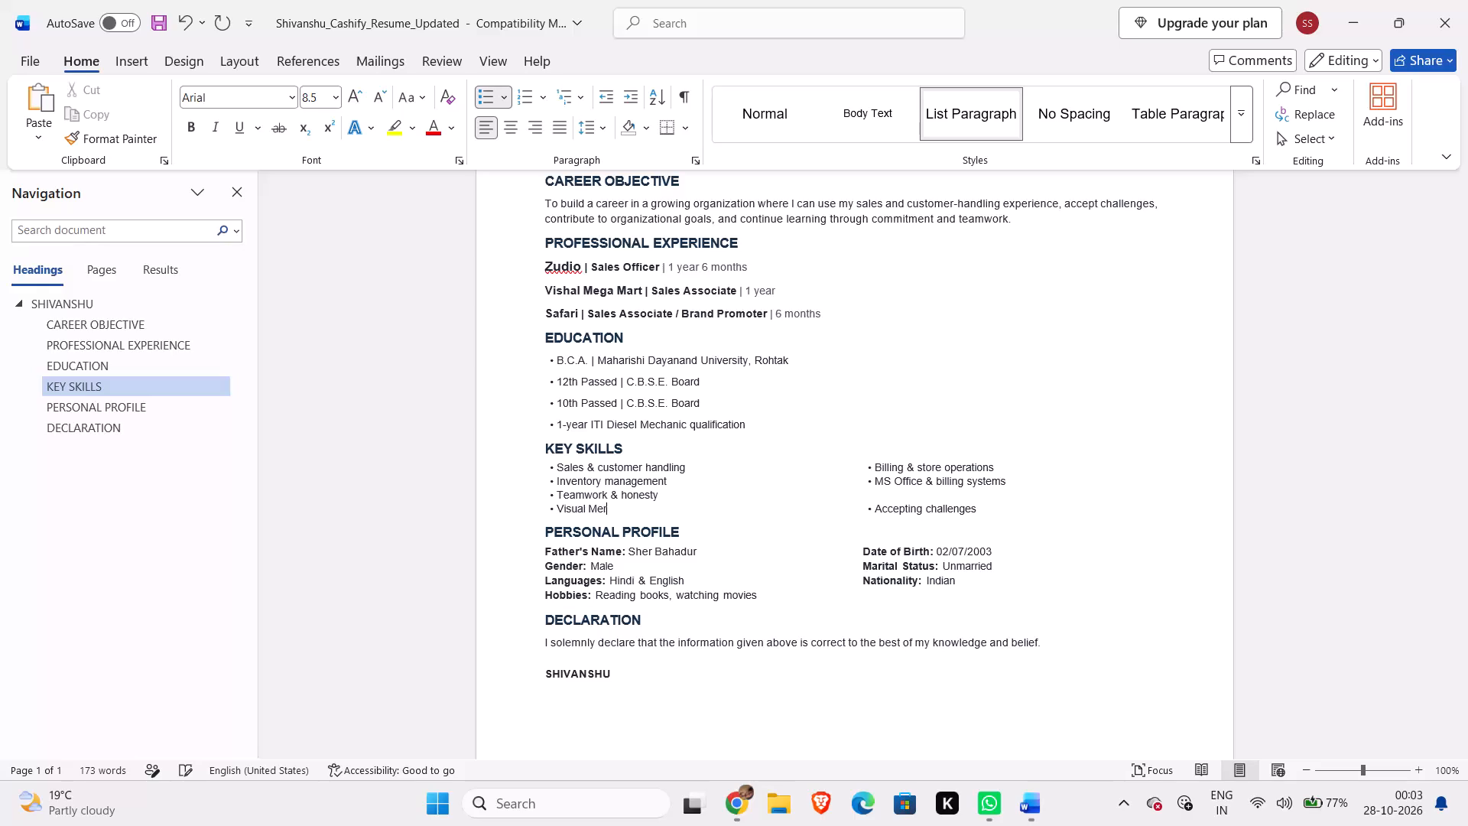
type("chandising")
Switch from the resume to the Chrome window with the iLovePDF download page.
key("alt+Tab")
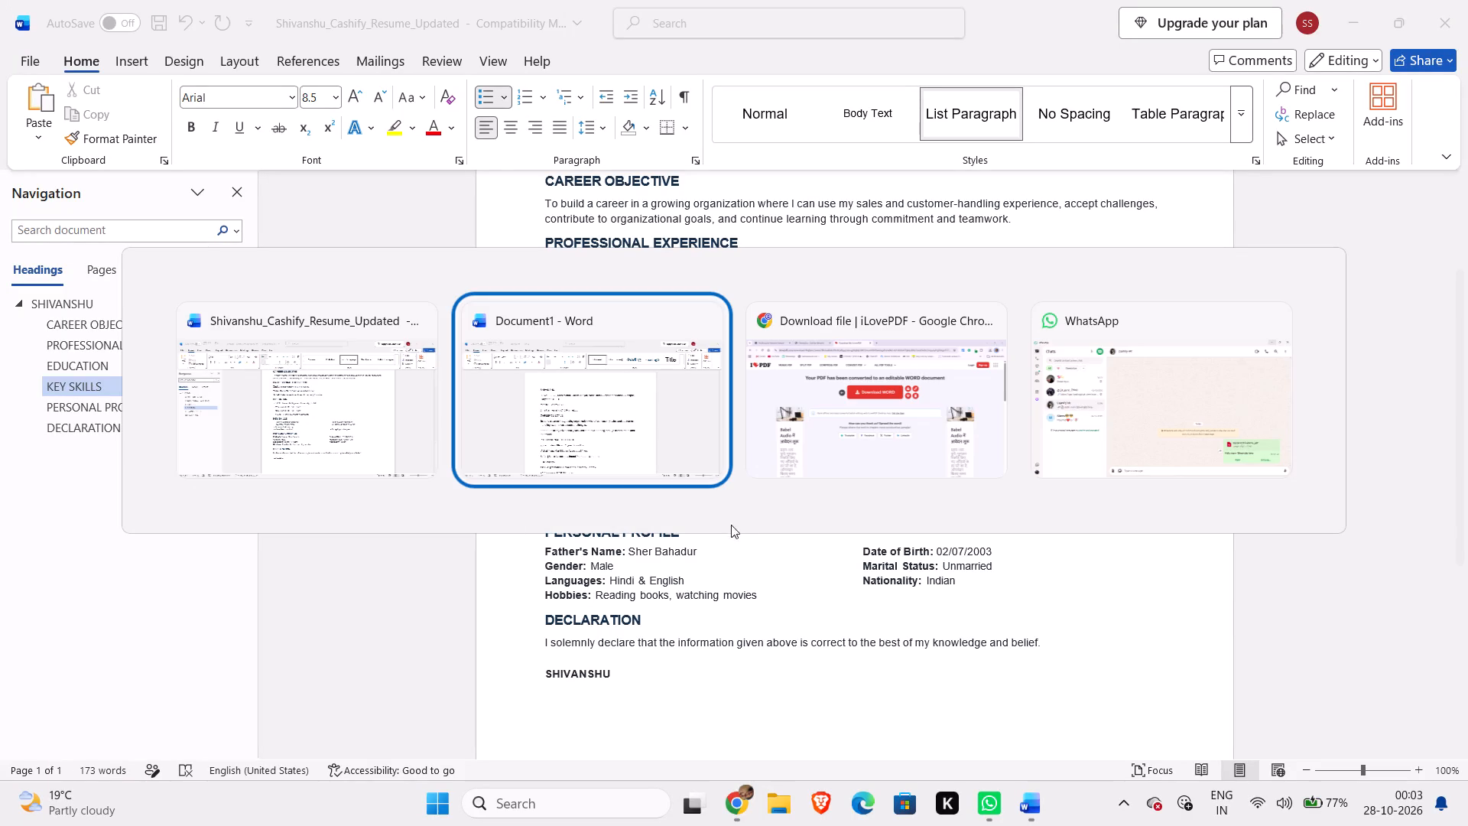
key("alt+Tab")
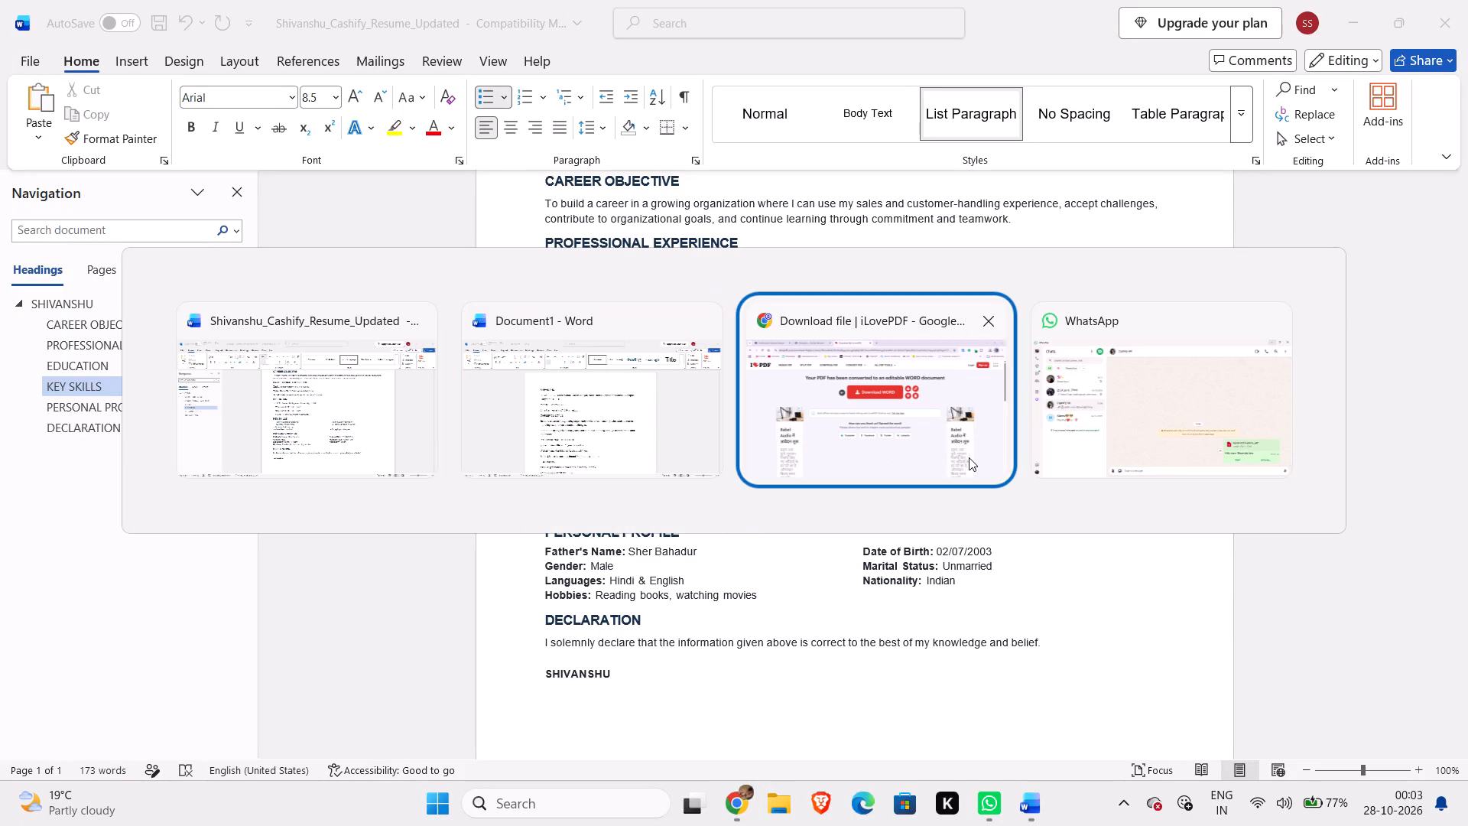
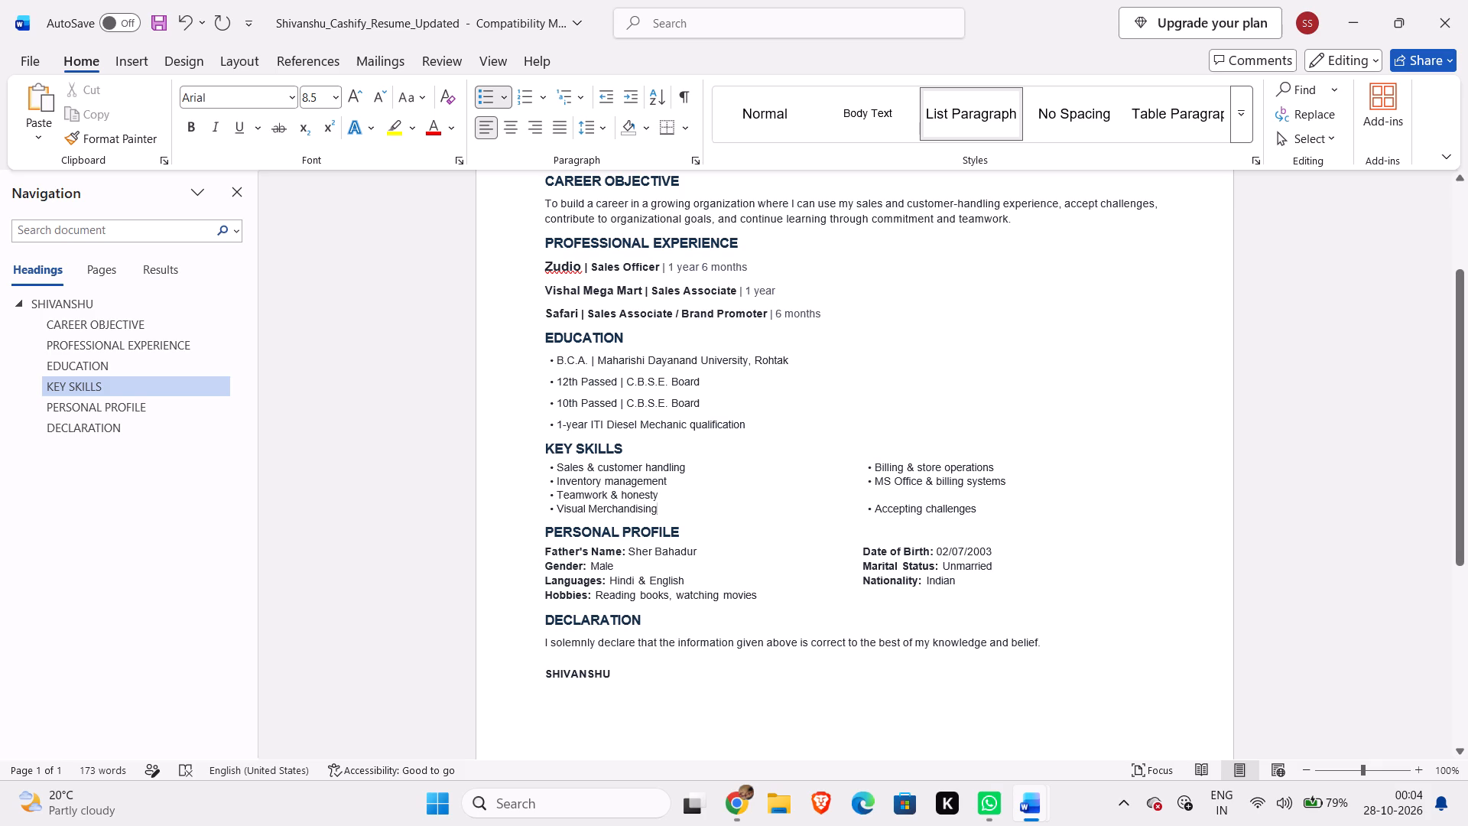
Switch from the updated resume to the other open Word document, Document1.
key("alt+Tab")
key("alt+Tab")
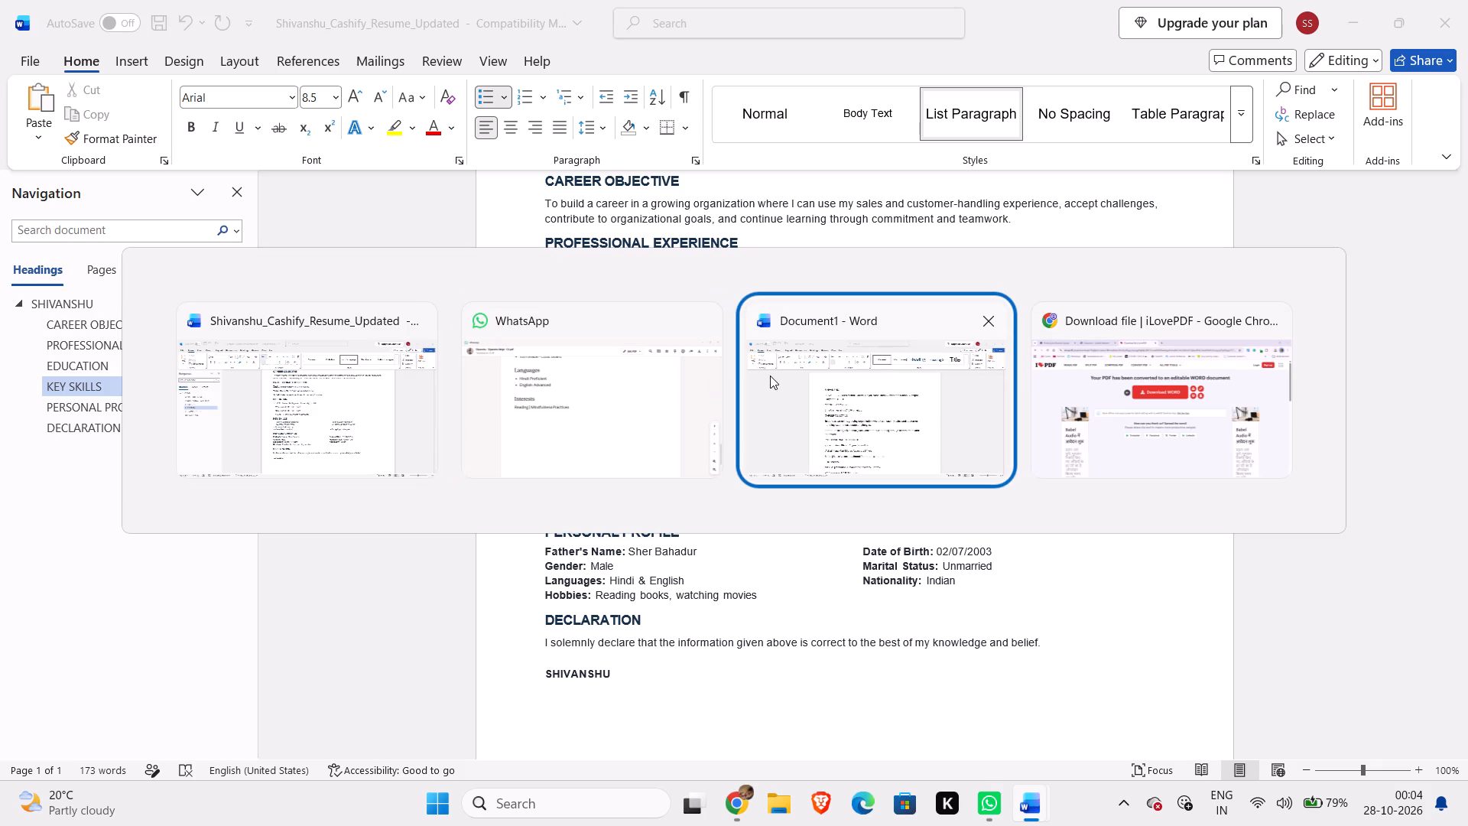
Switch to iLovePDF in Chrome, upload the PDF whose name ends in "CV" from the Desktop folder, and convert it to Word.
left_click(1119, 382, "alt")
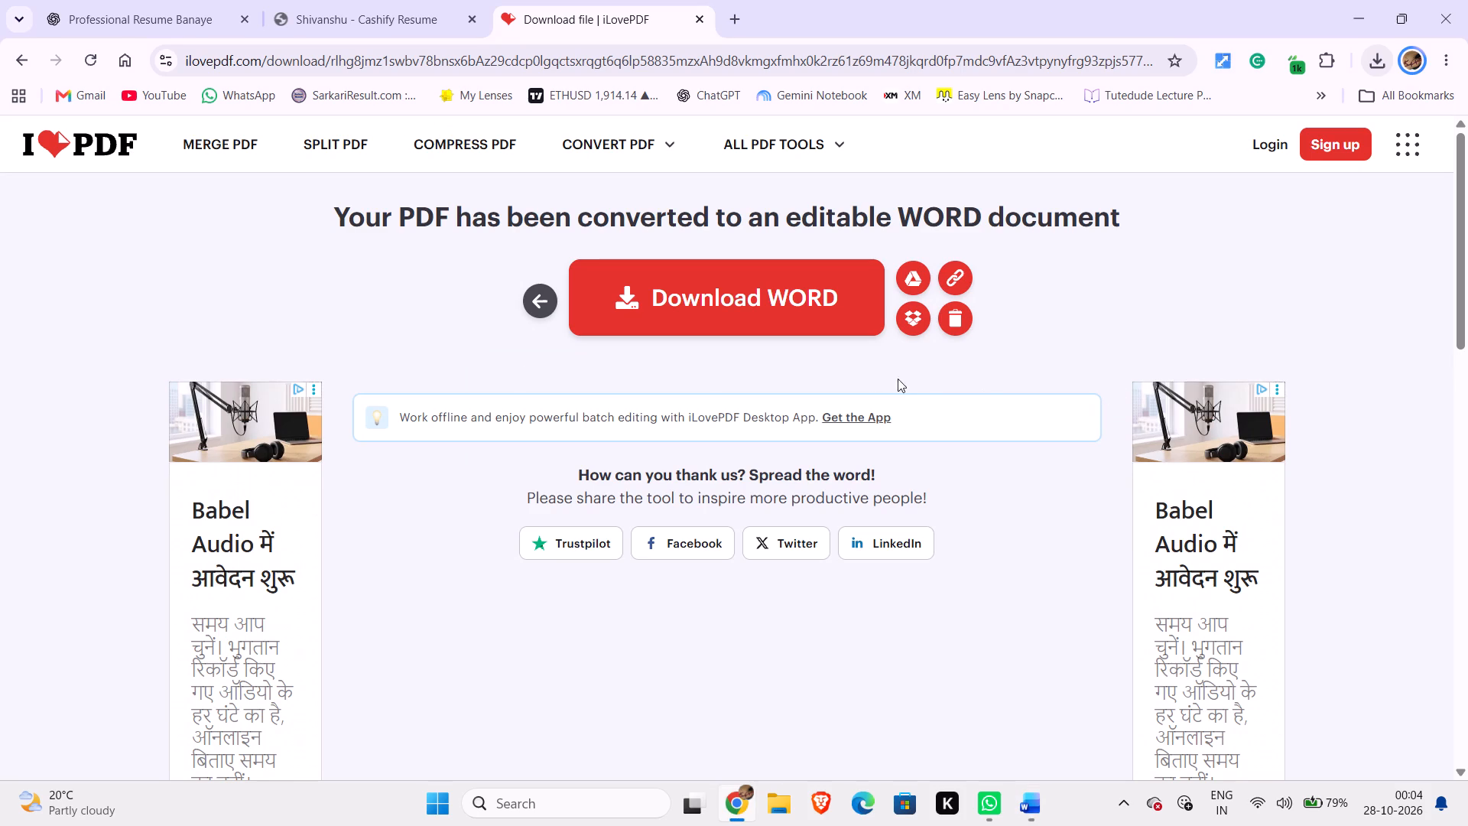
left_click(541, 306)
left_click(700, 383)
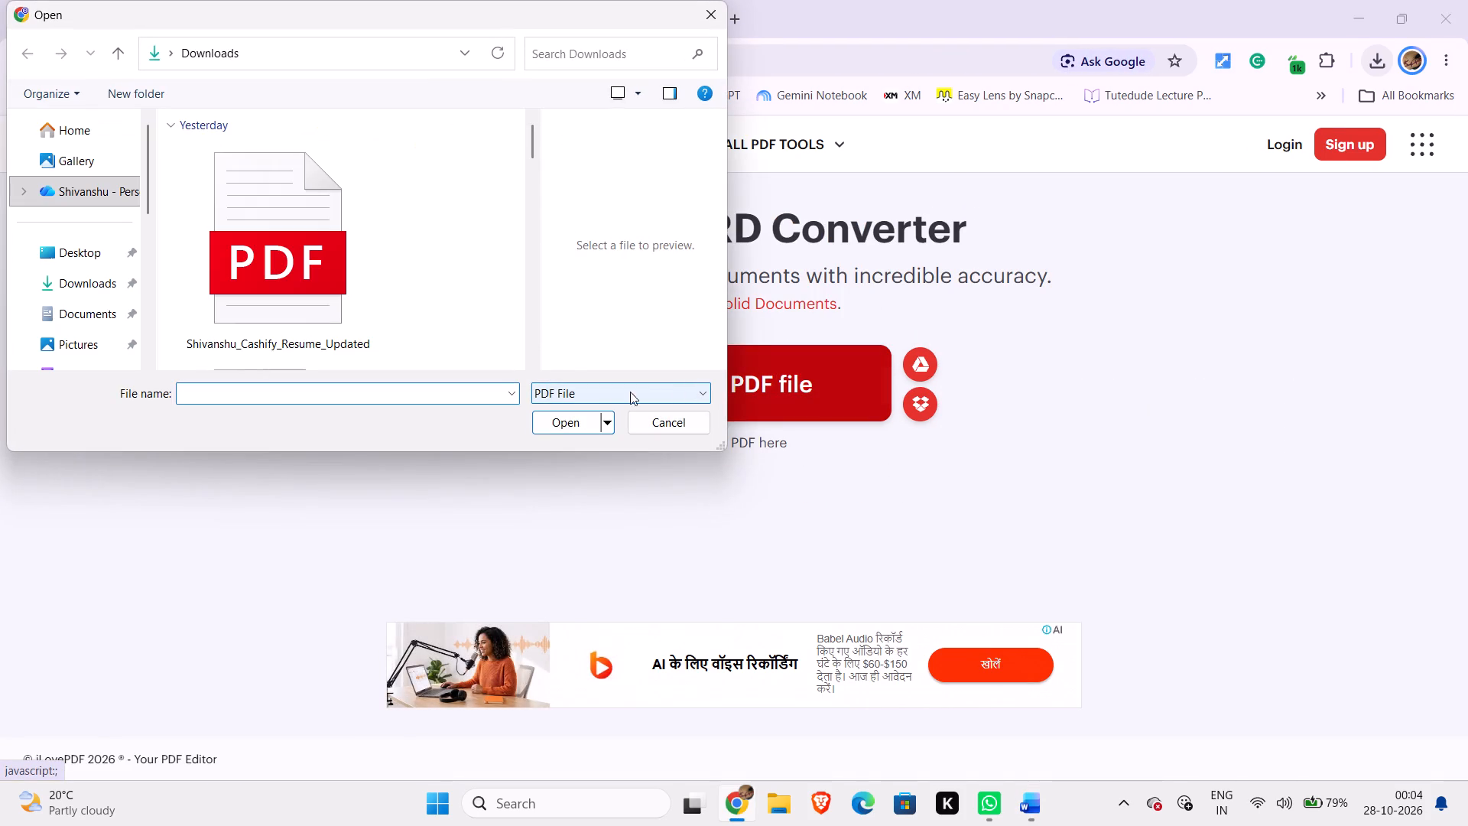
scroll(264, 303, "down", 1)
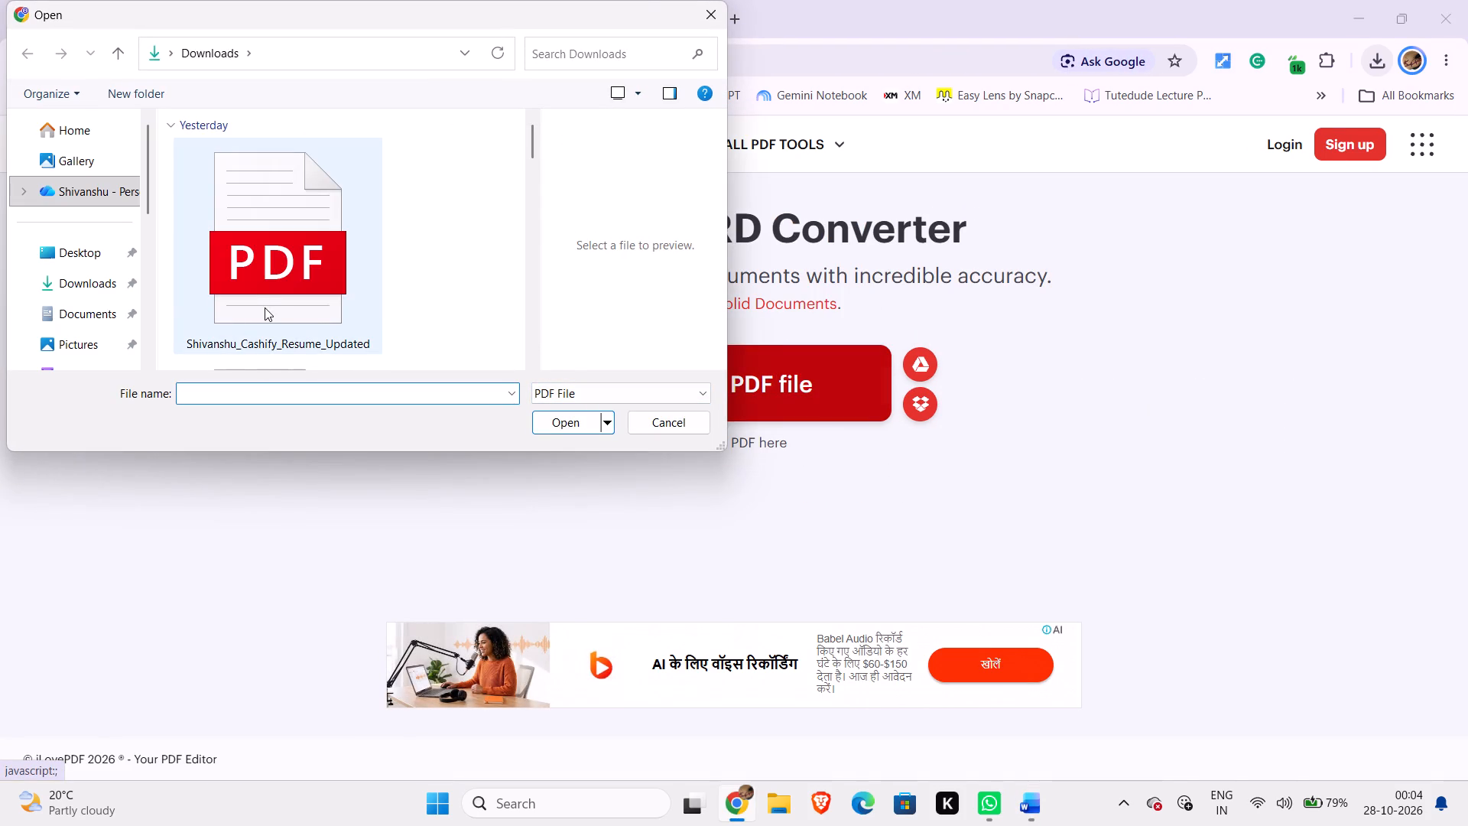
left_click(80, 262)
scroll(215, 280, "down", 3)
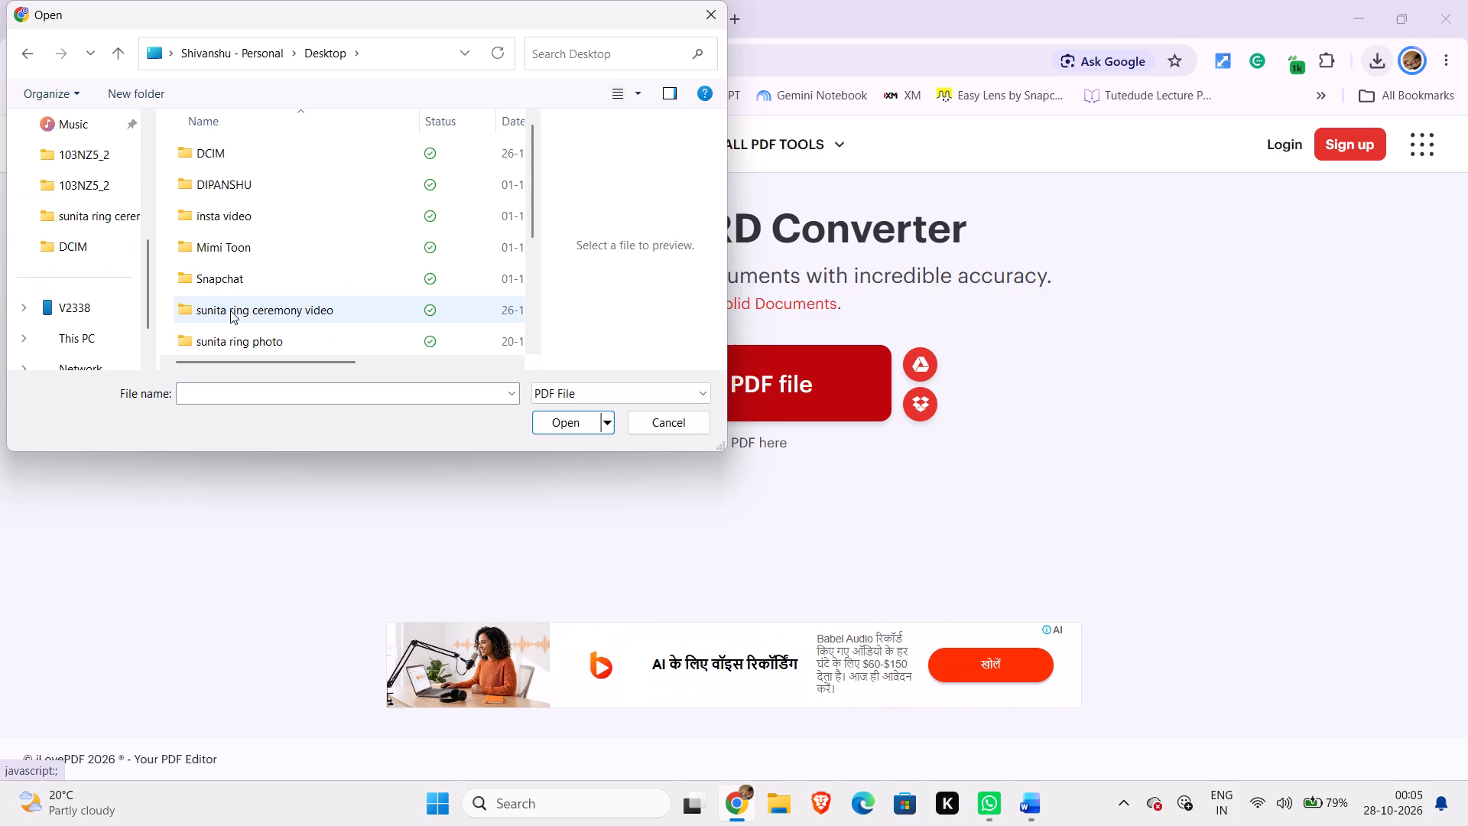
left_click(231, 307)
scroll(237, 333, "down", 3)
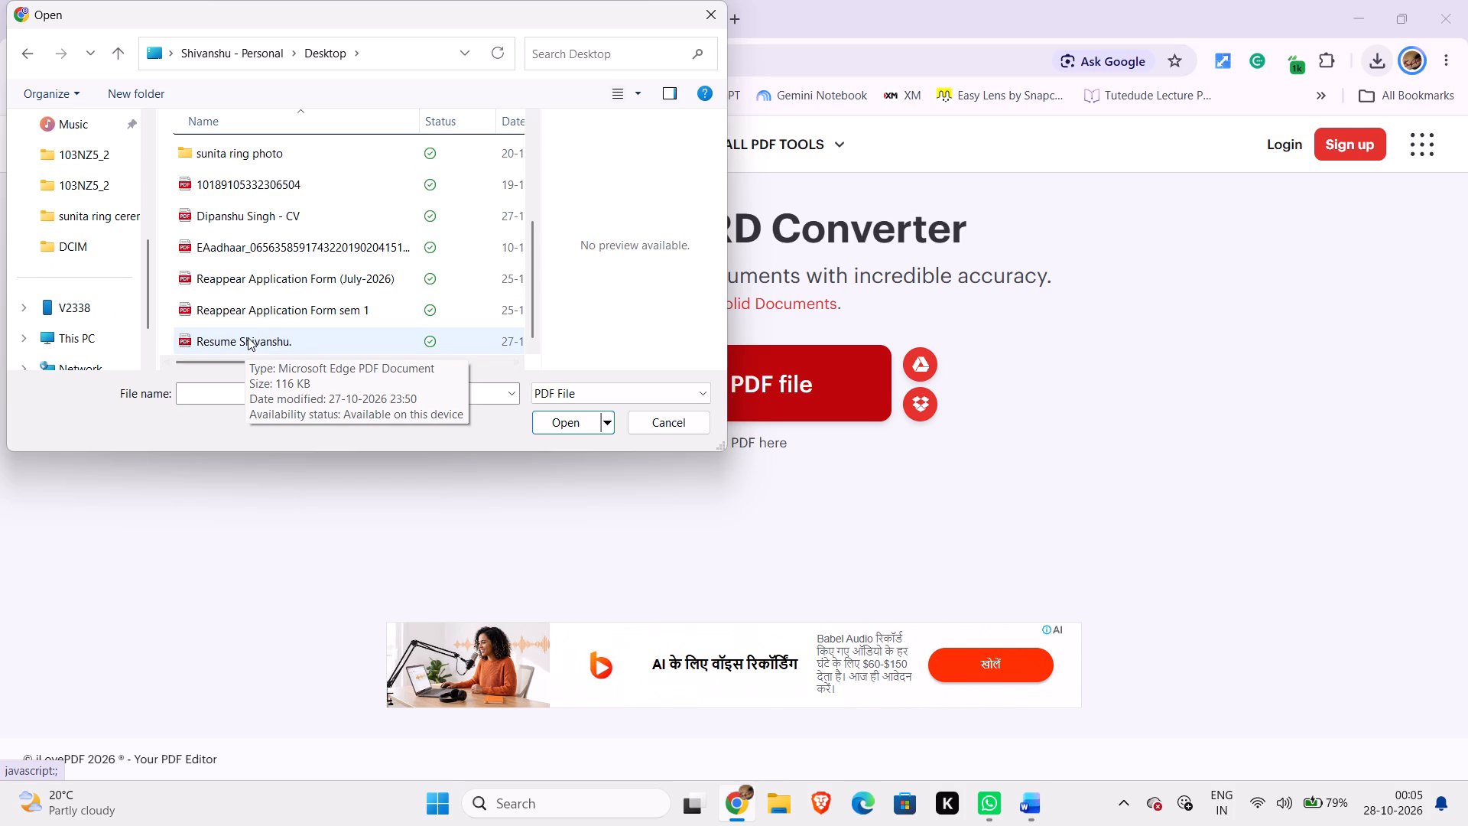
scroll(248, 337, "down", 1)
left_click(270, 226)
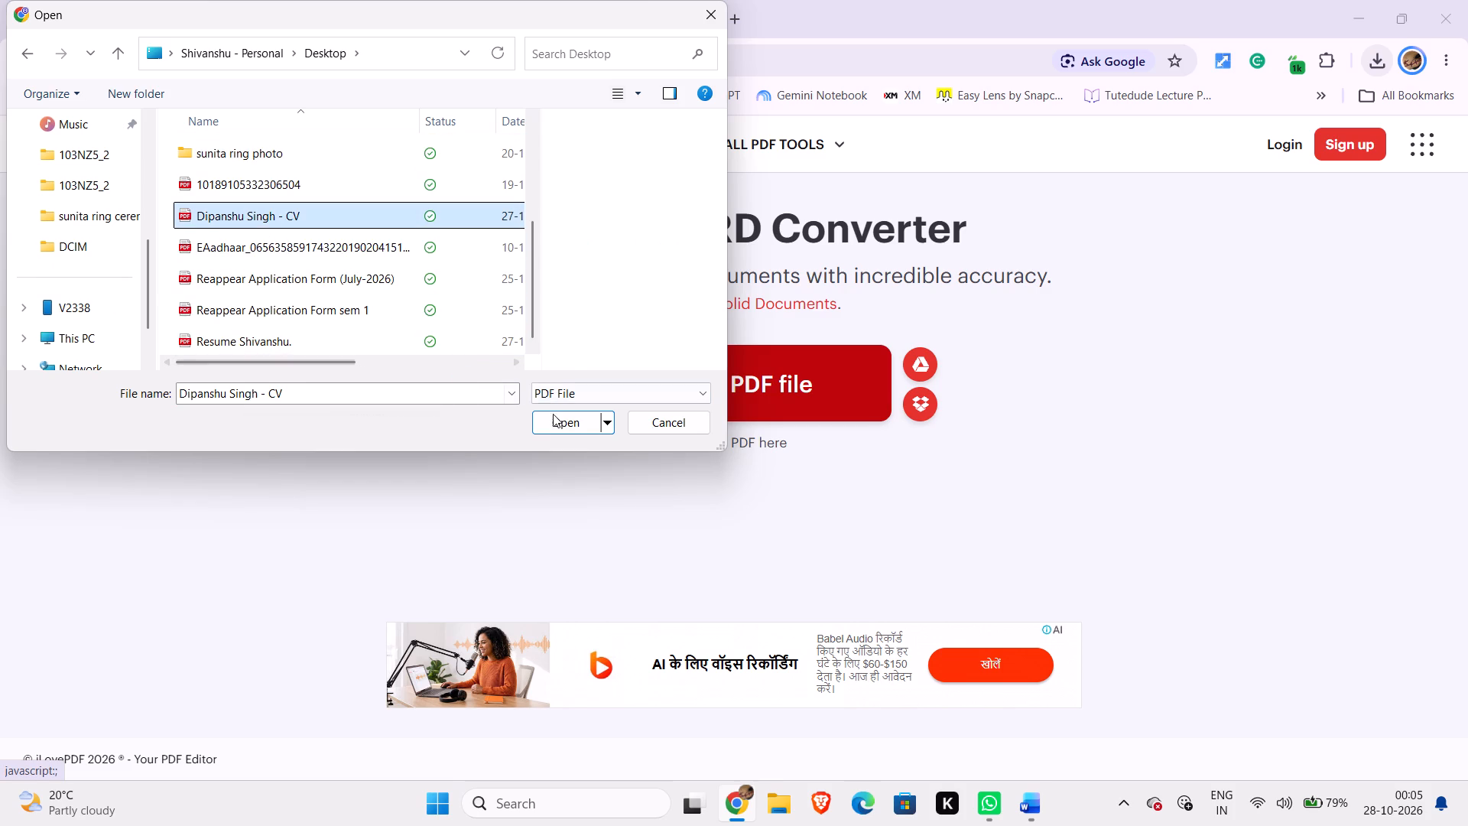
left_click(567, 426)
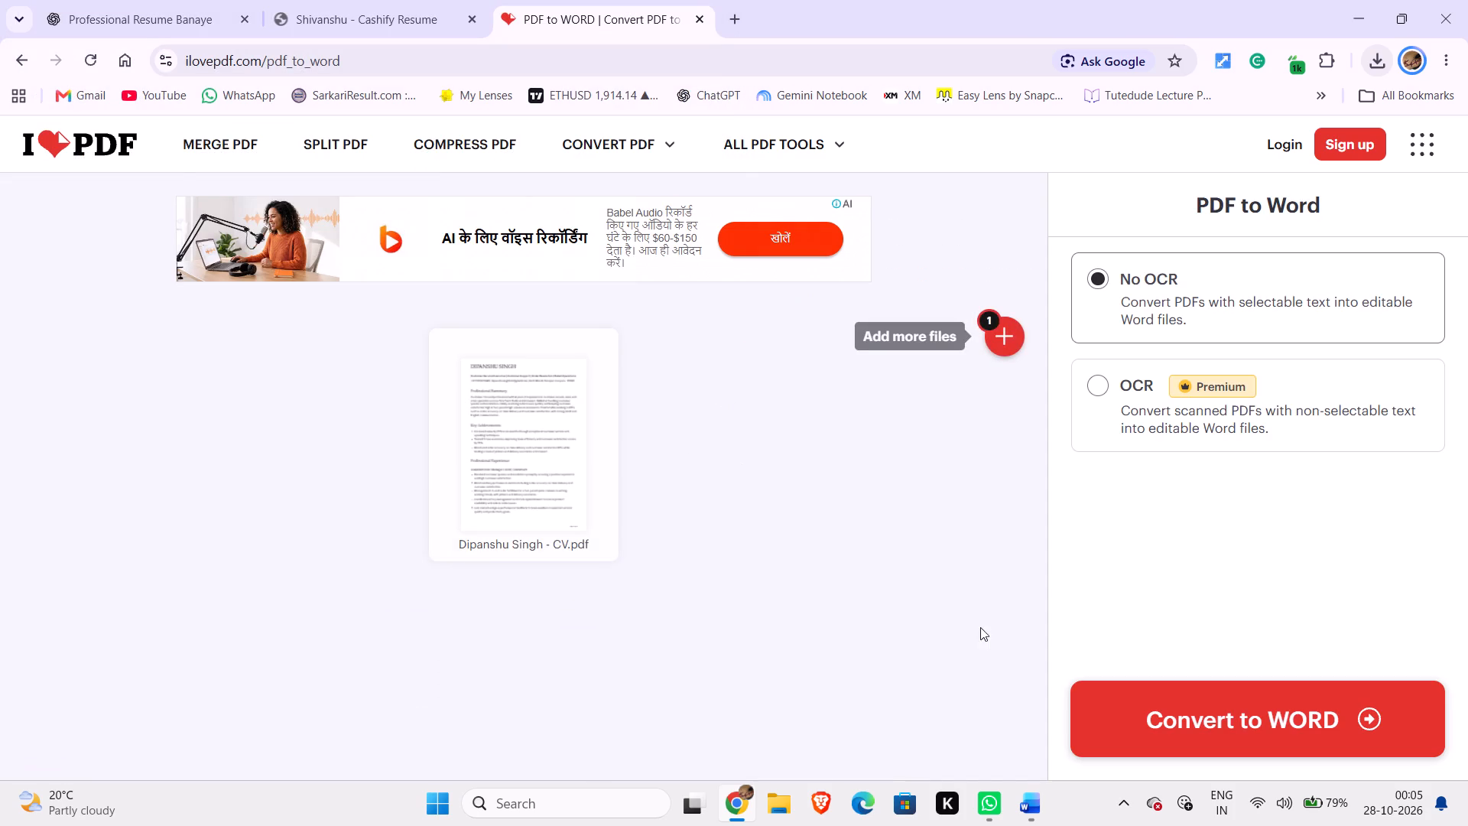
left_click(1307, 688)
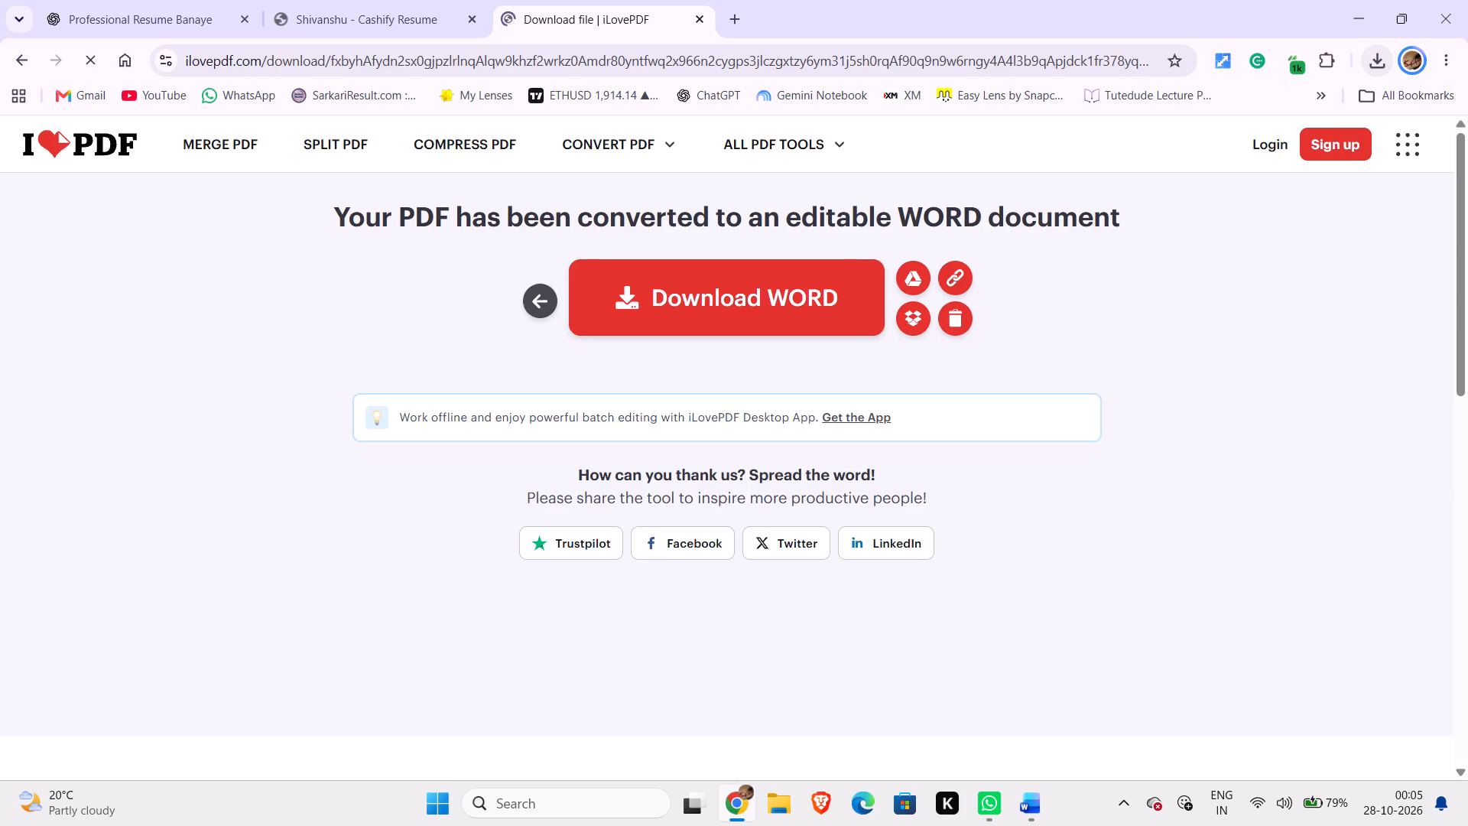
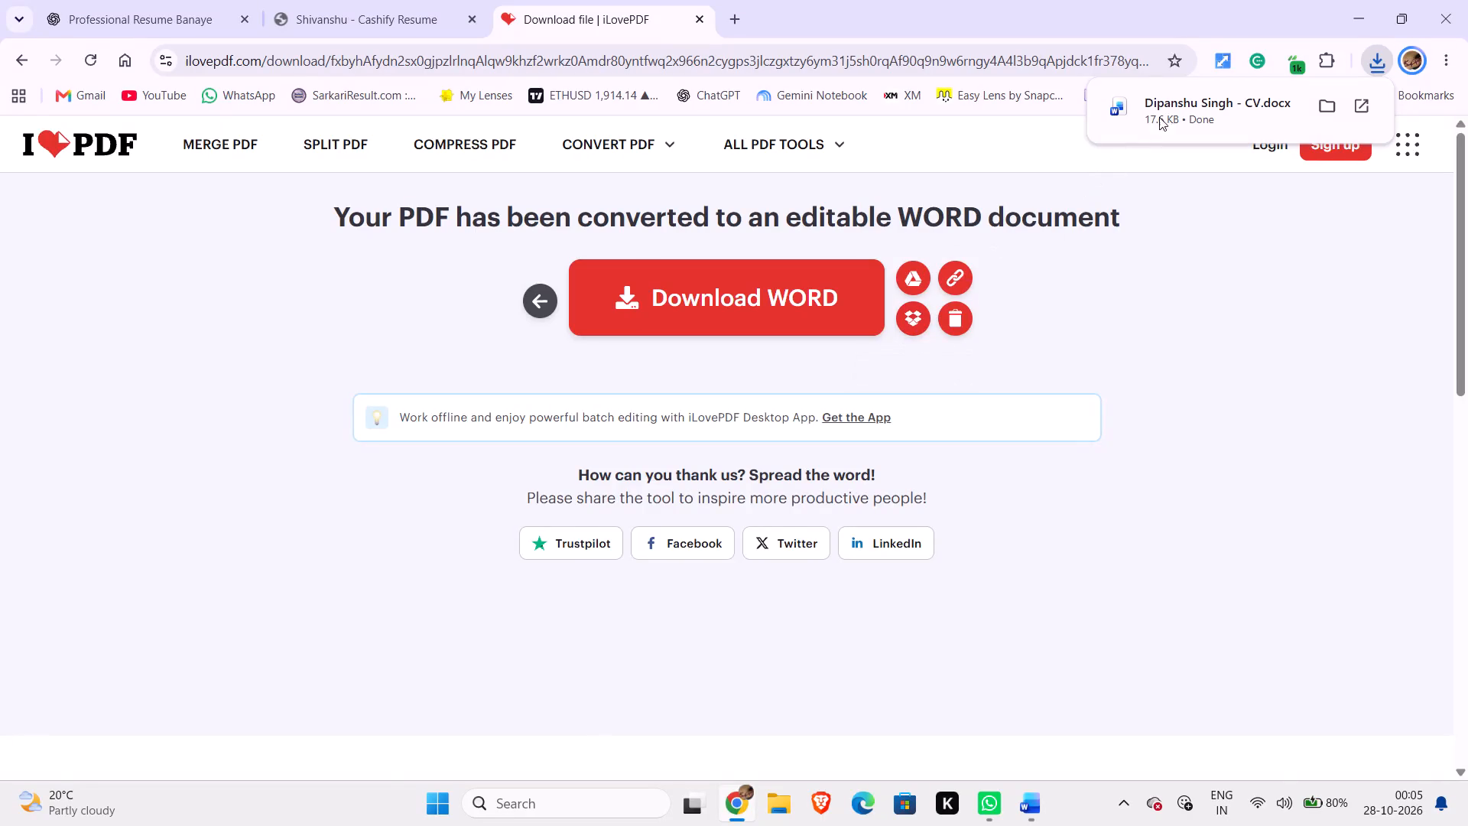
Open the downloaded CV document in Word and enable editing.
left_click(1160, 114)
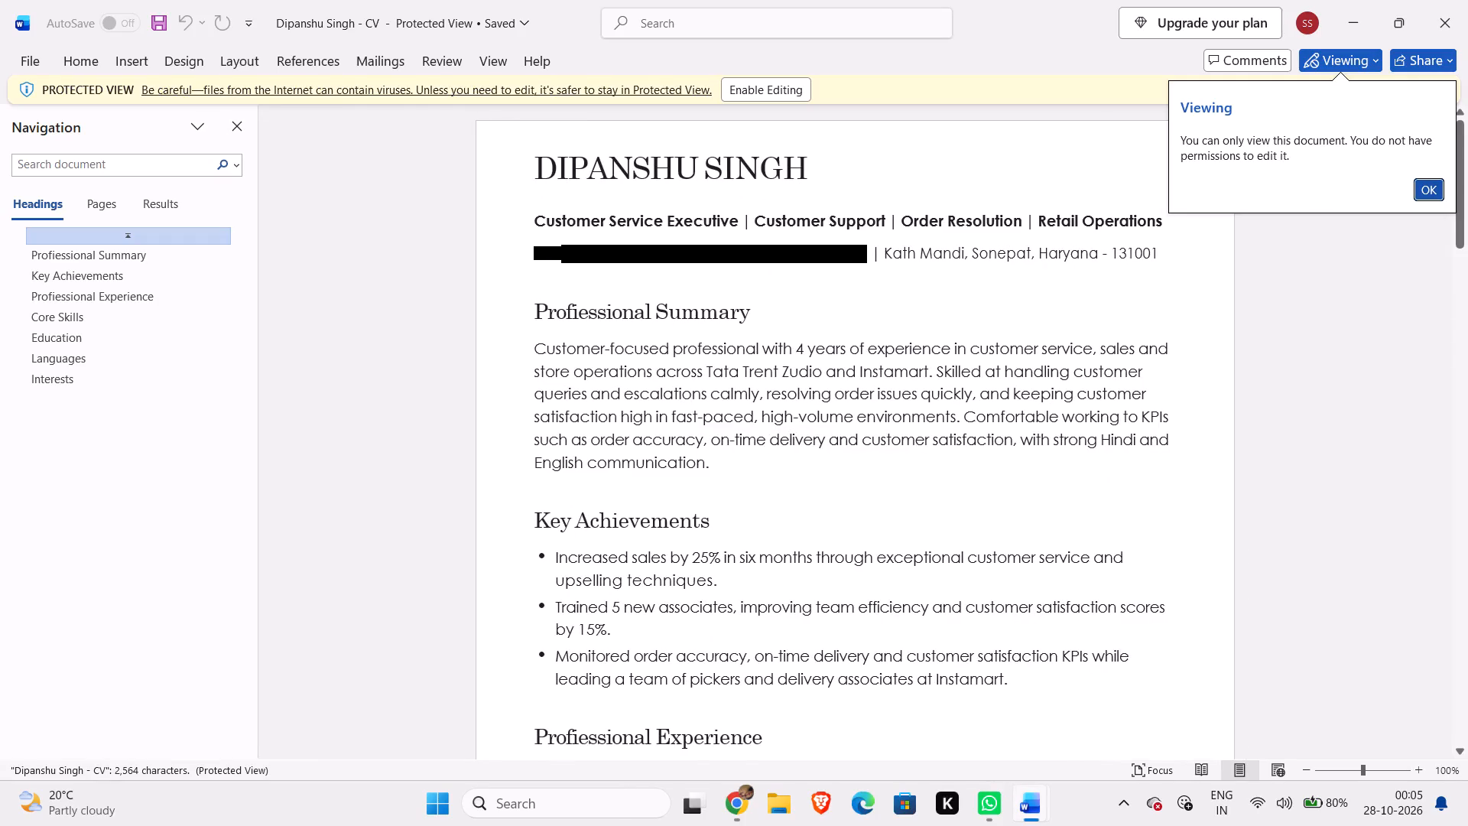
left_click(1439, 189)
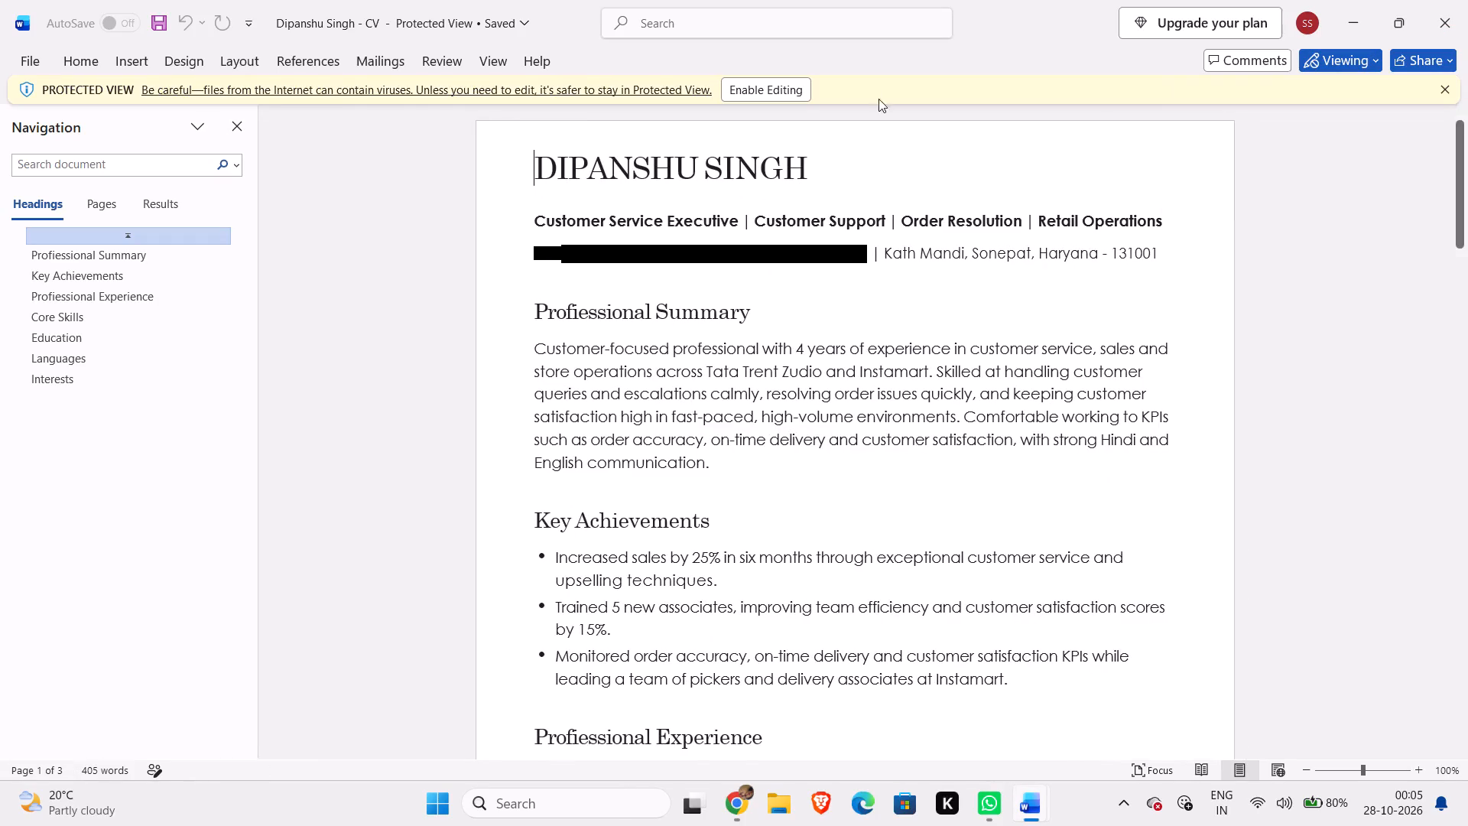
left_click(791, 89)
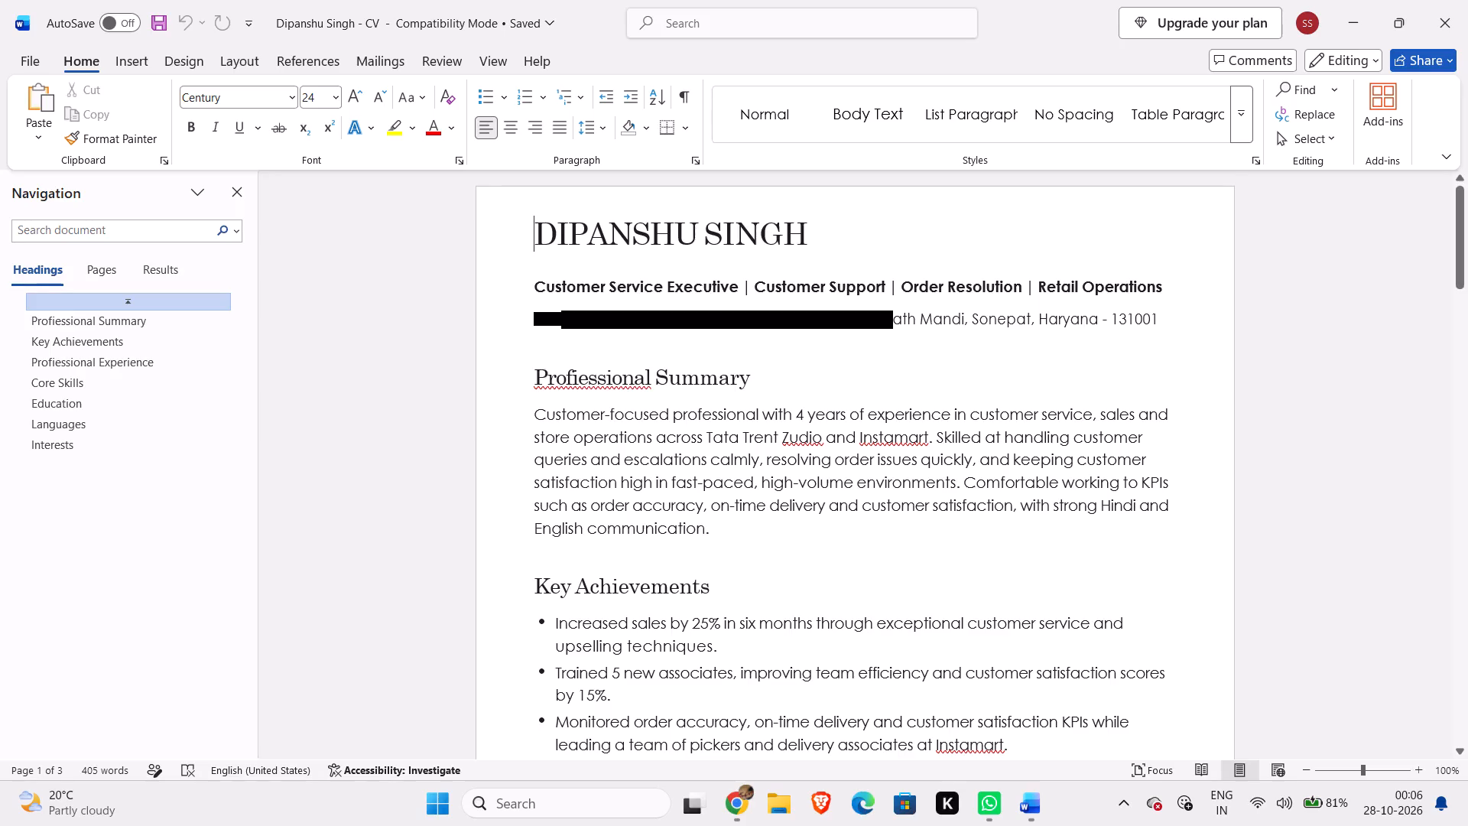
Replace the first name in the CV's name heading with SHIVANSHU.
key("Delete")
key("Delete")
key("Delete")
key("Delete")
key("Delete")
key("Delete")
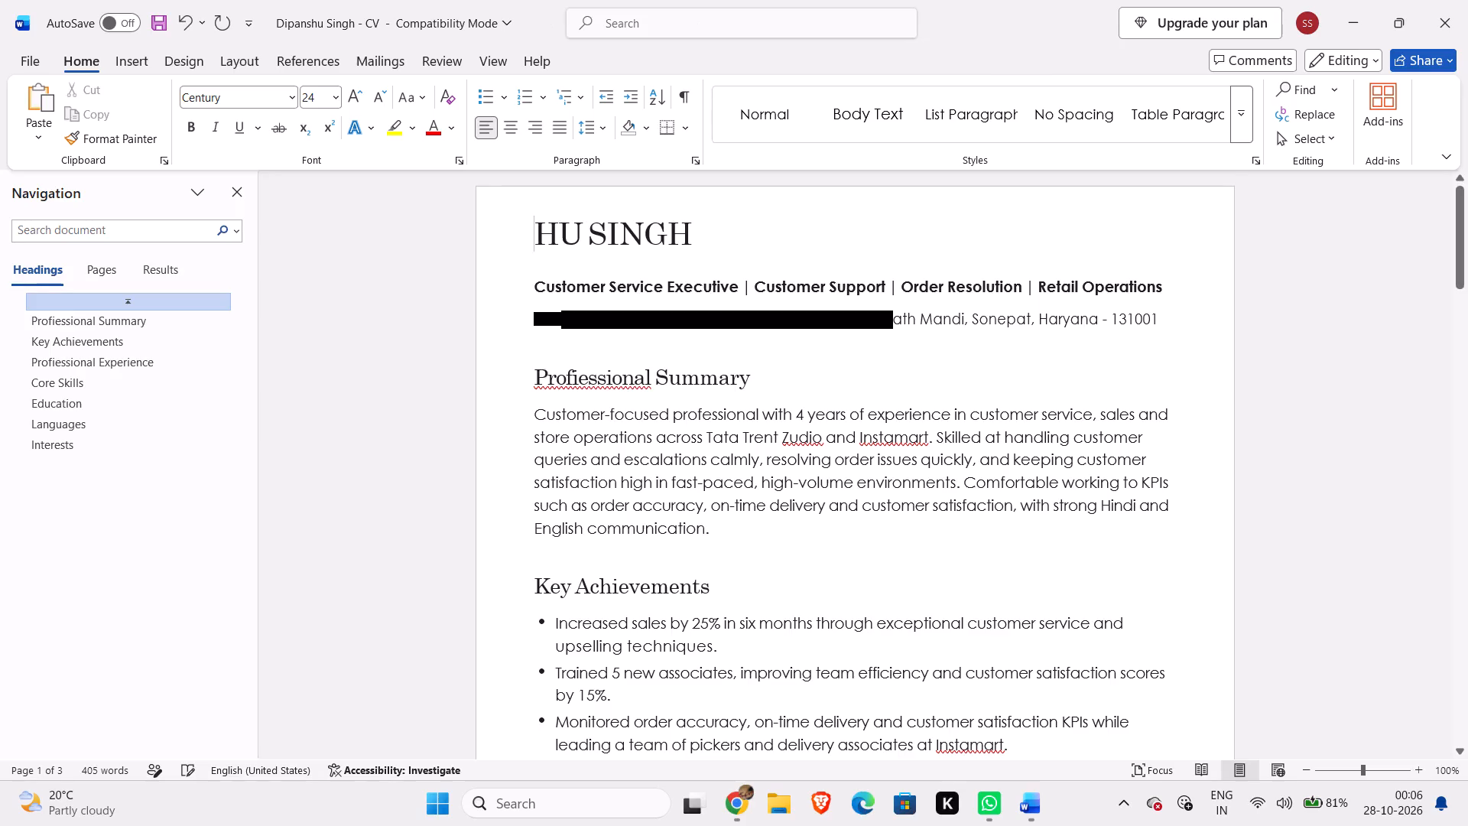
type("sh")
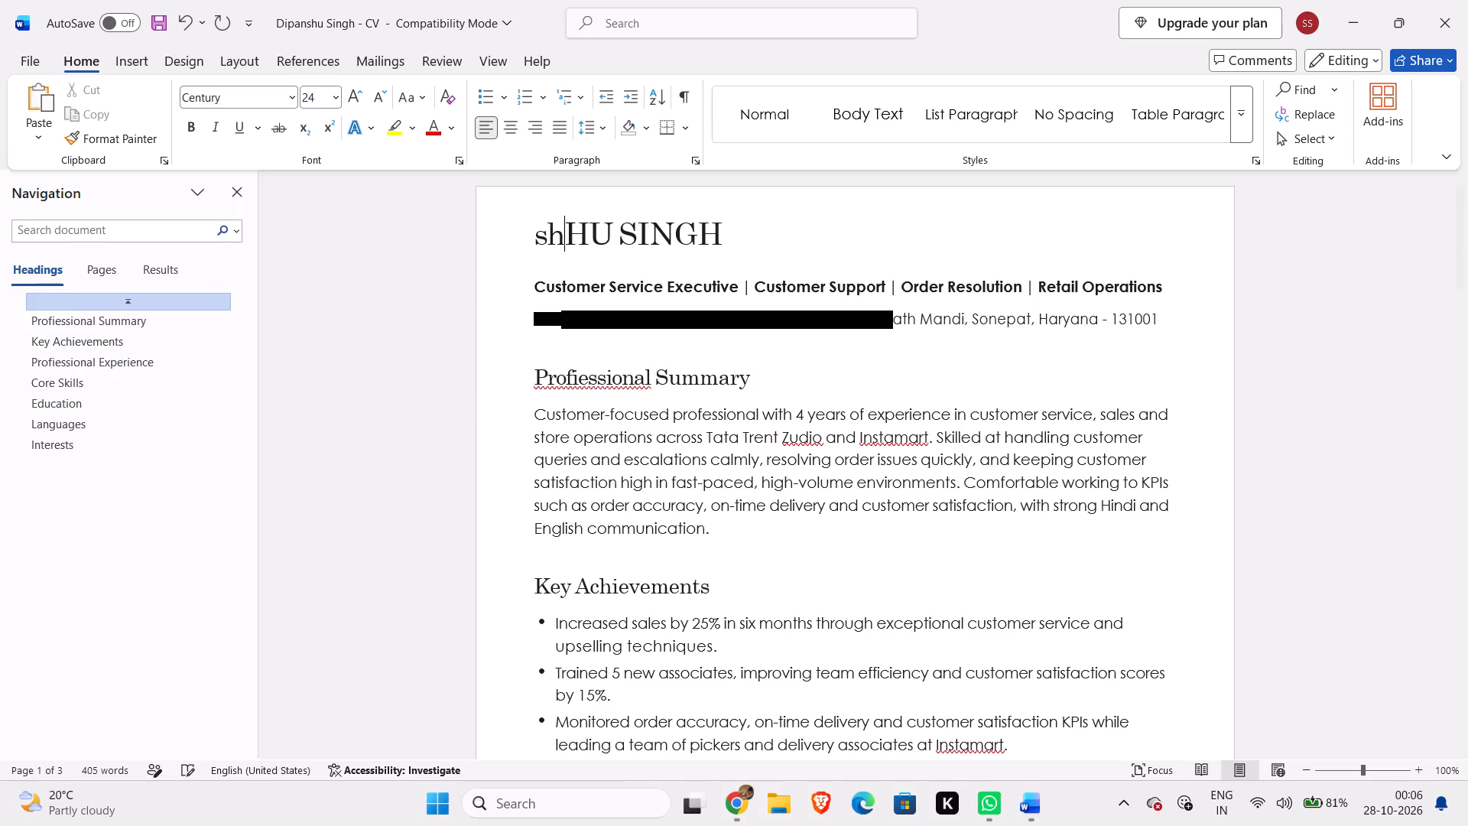
key("BackSpace")
type("SHIVA")
key("n")
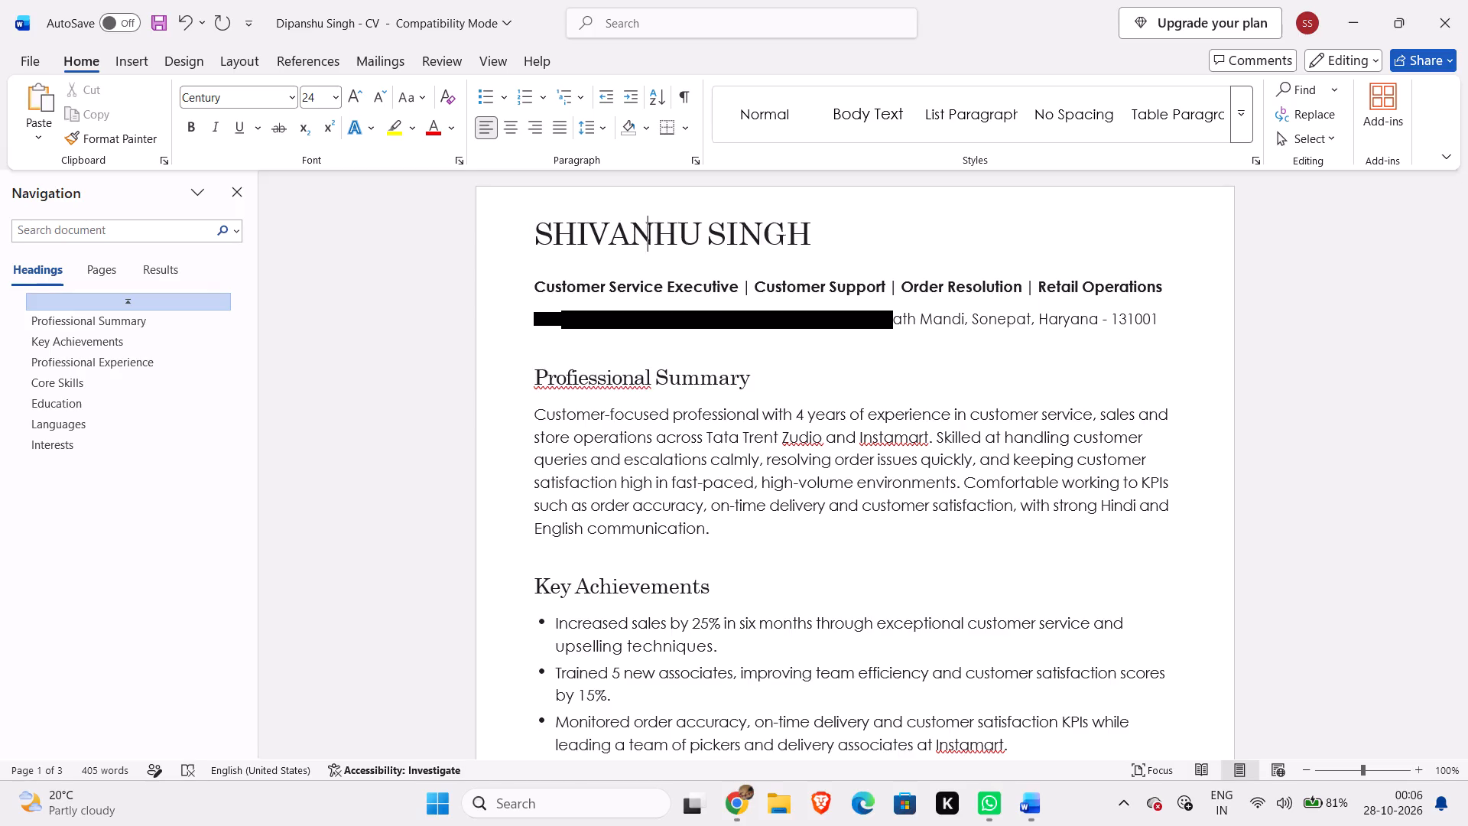
key("s")
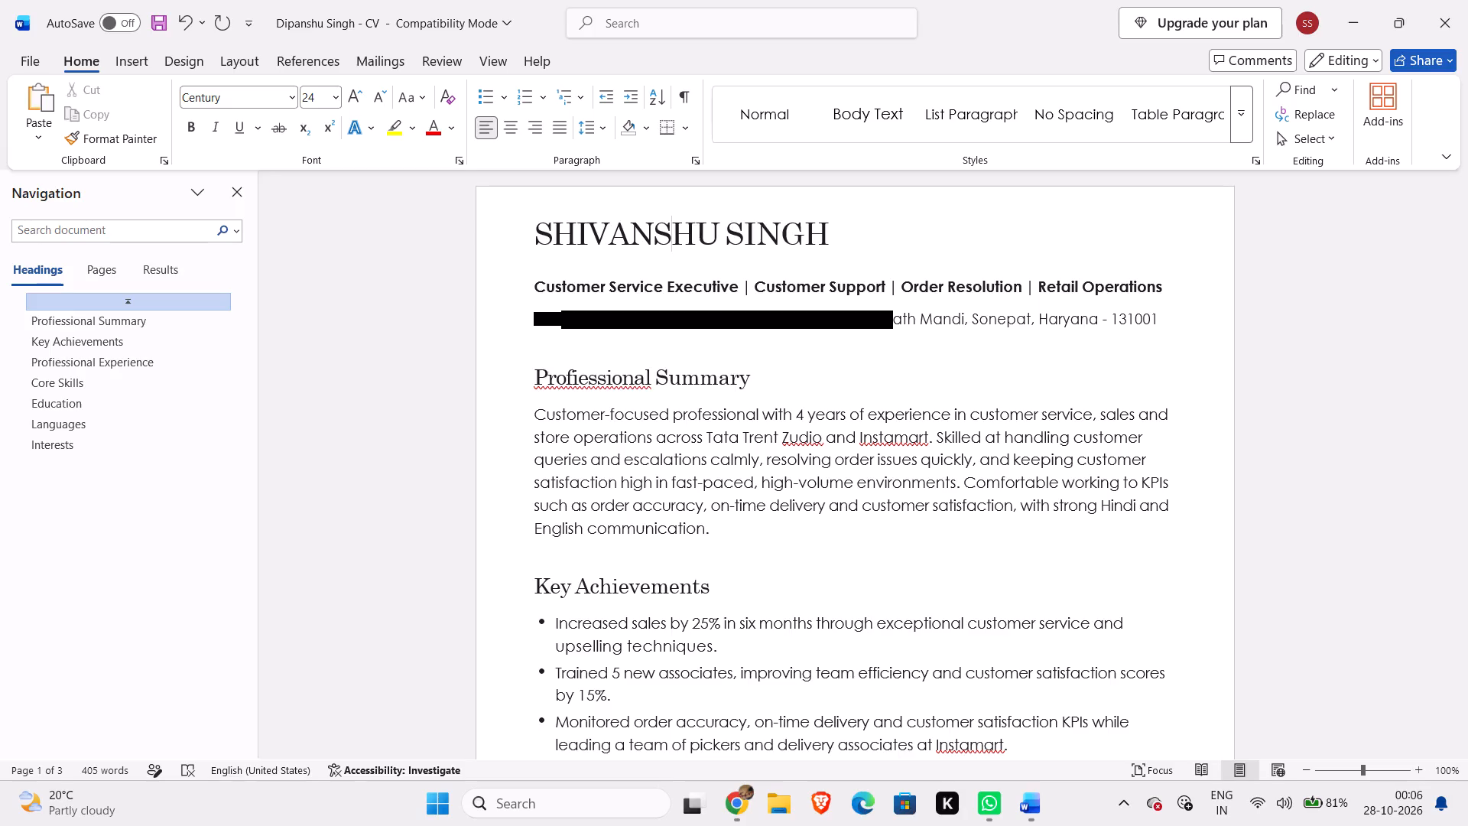
Delete the surname from the name heading and re-enter the first name as SHIVANSHU.
key("Right")
key("Right")
key("Right")
key("Delete")
key("Delete")
key("Delete")
key("Delete")
key("Delete")
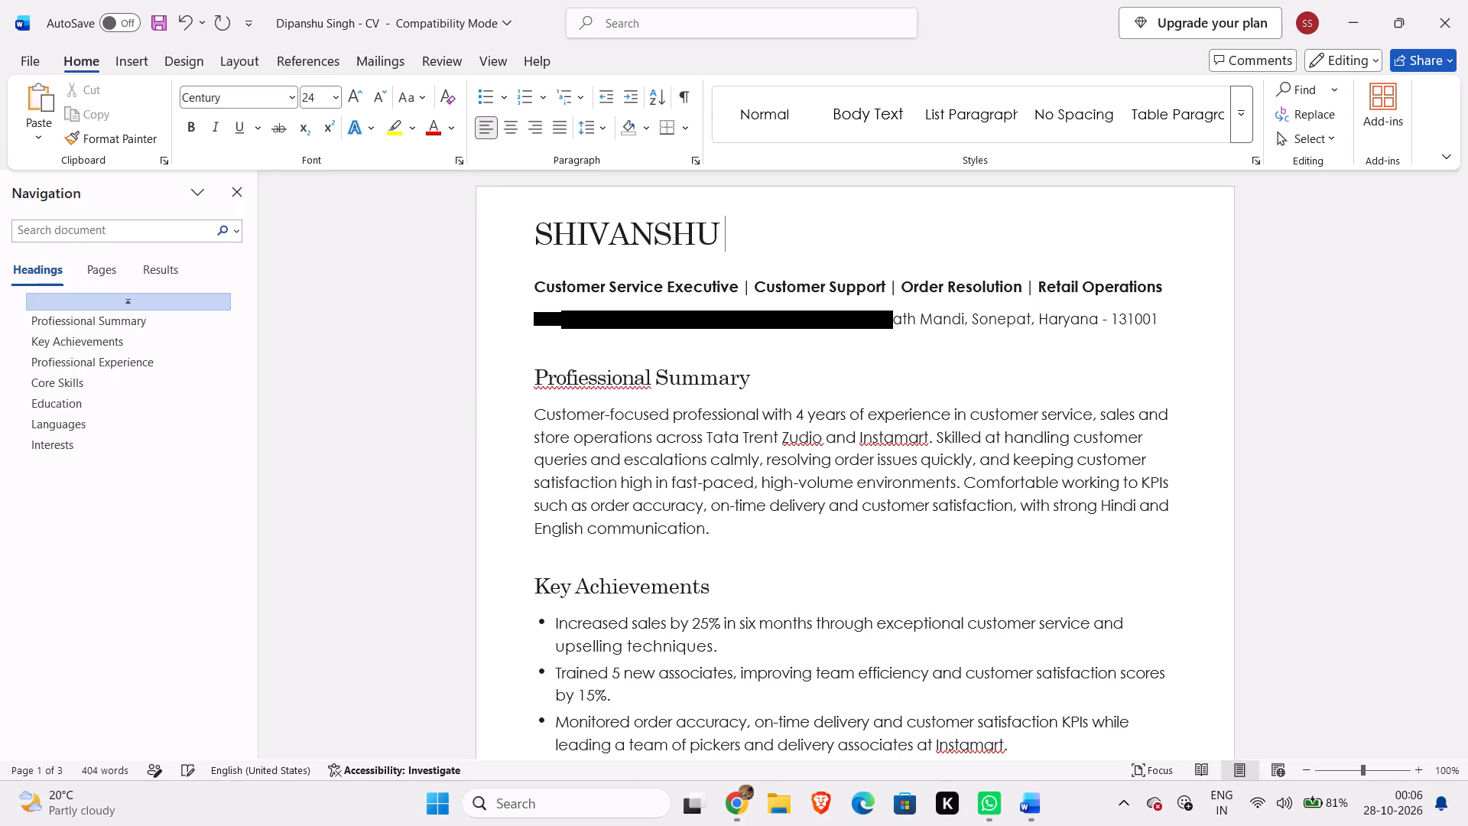
key("BackSpace")
key("BackSpace")
key("BackSpace")
key("BackSpace")
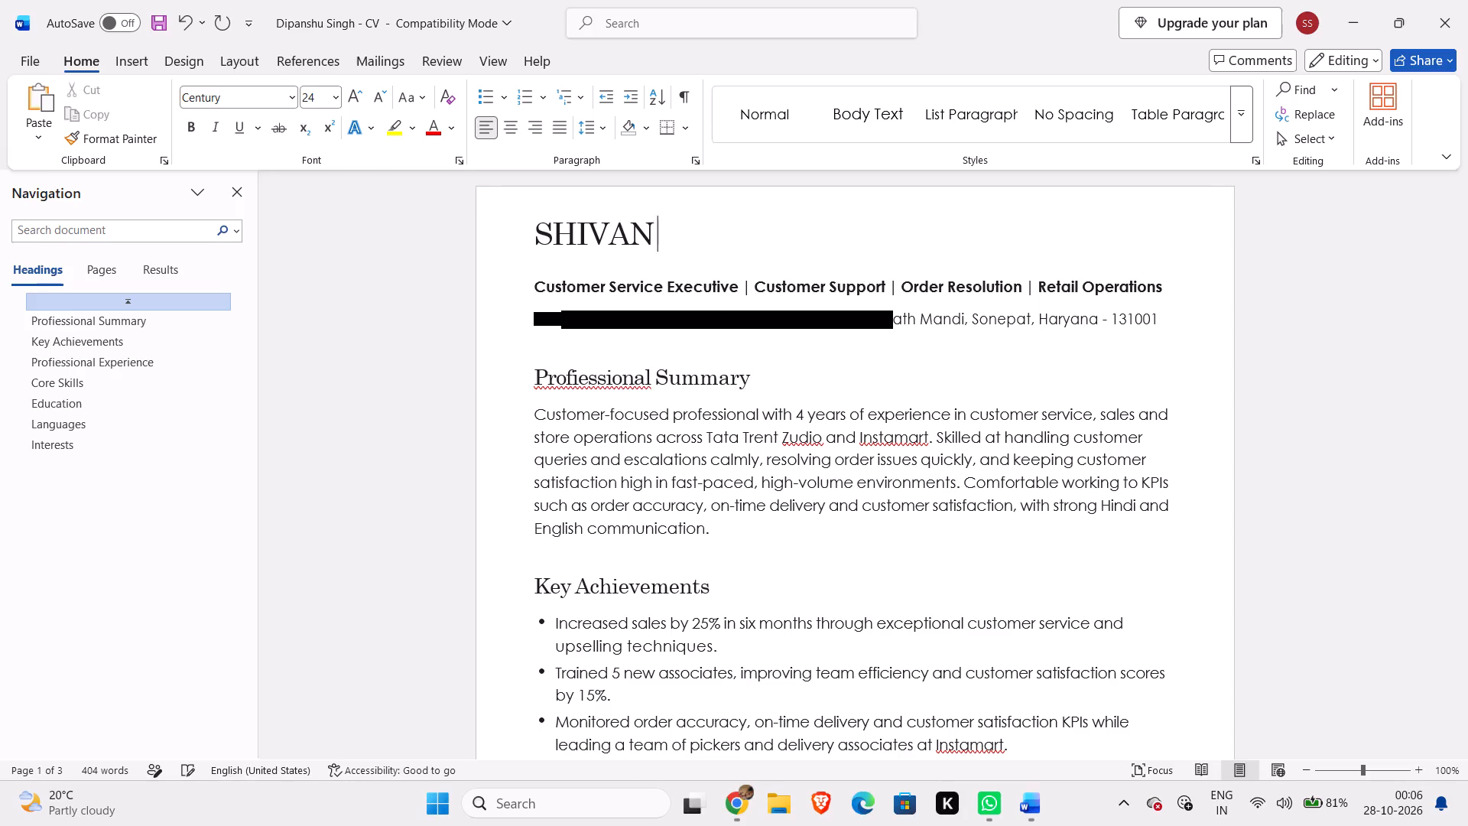
key("BackSpace")
key("BackSpace")
key("BackSpace")
key("BackSpace")
key("BackSpace")
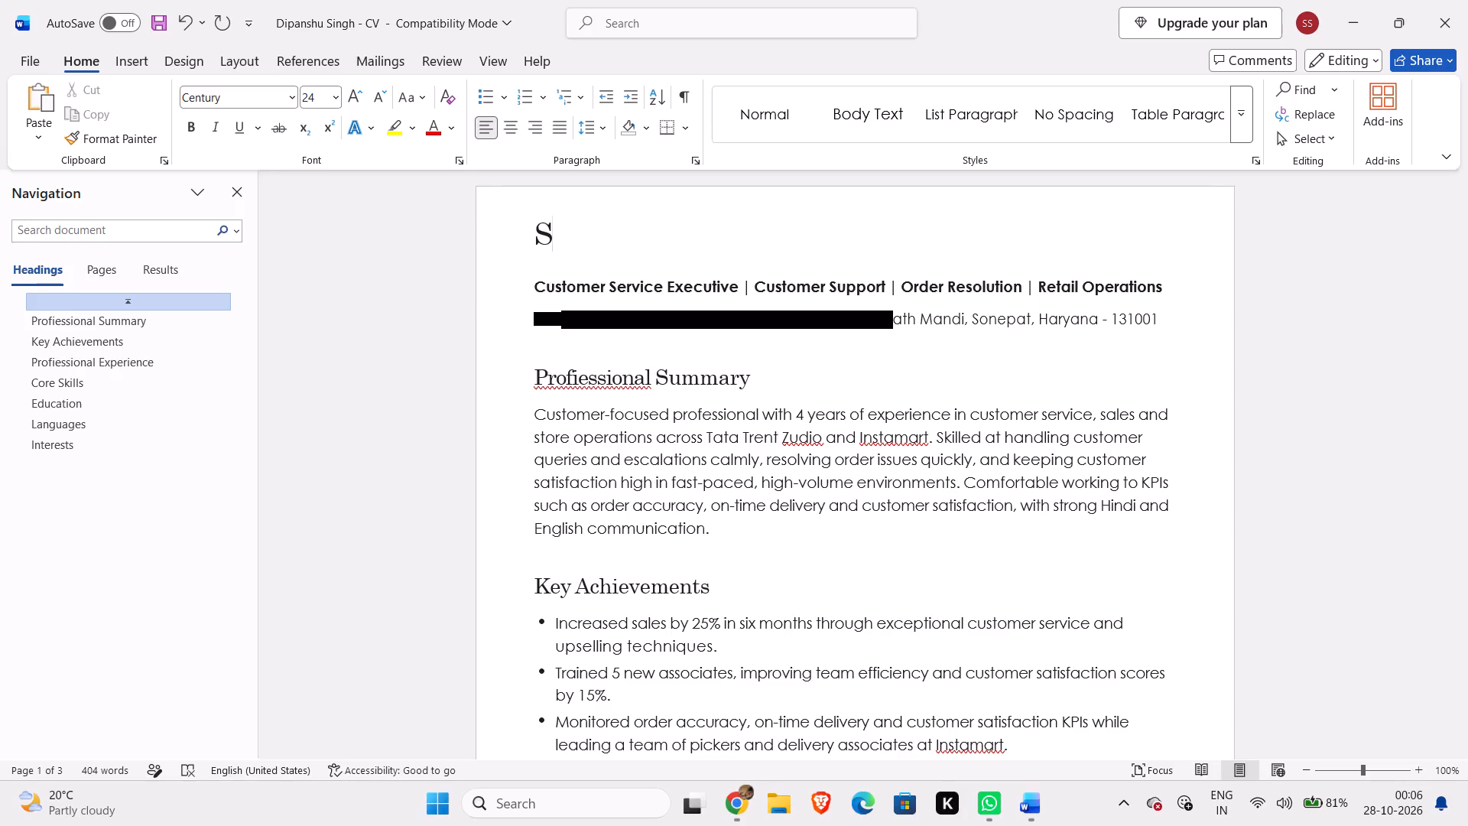
type("HIVANSHUS")
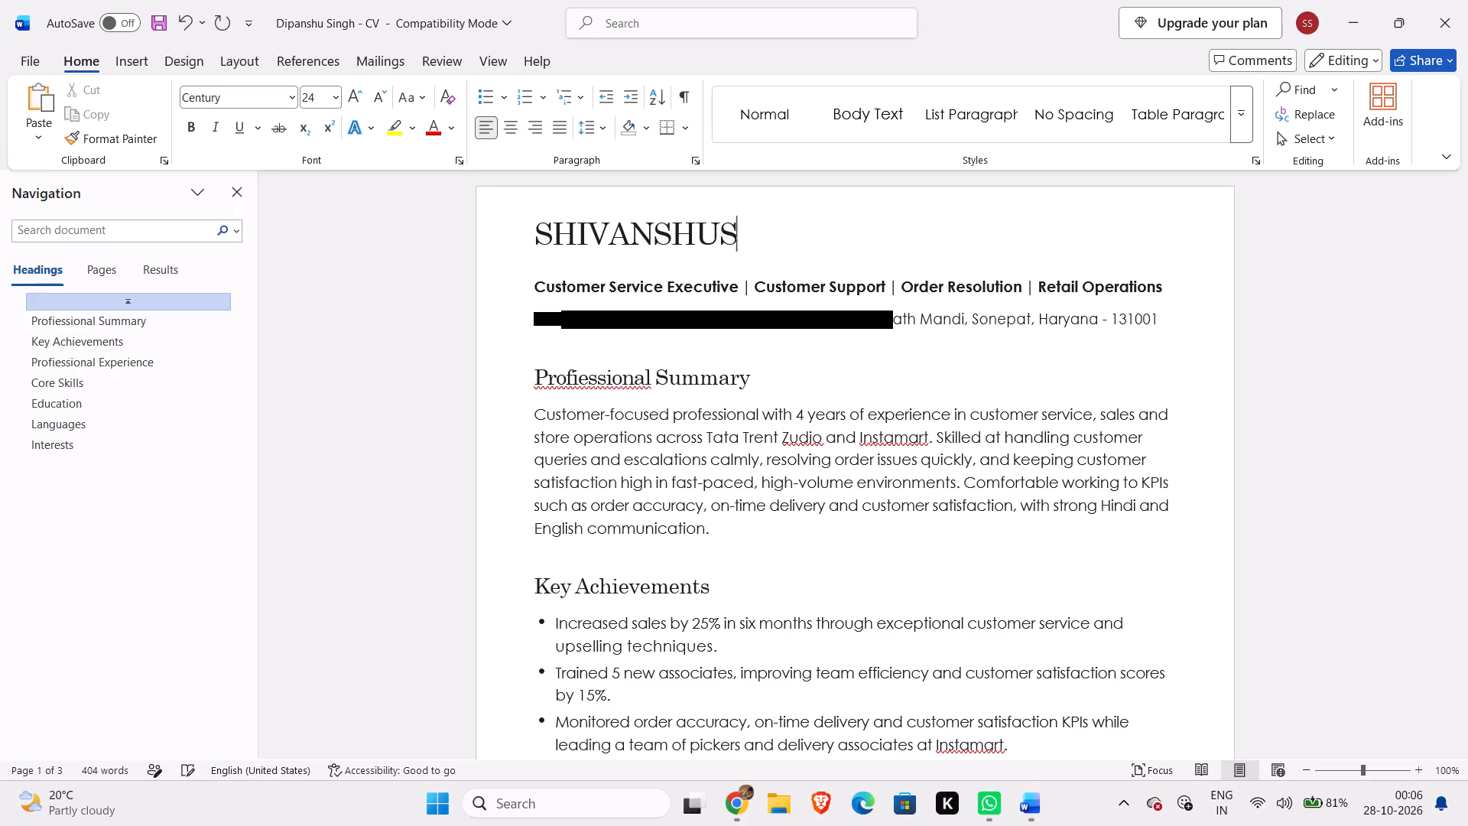
key("BackSpace")
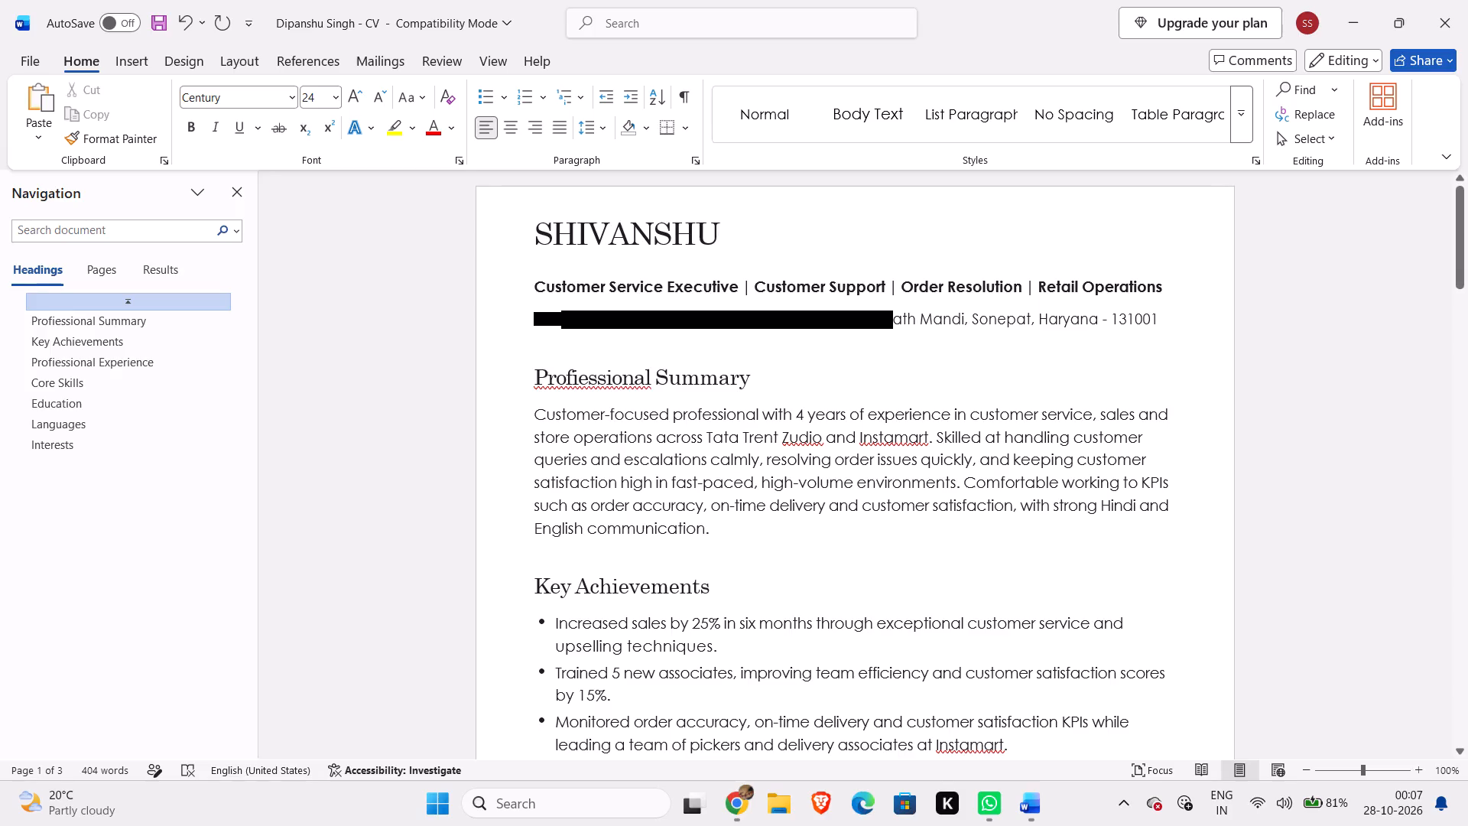
Set the years of experience in the Professional Summary to 2+.
left_click(792, 417)
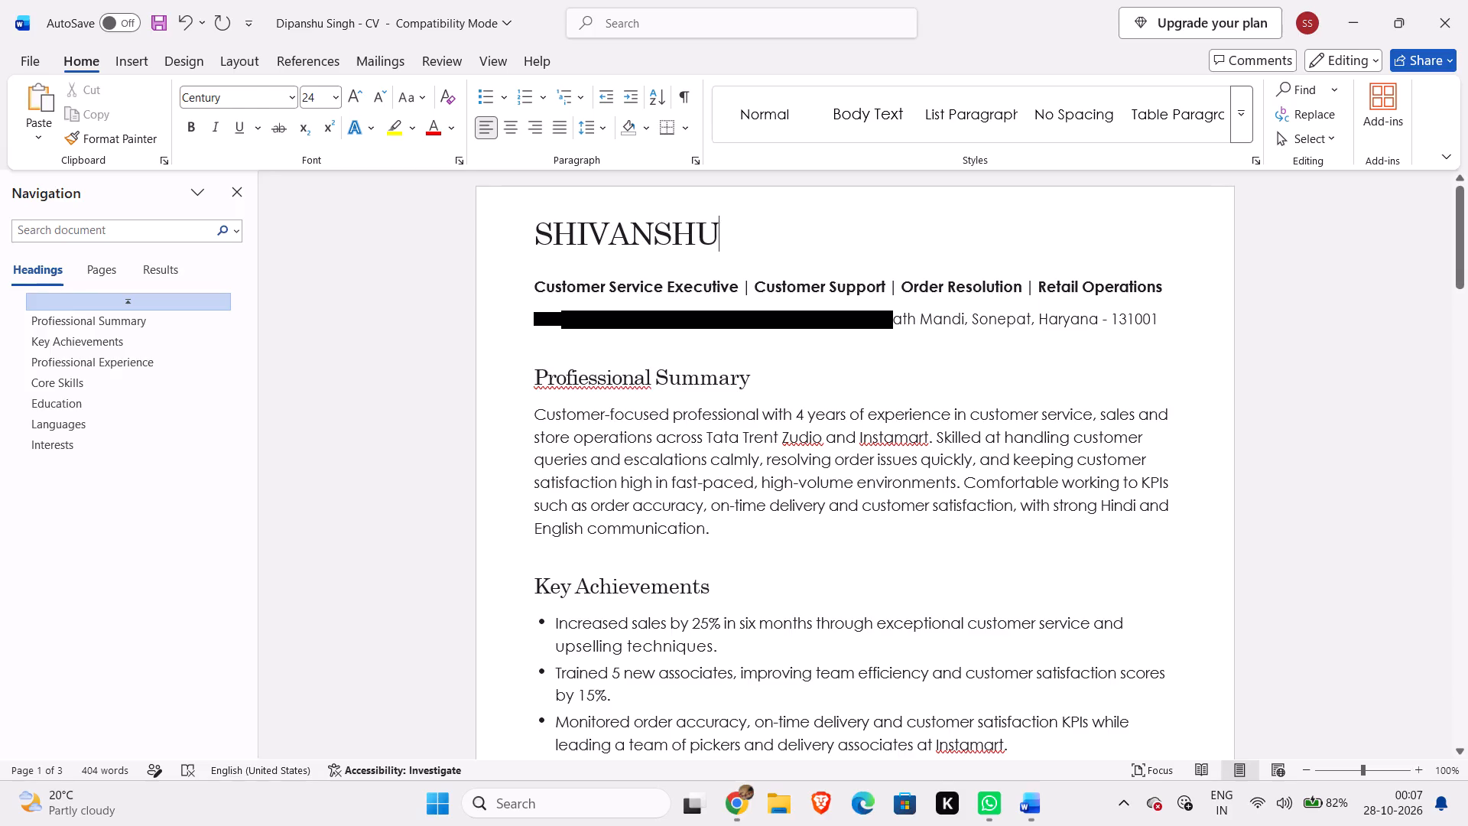
left_click(794, 416)
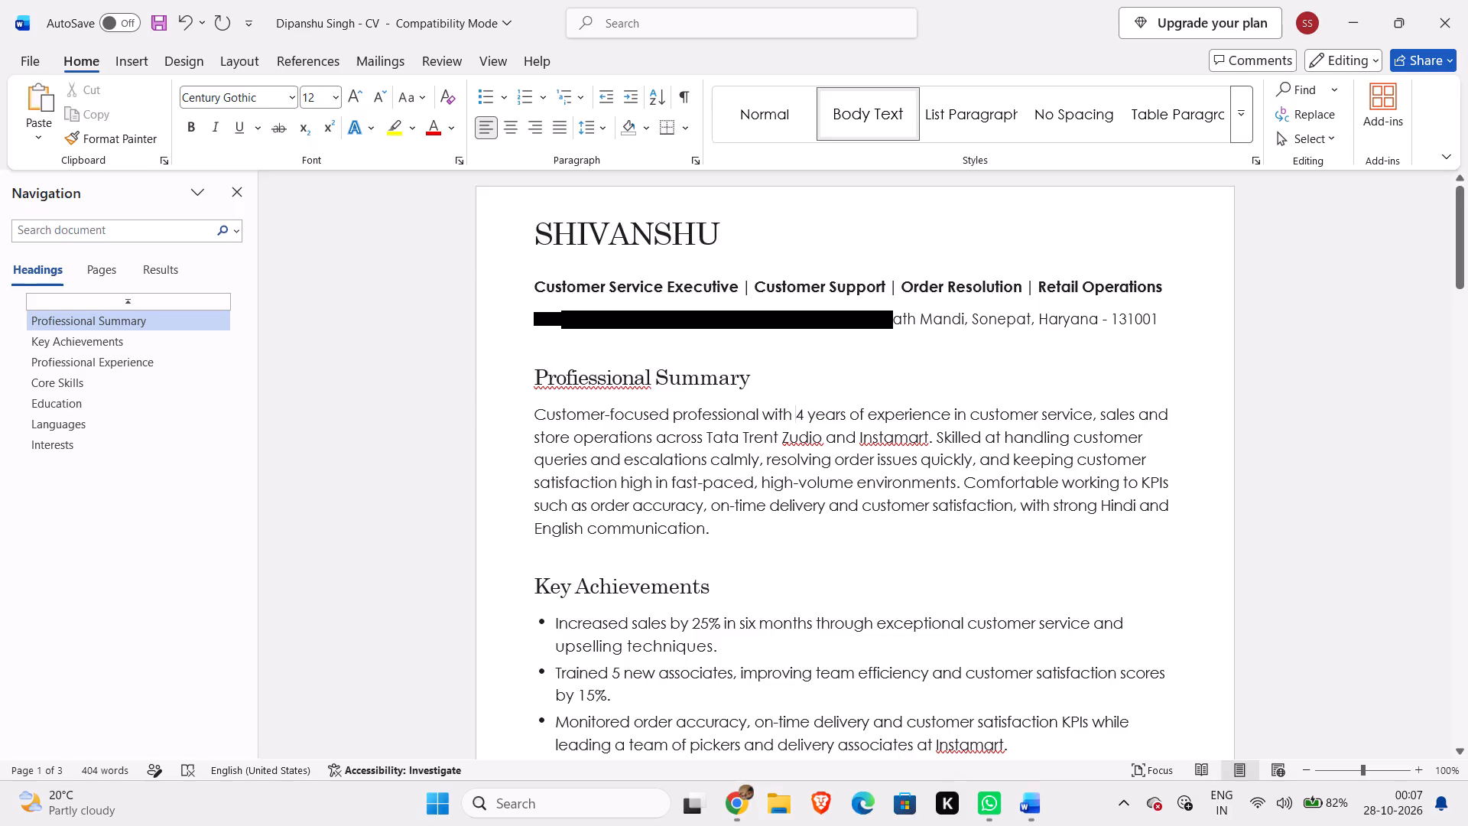
key("Delete")
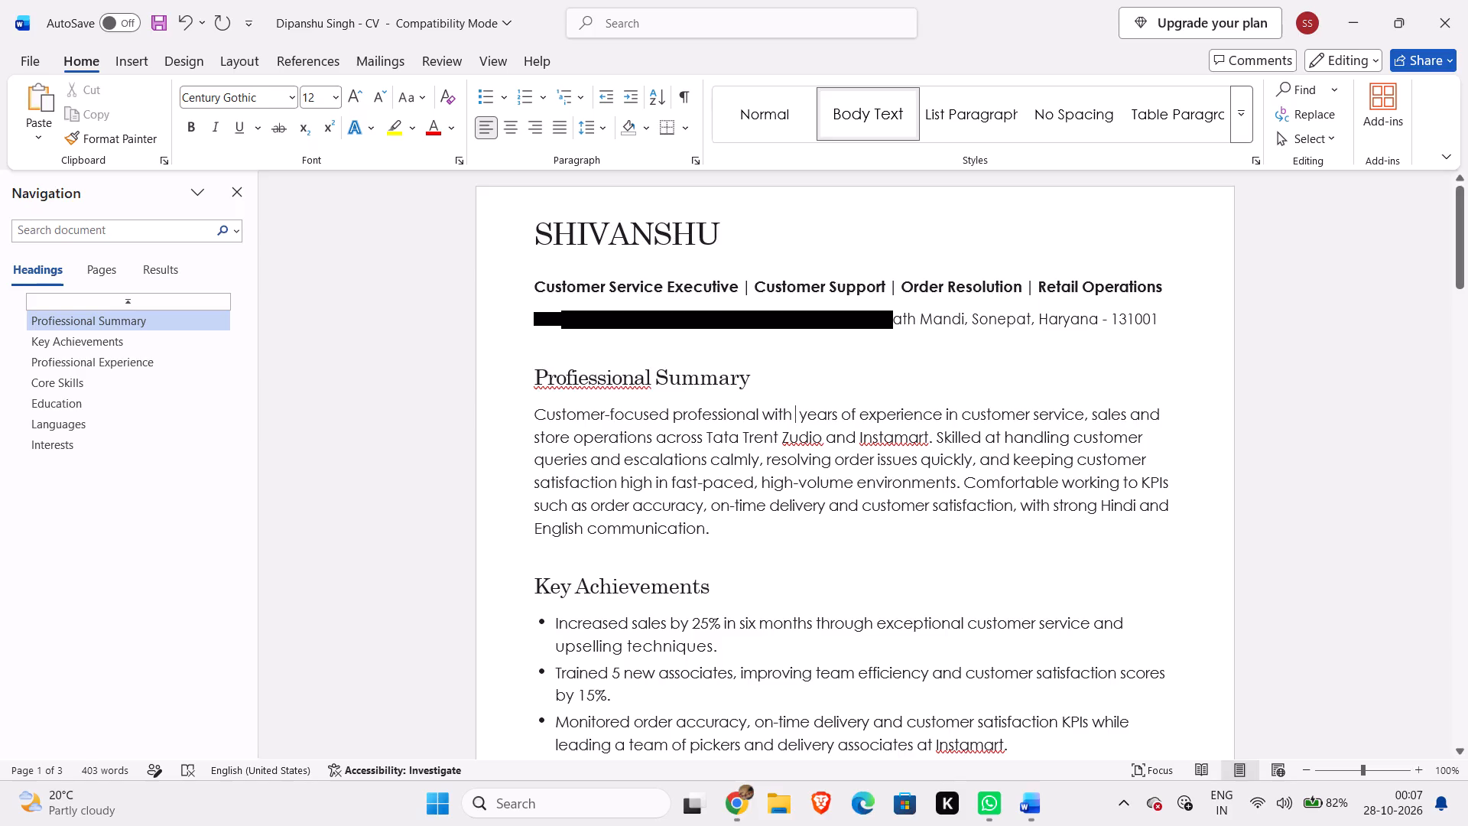
key("2")
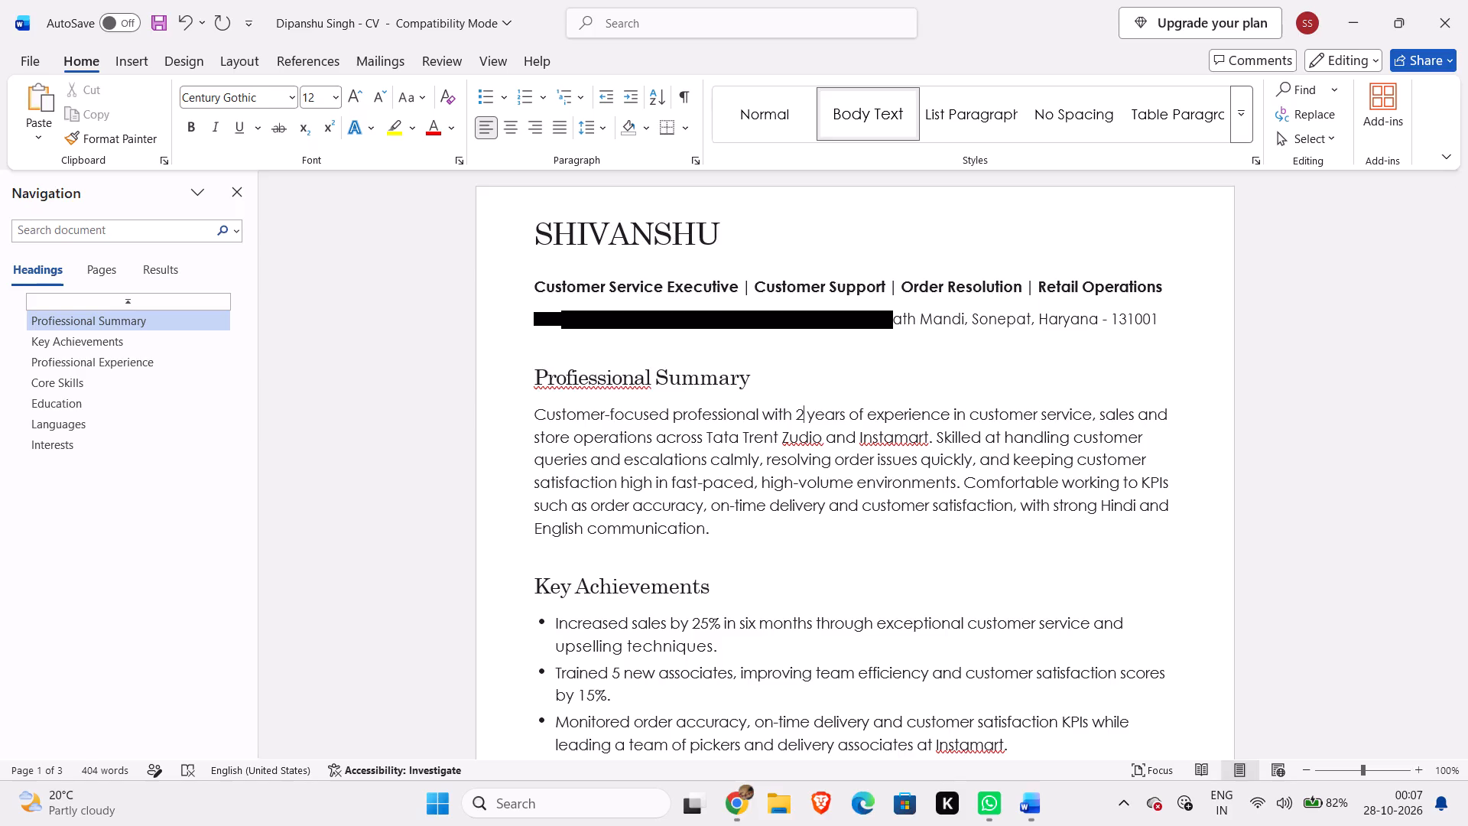
key("plus")
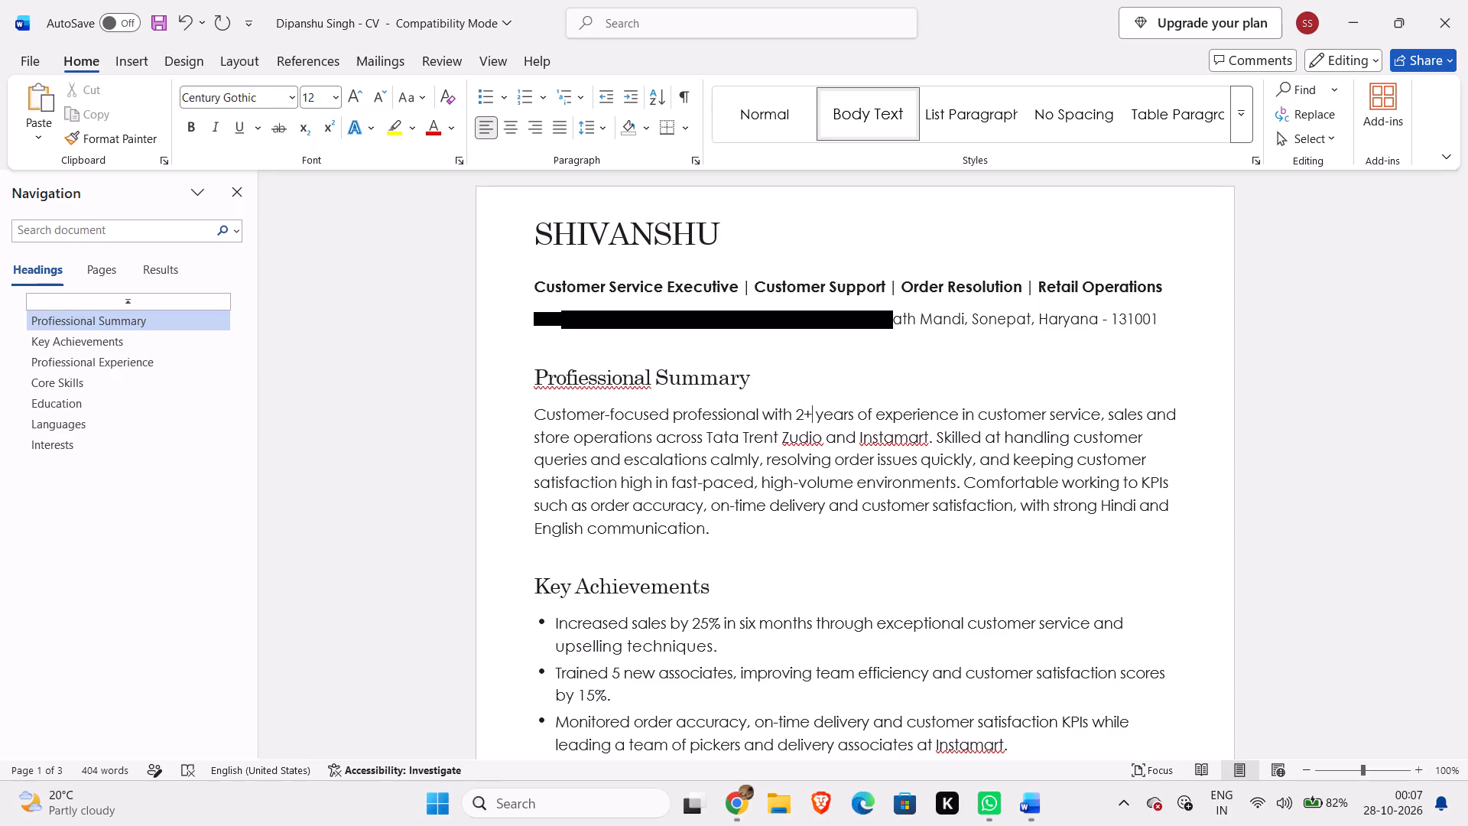
Replace the employer Instamart in the Professional Summary with Vishal Mega Mart.
key("Right")
key("Right")
key("Right")
key("Right")
key("Right")
key("Right")
key("Right")
key("Right")
key("Right")
key("Right")
key("Right")
key("Right")
key("Right")
key("Right")
key("Right")
key("Right")
key("Right")
key("Right")
key("Right")
key("Right")
key("Right")
key("Right")
key("Right")
key("Right")
key("Right")
key("Left")
key("Left")
key("Right")
key("Right")
key("Right")
key("Right")
key("Right")
key("Delete")
key("Delete")
key("Delete")
key("Delete")
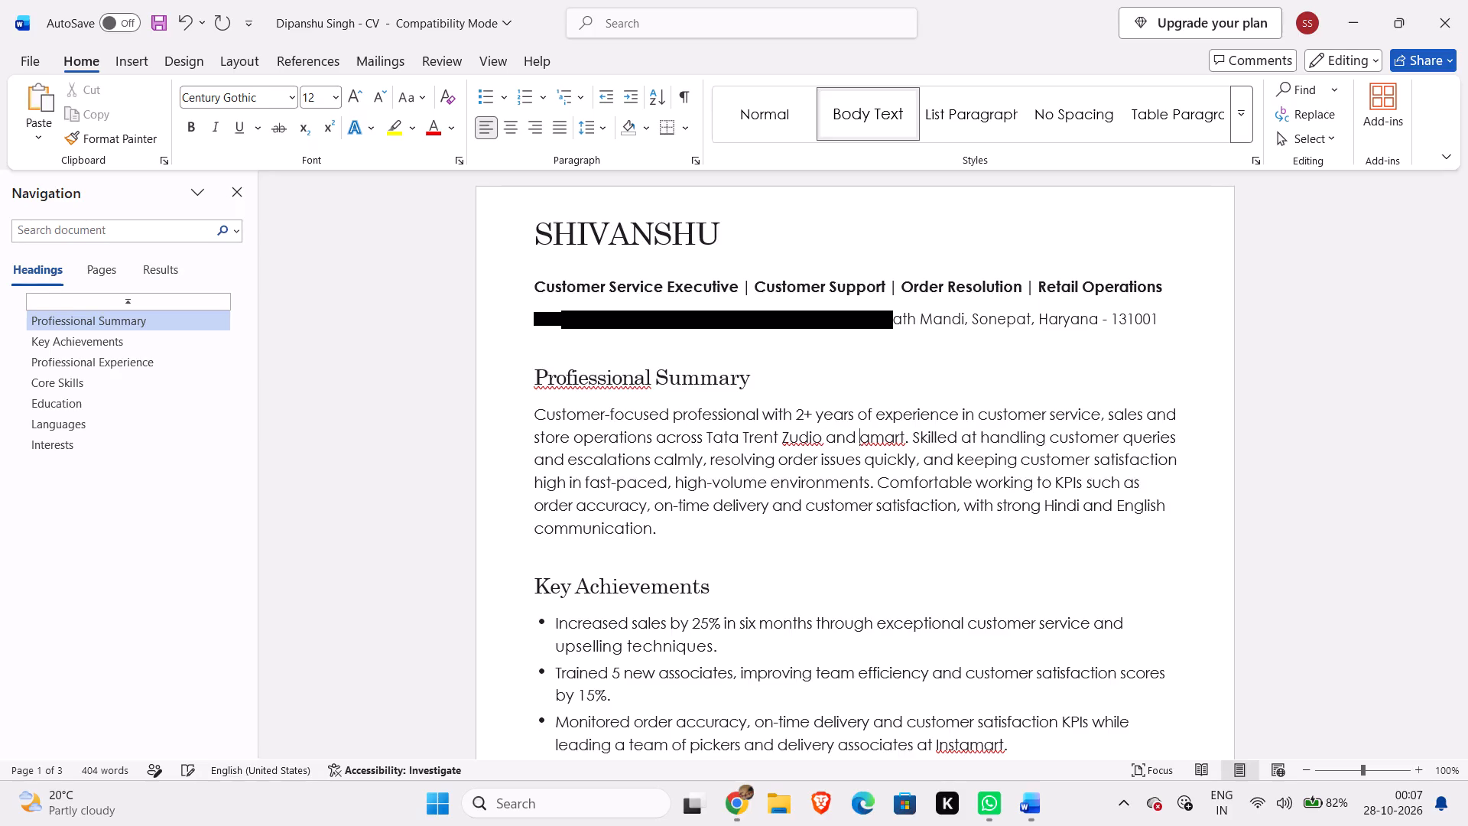
key("Delete")
key("Delete")
key("Delete")
key("Delete")
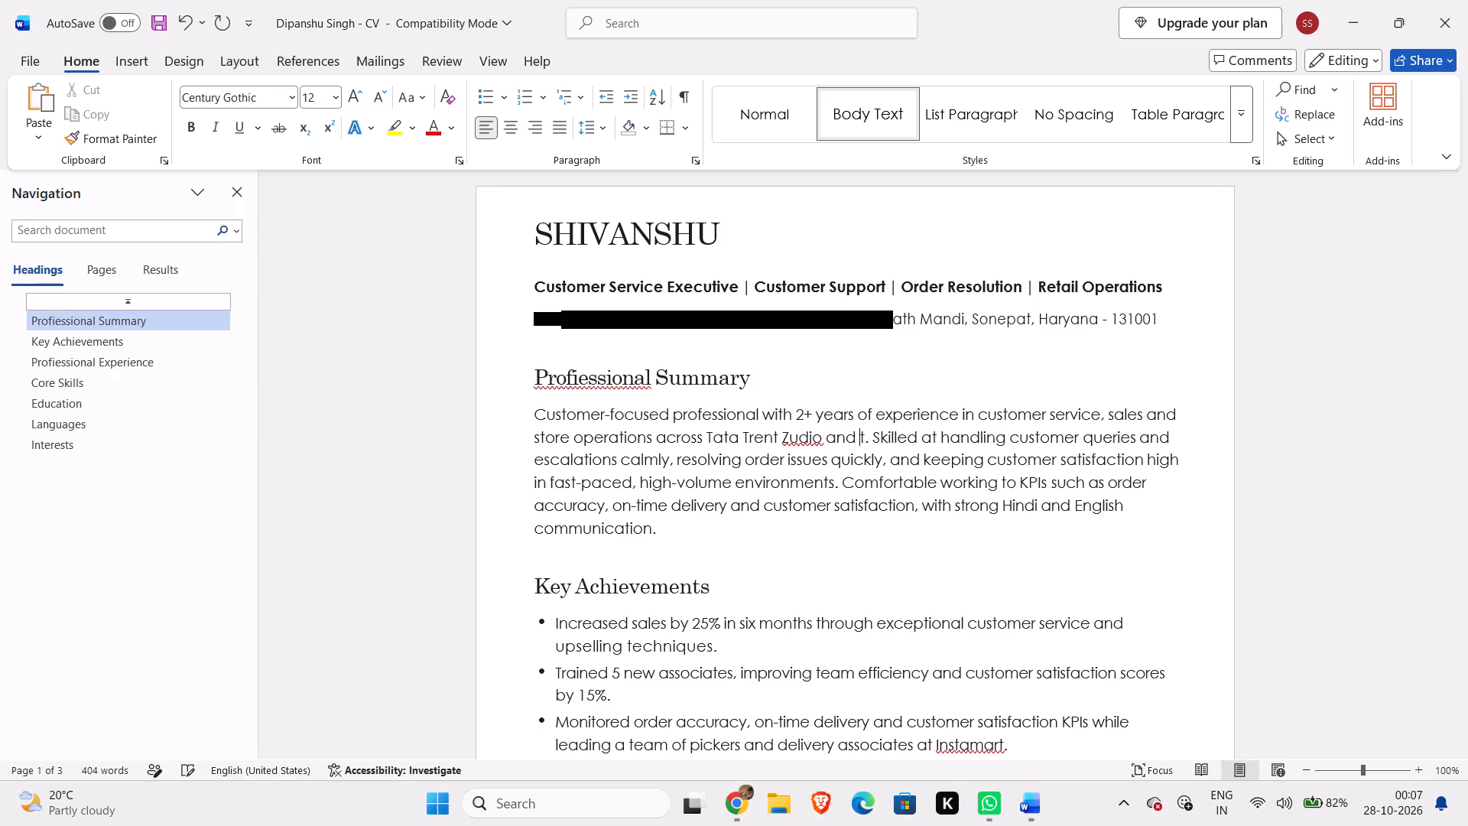
key("Delete")
key("shift+v")
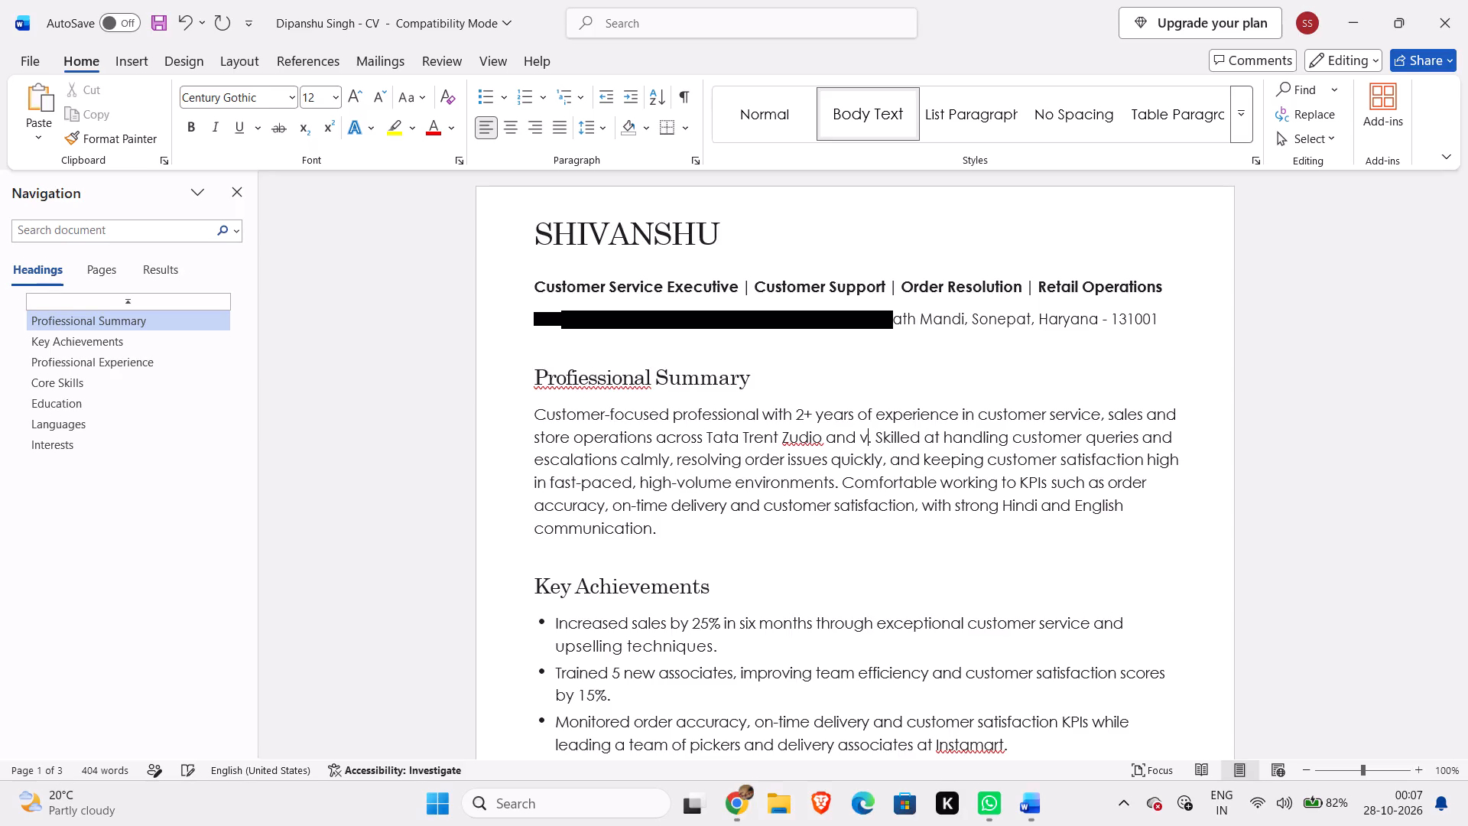
key("BackSpace")
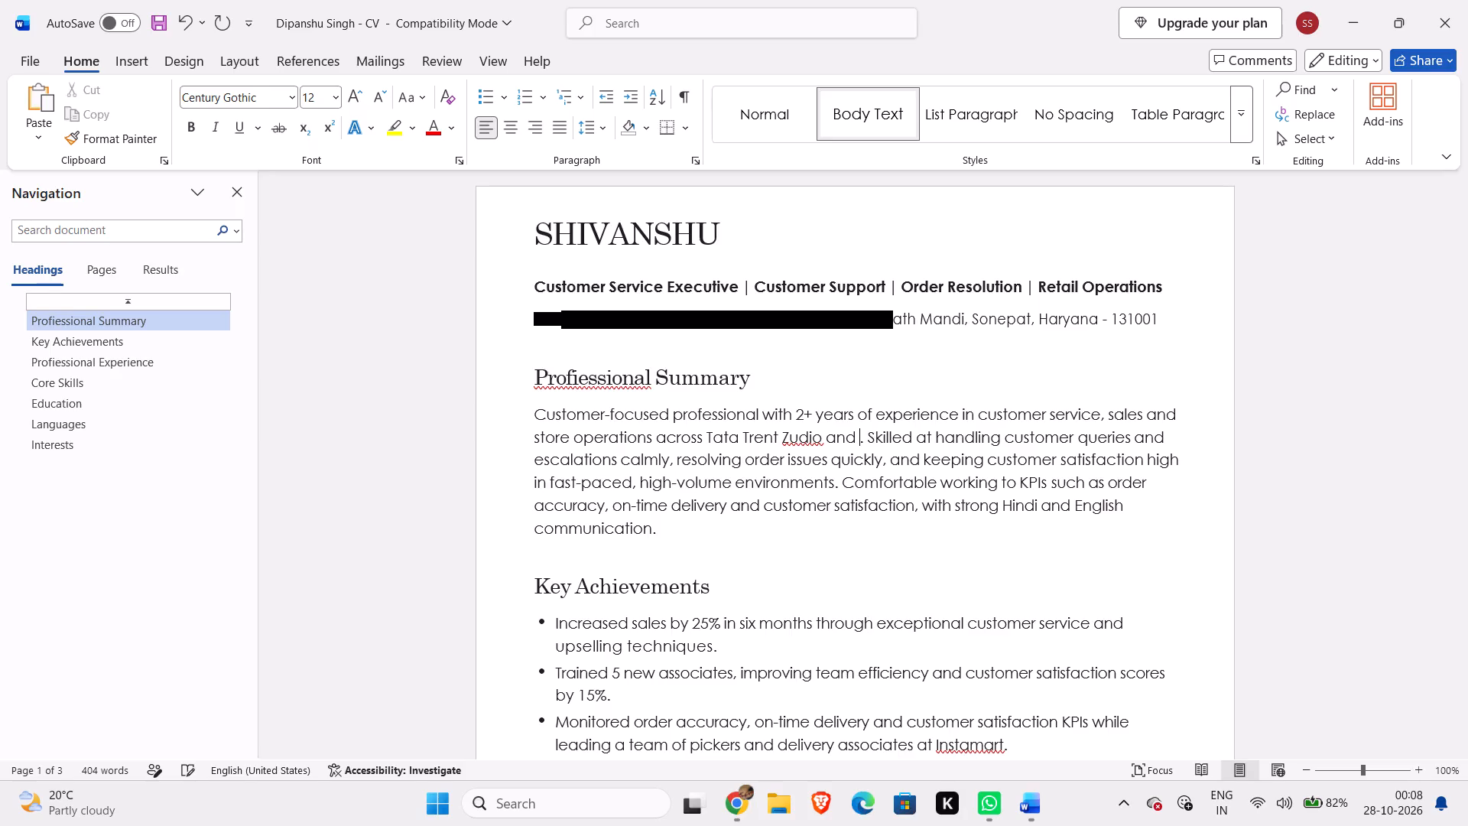
key("shift+v")
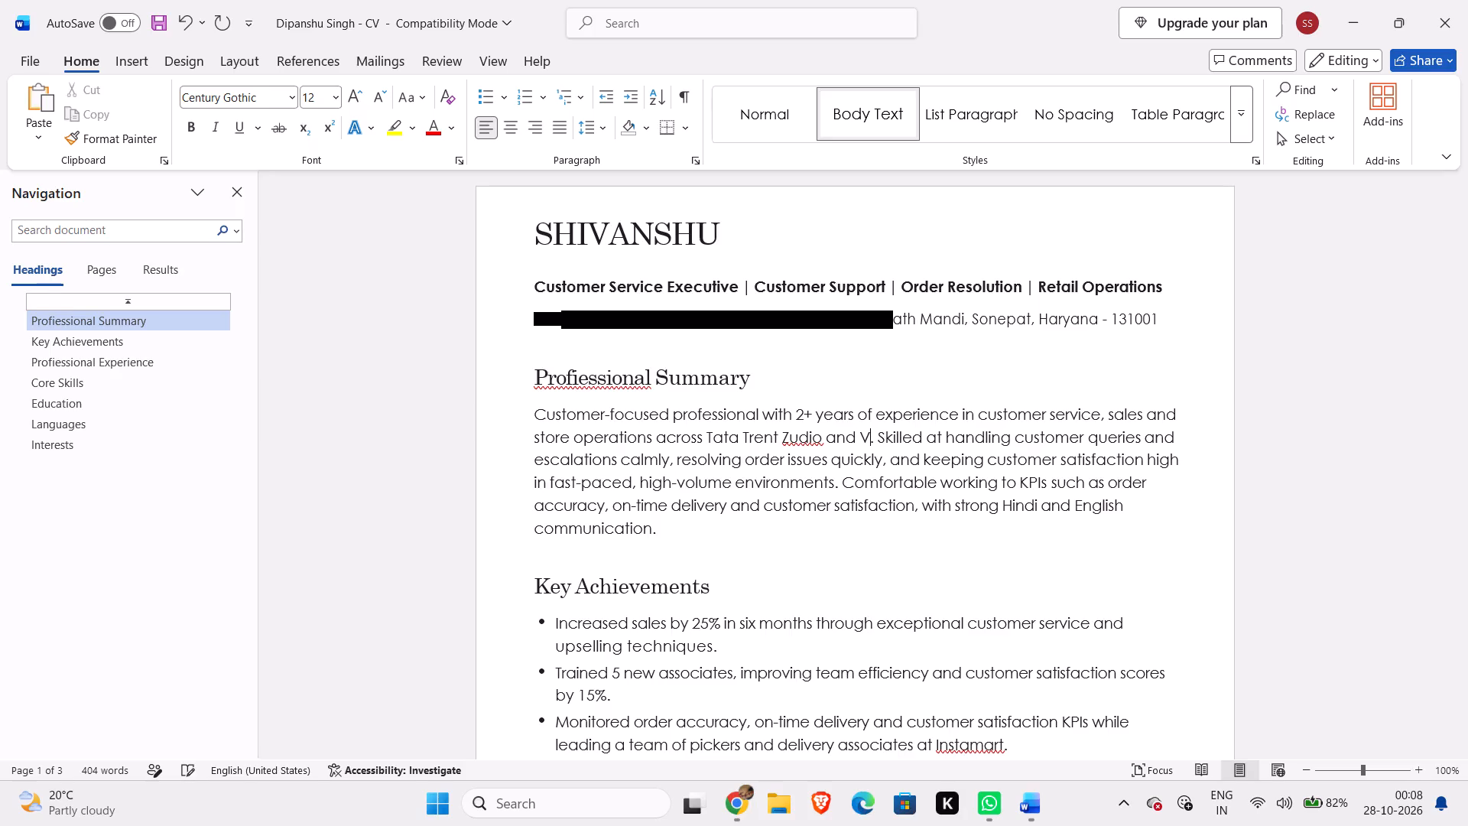
type("ishal")
key("space")
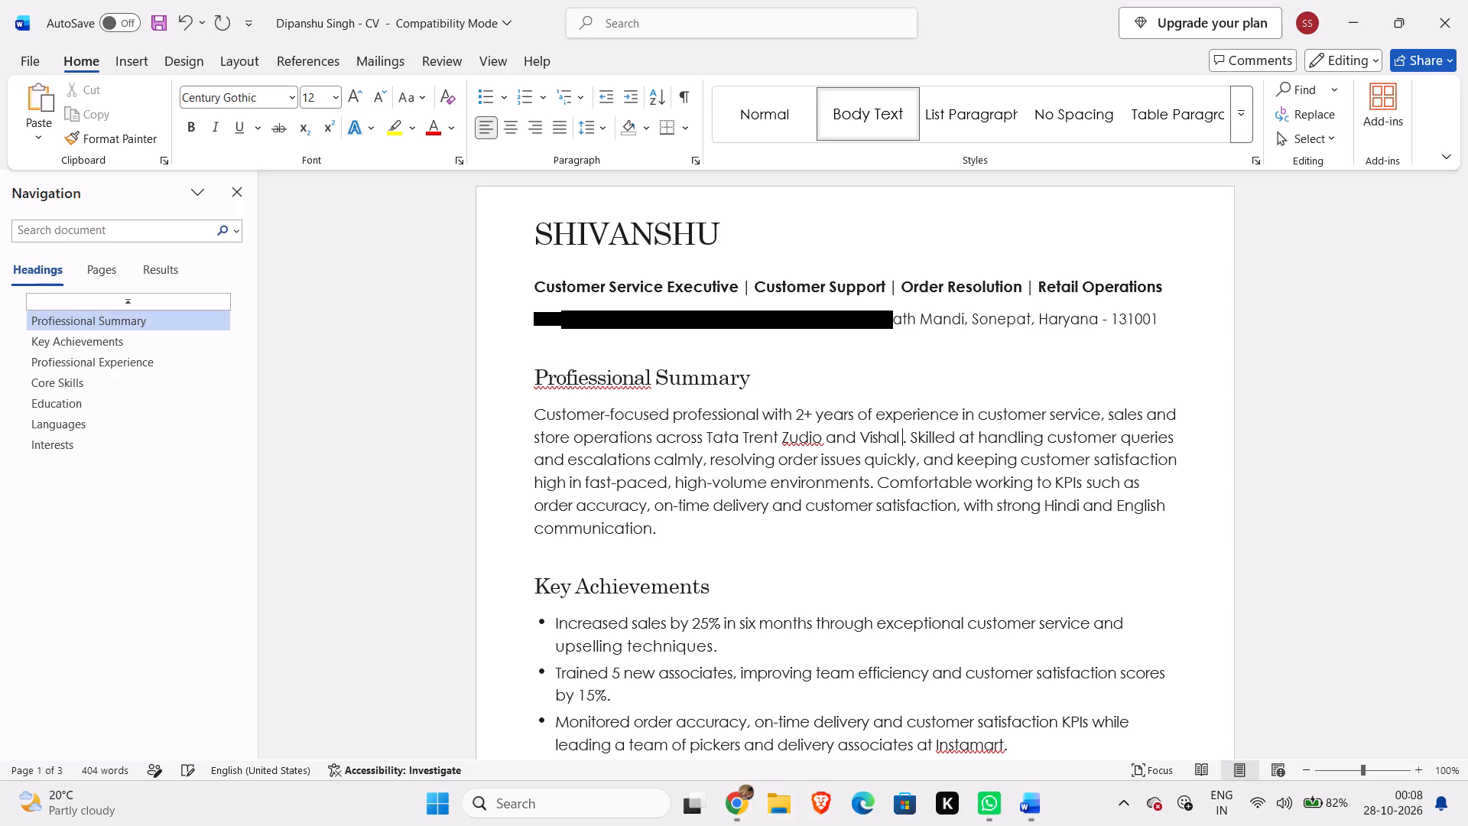
type("Meag")
key("BackSpace")
key("BackSpace")
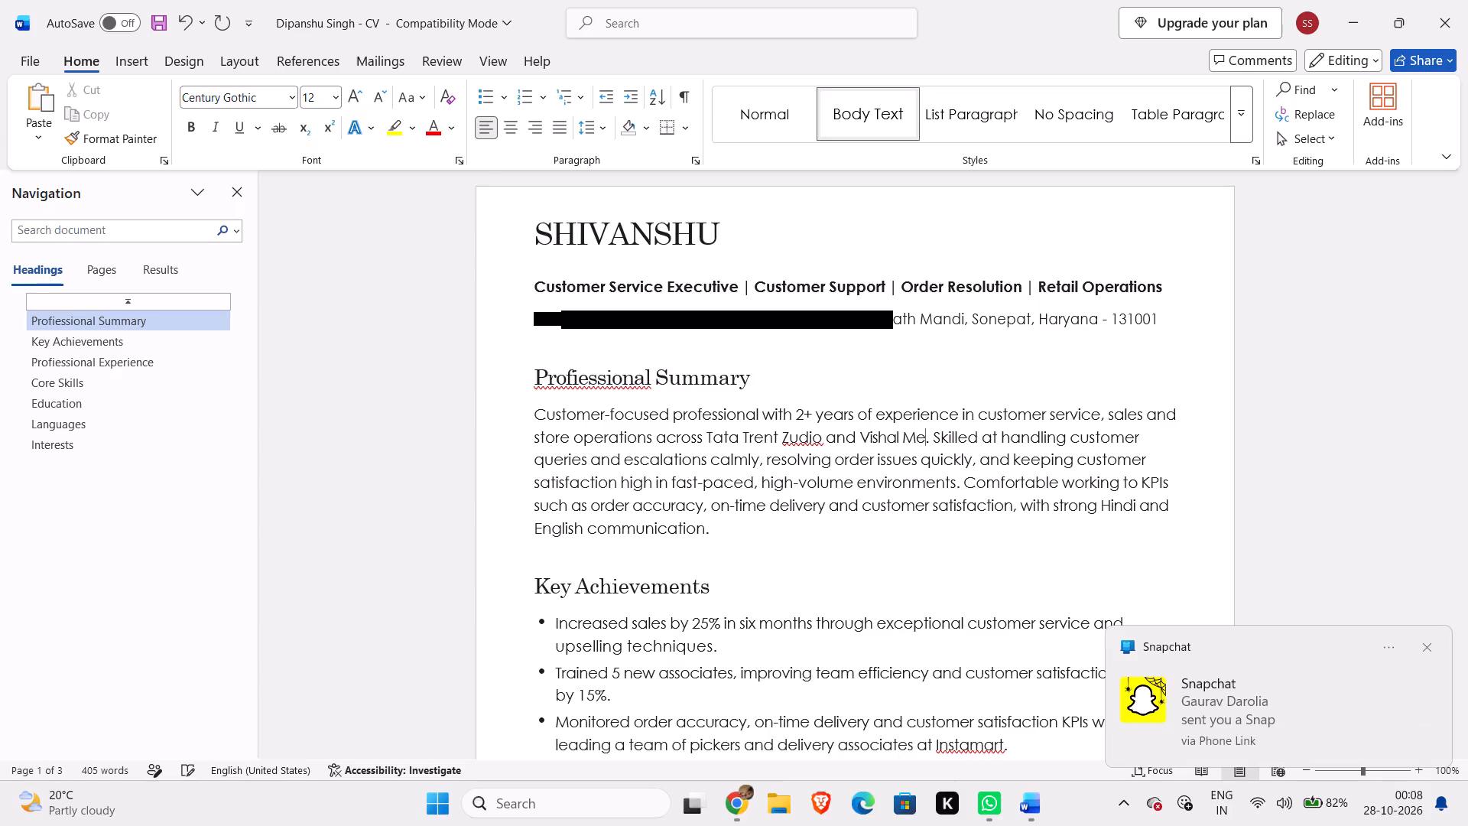
type("ga")
key("space")
key("shift+m")
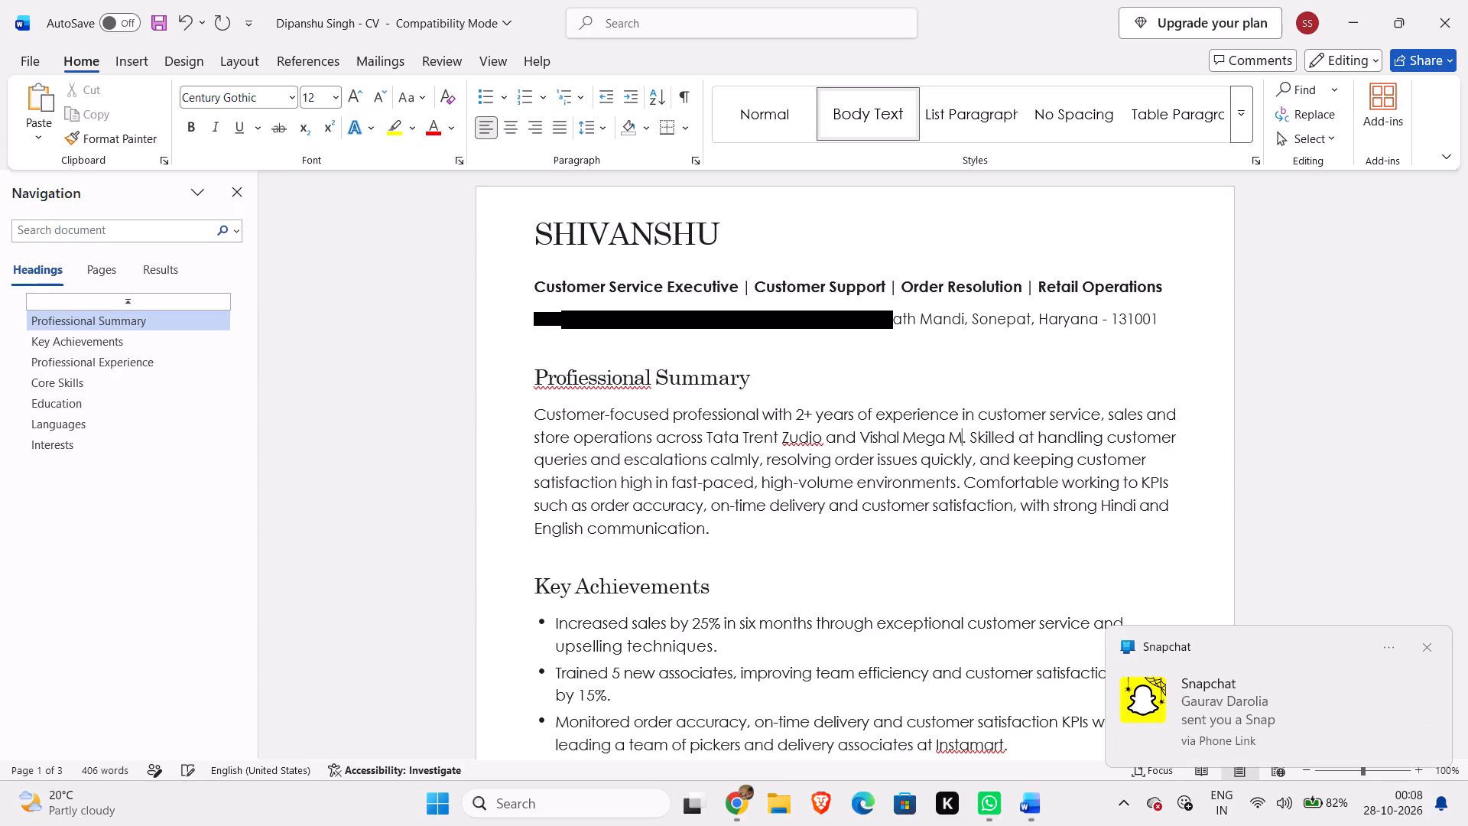
type("art")
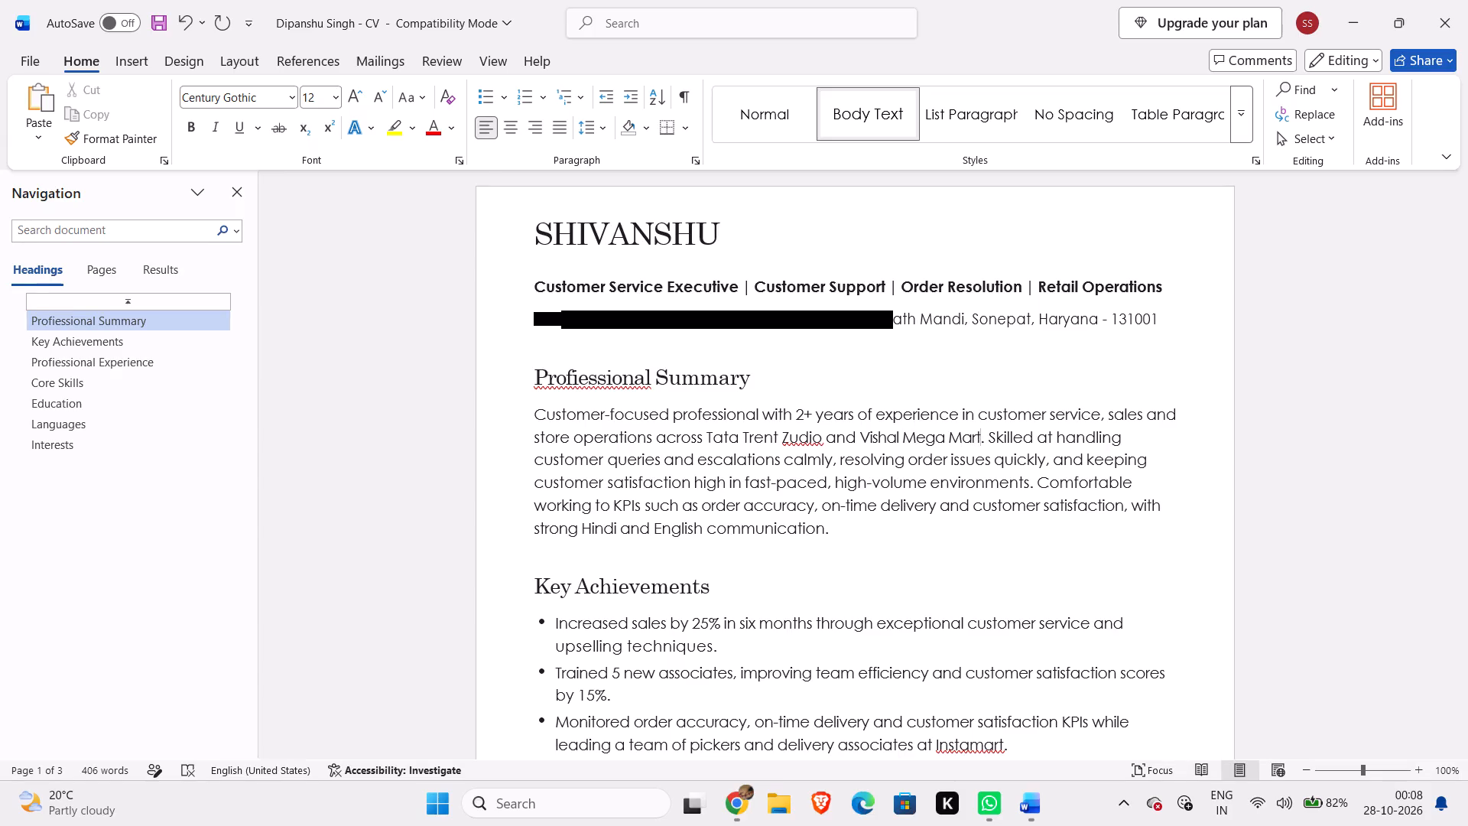
Read through the Professional Summary from the sentence after the employer names, checking whether its wording suits the candidate.
key("Right")
key("Right")
key("Right")
key("Right")
key("Right")
key("Right")
key("Right")
key("Right")
key("Right")
key("Right")
key("Right")
key("Right")
key("Right")
key("Right")
key("Right")
key("Right")
key("Right")
key("Right")
key("Right")
key("Right")
key("Right")
key("Right")
key("Right")
key("Right")
key("Right")
key("Right")
key("Right")
key("Right")
key("Right")
key("Right")
key("Right")
key("Right")
key("Right")
key("Right")
key("Right")
key("Right")
key("Right")
key("Right")
key("Right")
key("Right")
key("Right")
key("Right")
key("Right")
key("Right")
key("Right")
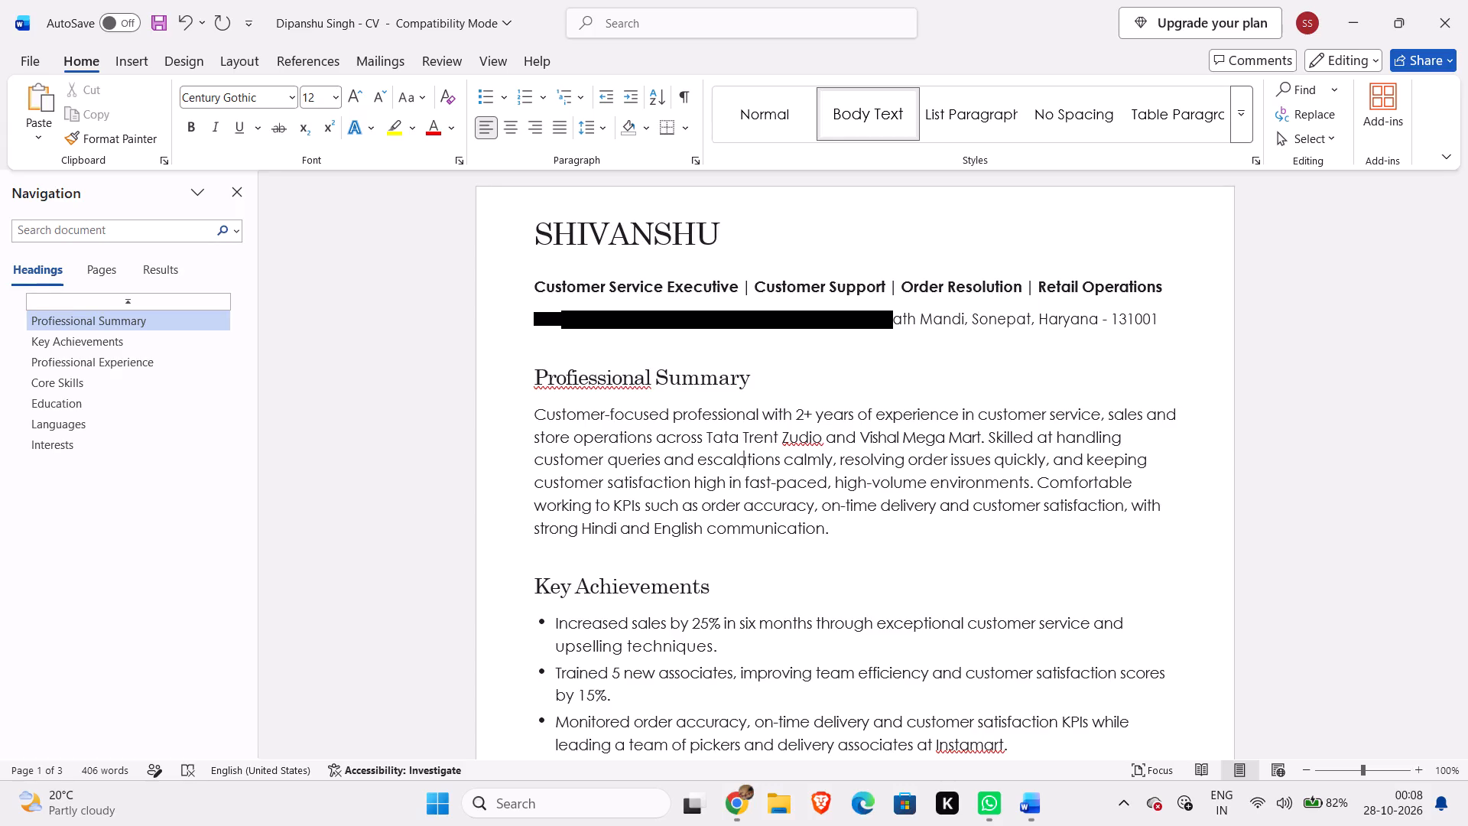
key("Right")
key("Right")
key("Right")
key("Right")
key("Right")
key("Right")
key("Right")
key("Right")
key("Right")
key("Right")
key("Right")
key("Right")
key("Right")
key("Right")
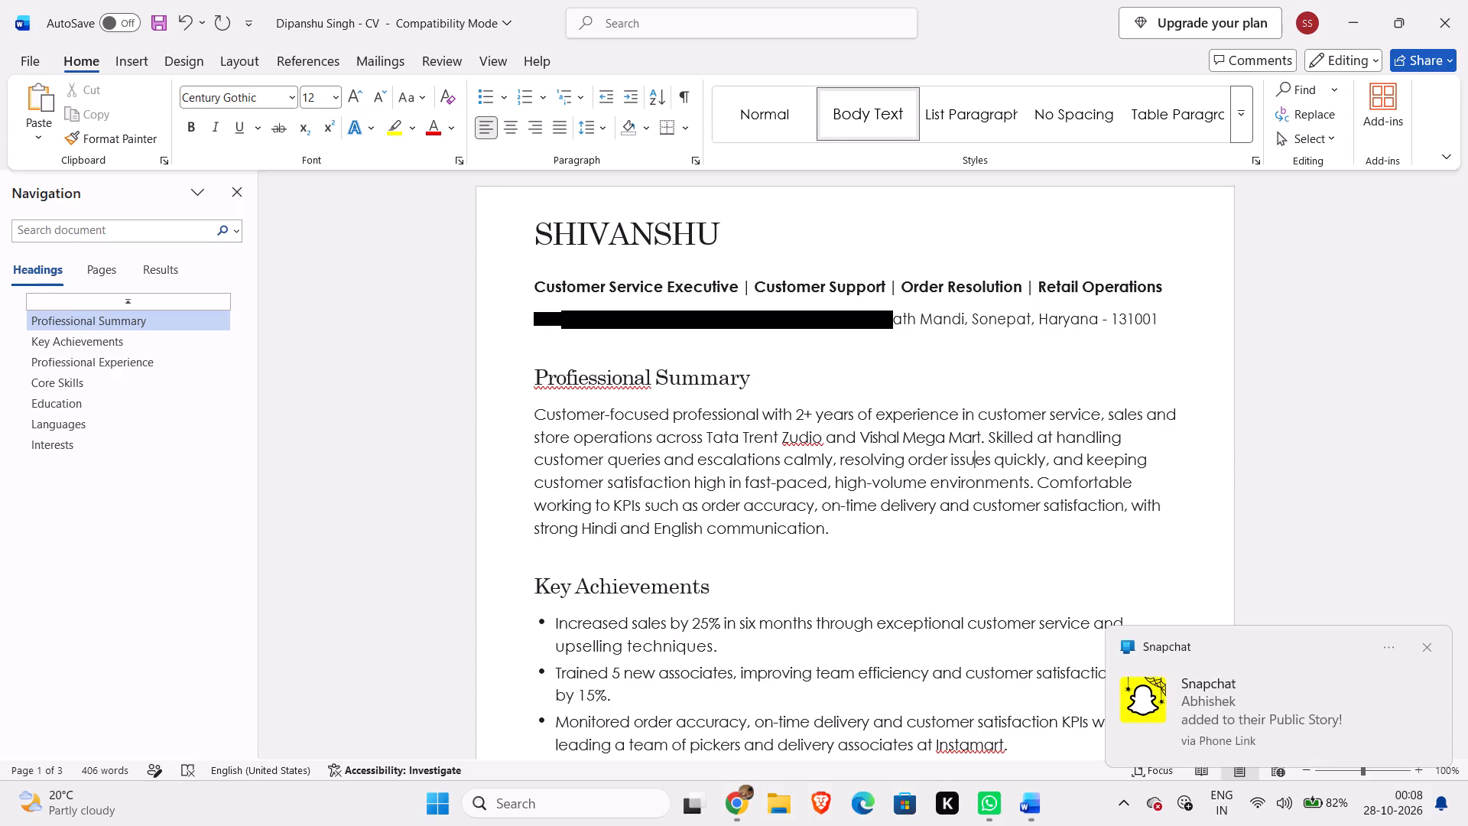
key("Right")
key("Right")
key("Right")
key("Right")
key("Right")
key("Right")
key("Right")
key("Right")
key("Right")
key("Right")
key("Right")
key("Right")
key("Right")
key("Right")
key("Right")
key("Right")
key("Right")
key("Right")
key("Right")
key("Right")
key("Right")
key("Right")
key("Right")
key("Right")
key("Right")
key("Right")
key("Right")
key("Right")
key("Right")
key("Right")
key("Right")
key("Right")
key("Right")
key("Right")
key("Right")
key("Right")
key("Right")
key("Right")
key("Right")
key("Right")
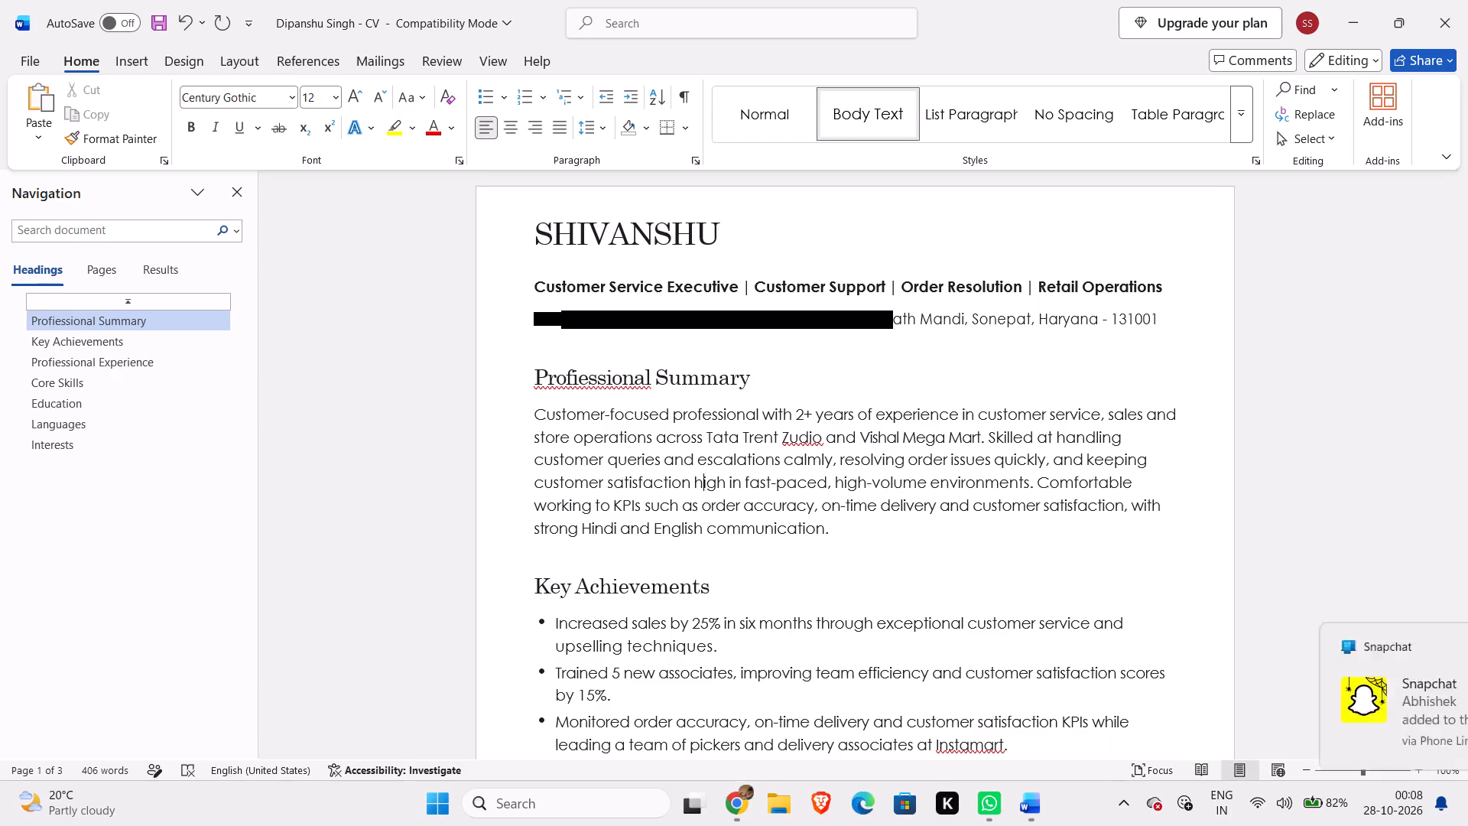
key("Right")
key("Right")
key("Right")
key("Right")
key("Right")
key("Right")
key("Right")
key("Right")
key("Right")
key("Right")
key("Right")
key("Right")
key("Right")
key("Right")
key("Right")
key("Right")
key("Right")
key("Right")
key("Right")
key("Right")
key("Right")
key("Right")
key("Right")
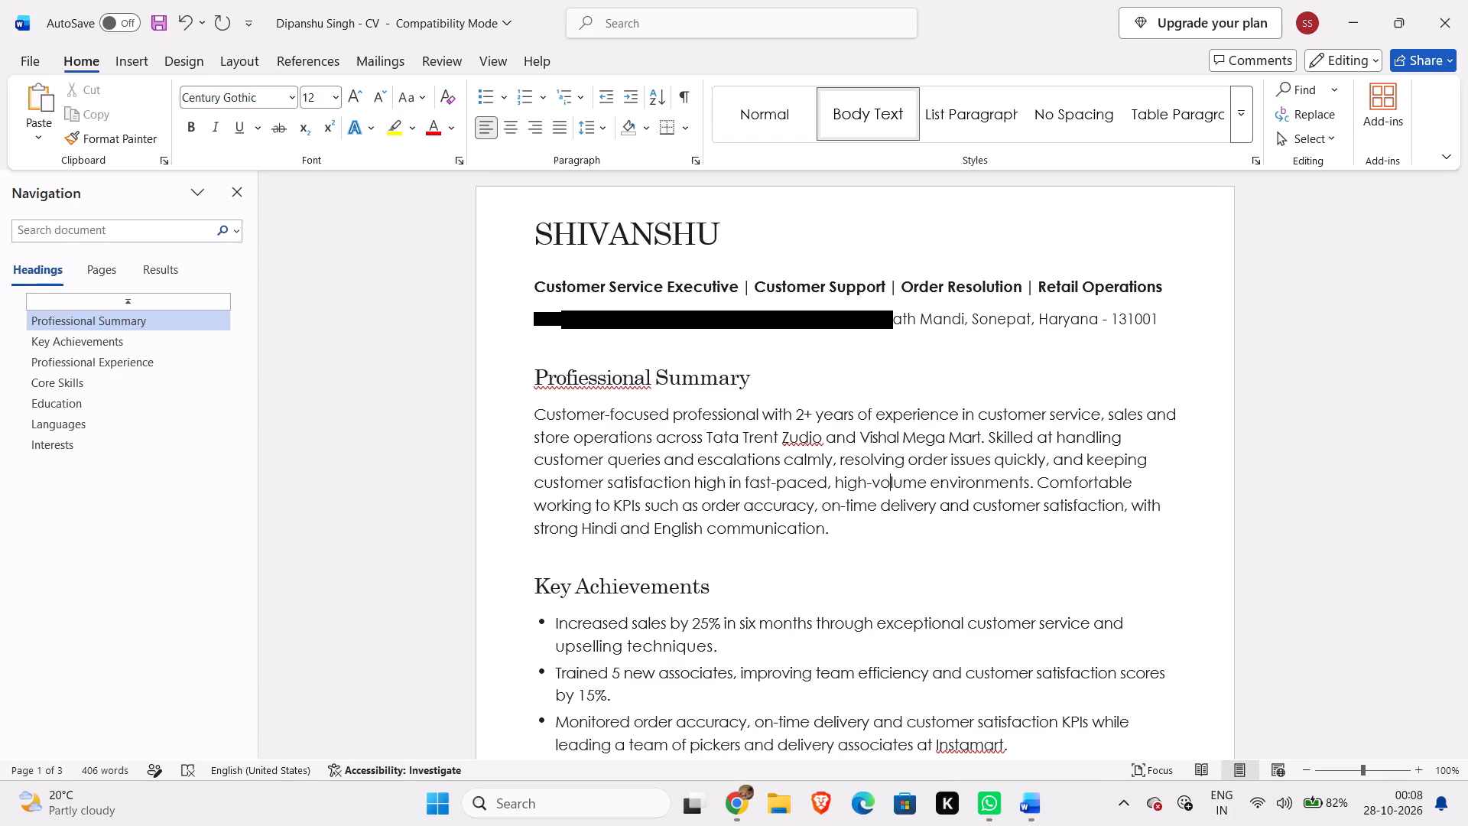
key("Right")
key("Right")
key("Right")
key("Right")
key("Right")
key("Right")
key("Right")
key("Right")
key("Right")
key("Right")
key("Right")
key("Right")
key("Right")
key("Right")
key("Right")
key("Right")
Read through the closing sentence of the Professional Summary on KPIs and communication, checking whether its wording suits the candidate.
key("Right")
key("Right")
key("Right")
key("Right")
key("Right")
key("Right")
key("Right")
key("Right")
key("Right")
key("Right")
key("Right")
key("Right")
key("Right")
key("Right")
key("Right")
key("Right")
key("Right")
key("Right")
key("Right")
key("Right")
key("Right")
key("Right")
key("Right")
key("Right")
key("Right")
key("Right")
key("Right")
key("Right")
key("Right")
key("Right")
key("Right")
key("Right")
key("Right")
key("Right")
key("Right")
key("Right")
key("Right")
key("Right")
key("Right")
key("Right")
key("Right")
key("Right")
key("Right")
key("Right")
key("Right")
key("Right")
key("Right")
key("Right")
key("Right")
key("Right")
key("Right")
key("Right")
key("Right")
key("Right")
key("Right")
key("Right")
key("Right")
key("Right")
key("Right")
key("Right")
key("Right")
key("Right")
key("Right")
key("Right")
key("Right")
key("Right")
key("Right")
key("Right")
key("Right")
key("Right")
key("Right")
key("Right")
key("Right")
key("Right")
key("Right")
key("Right")
key("Right")
Delete the words "Hindi and English" from the last line of the Professional Summary, leaving "strong communication".
key("Right")
key("Right")
key("Right")
key("Right")
key("Right")
key("Right")
key("Right")
key("Right")
key("Right")
key("Right")
key("Right")
key("Right")
key("Right")
key("Right")
key("Right")
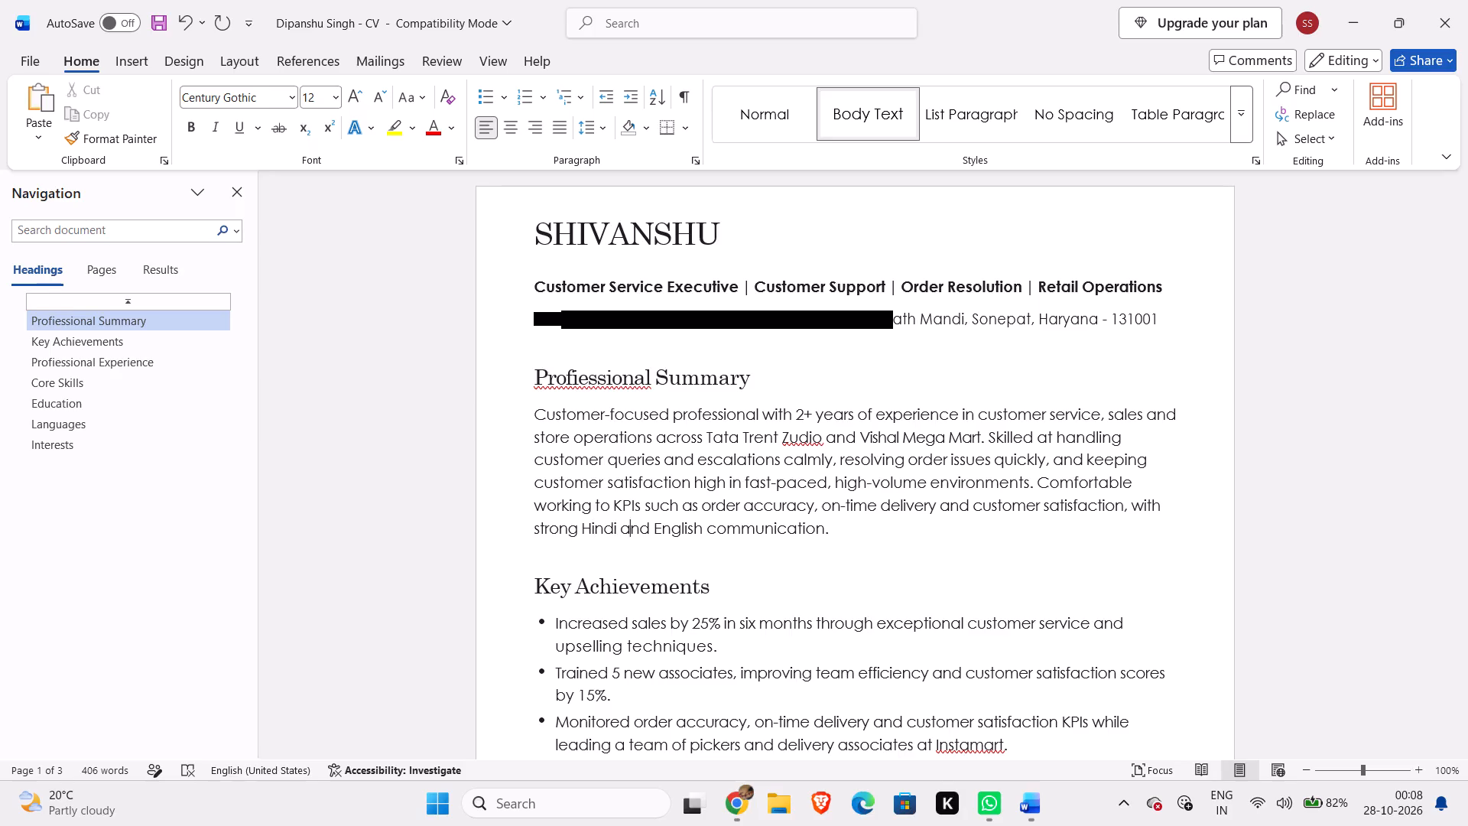
key("Right")
key("Right")
key("BackSpace")
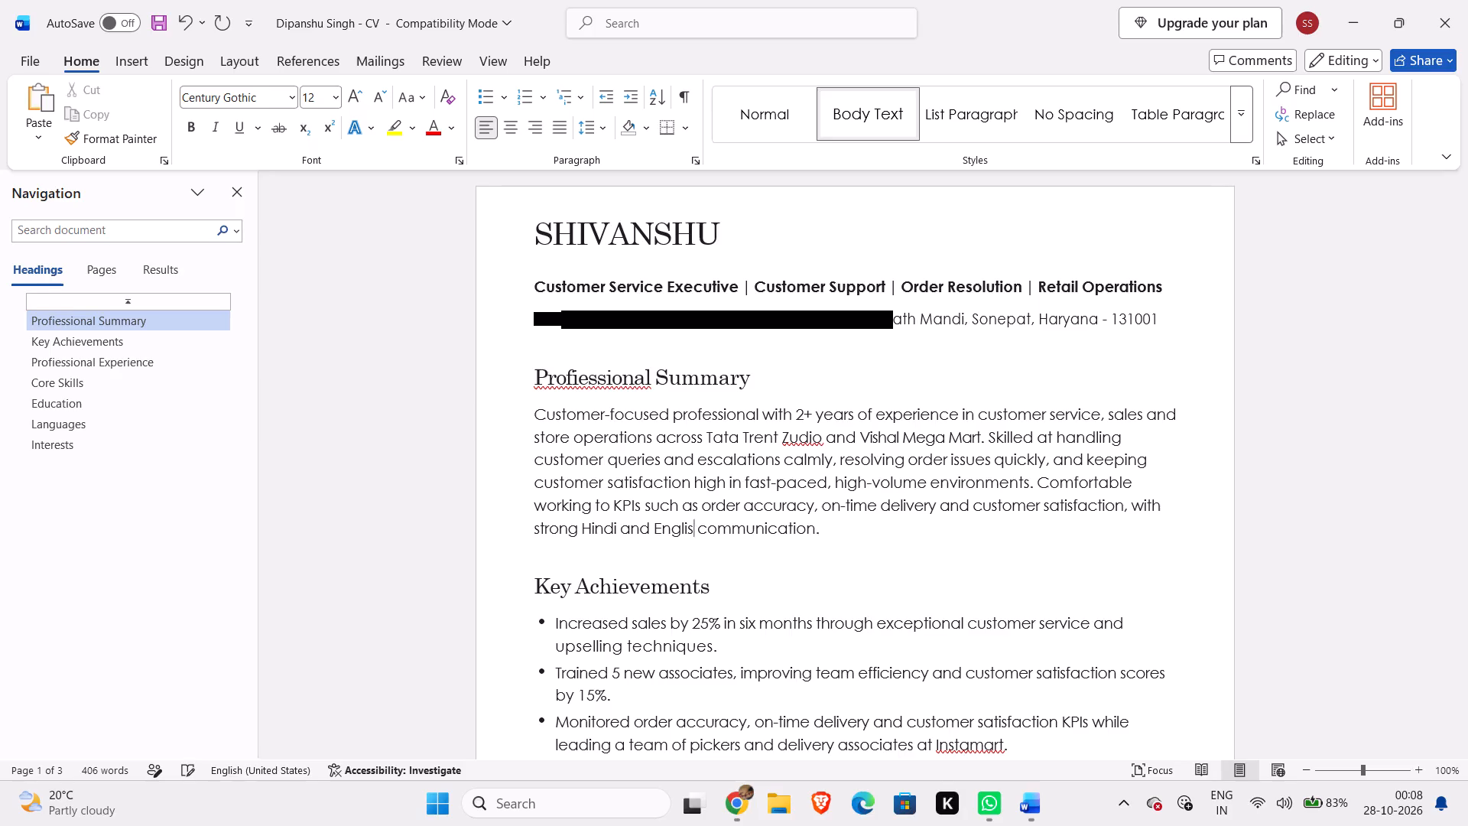
key("BackSpace")
key("BackSpace")
key("BackSpace")
key("BackSpace")
key("BackSpace")
key("BackSpace")
key("BackSpace")
key("BackSpace")
key("BackSpace")
key("BackSpace")
key("BackSpace")
key("BackSpace")
key("BackSpace")
key("BackSpace")
key("BackSpace")
key("BackSpace")
key("BackSpace")
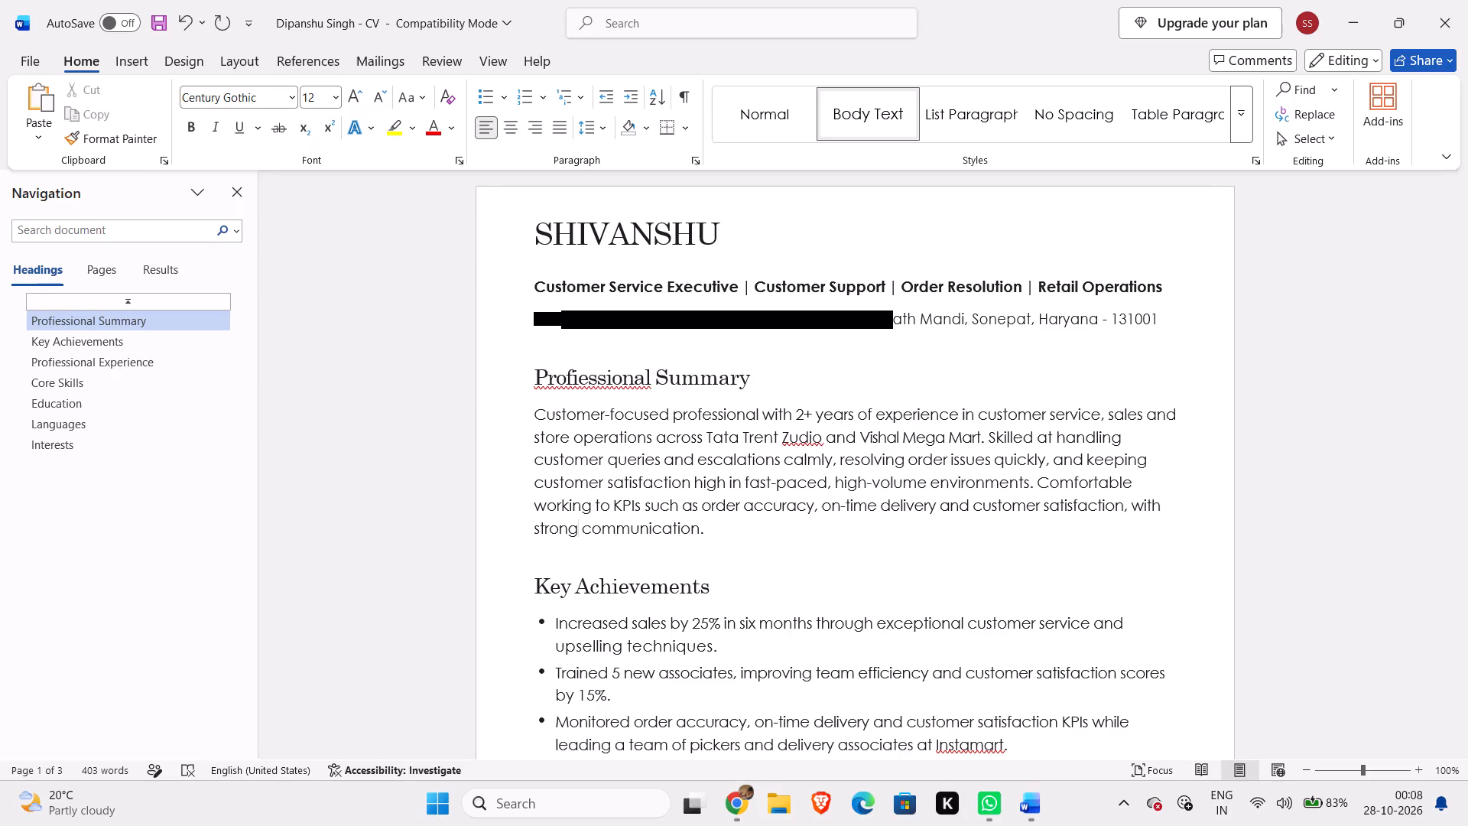
Read through the first Key Achievements bullet on increased sales, checking whether its figures and wording suit the candidate.
key("Right")
key("Down")
key("Down")
key("Down")
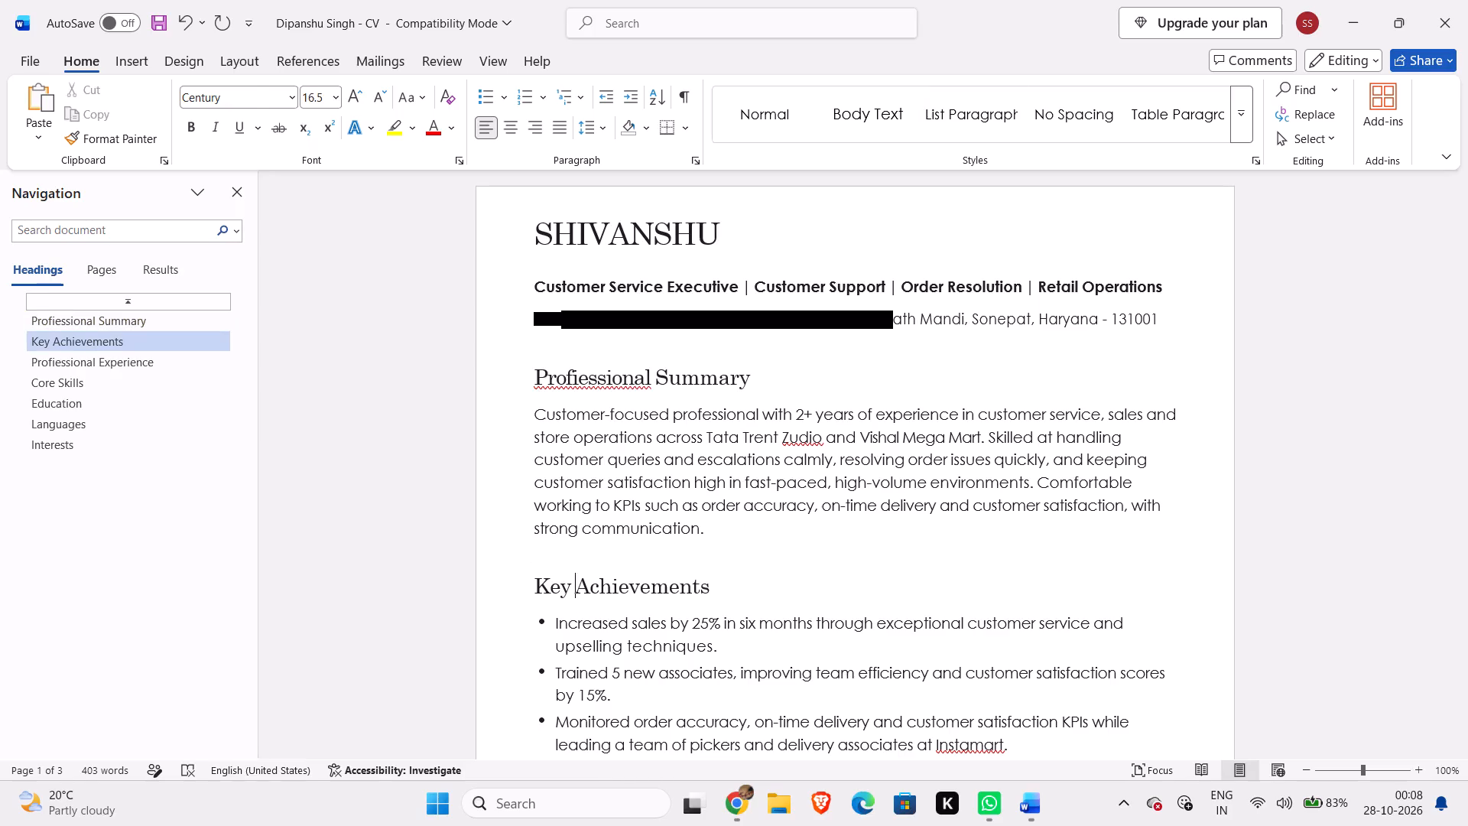
key("Left")
key("Left")
key("Left")
key("Left")
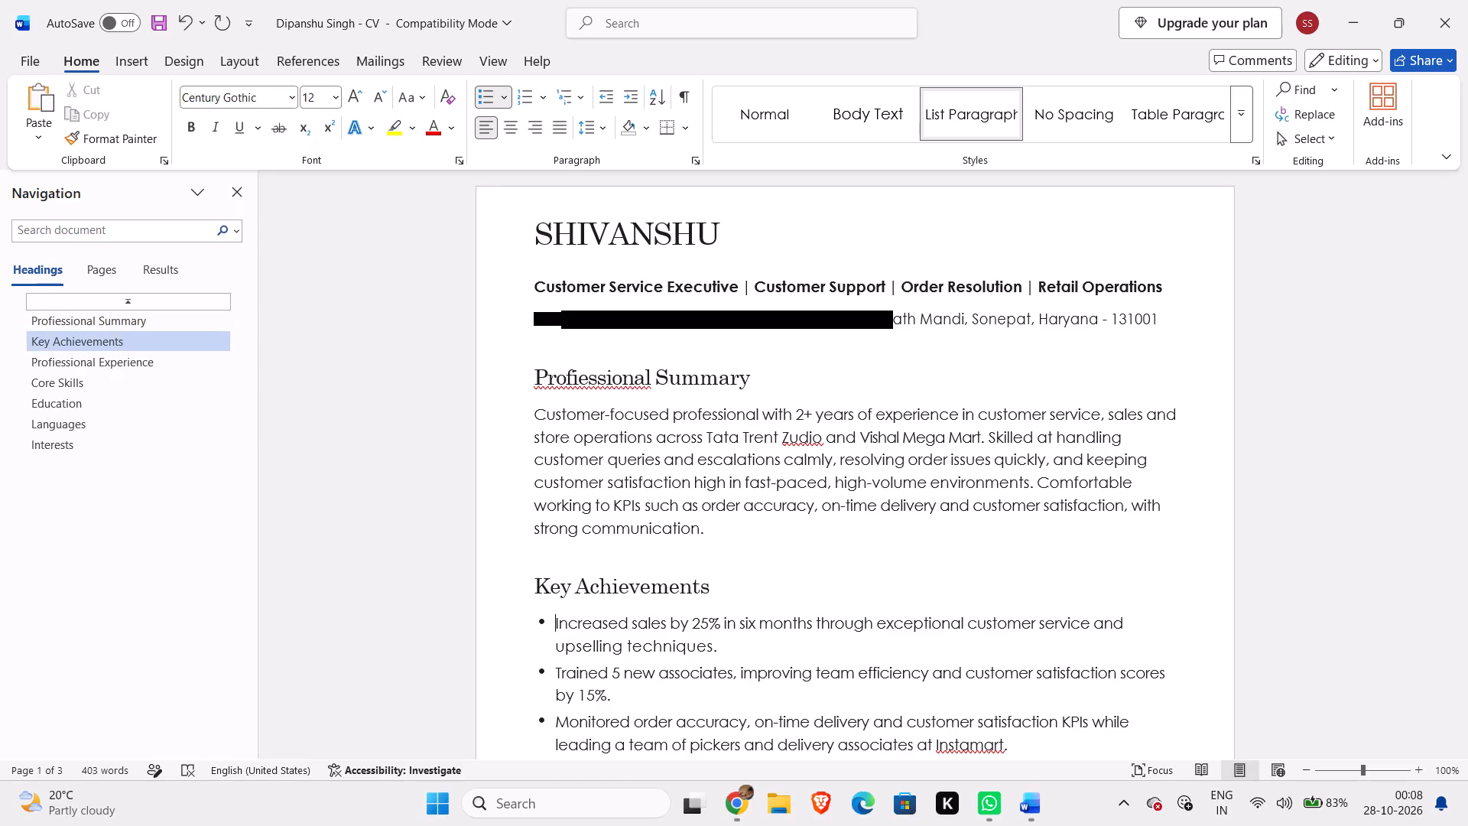
key("Right")
key("Right")
key("Right")
key("Right")
key("Right")
key("Right")
key("Right")
key("Right")
key("Right")
key("Right")
key("Right")
key("Right")
key("Right")
key("Right")
key("Right")
key("Right")
key("Right")
key("Right")
key("Right")
key("Right")
key("Right")
key("Right")
key("Right")
key("Right")
key("Right")
key("Right")
key("Right")
key("Right")
key("Right")
key("Right")
key("Right")
key("Right")
key("Right")
key("Right")
key("Right")
key("Right")
key("Right")
key("Right")
key("Right")
key("Right")
key("Right")
key("Right")
key("Right")
key("Right")
key("Right")
key("Right")
key("Right")
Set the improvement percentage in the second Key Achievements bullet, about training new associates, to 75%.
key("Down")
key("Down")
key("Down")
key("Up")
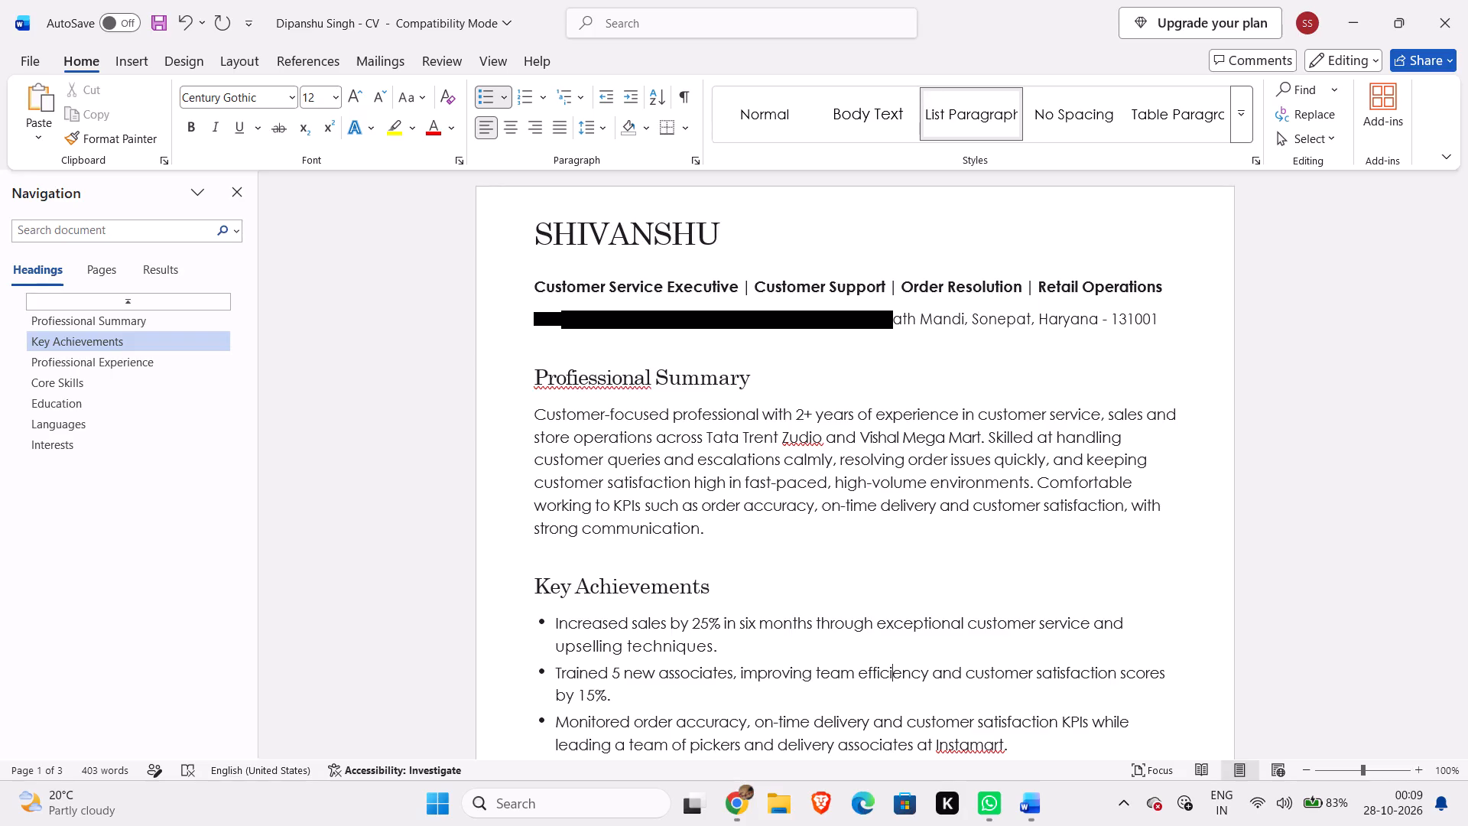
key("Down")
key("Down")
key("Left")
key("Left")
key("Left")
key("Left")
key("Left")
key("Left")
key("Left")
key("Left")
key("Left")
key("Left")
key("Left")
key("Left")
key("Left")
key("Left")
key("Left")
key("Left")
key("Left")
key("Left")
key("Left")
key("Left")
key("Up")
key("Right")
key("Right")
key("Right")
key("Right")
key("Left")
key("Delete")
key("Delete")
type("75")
Change the improvement percentage in the second Key Achievements bullet, about training new associates, to 80%.
key("Down")
key("Up")
key("Left")
key("Right")
key("BackSpace")
key("BackSpace")
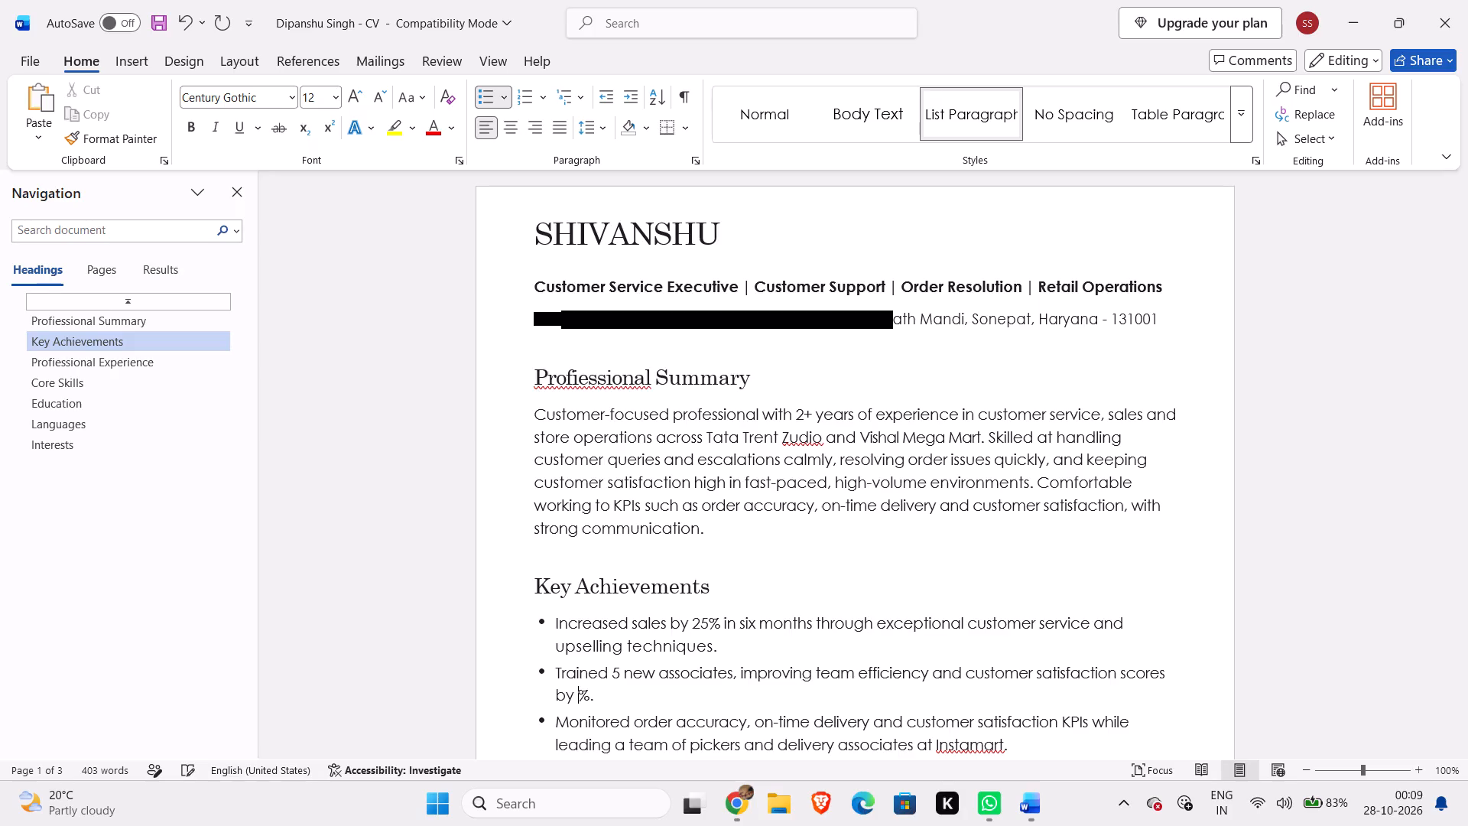
type("80")
Delete the third Key Achievements bullet, about monitoring order accuracy and leading the Instamart team, including its leftover bullet line.
key("Down")
key("Right")
key("Right")
key("Right")
key("Right")
key("Right")
key("Right")
key("Right")
key("Right")
key("Right")
key("Right")
key("Right")
key("Right")
key("Right")
key("Right")
key("Right")
key("Right")
key("Right")
key("Right")
key("Right")
key("Right")
key("Right")
key("Right")
key("Right")
key("Right")
key("Right")
key("Right")
key("Right")
key("Right")
key("Right")
key("Right")
key("Right")
key("Right")
key("Right")
key("Right")
key("Right")
key("Right")
key("Right")
key("Right")
key("Right")
key("Right")
key("Right")
key("Right")
key("Right")
key("Right")
key("Right")
key("Right")
key("Right")
key("Right")
key("Right")
key("Right")
key("Right")
key("Right")
key("Right")
key("Right")
key("Right")
key("Right")
key("Right")
key("Right")
key("Right")
key("Right")
key("Right")
key("Right")
key("Right")
key("Right")
key("Right")
key("Right")
key("Right")
key("Right")
key("Right")
key("Right")
key("Right")
key("Right")
key("Right")
key("Right")
key("Right")
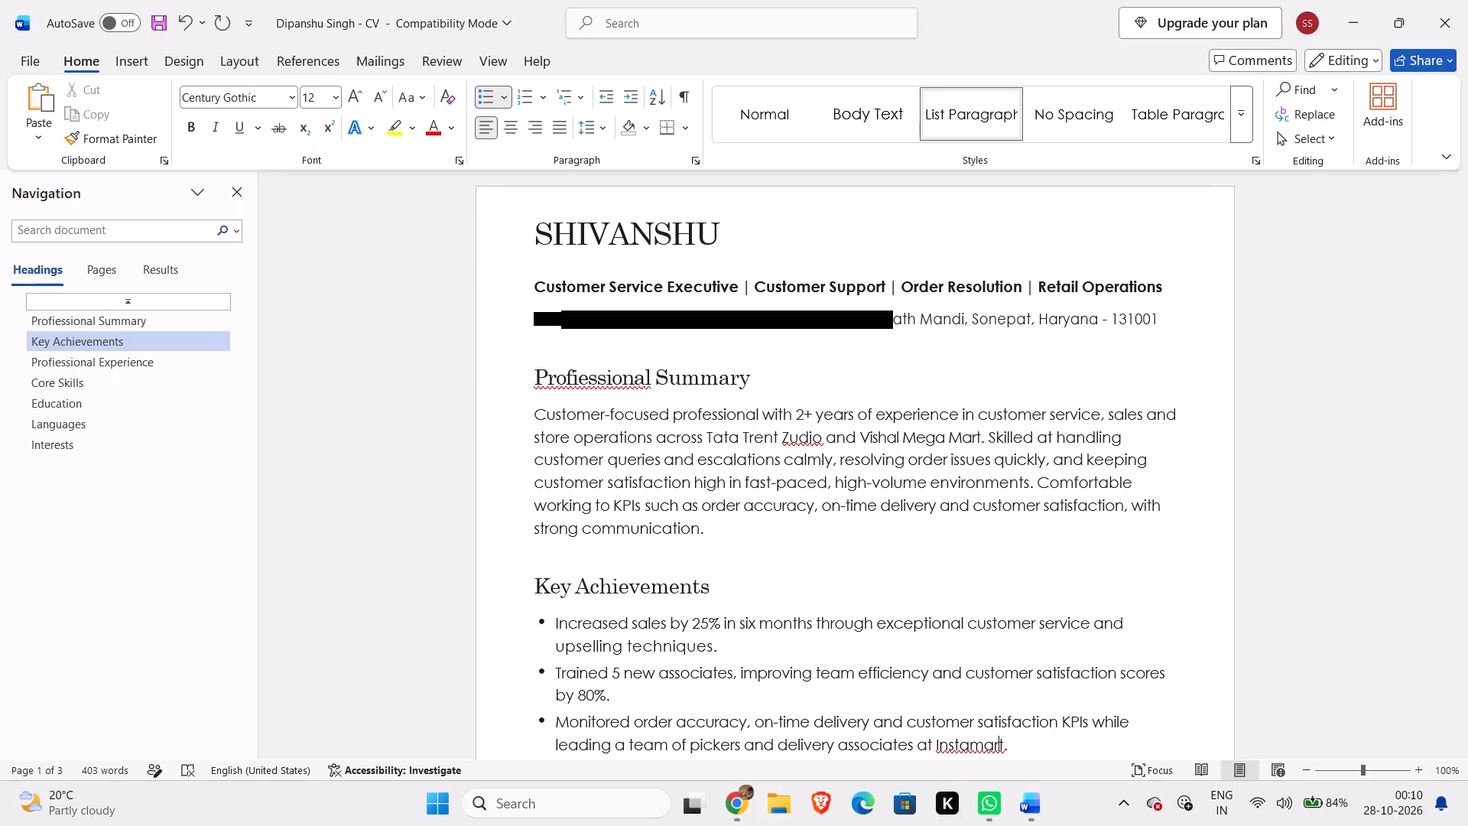
key("Right")
key("ctrl+shift+Left")
key("ctrl+shift+Left")
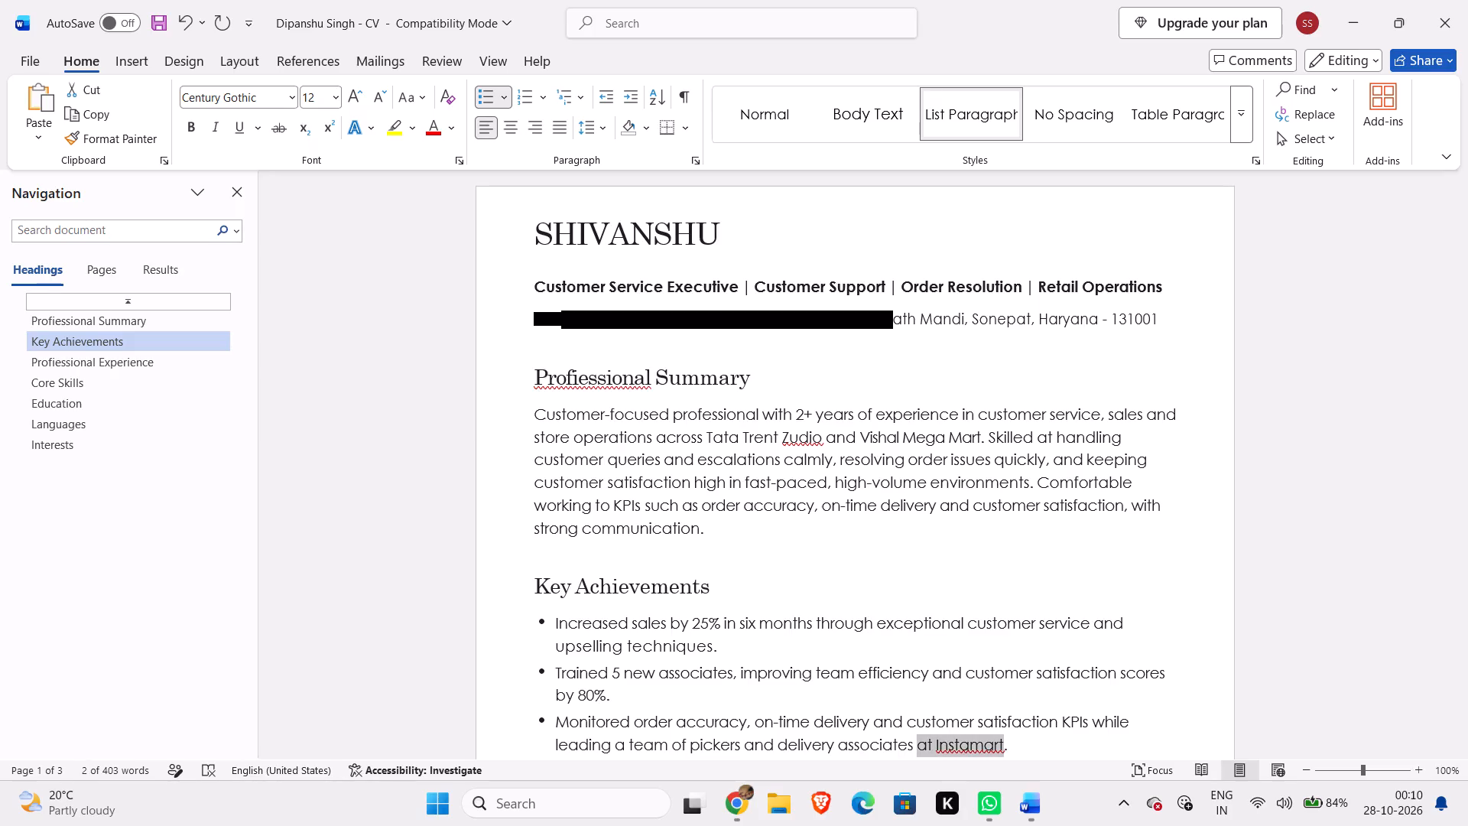
key("ctrl+shift+Up")
key("BackSpace")
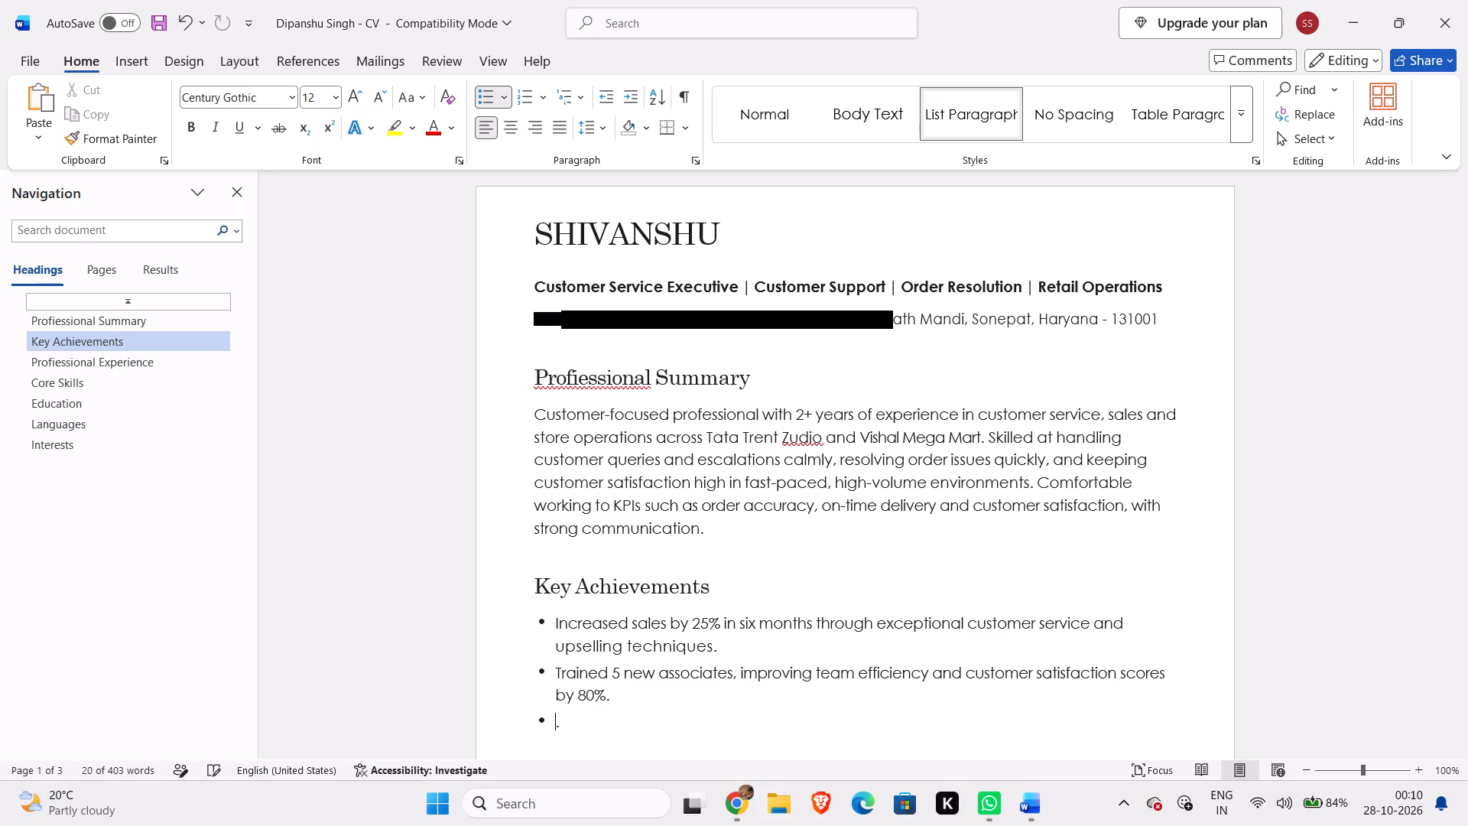
key("BackSpace")
key("BackSpace")
key("BackSpace")
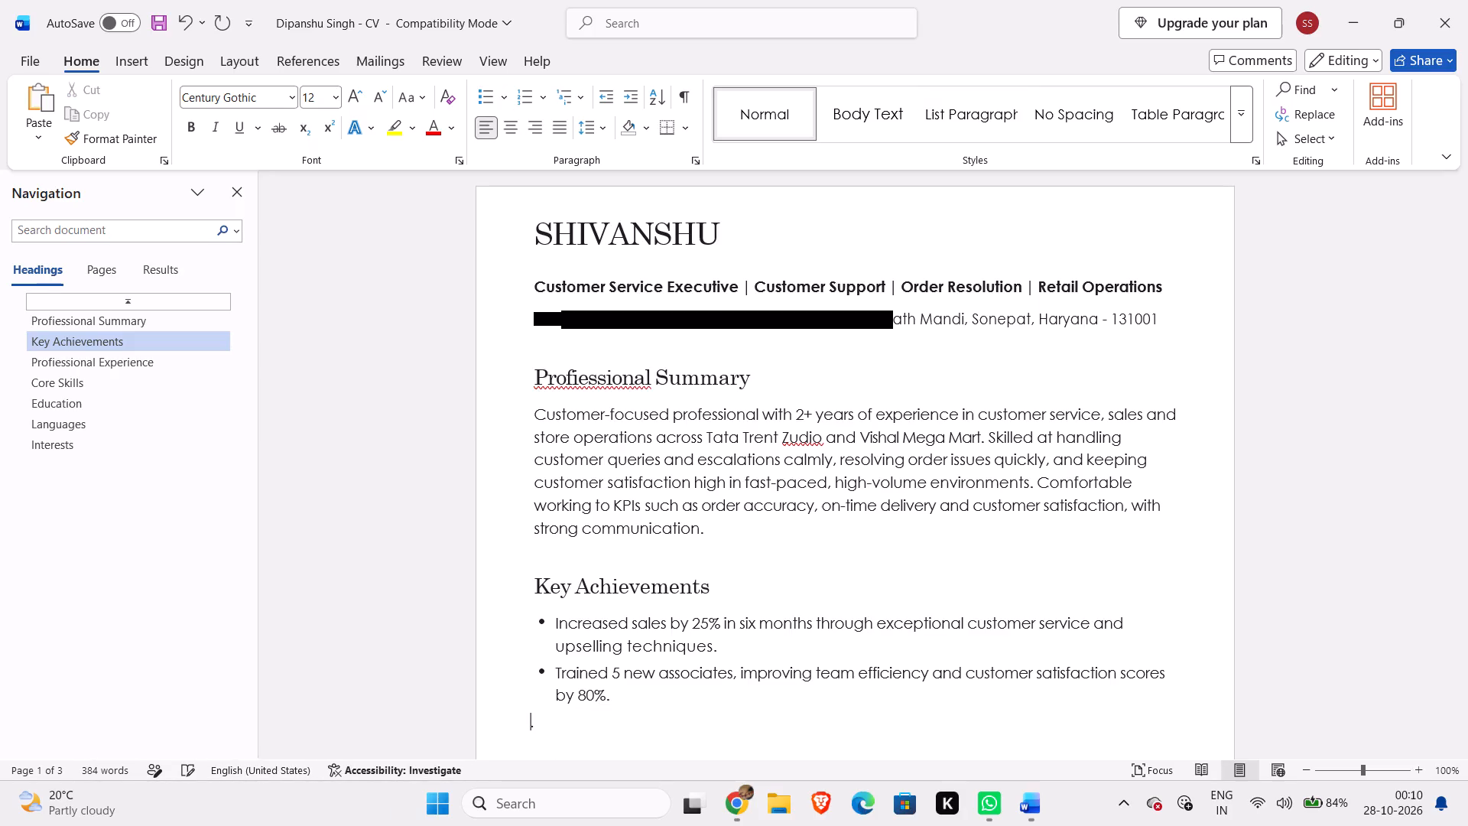
key("BackSpace")
key("BackSpace")
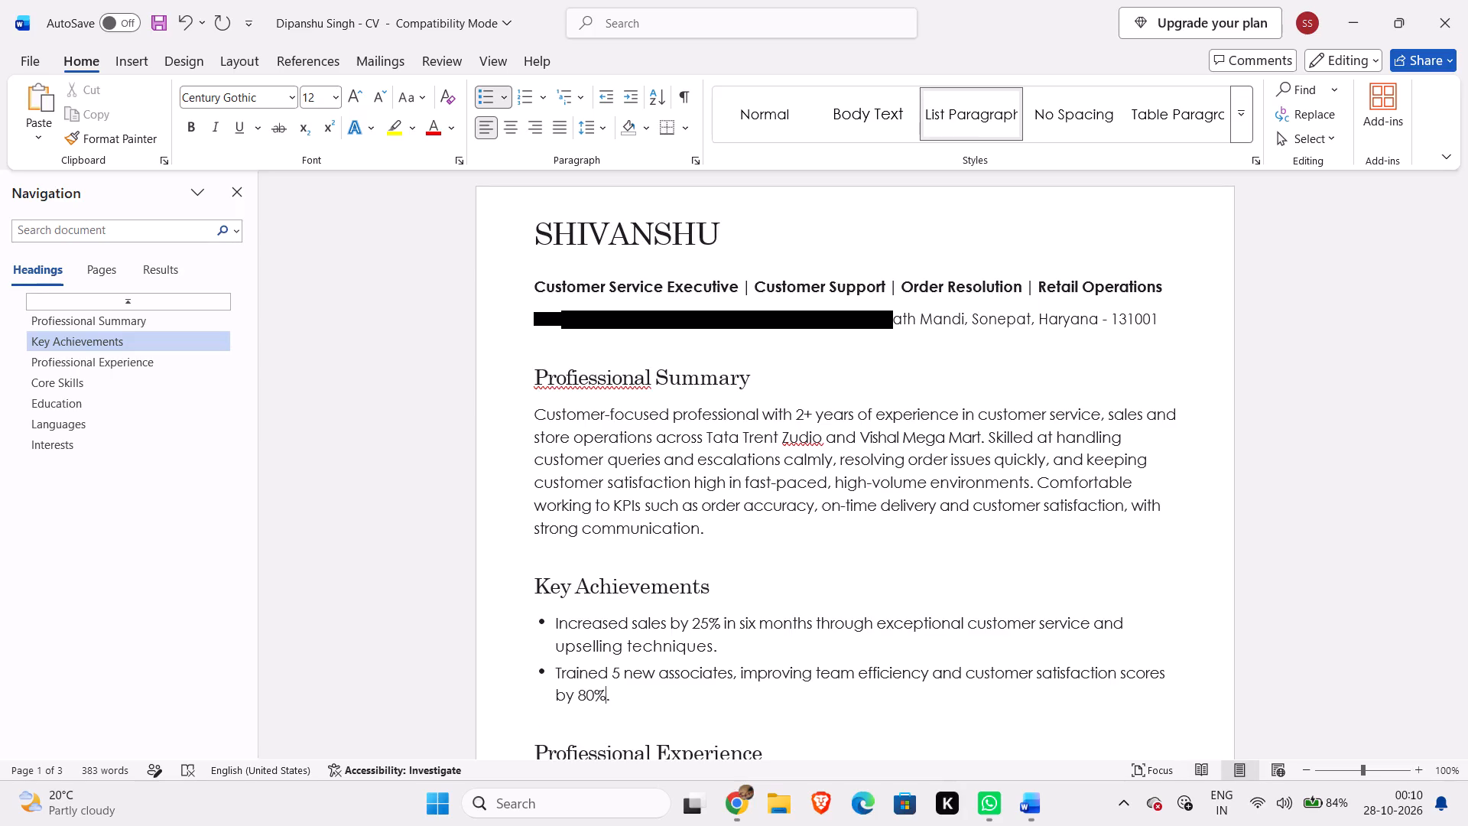
key("ctrl+z")
key("ctrl+z")
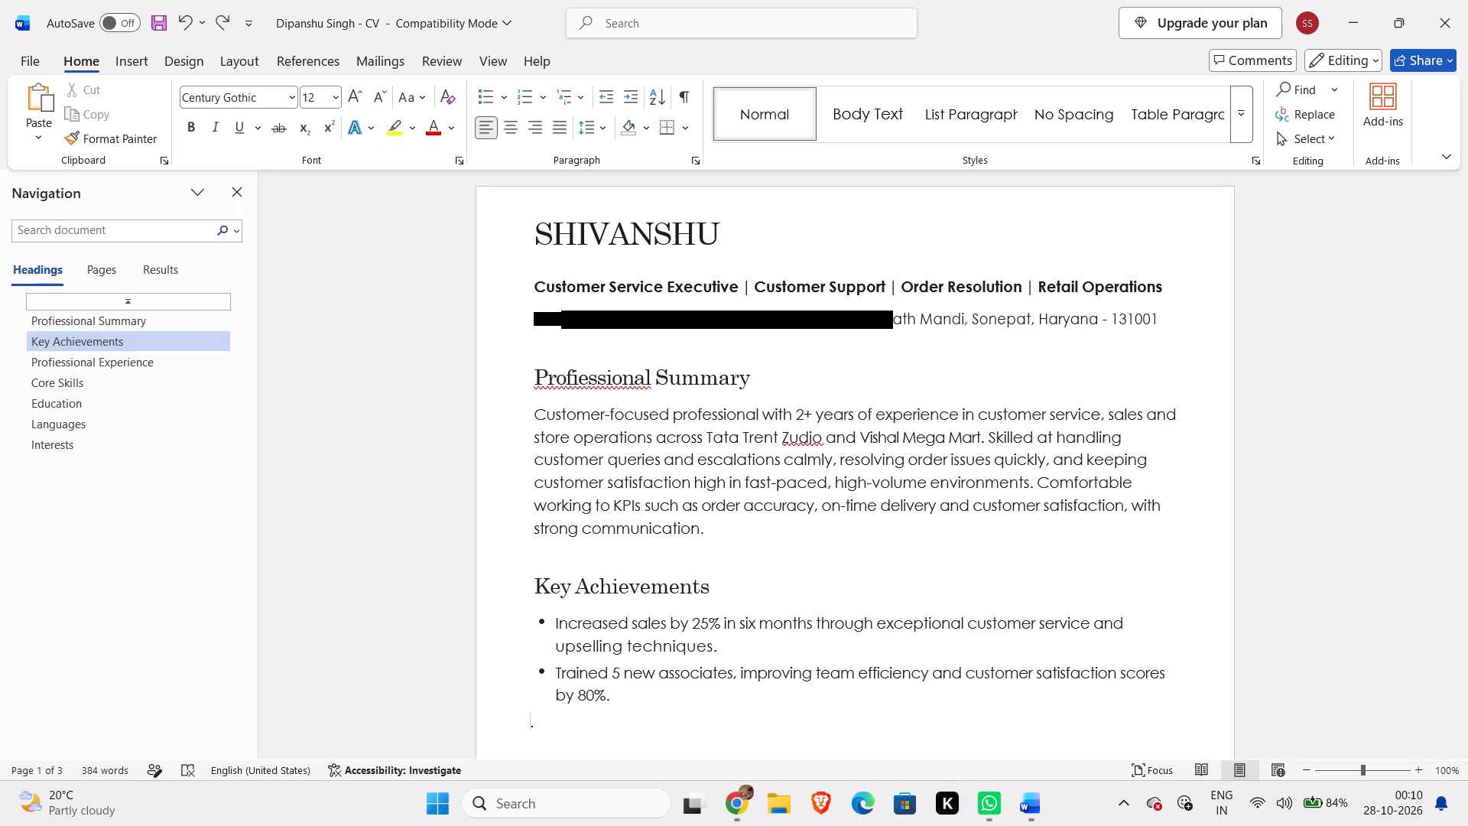
key("ctrl+y")
Remove the blank space between the last Key Achievements bullet and the Professional Experience heading.
key("Down")
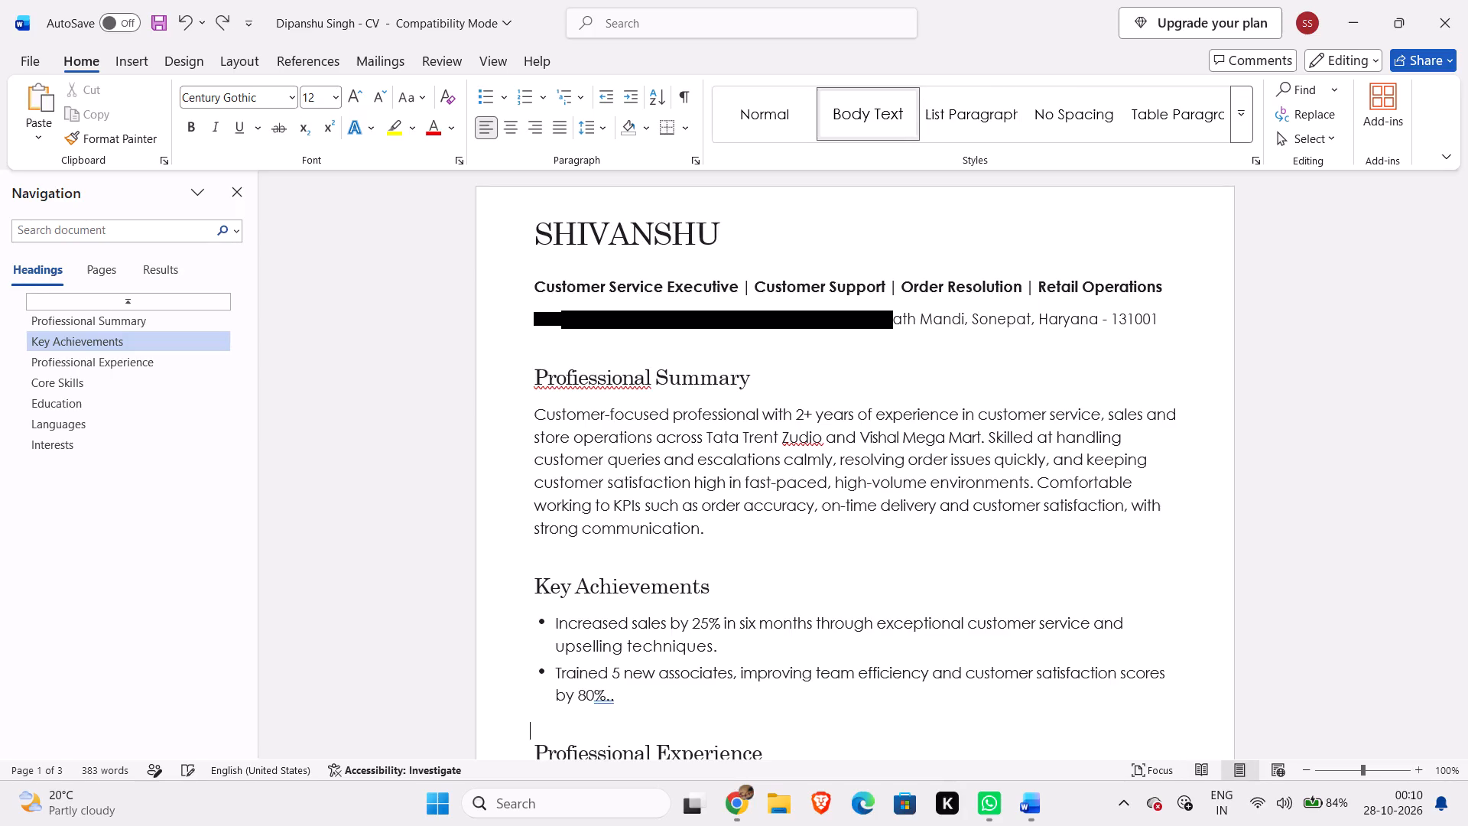
key("Down")
key("BackSpace")
key("BackSpace")
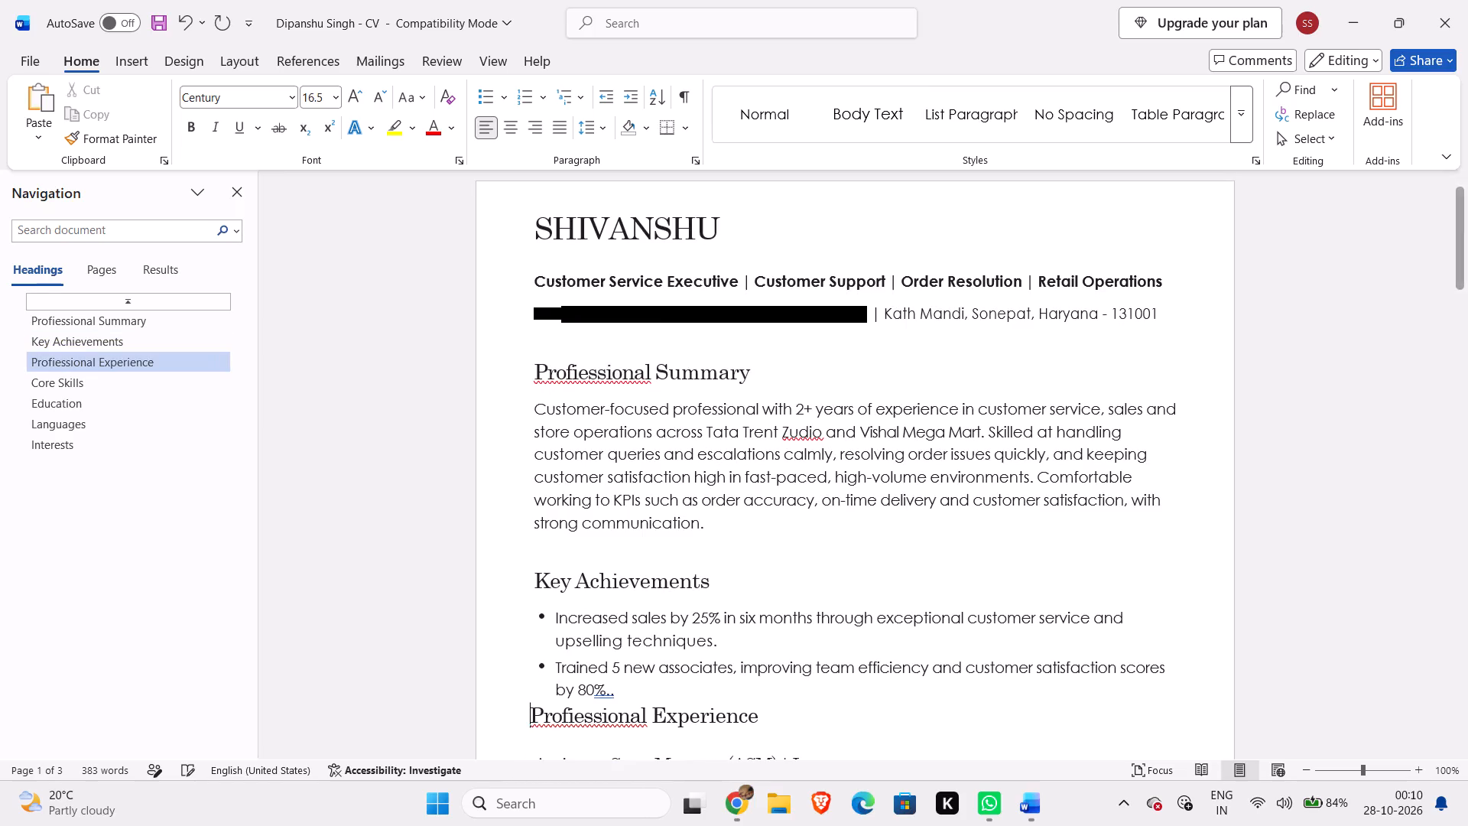
Delete the duplicate full stop after "80%" in the second Key Achievements bullet.
key("Up")
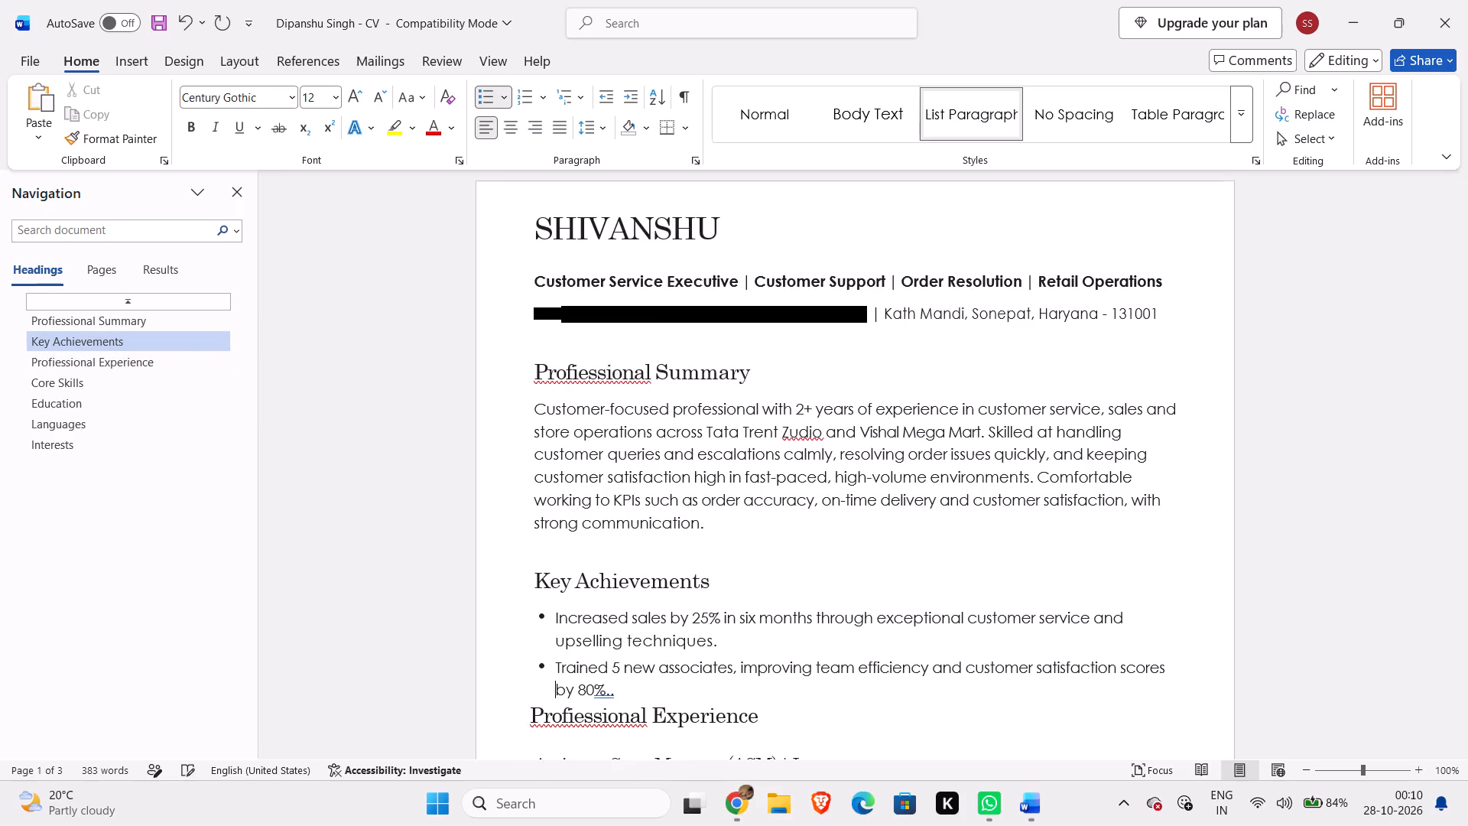
key("Right")
key("Right")
key("Right")
key("Right")
key("Right")
key("Right")
key("Delete")
Correct the misspelled first word of the experience section heading to "Professional".
key("Down")
key("Down")
key("Down")
key("Up")
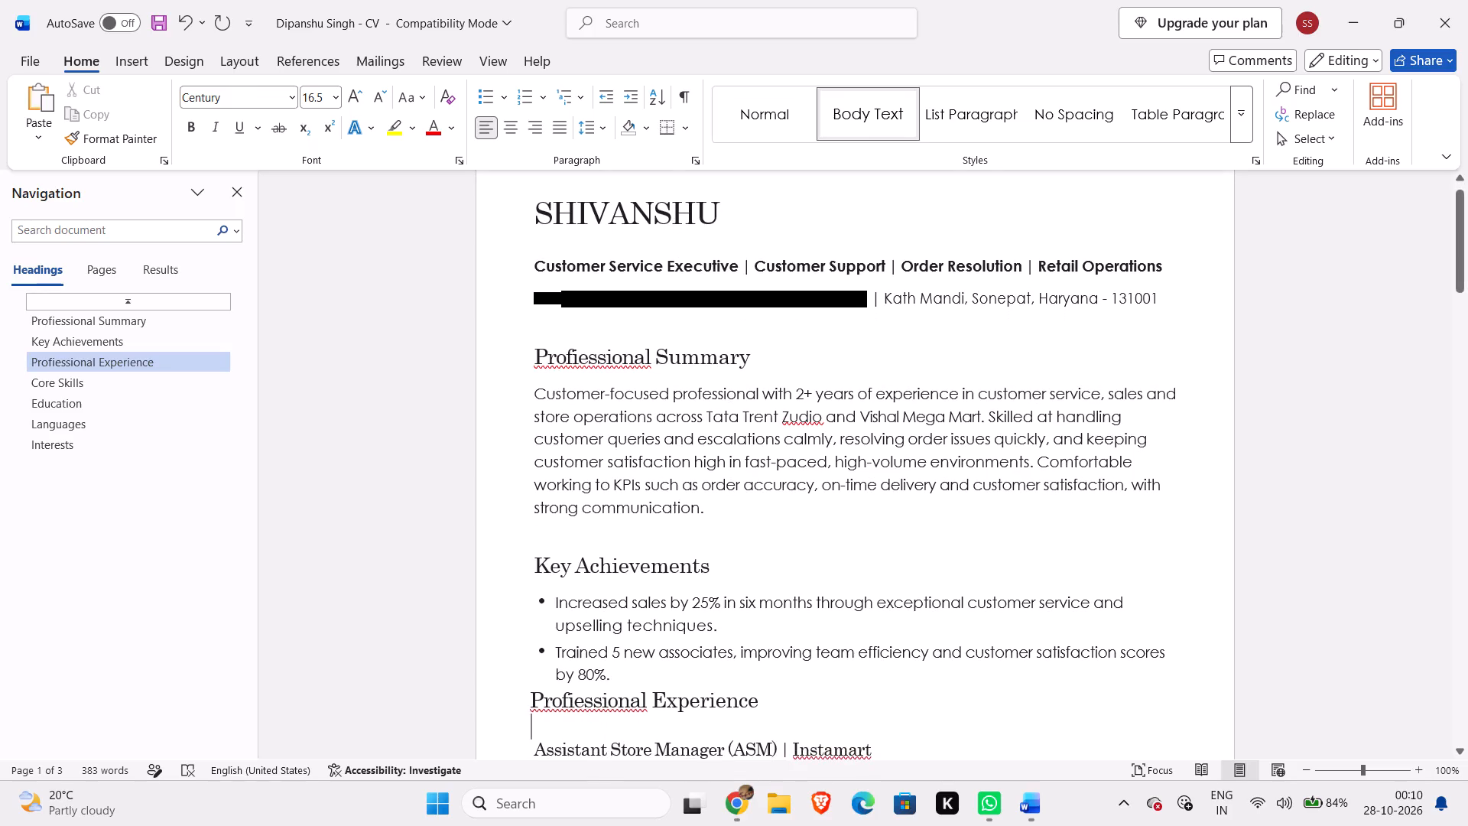
key("Up")
left_click(618, 704)
right_click(618, 704)
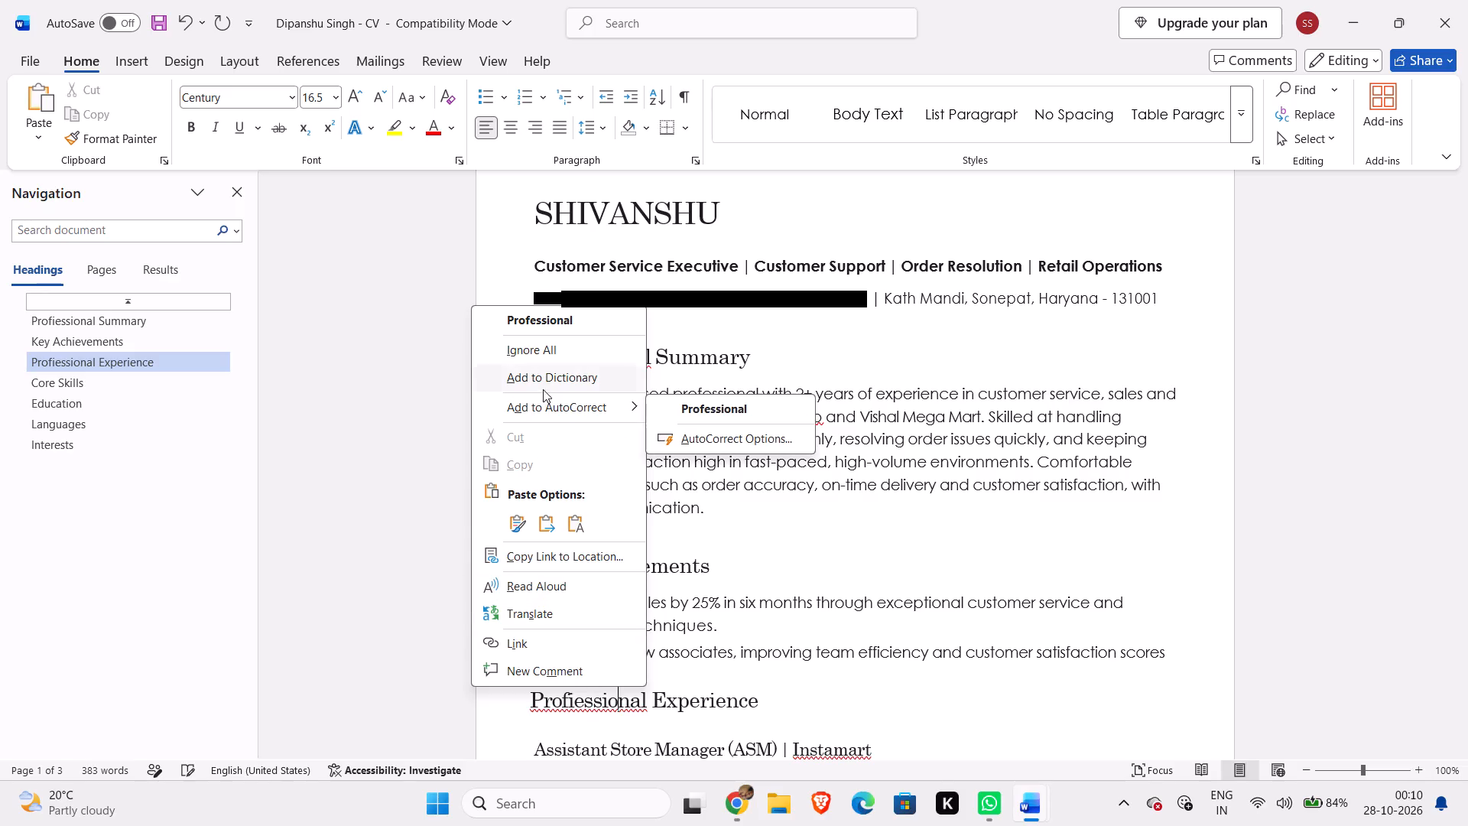
left_click(551, 318)
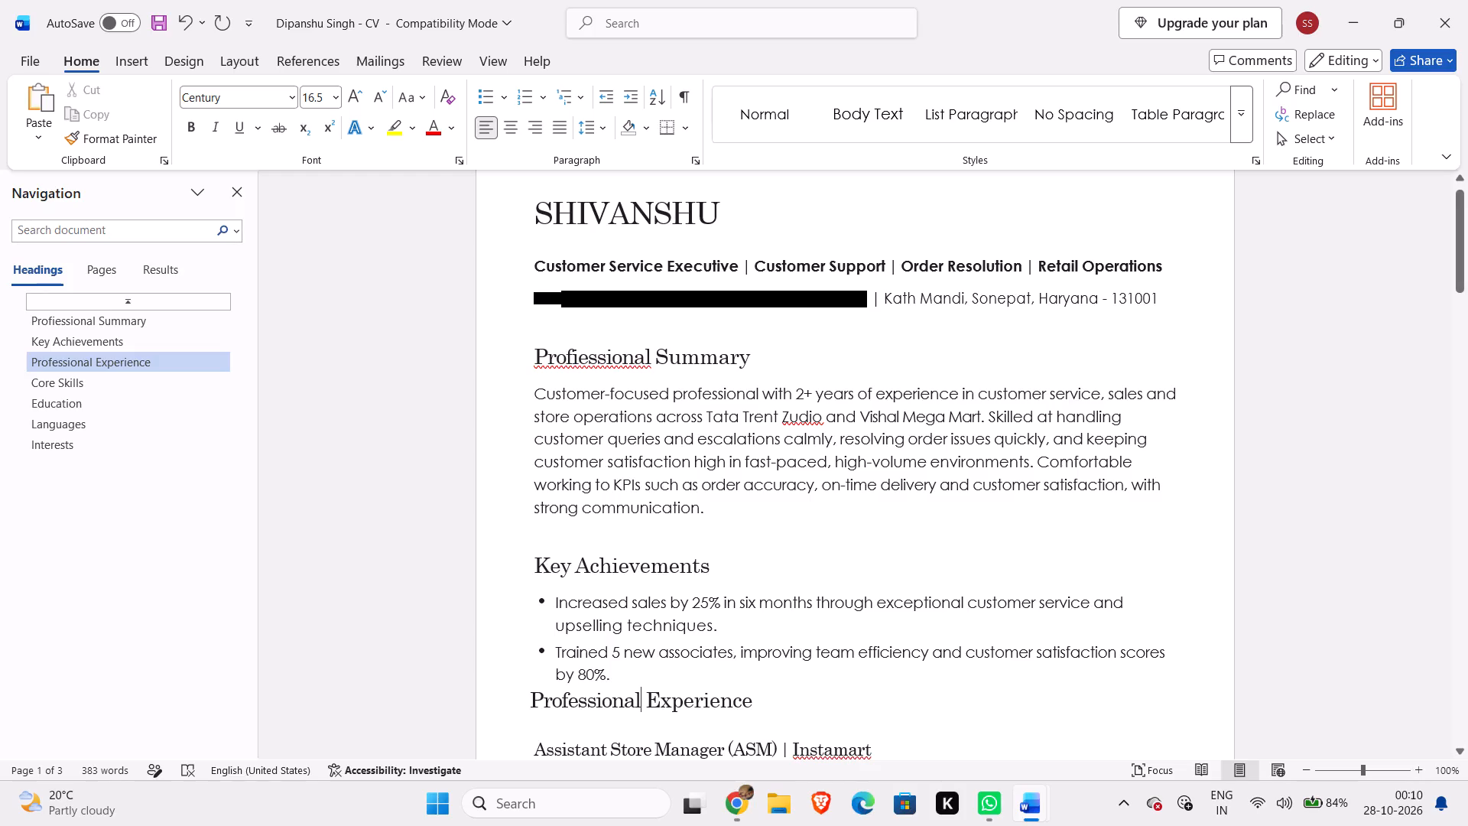
Delete the entire Assistant Store Manager (ASM) | Instamart entry under Professional Experience, including its last bullet on the second page.
scroll(749, 750, "down", 4)
scroll(659, 677, "down", 2)
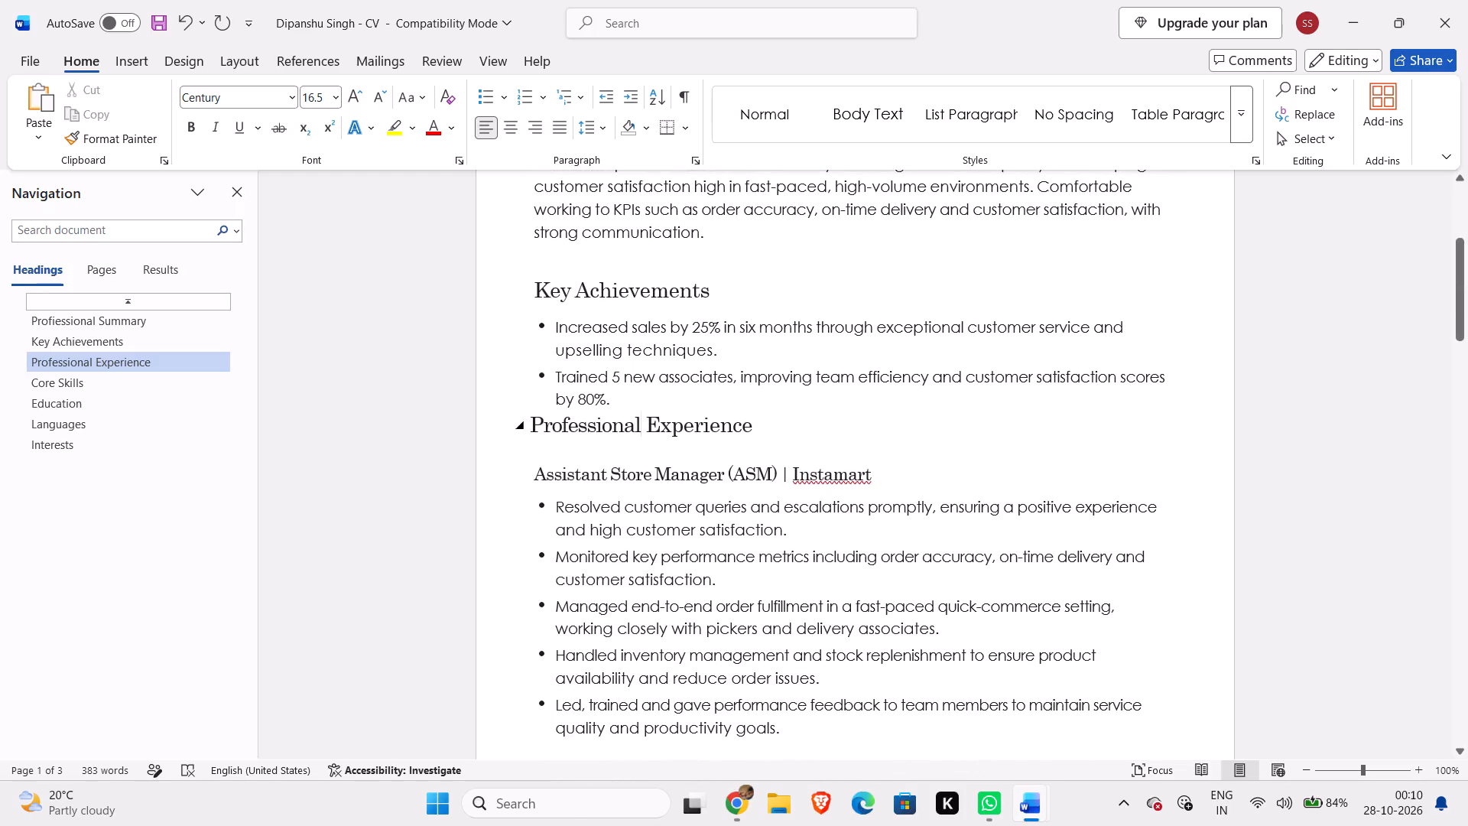
scroll(551, 512, "down", 4)
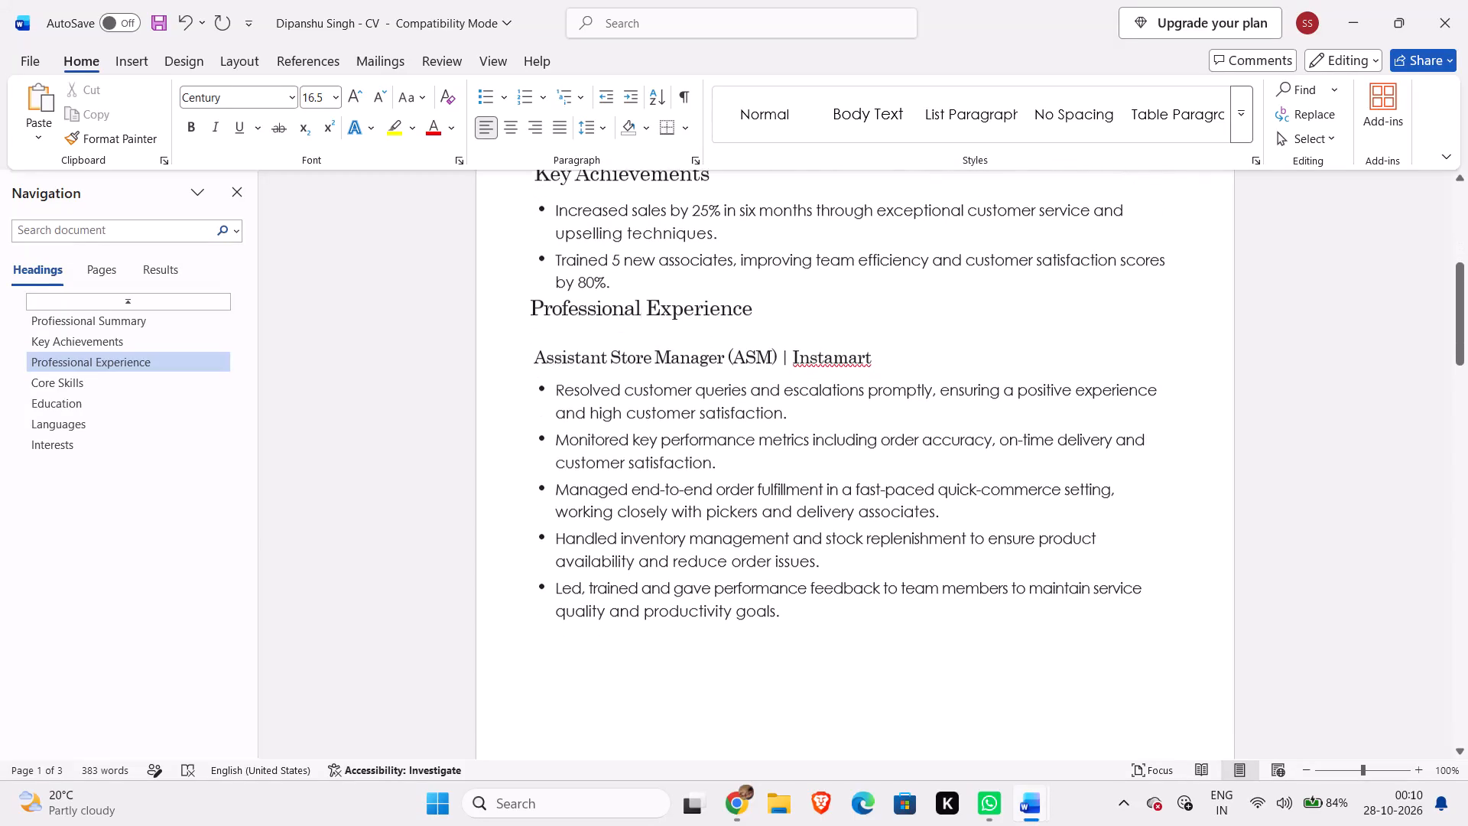
scroll(551, 512, "down", 1)
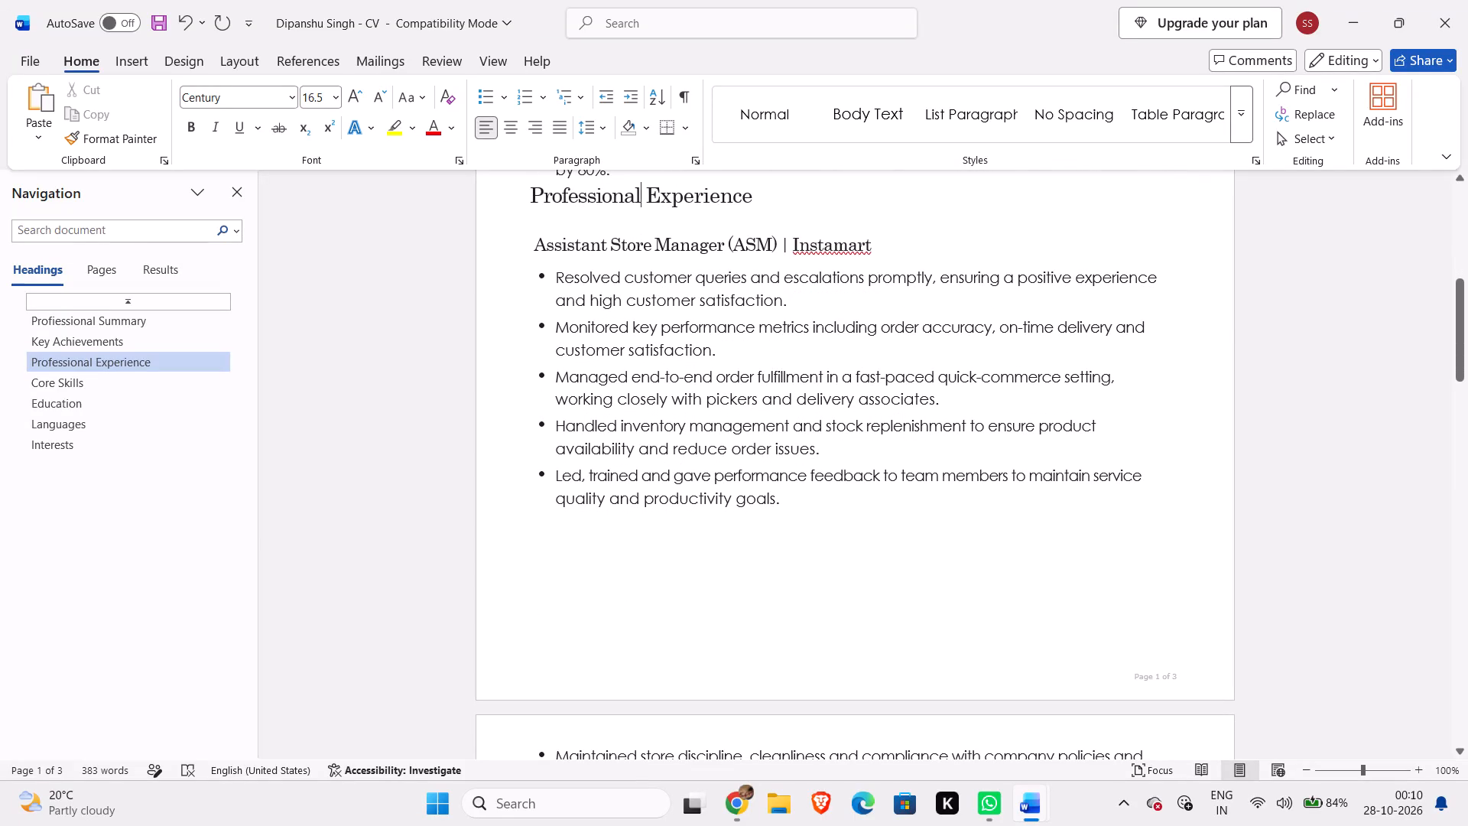
left_click_drag(536, 245, 801, 506)
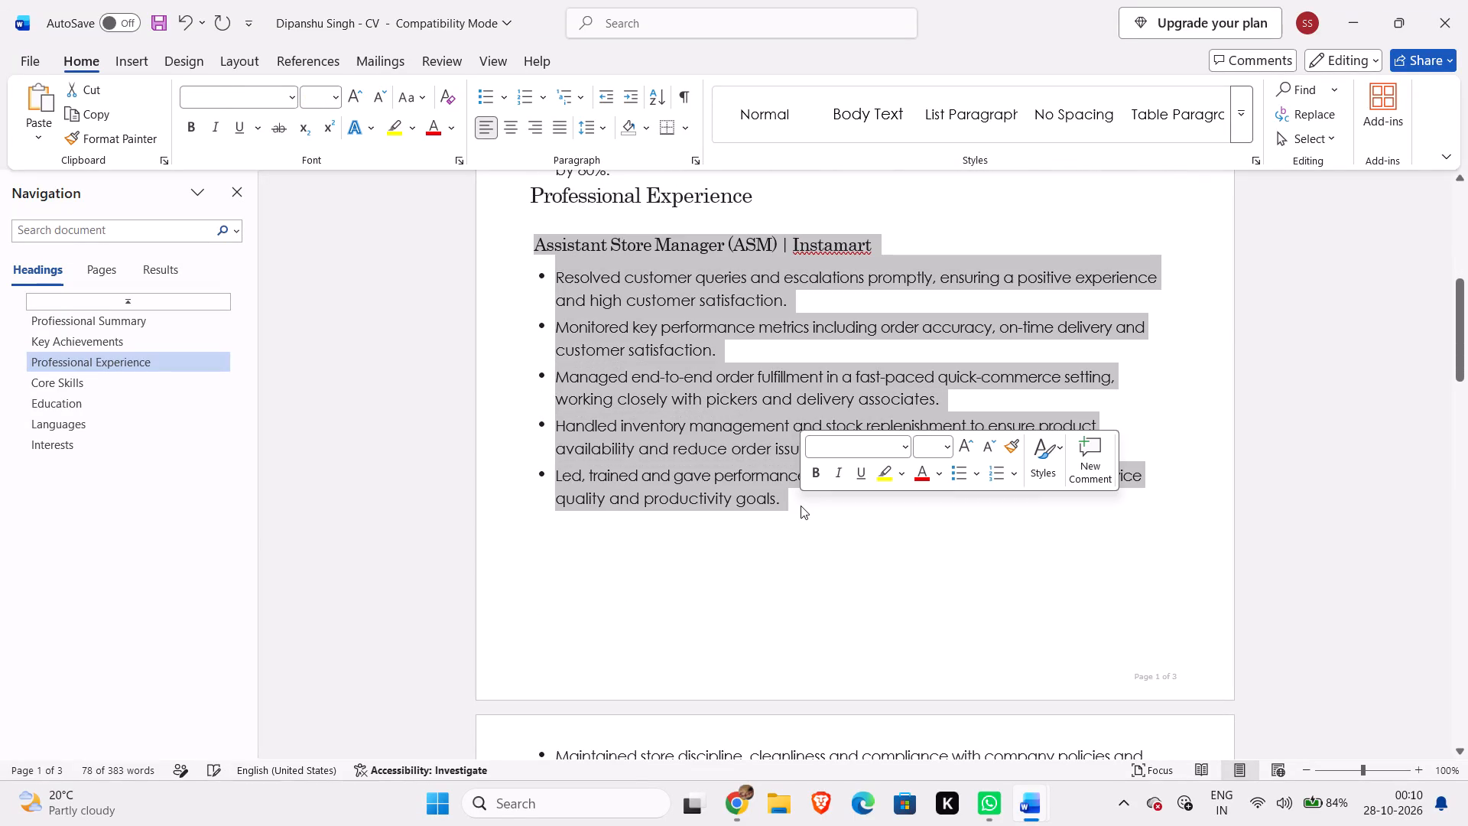
key("BackSpace")
scroll(791, 513, "down", 4)
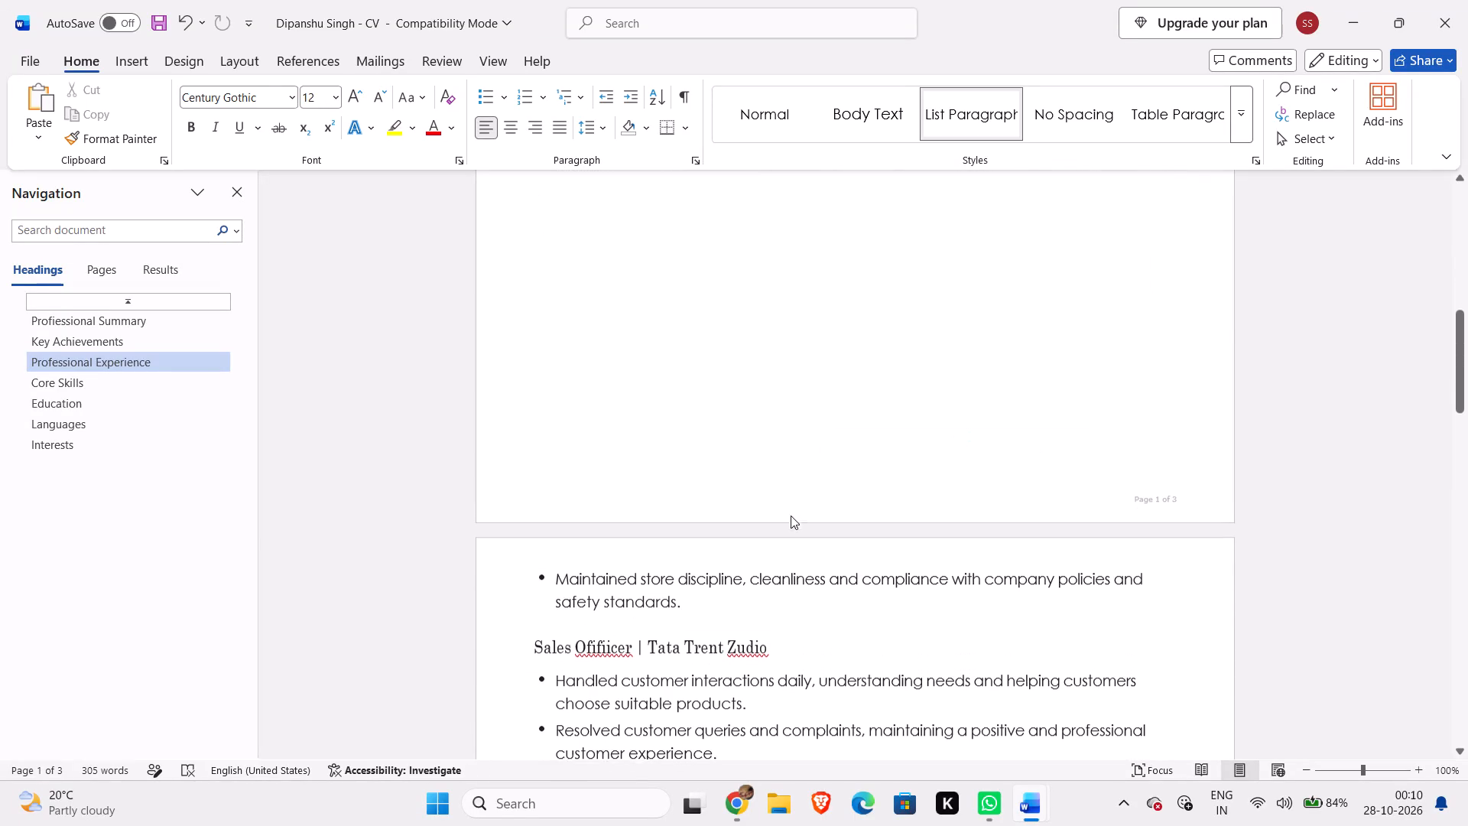
left_click_drag(705, 604, 515, 567)
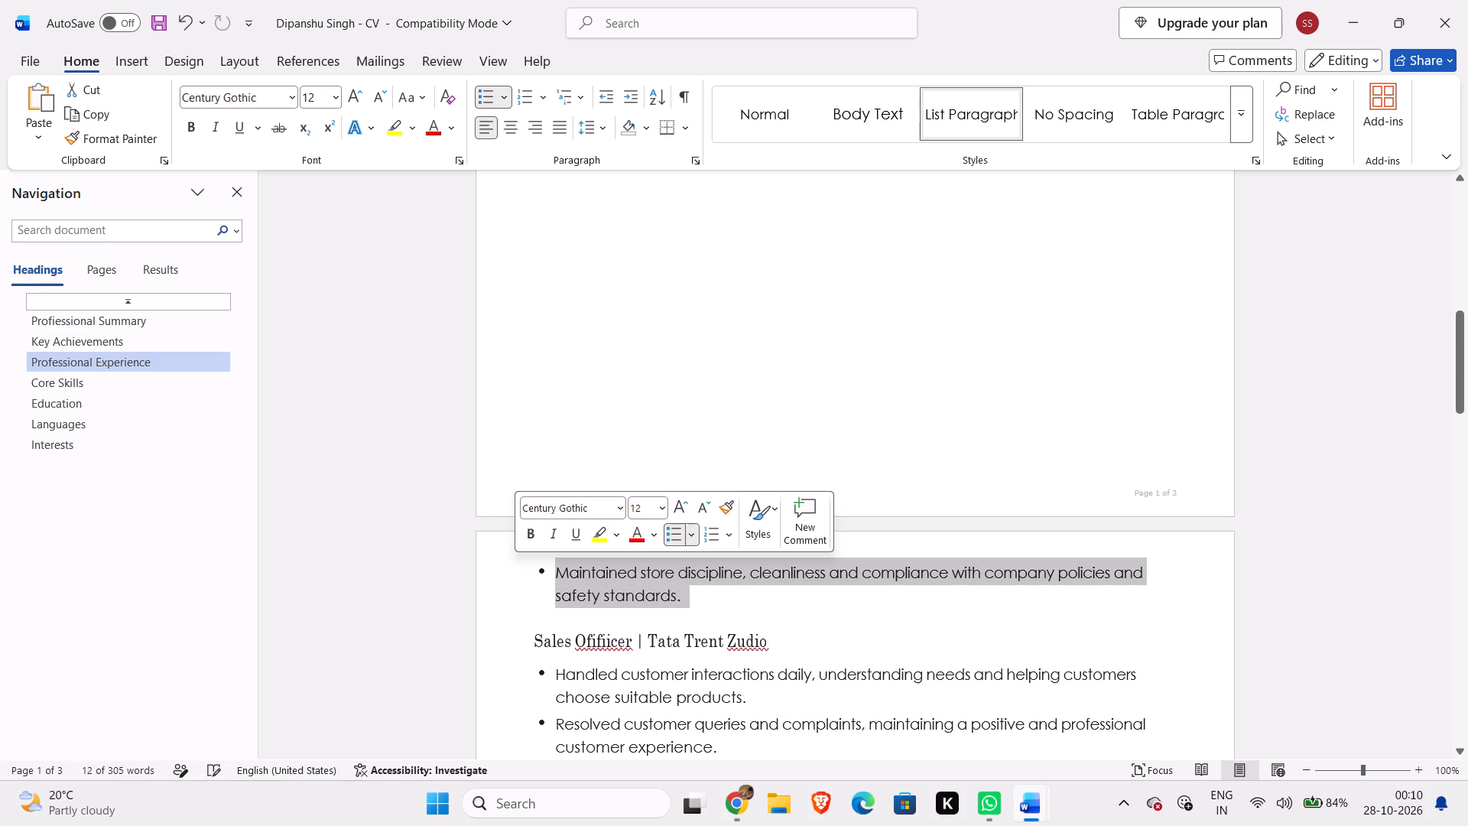
key("BackSpace")
key("BackSpace")
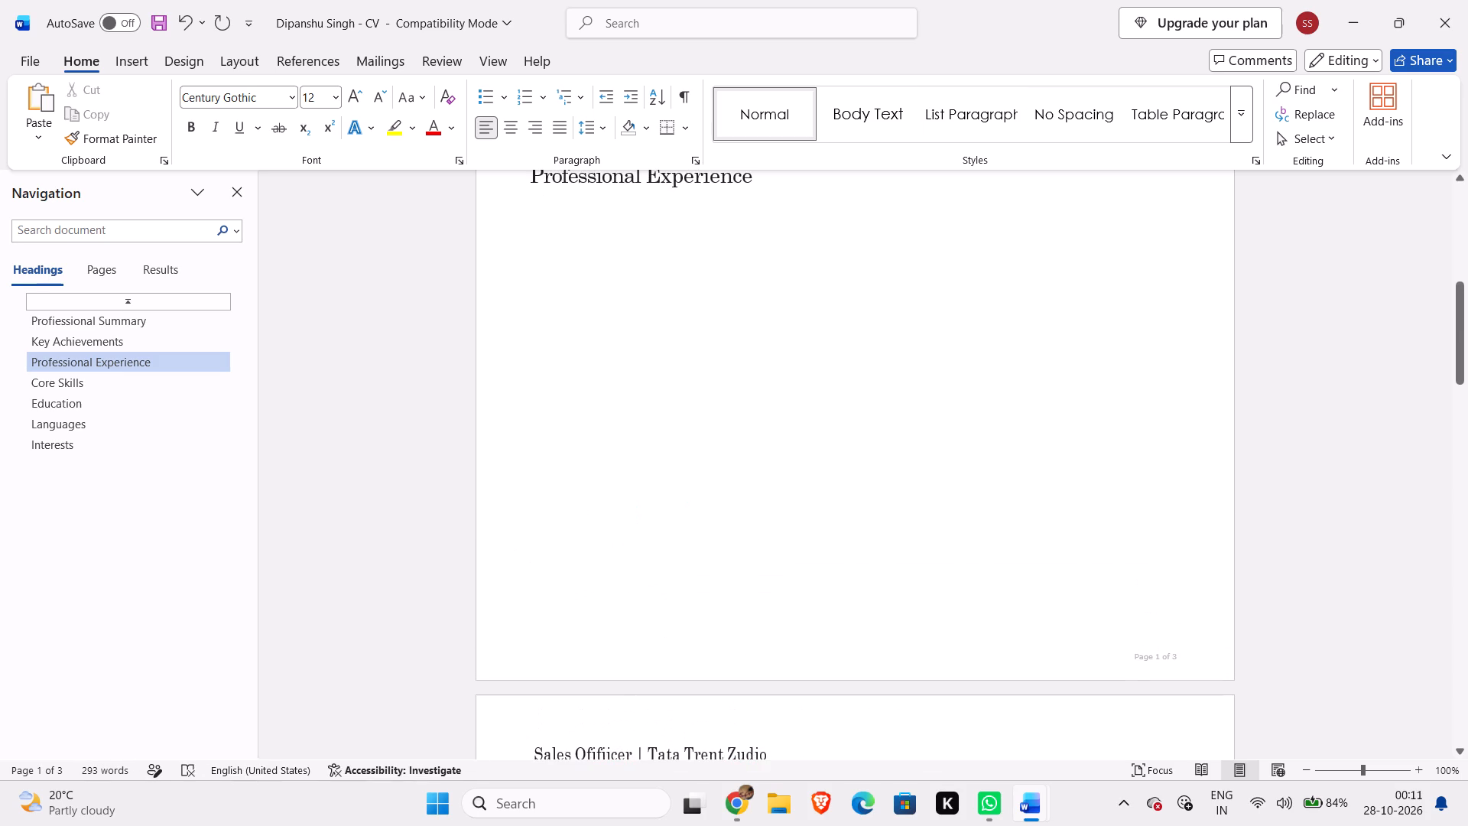
key("BackSpace")
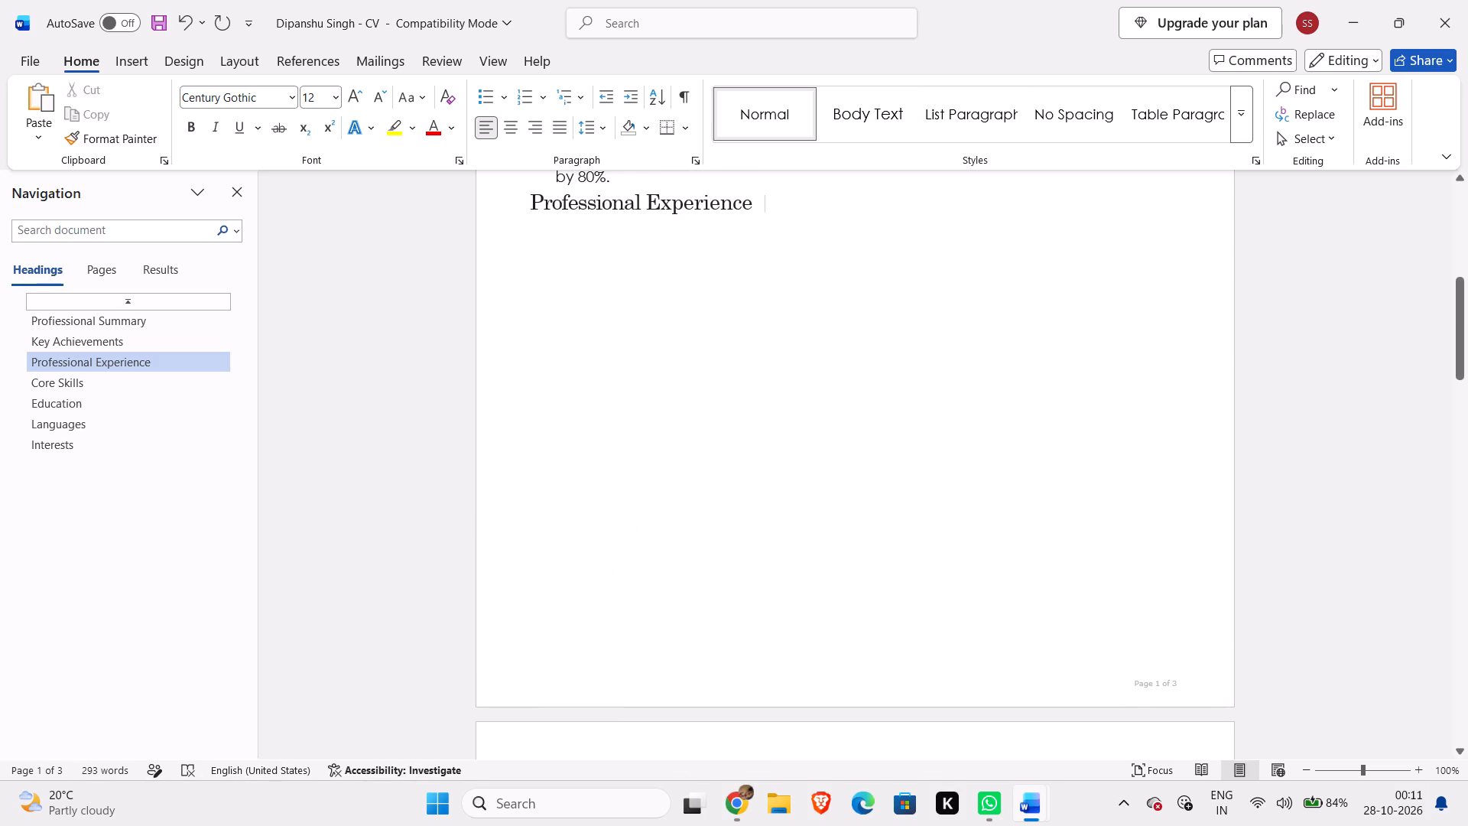
Remove the blank space and page gap above the Sales Officer | Tata Trent Zudio title so it directly follows the Professional Experience heading.
key("Down")
key("Down")
key("Down")
key("Down")
key("Up")
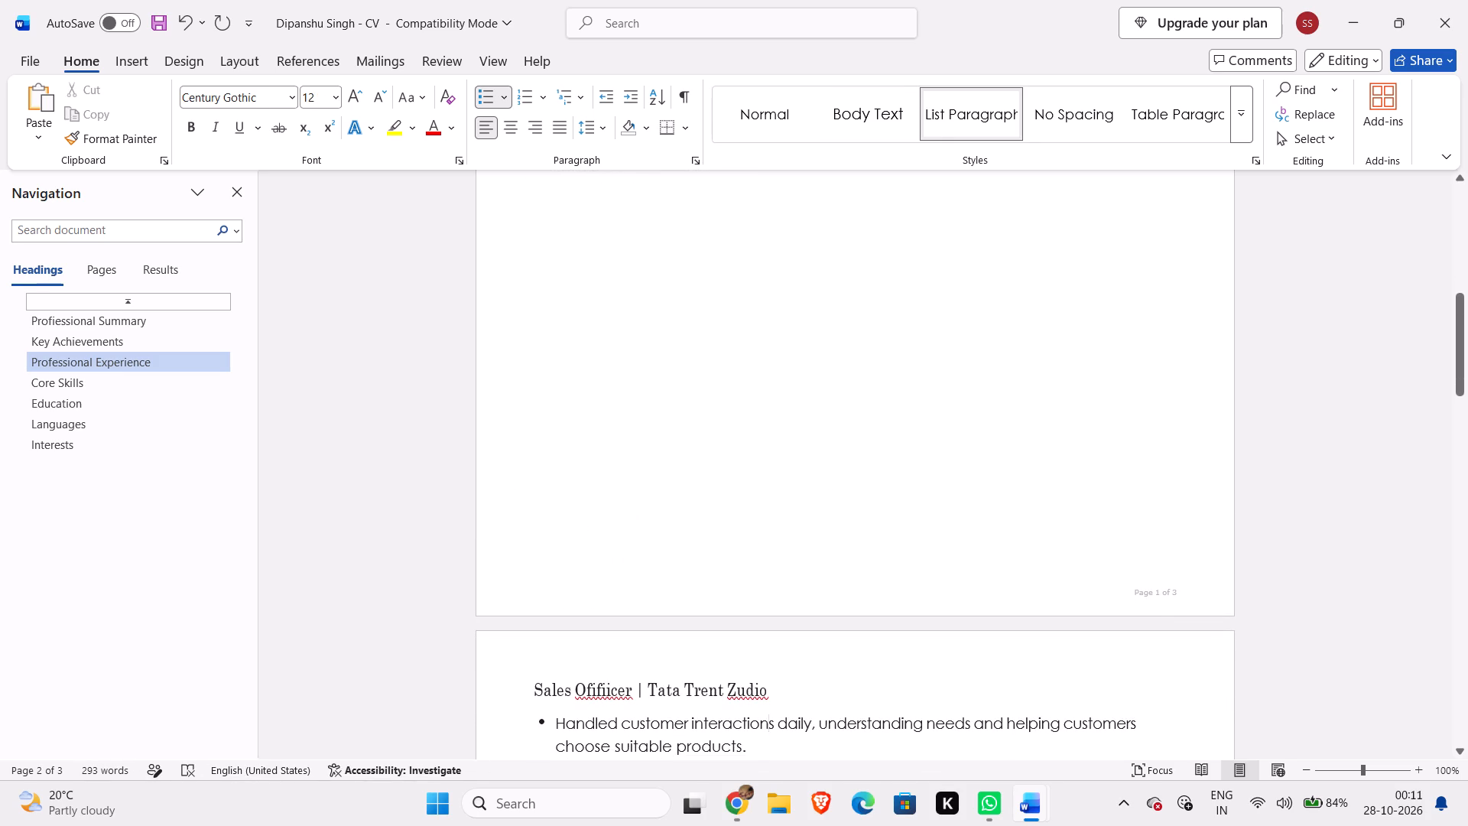
key("Left")
key("Left")
key("Left")
key("Left")
key("Left")
key("Left")
key("Left")
key("Left")
key("Left")
key("Up")
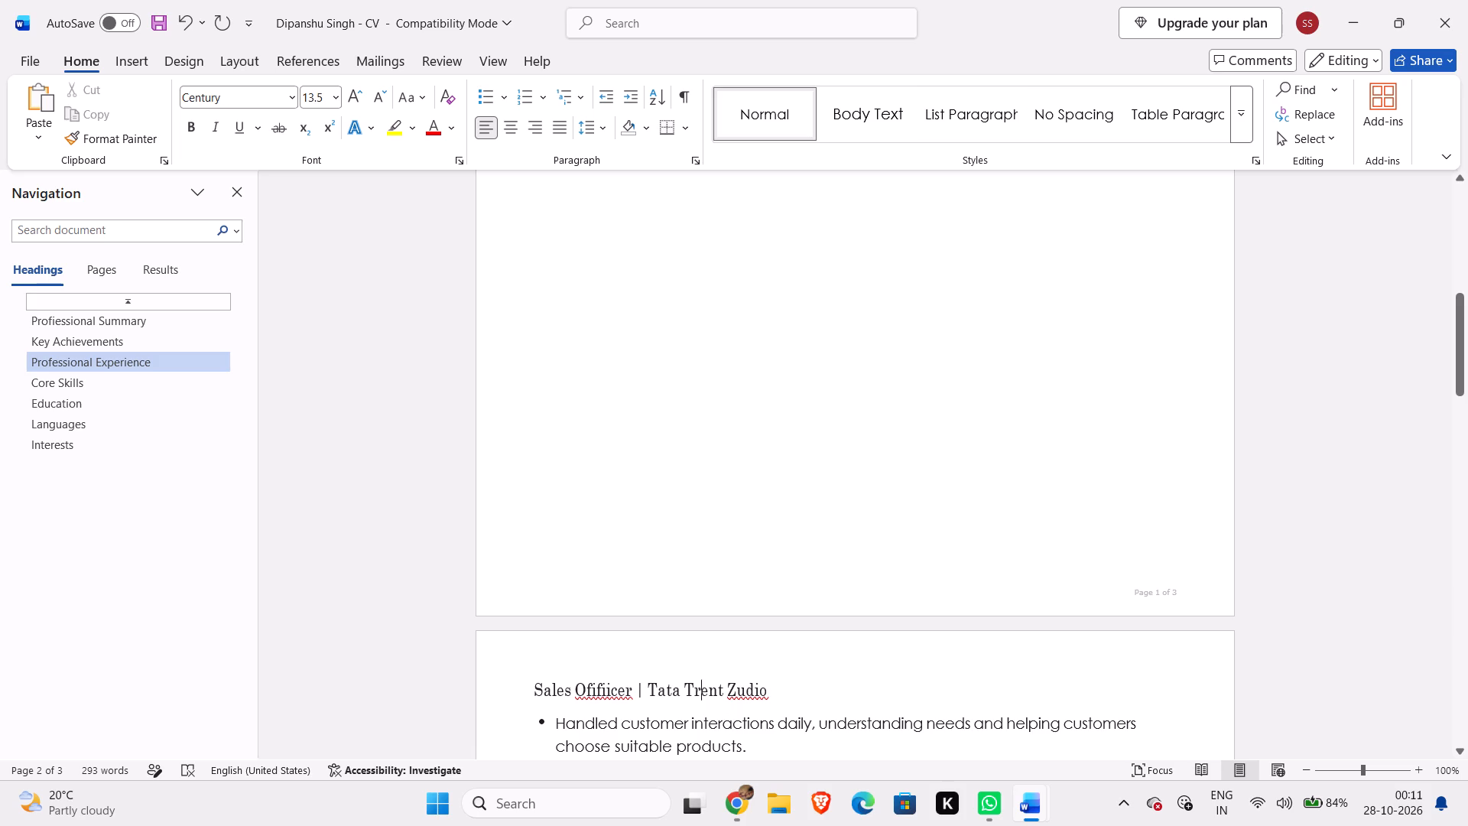
key("Left")
key("Left")
key("Left")
key("Left")
key("Left")
key("Left")
key("Left")
key("Left")
key("Left")
key("Left")
key("Left")
key("Left")
key("Left")
key("Left")
key("Left")
key("Left")
key("Left")
key("Left")
key("Left")
key("Left")
key("Left")
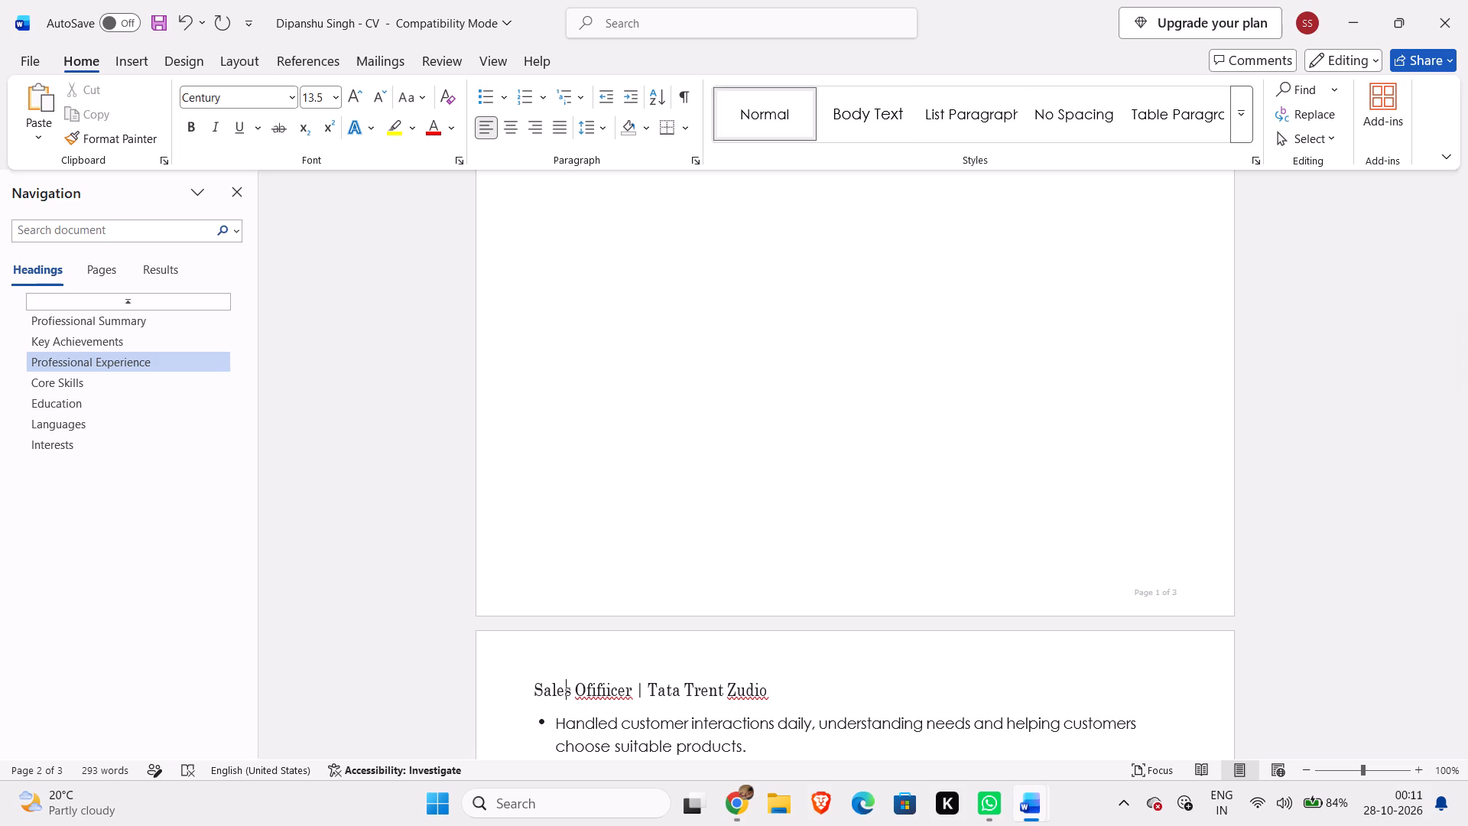
key("Left")
key("Left")
key("Left")
key("Left")
key("ctrl+BackSpace")
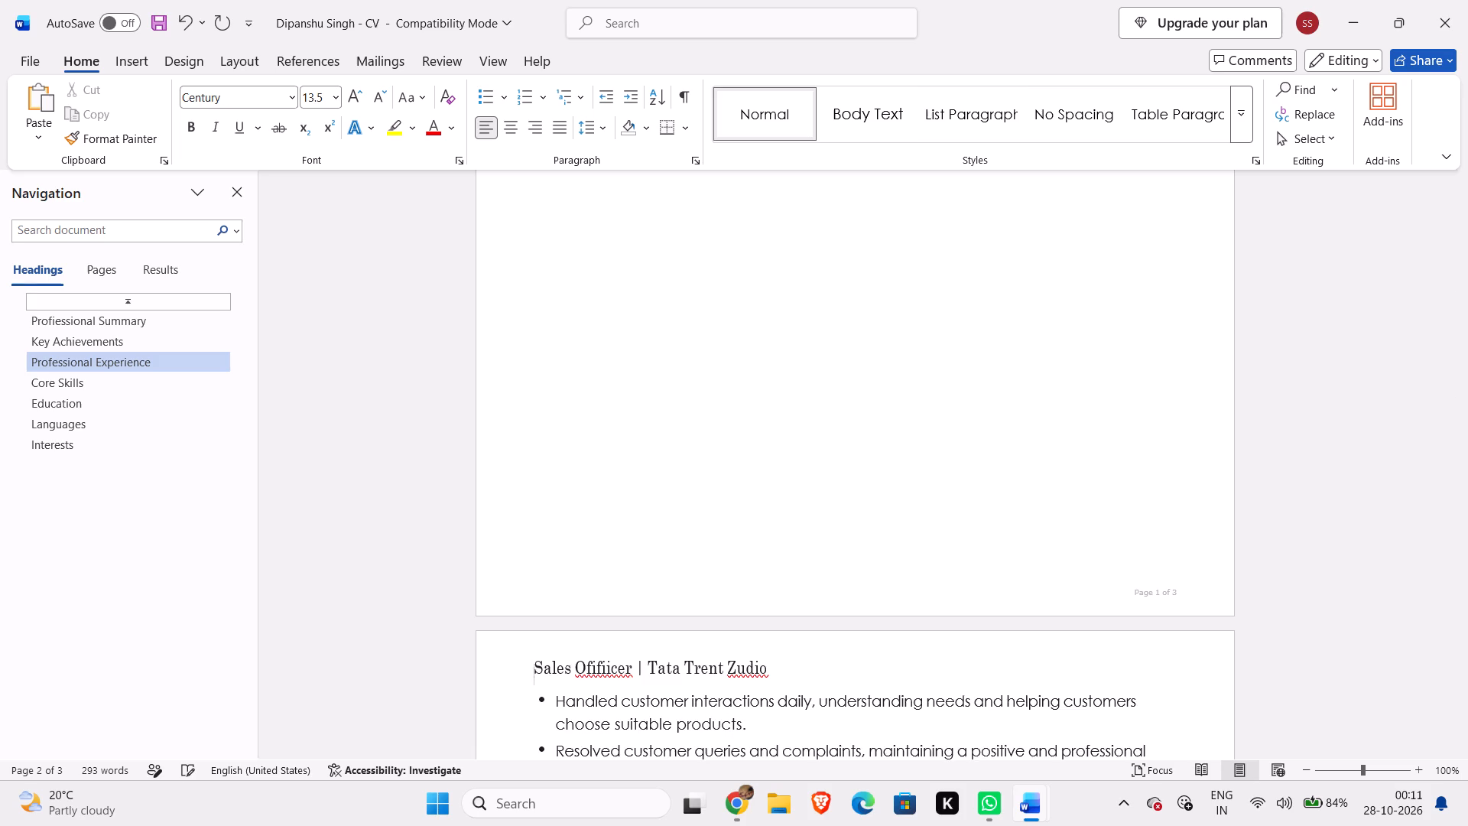
key("ctrl+BackSpace")
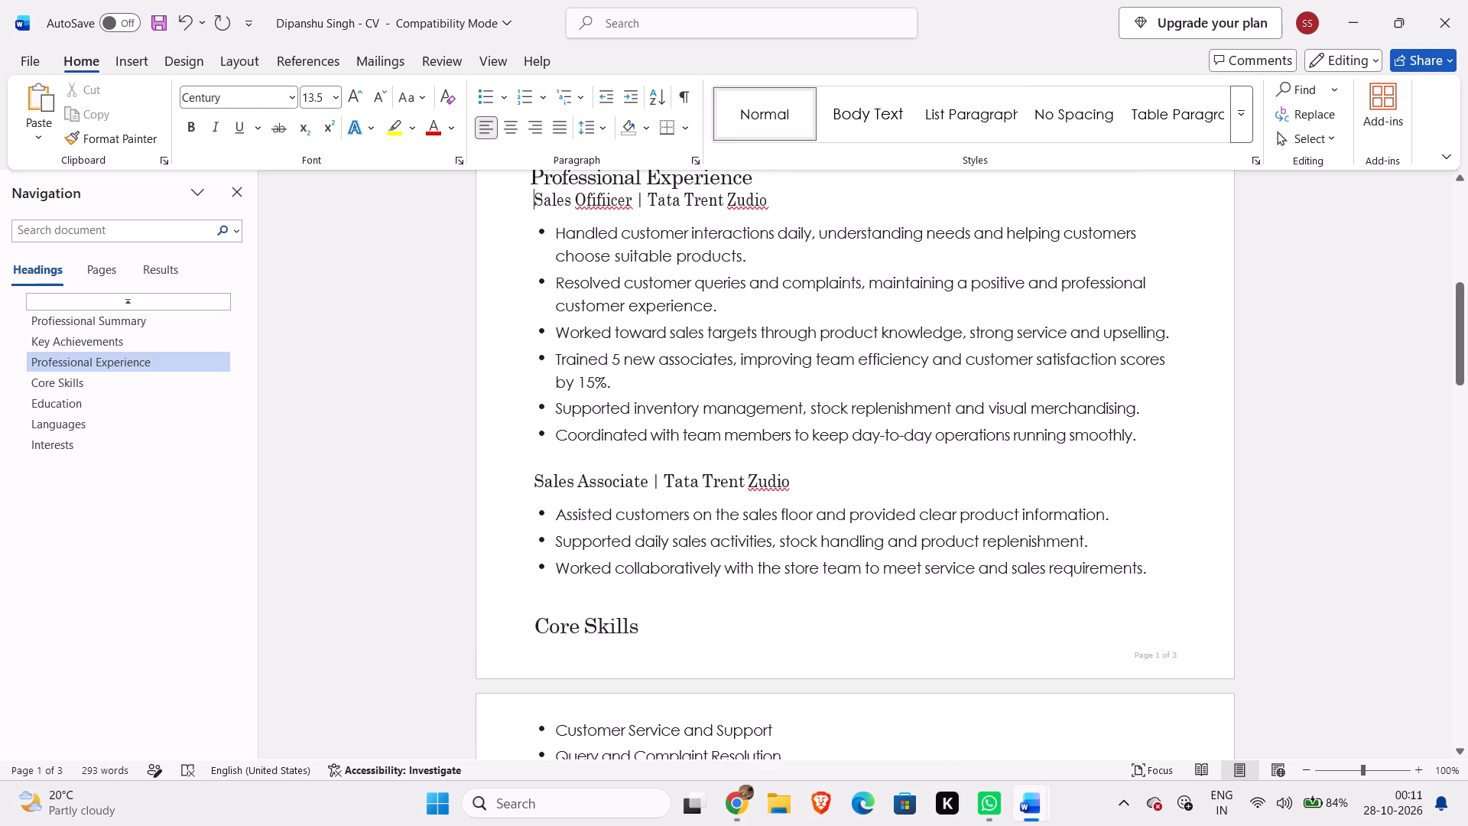
Insert one blank line between the Professional Experience heading and the Tata Trent Zudio job title below it.
scroll(570, 576, "up", 2)
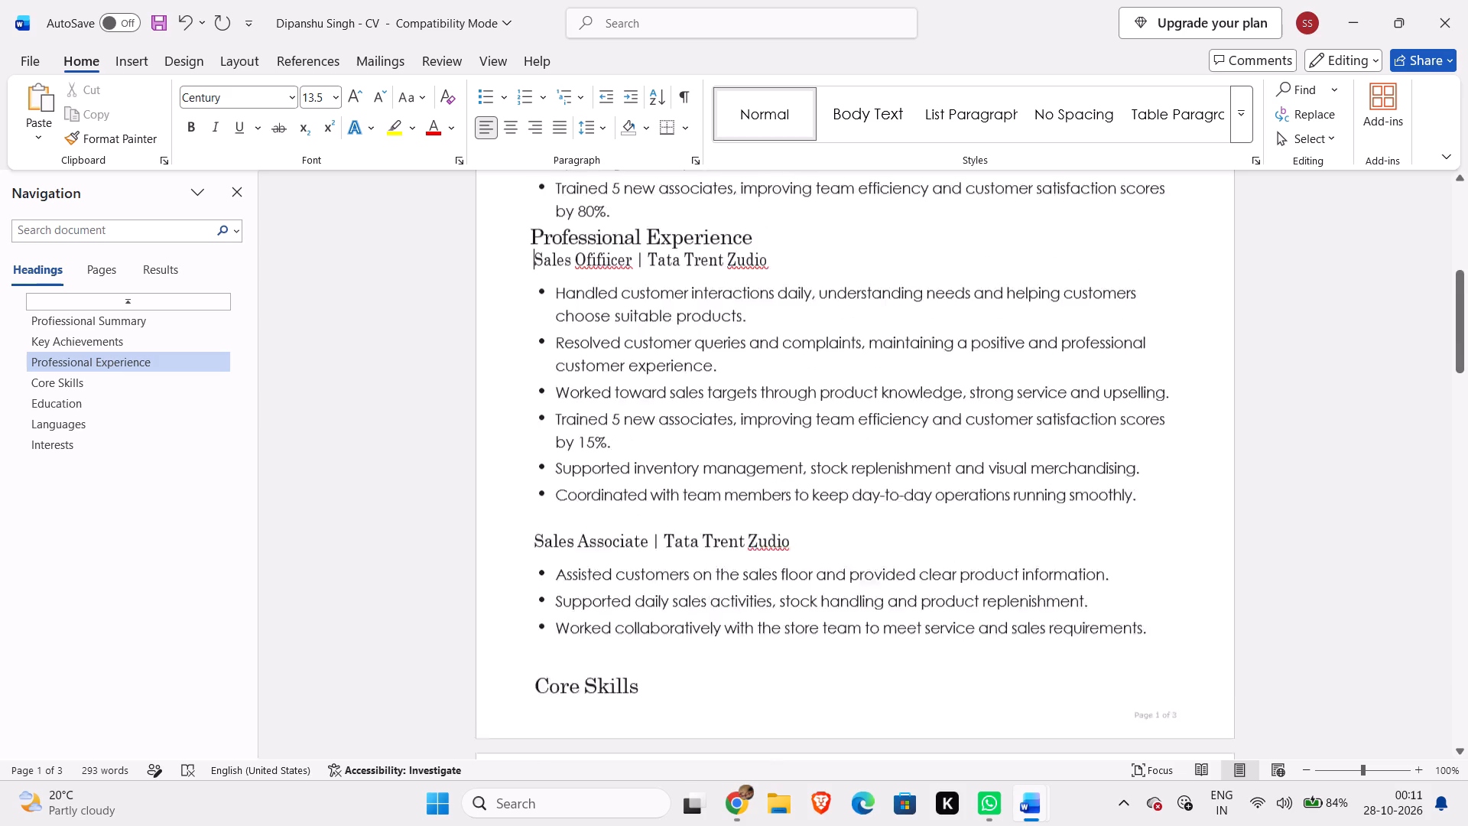
scroll(607, 568, "up", 3)
left_click(779, 401)
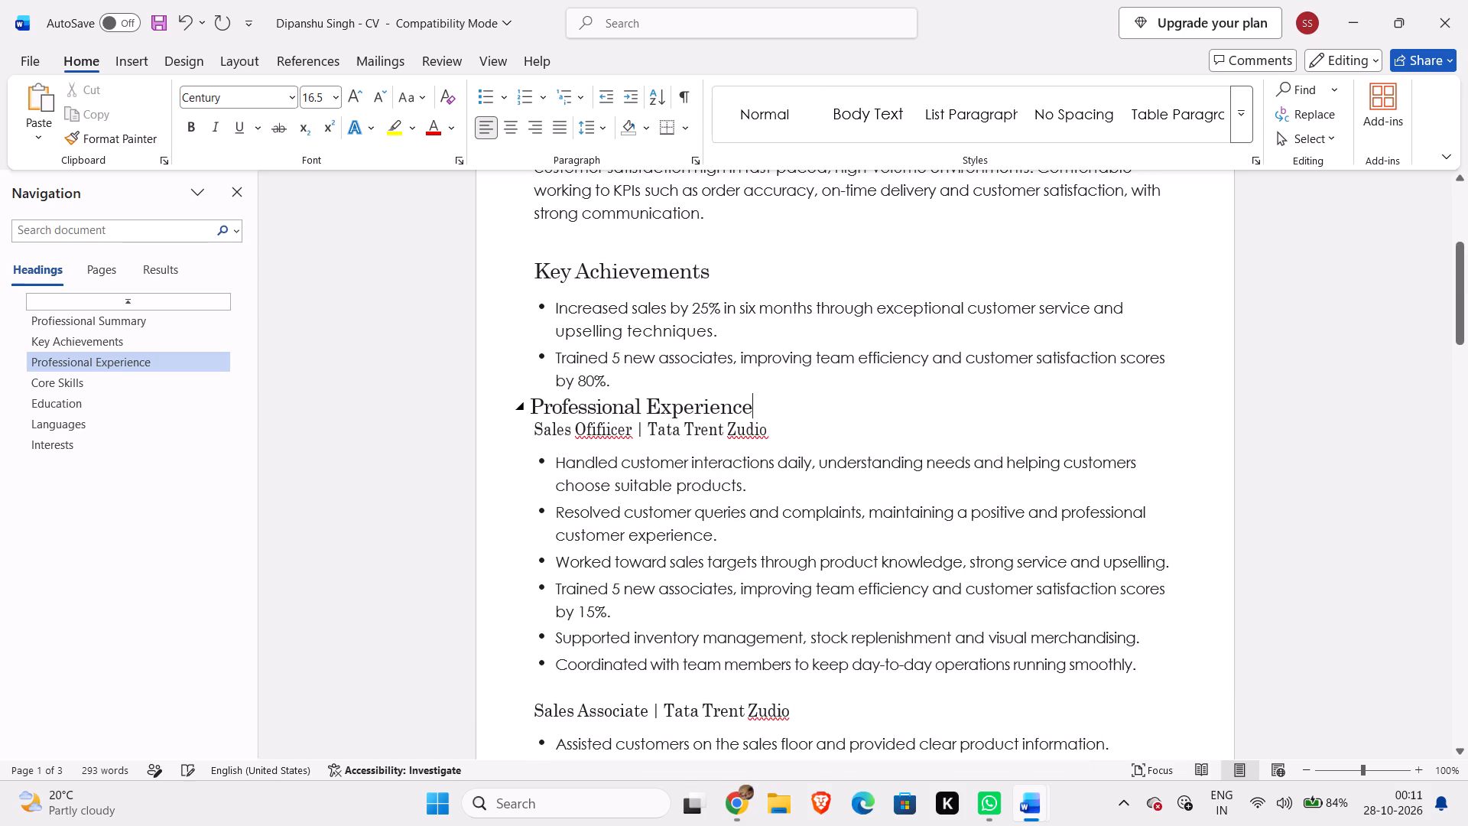
key("Return")
key("Down")
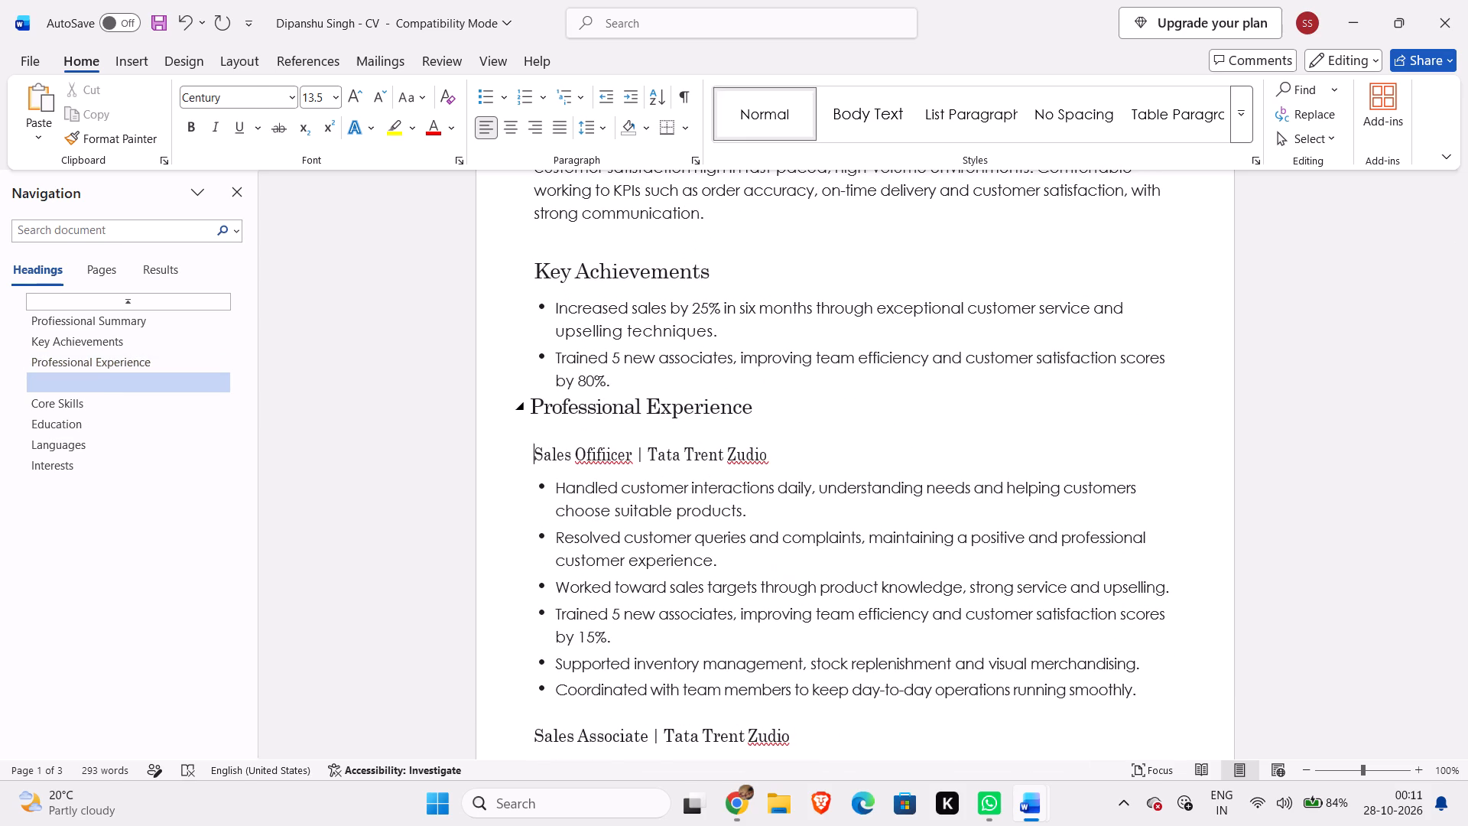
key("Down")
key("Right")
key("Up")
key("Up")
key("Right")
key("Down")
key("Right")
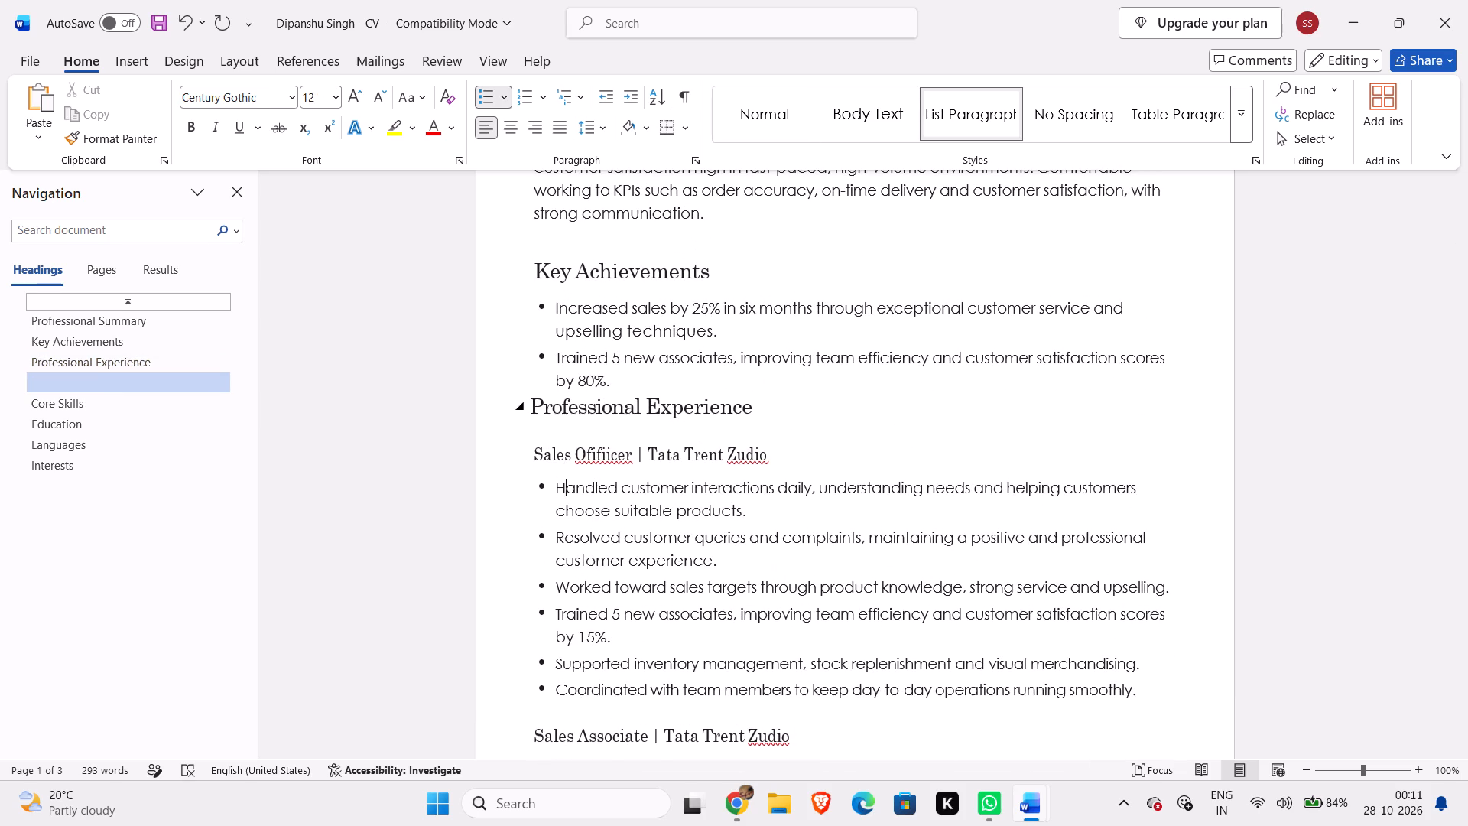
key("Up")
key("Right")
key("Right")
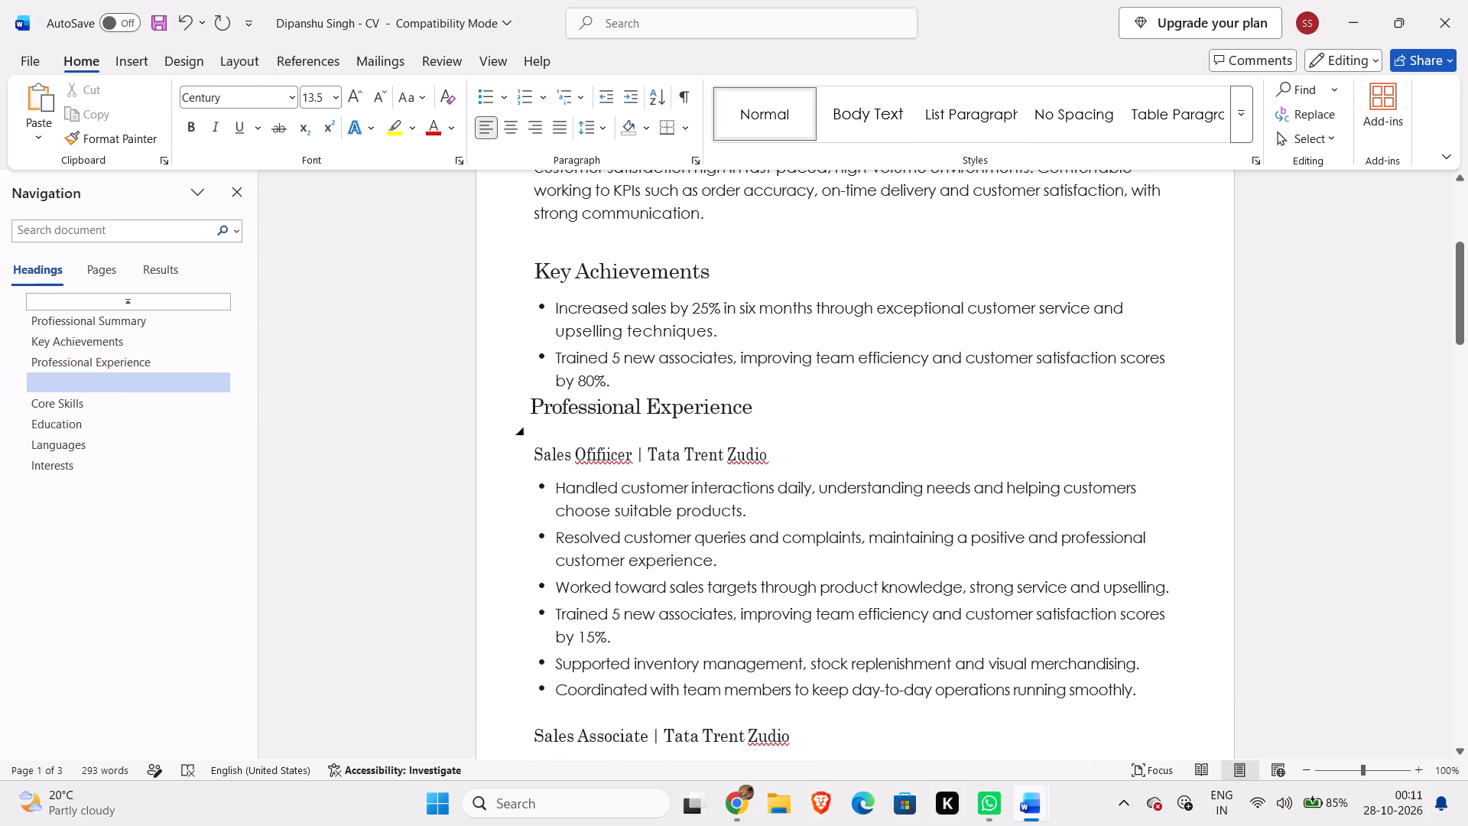
Correct the misspelled second word of the first Tata Trent Zudio job title to "Officer".
left_click(606, 463)
right_click(606, 463)
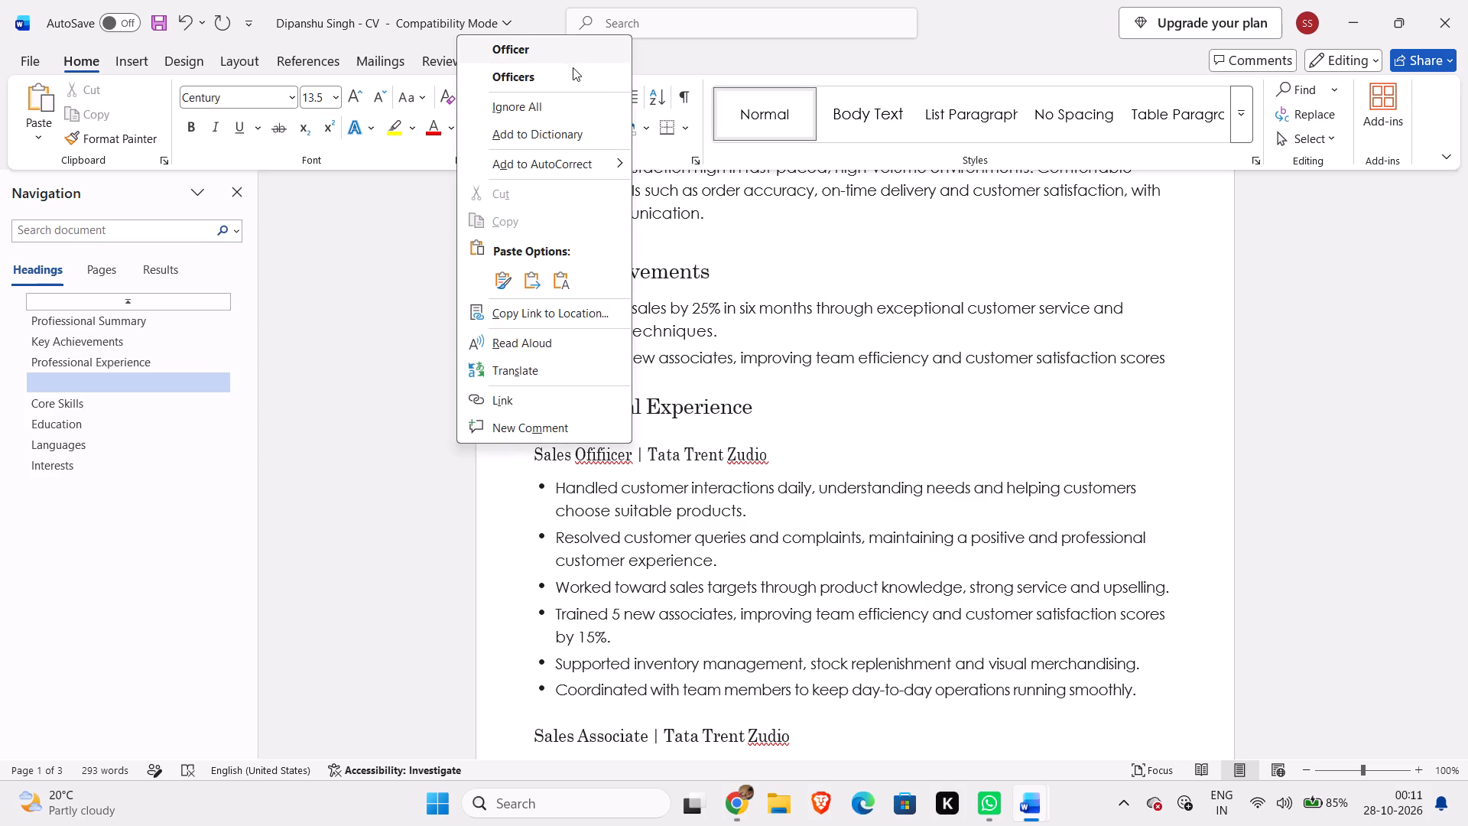
left_click(549, 50)
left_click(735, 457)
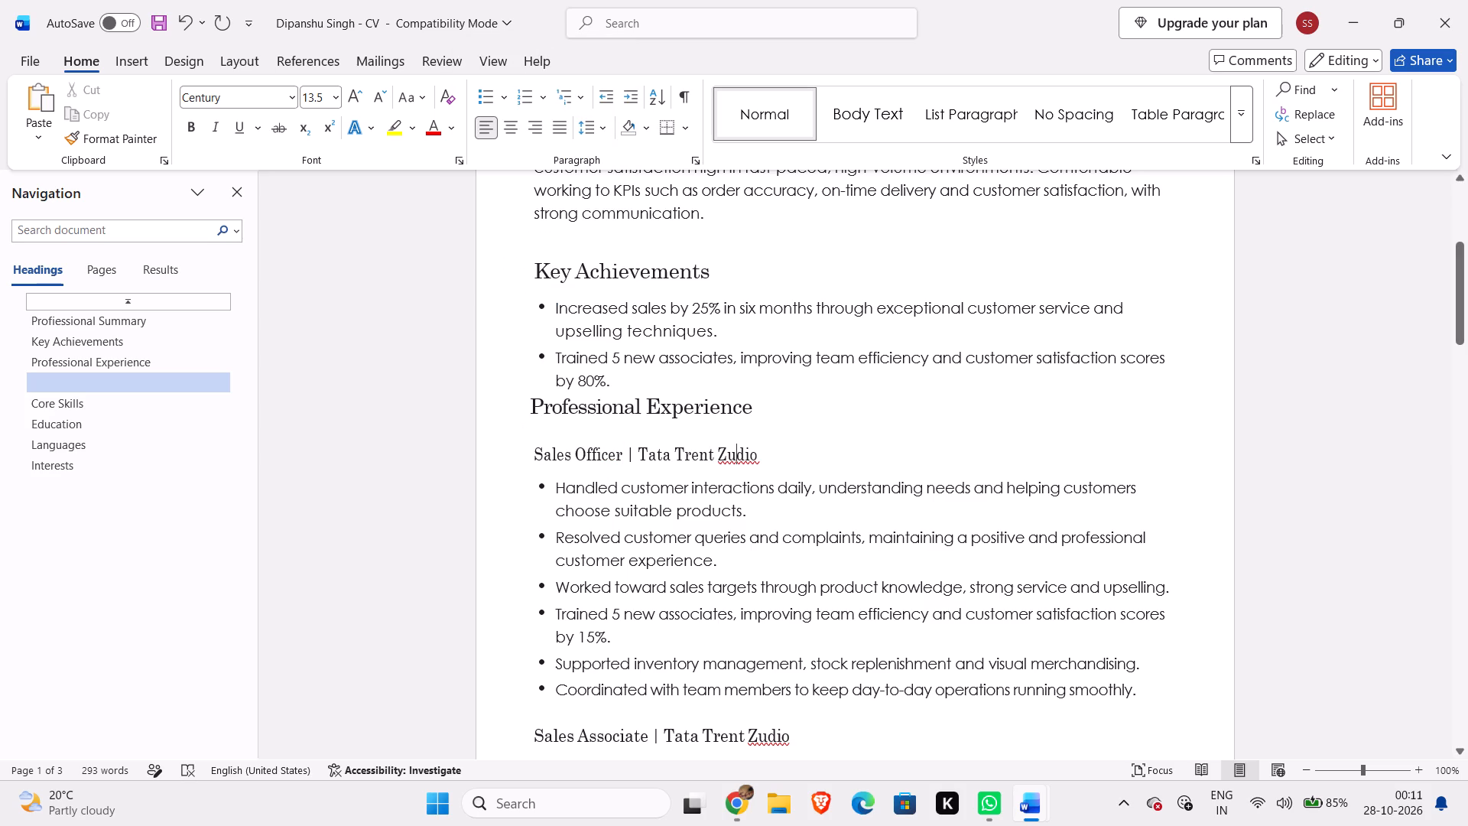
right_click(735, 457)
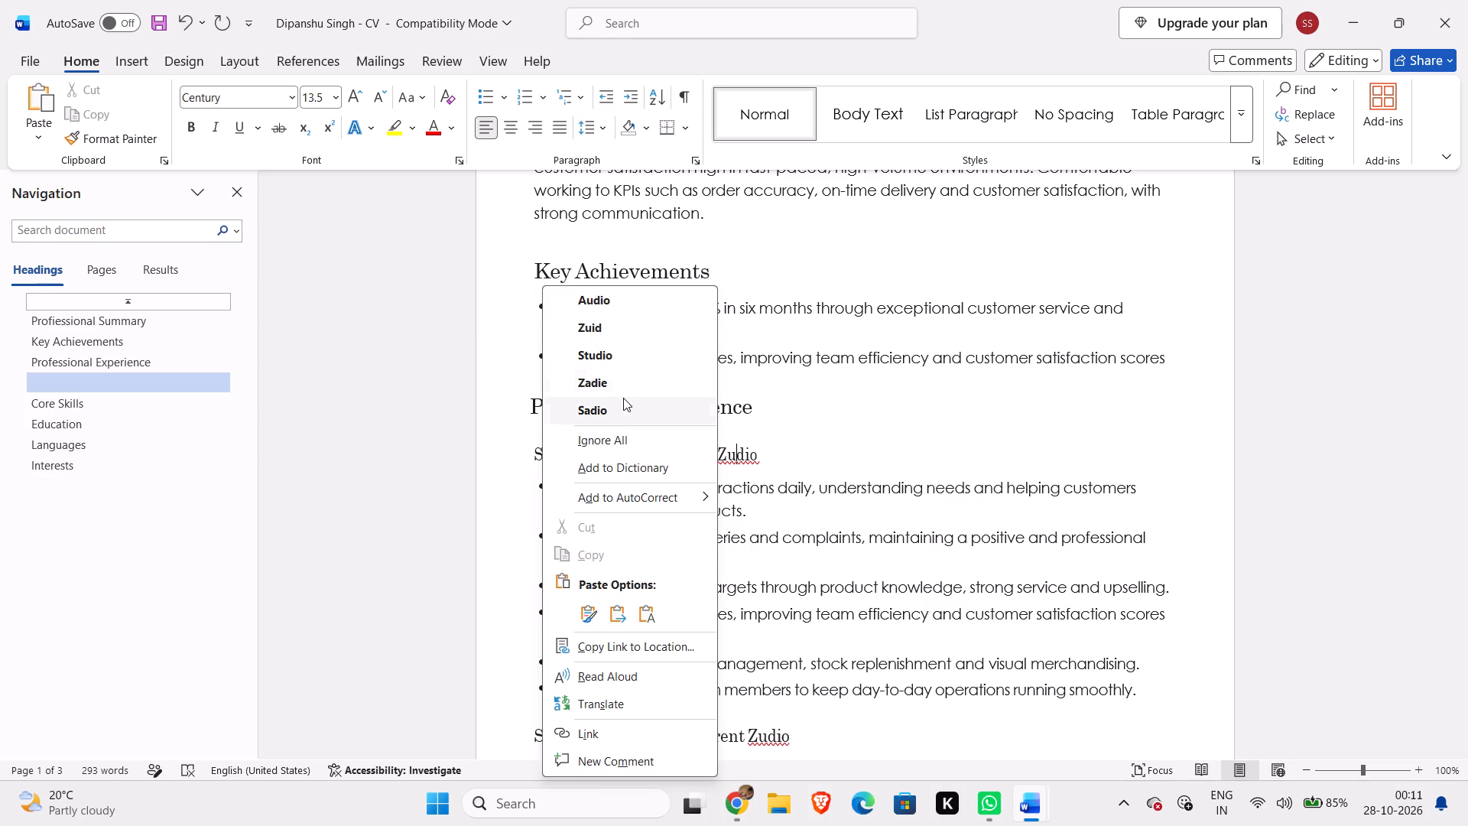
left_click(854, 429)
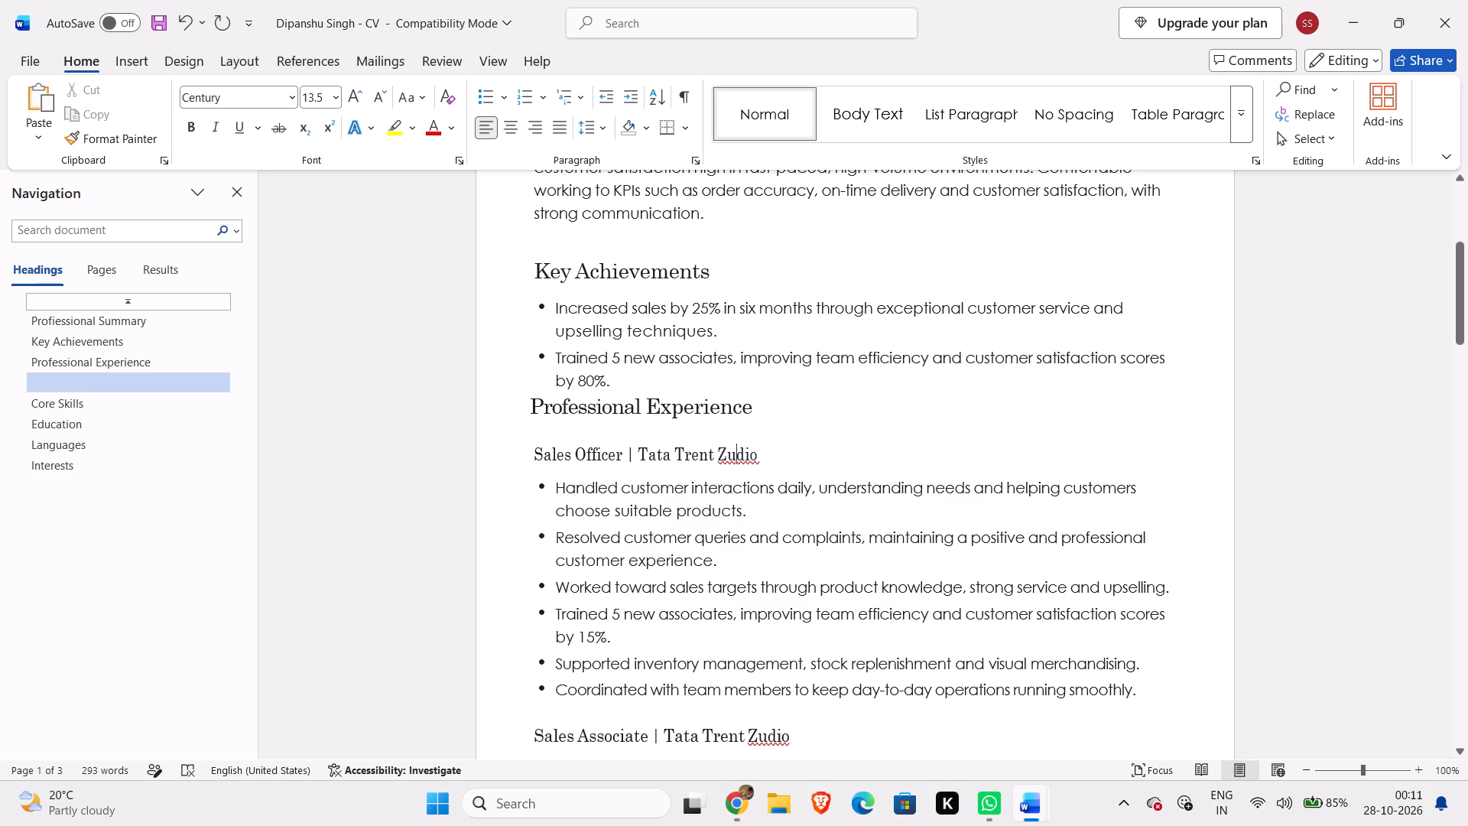
Review the Sales Officer and Sales Associate bullets, the Core Skills list and the sections after it for wording and layout.
left_click_drag(647, 663, 700, 663)
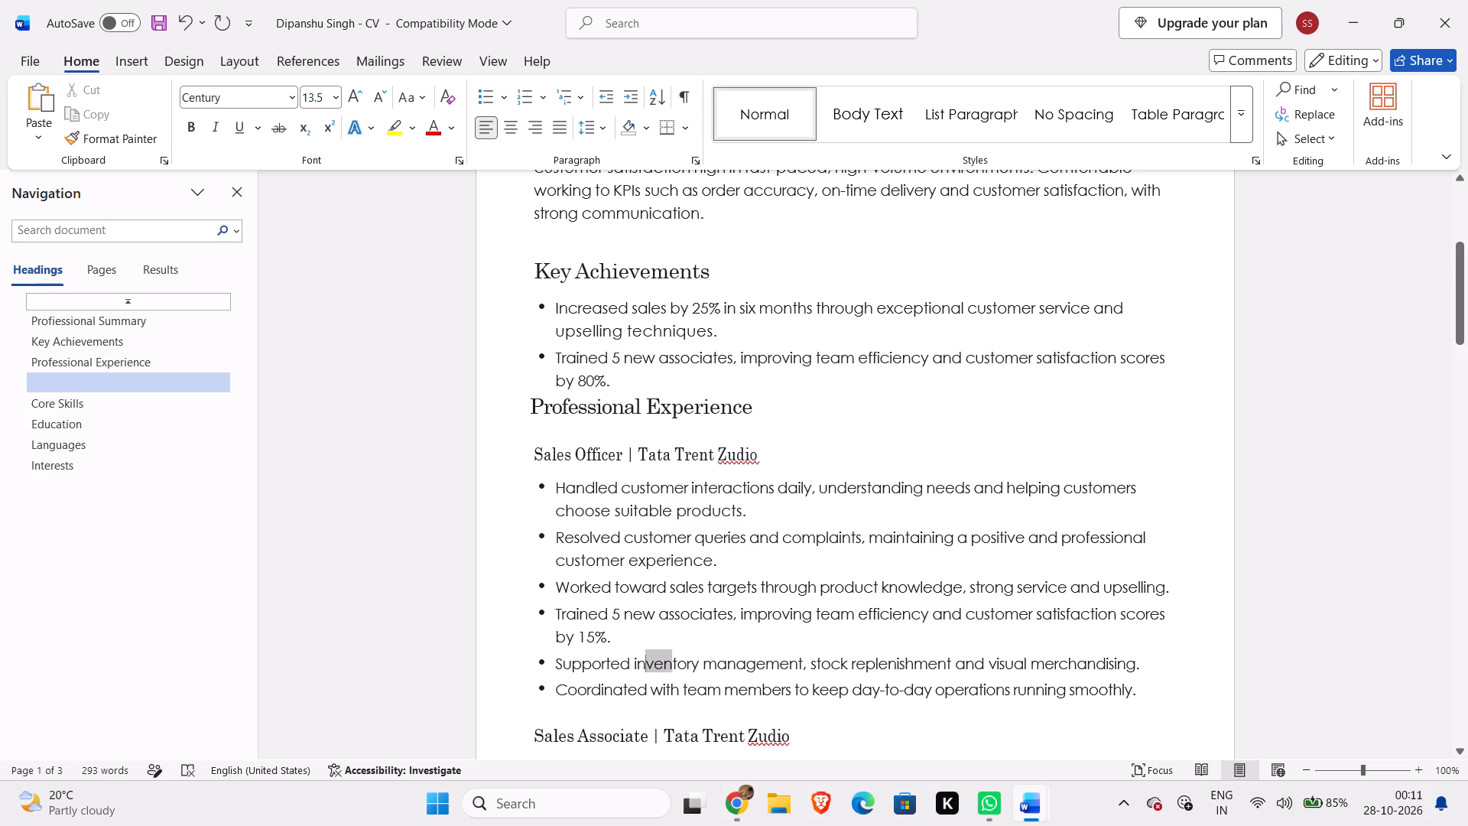
left_click_drag(700, 663, 826, 667)
left_click(862, 668)
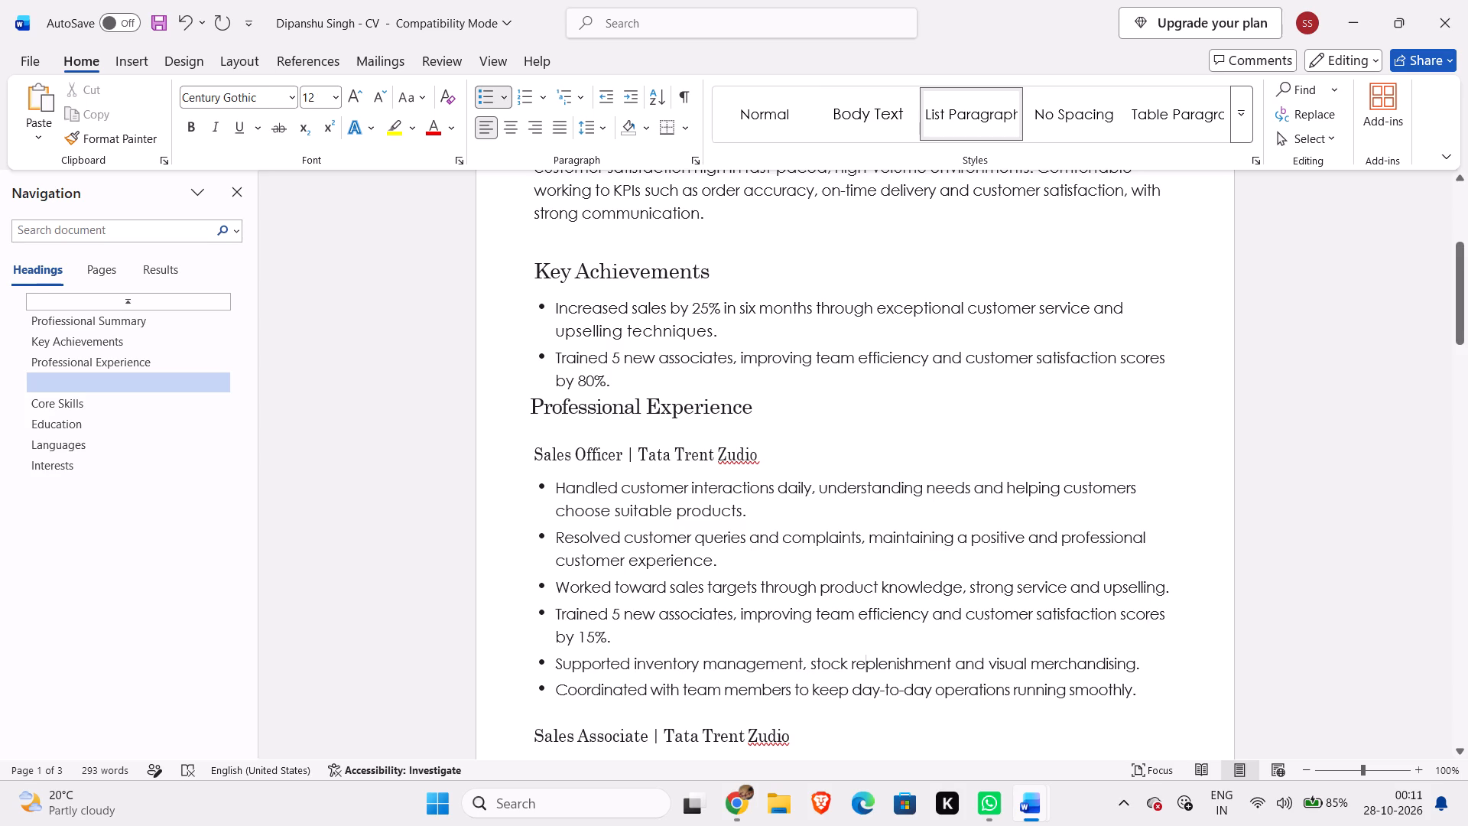
left_click_drag(844, 667, 1106, 665)
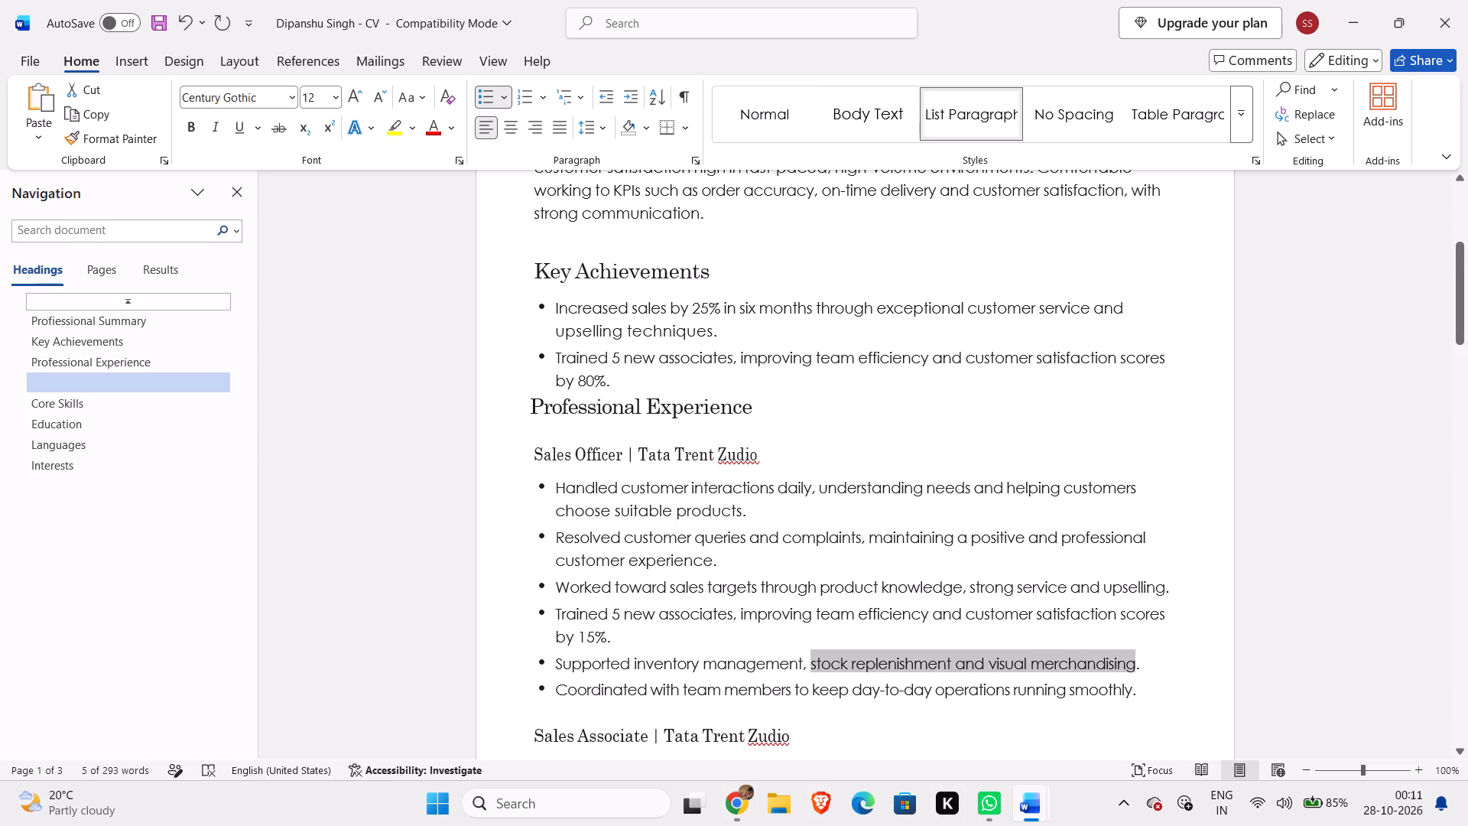
scroll(644, 685, "down", 2)
left_click_drag(563, 593, 705, 610)
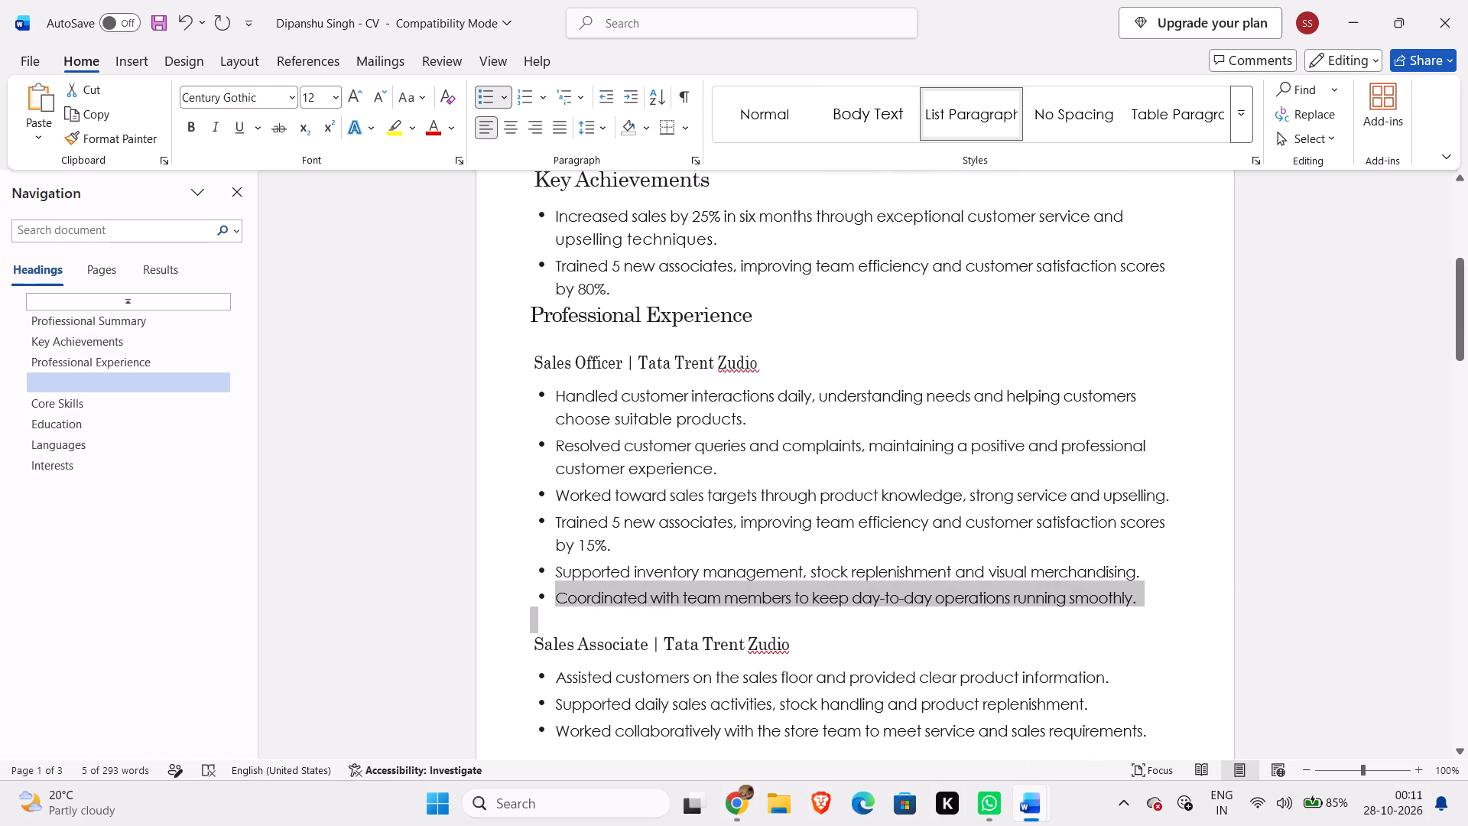
left_click_drag(705, 610, 906, 613)
left_click_drag(906, 613, 946, 610)
left_click(1008, 605)
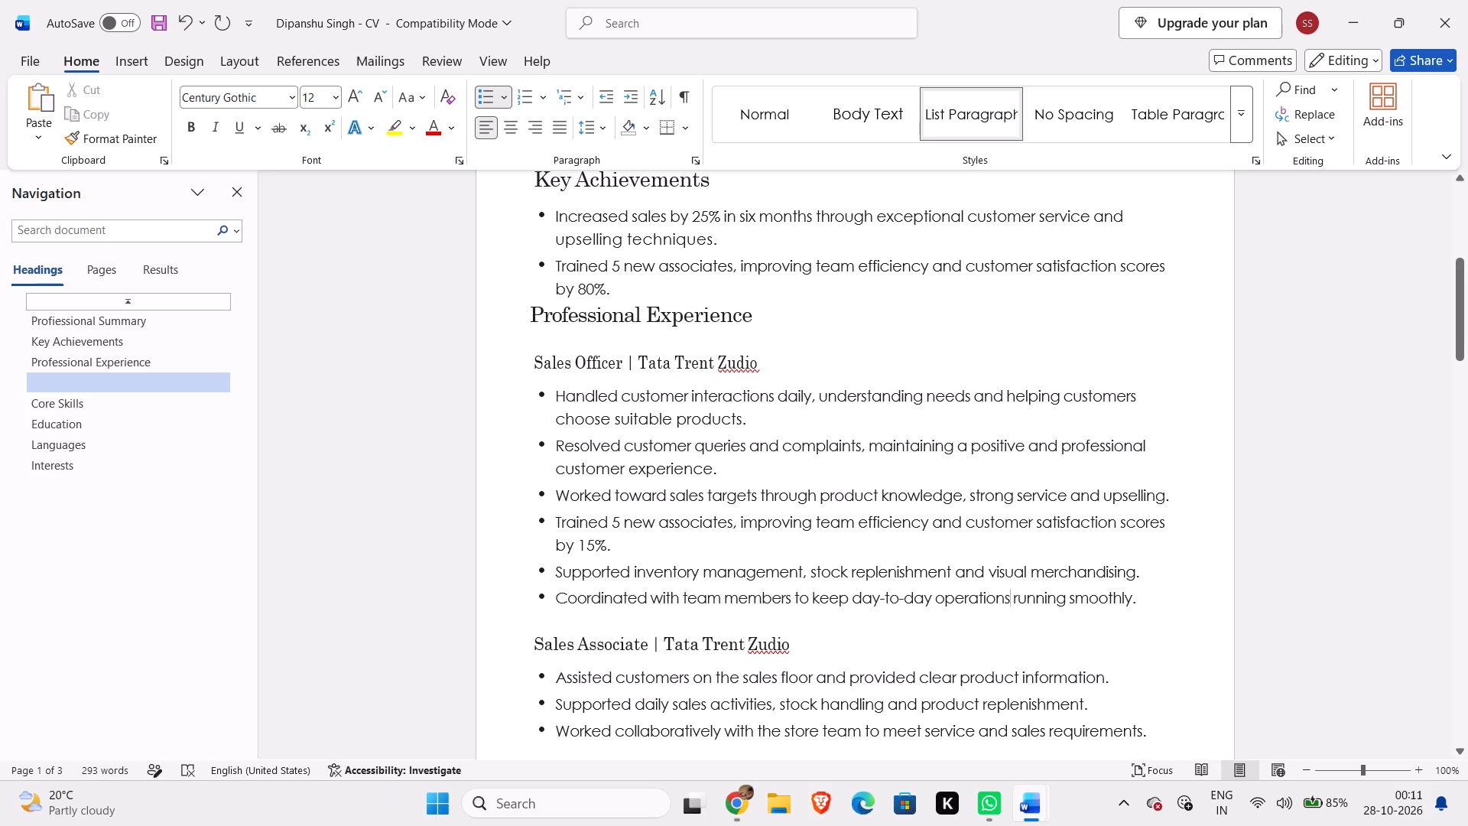
scroll(598, 656, "down", 2)
left_click(768, 553)
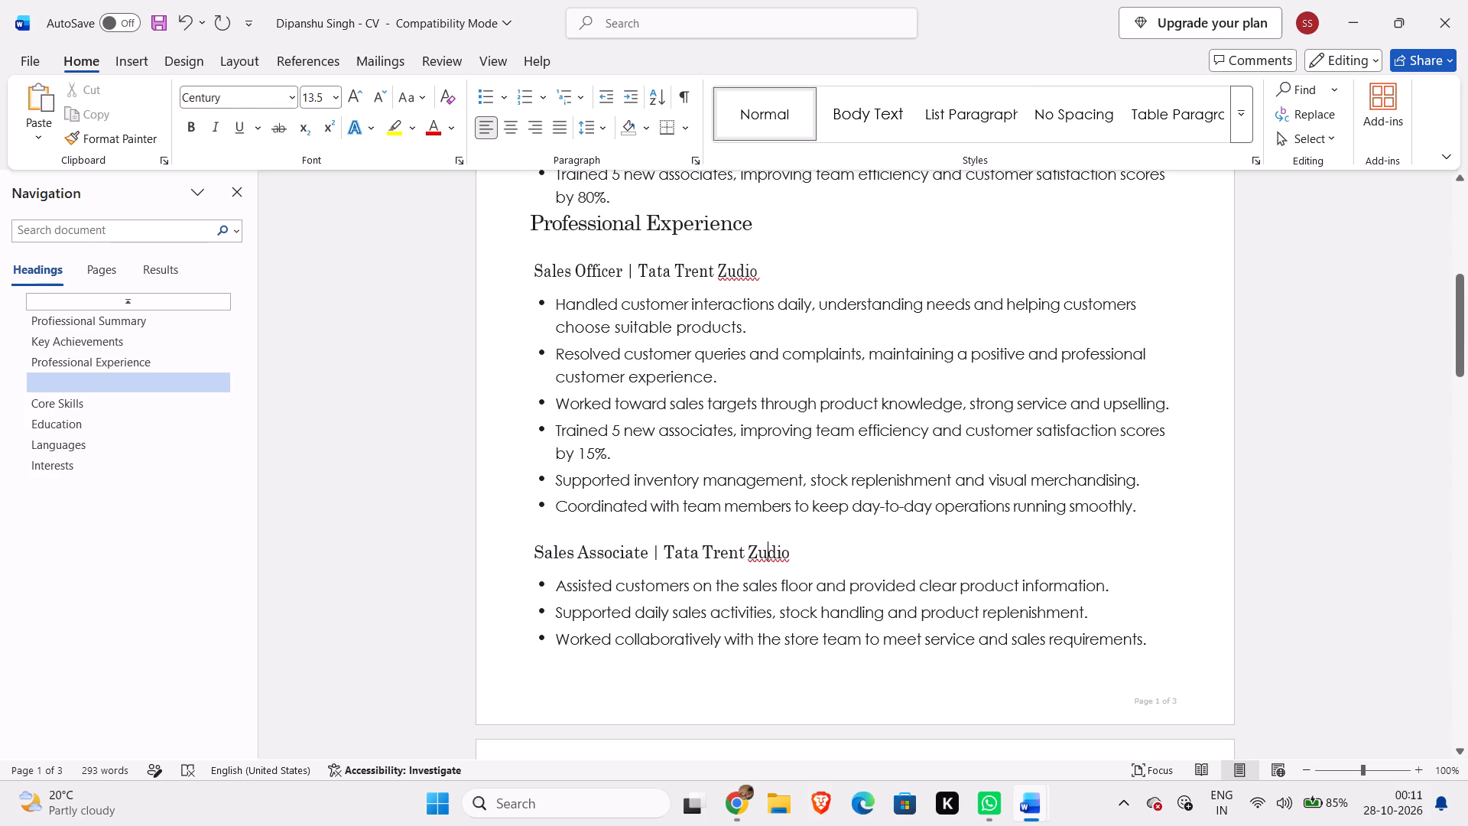
scroll(635, 604, "down", 2)
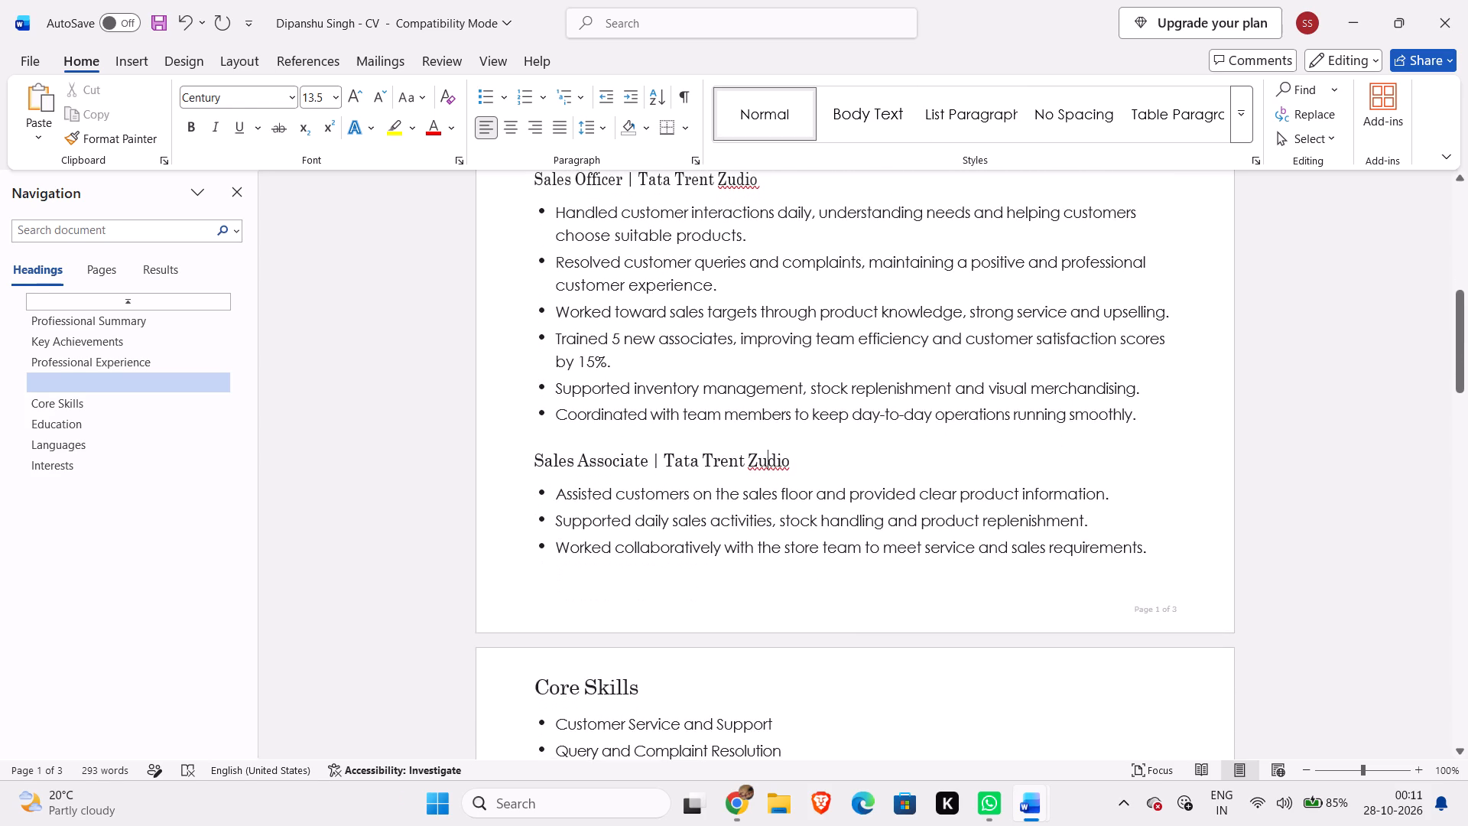
scroll(635, 604, "down", 2)
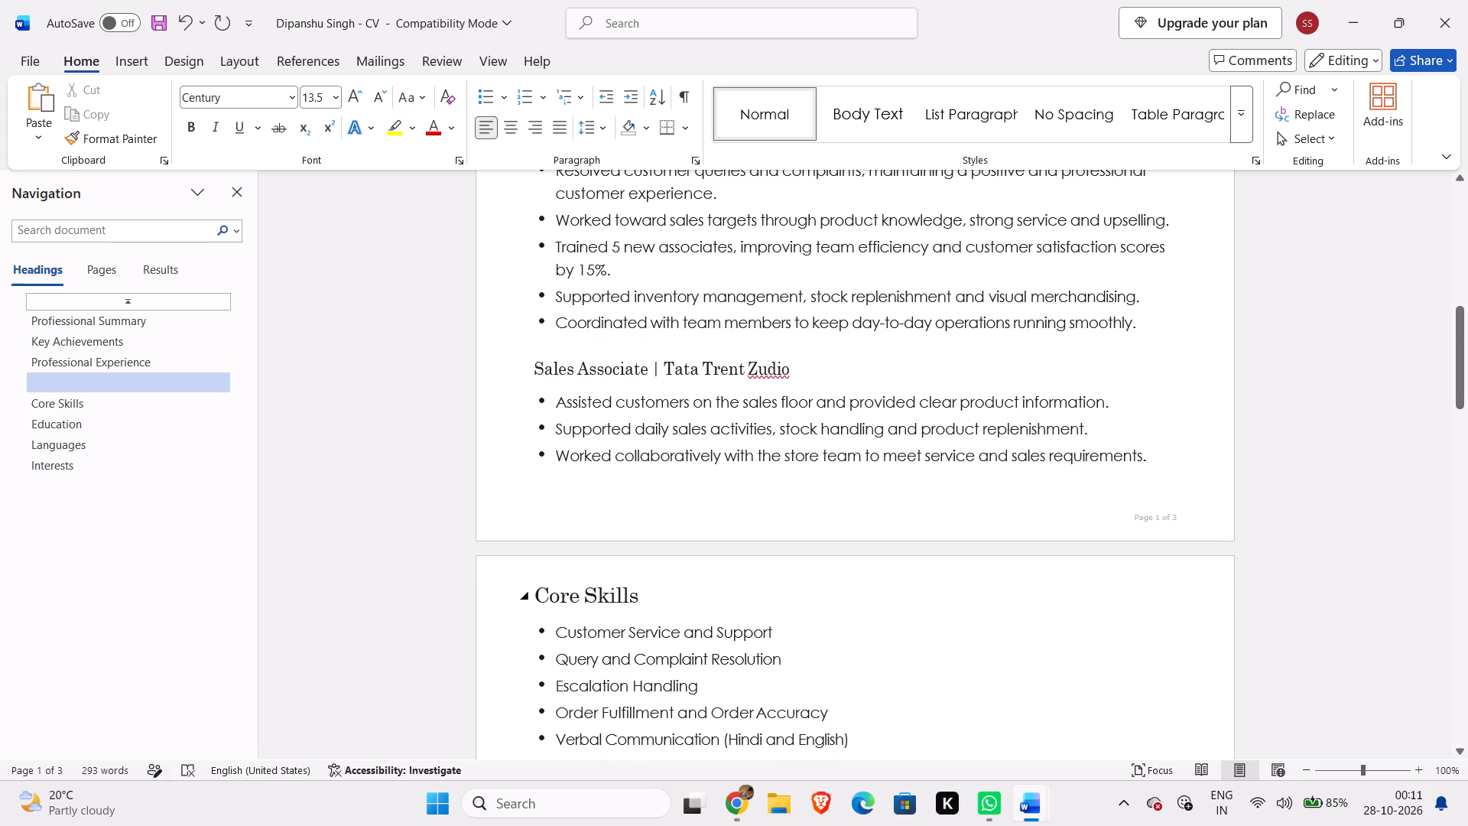
scroll(635, 604, "down", 2)
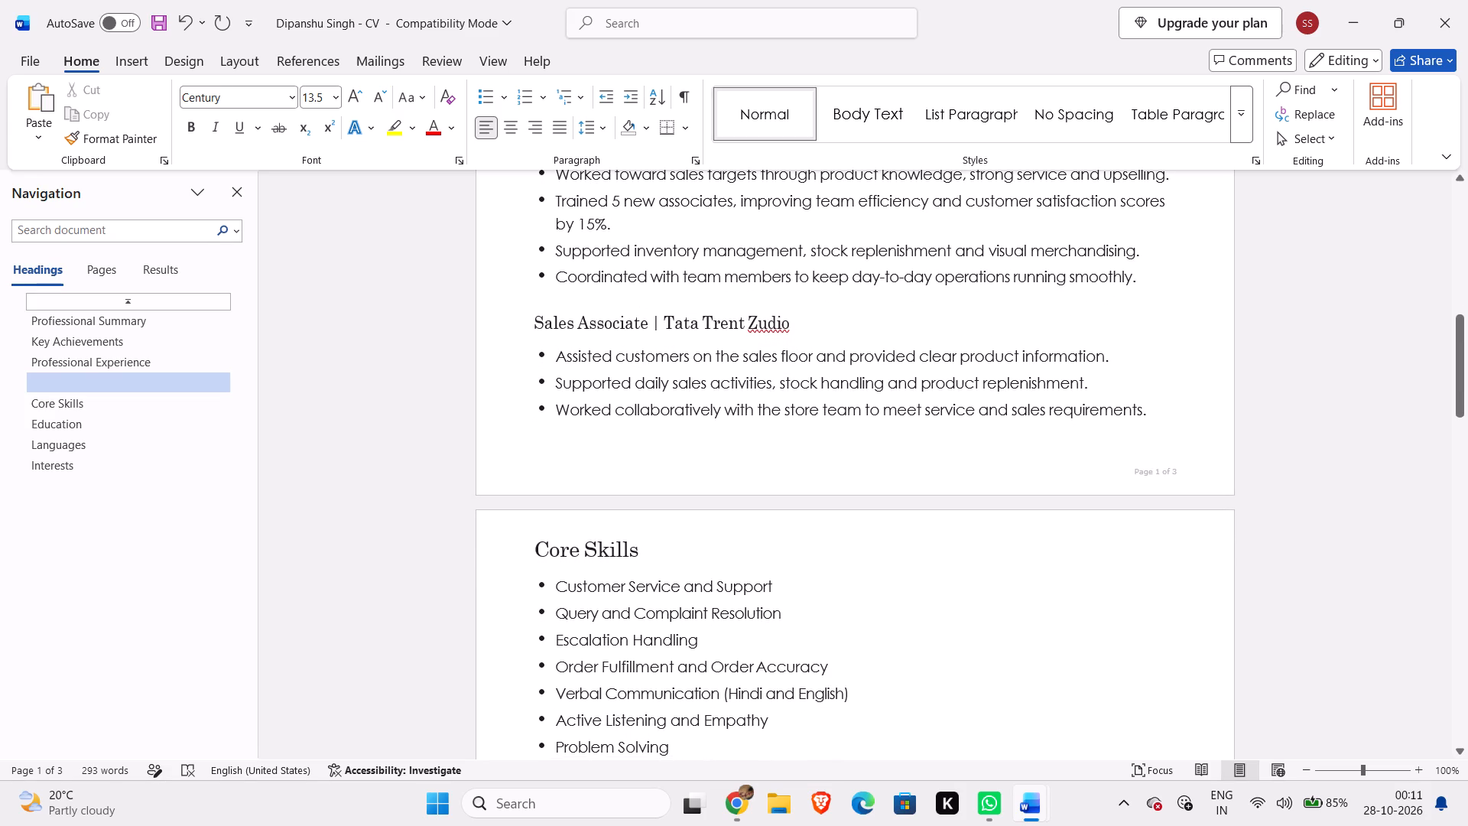
scroll(635, 604, "down", 10)
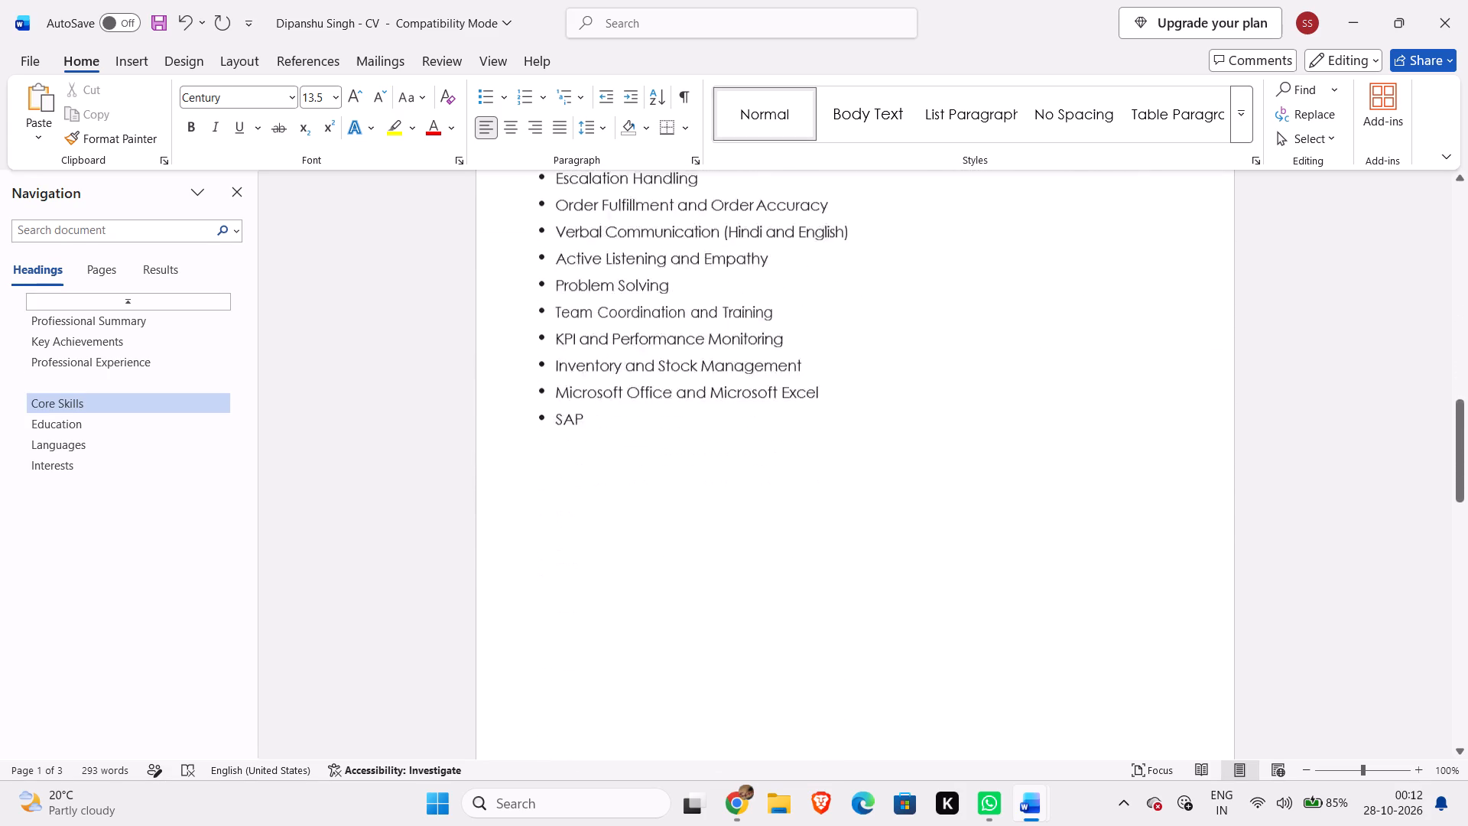
scroll(635, 604, "down", 14)
Remove the blank space and page gap between the SAP bullet in Core Skills and the Education heading.
scroll(635, 604, "up", 3)
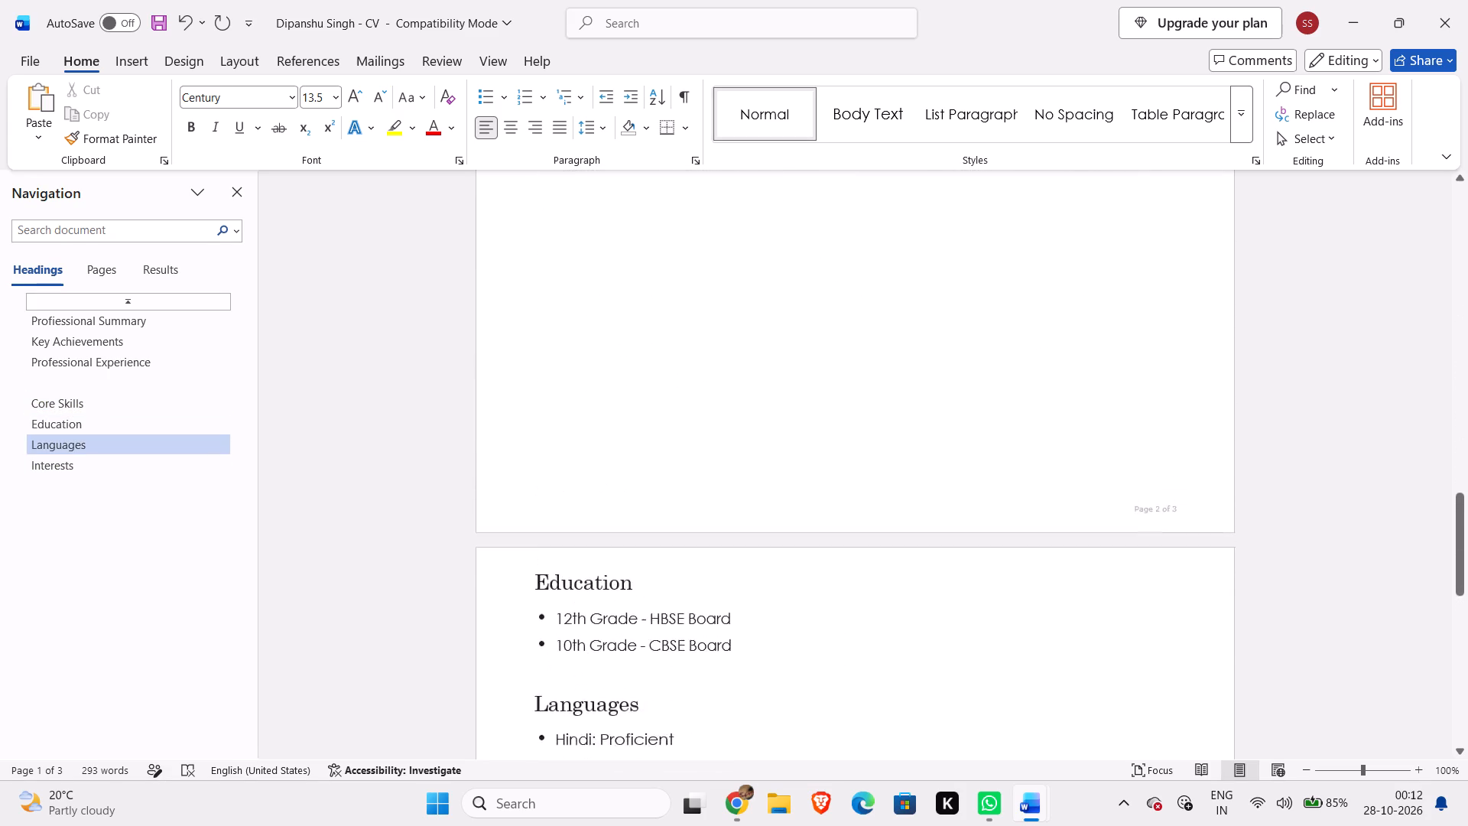
scroll(635, 604, "up", 1)
left_click(527, 548)
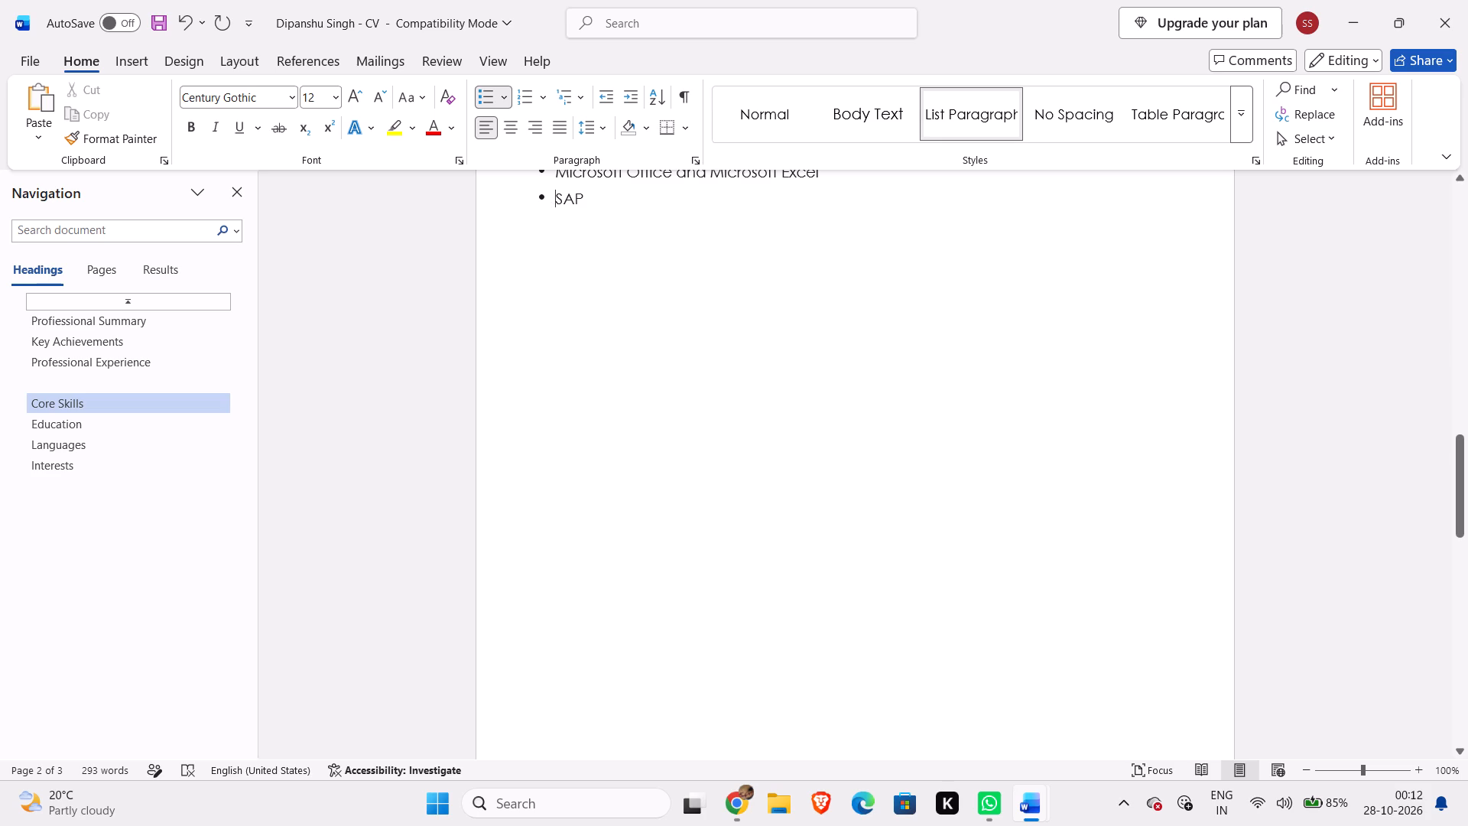
scroll(507, 570, "down", 7)
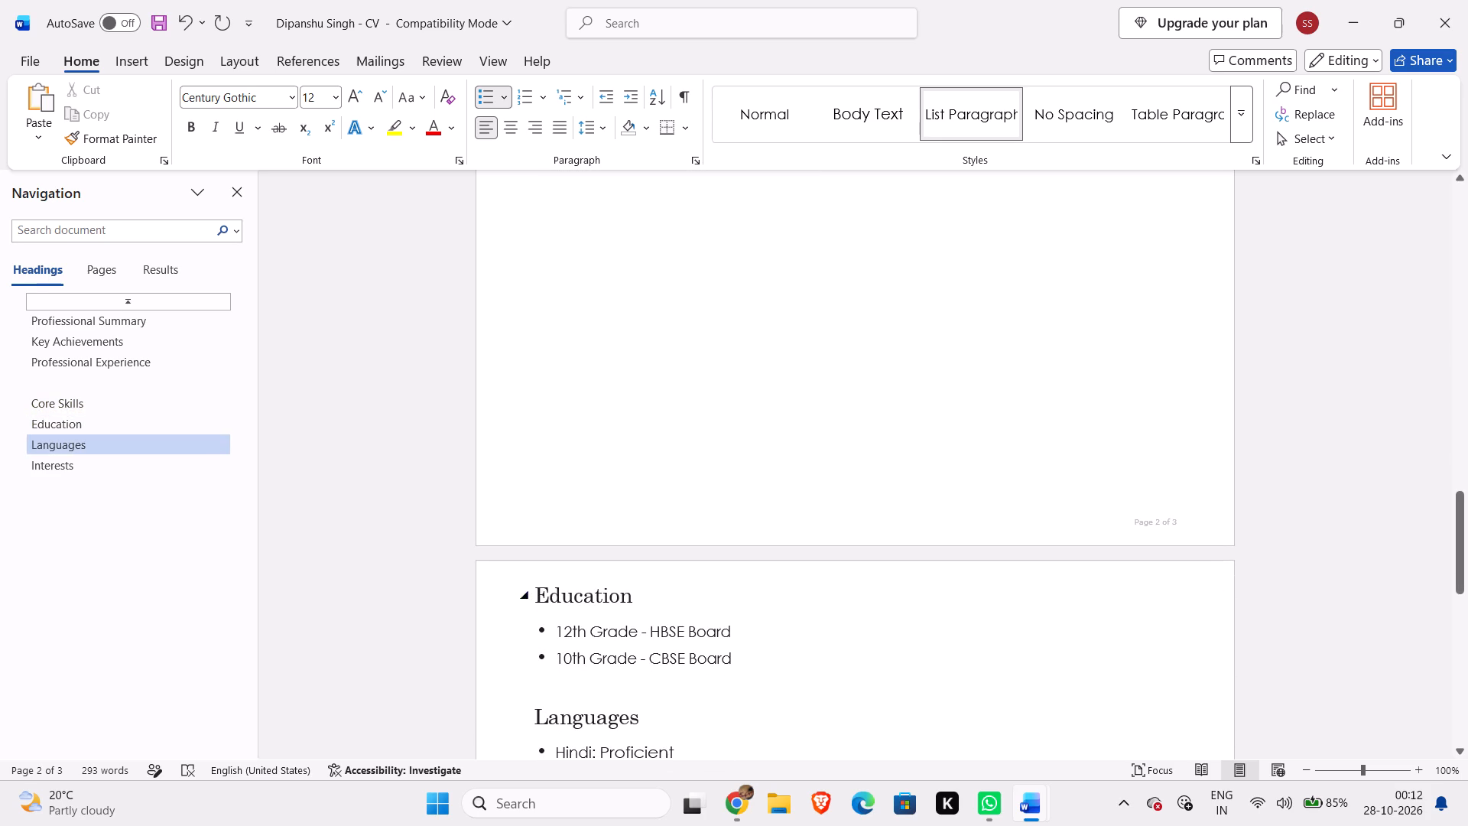
left_click(526, 607)
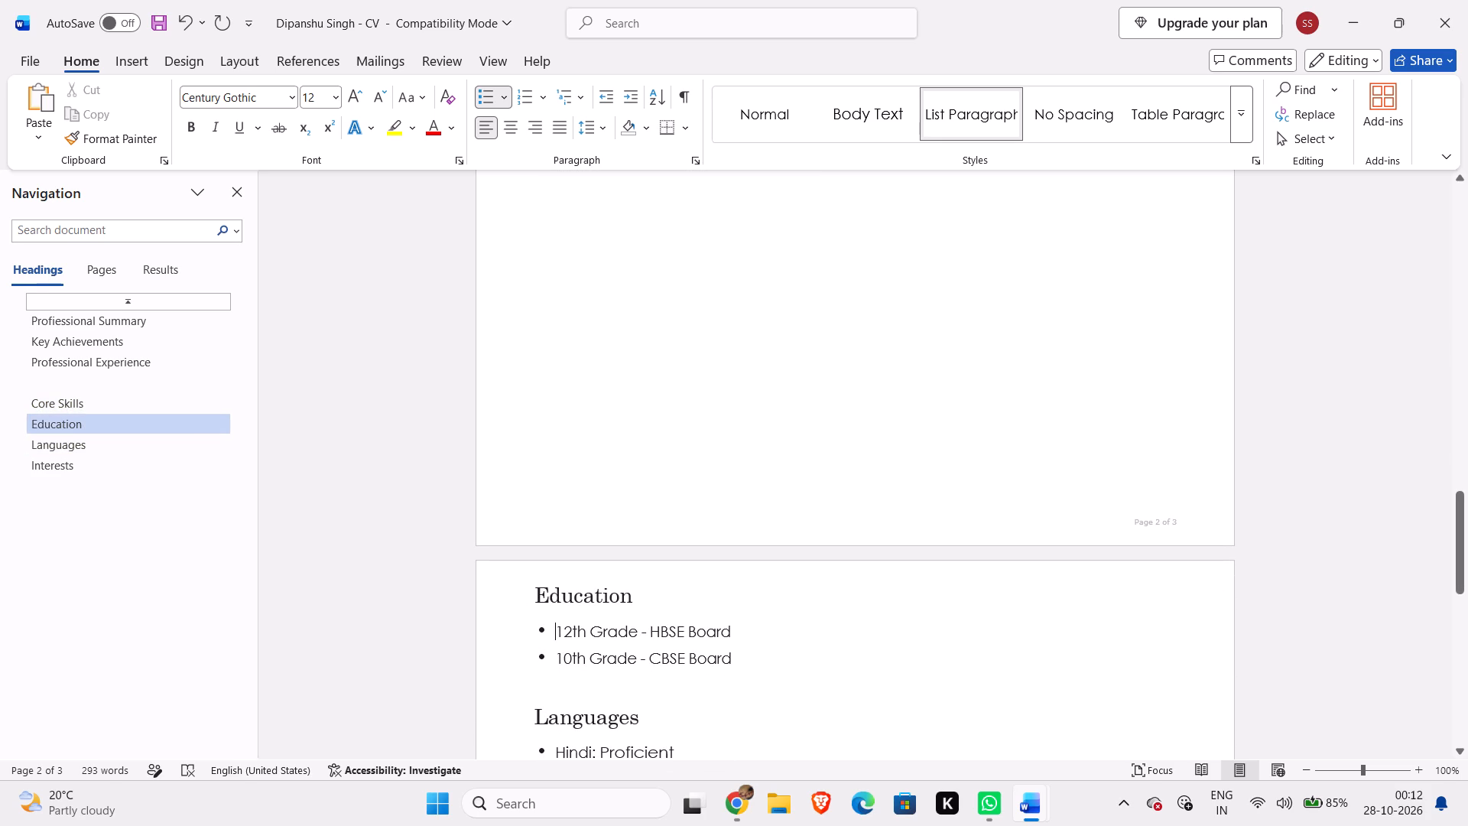
key("Up")
key("Left")
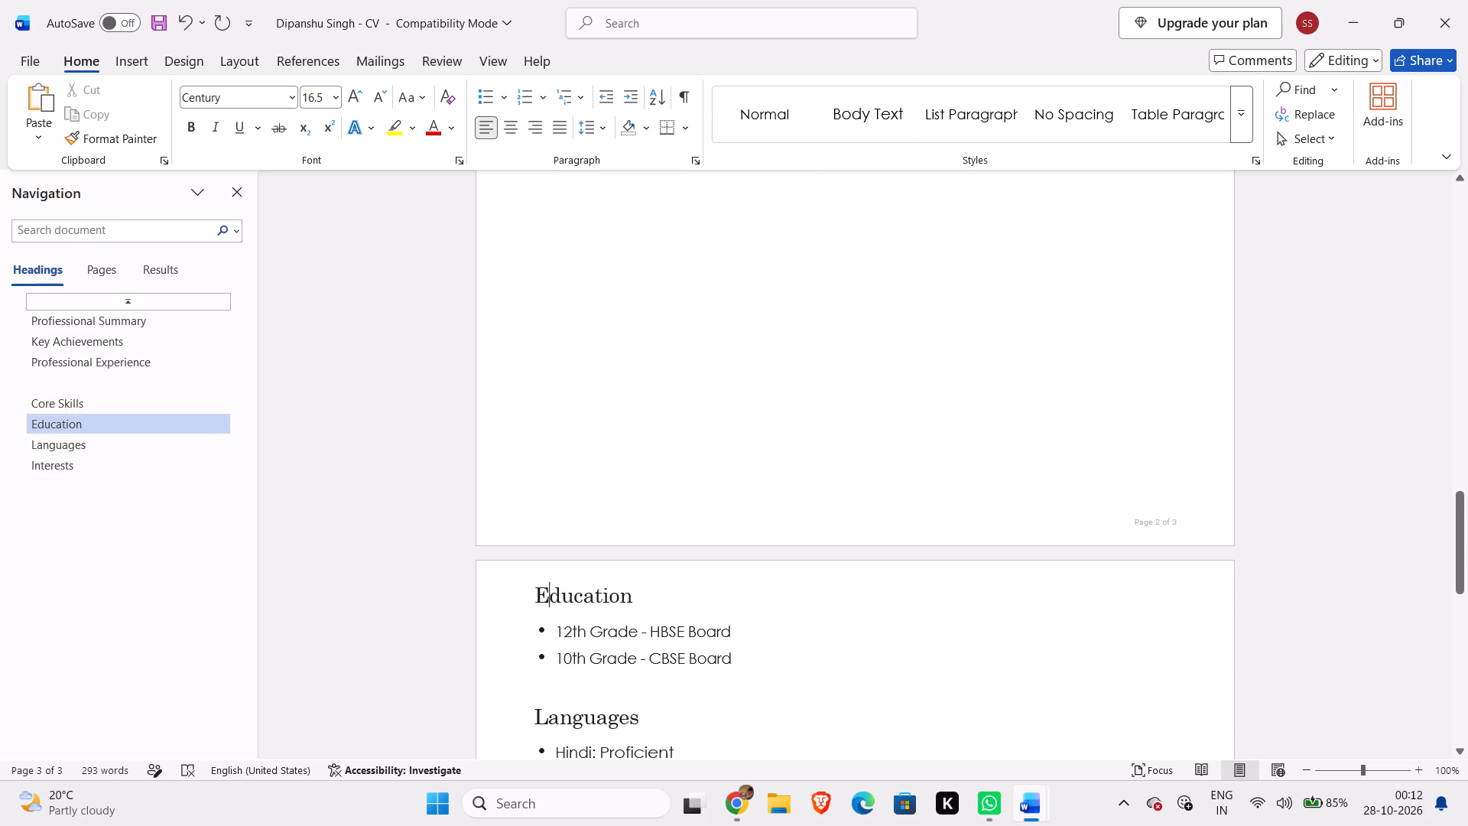
key("Left")
key("Left")
key("Down")
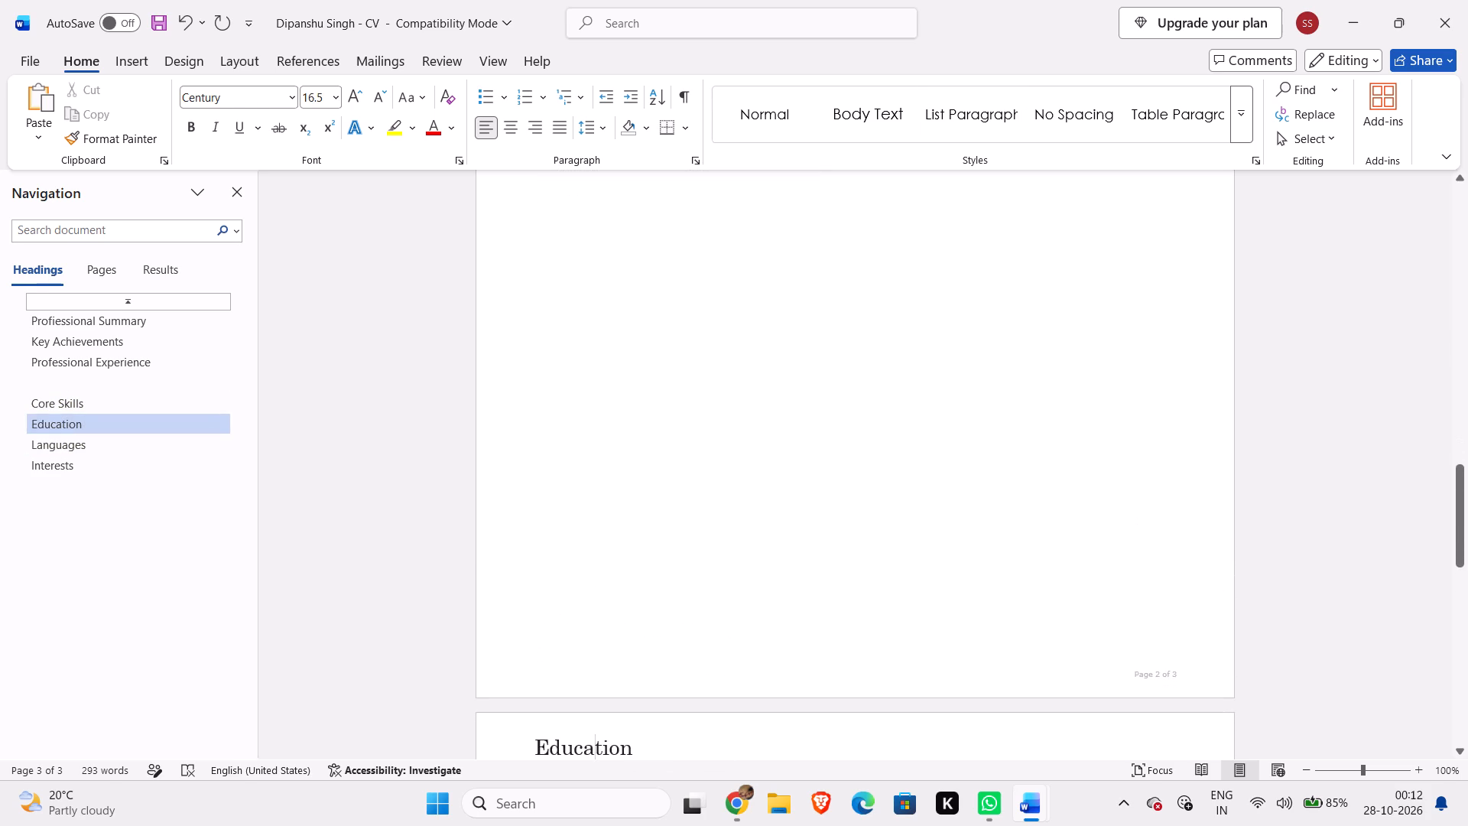
key("Left")
key("Left")
key("Left")
key("Left")
key("Left")
key("ctrl+BackSpace")
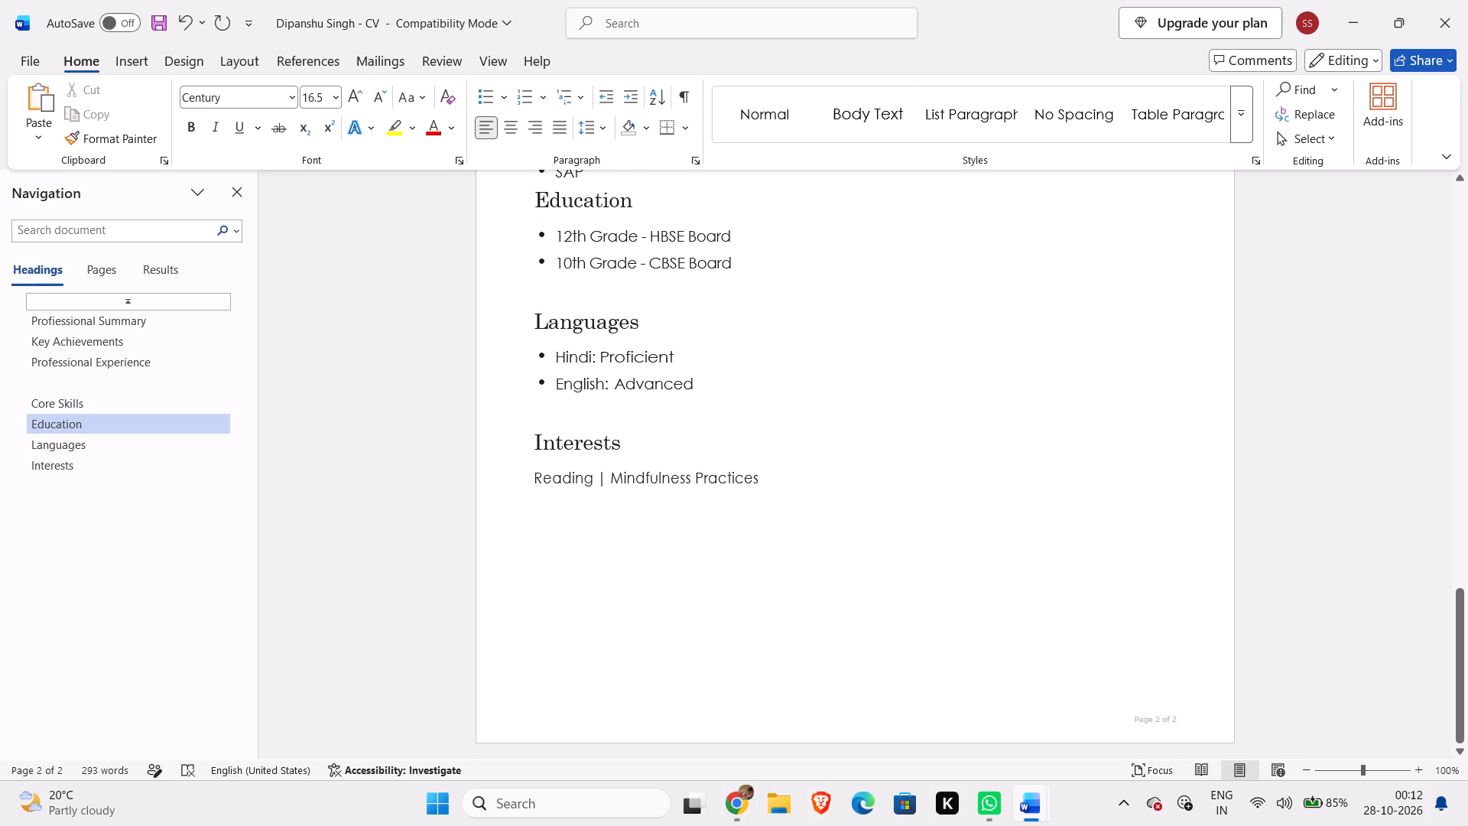
Go through the Education, Languages and Interests sections at the end of the resume to check their layout.
key("Down")
key("Down")
key("Down")
key("Down")
key("Down")
key("Down")
key("Down")
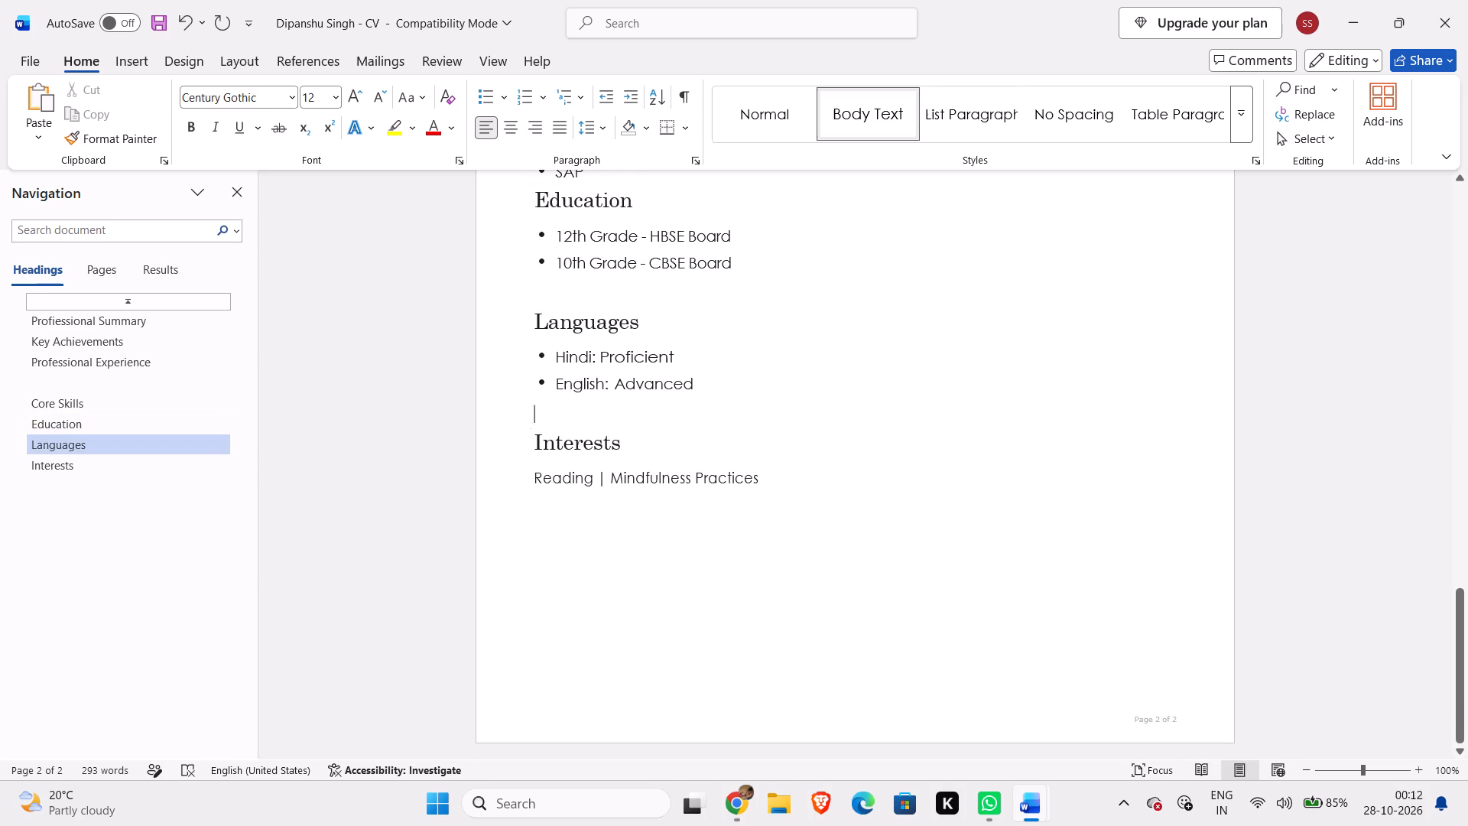
key("Down")
key("Down")
key("Down")
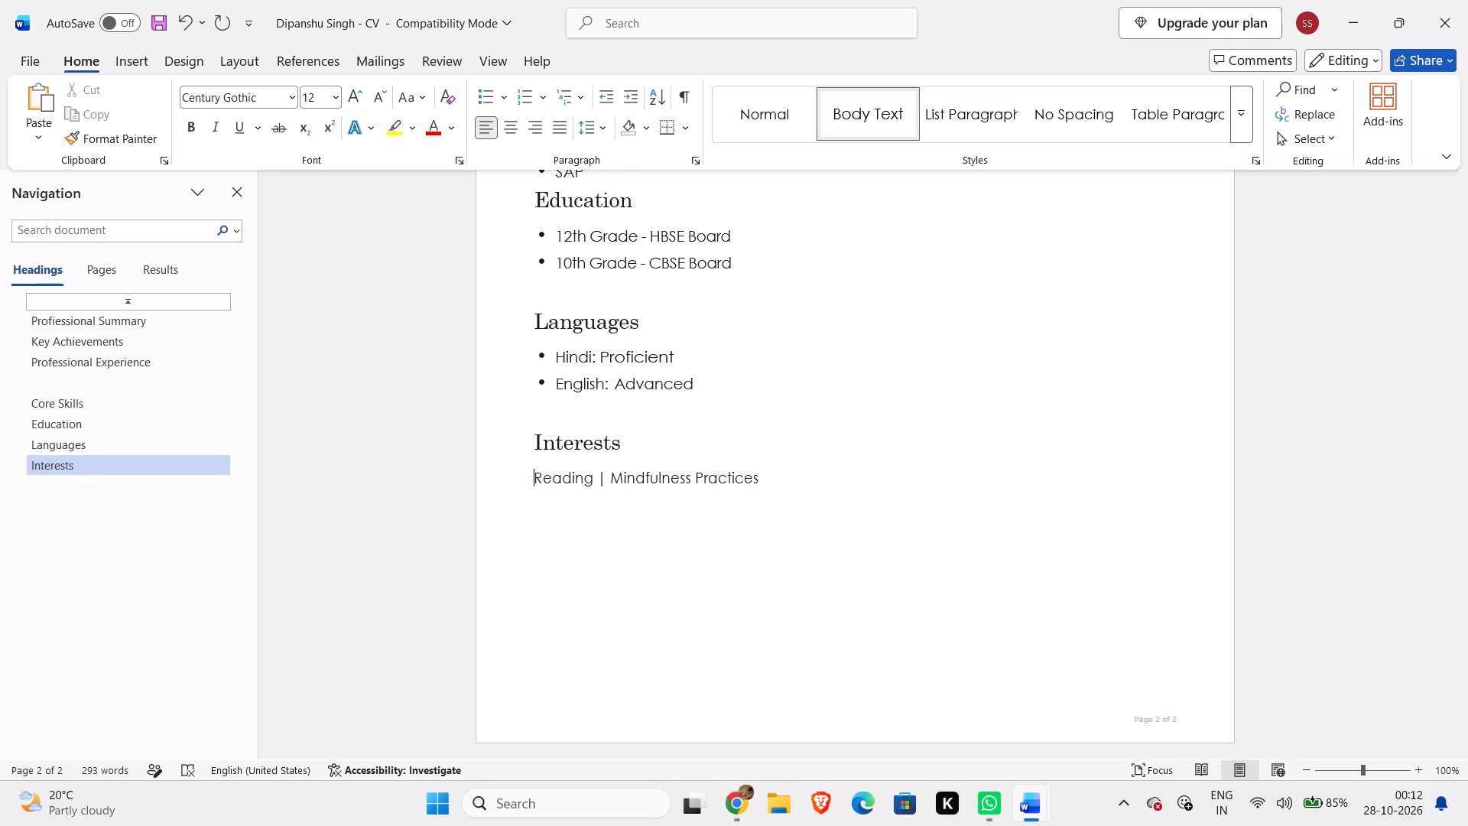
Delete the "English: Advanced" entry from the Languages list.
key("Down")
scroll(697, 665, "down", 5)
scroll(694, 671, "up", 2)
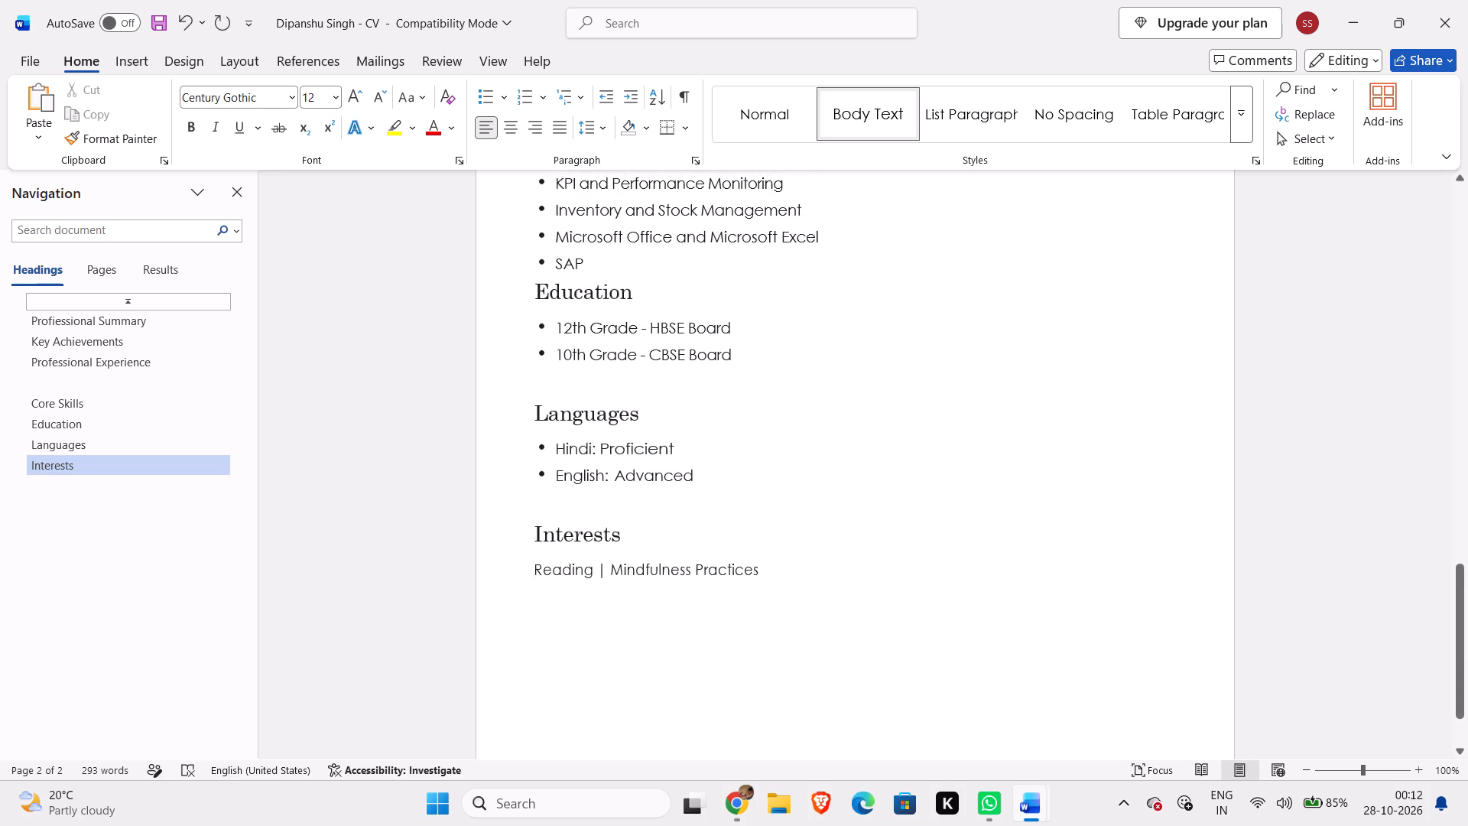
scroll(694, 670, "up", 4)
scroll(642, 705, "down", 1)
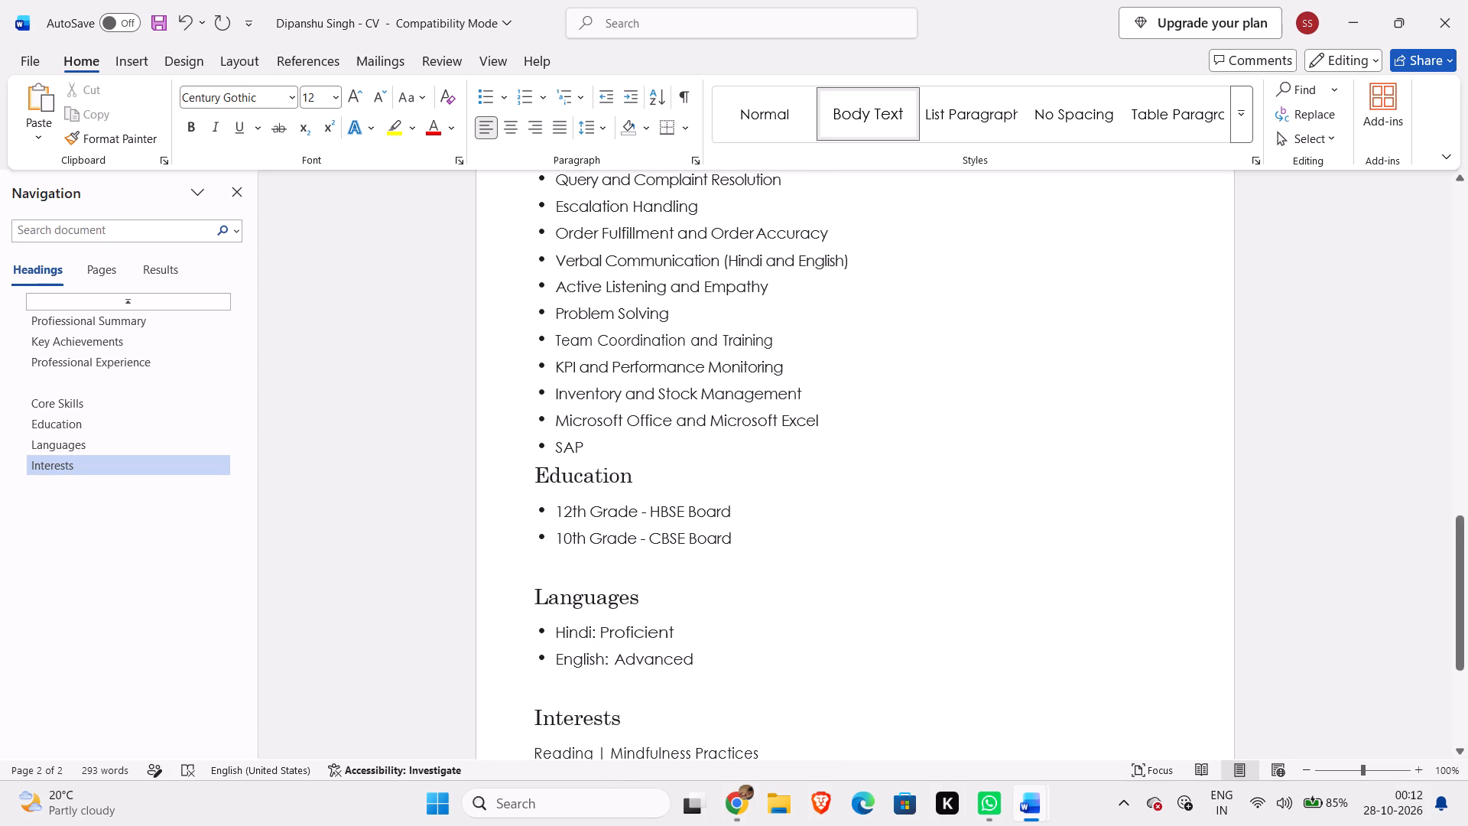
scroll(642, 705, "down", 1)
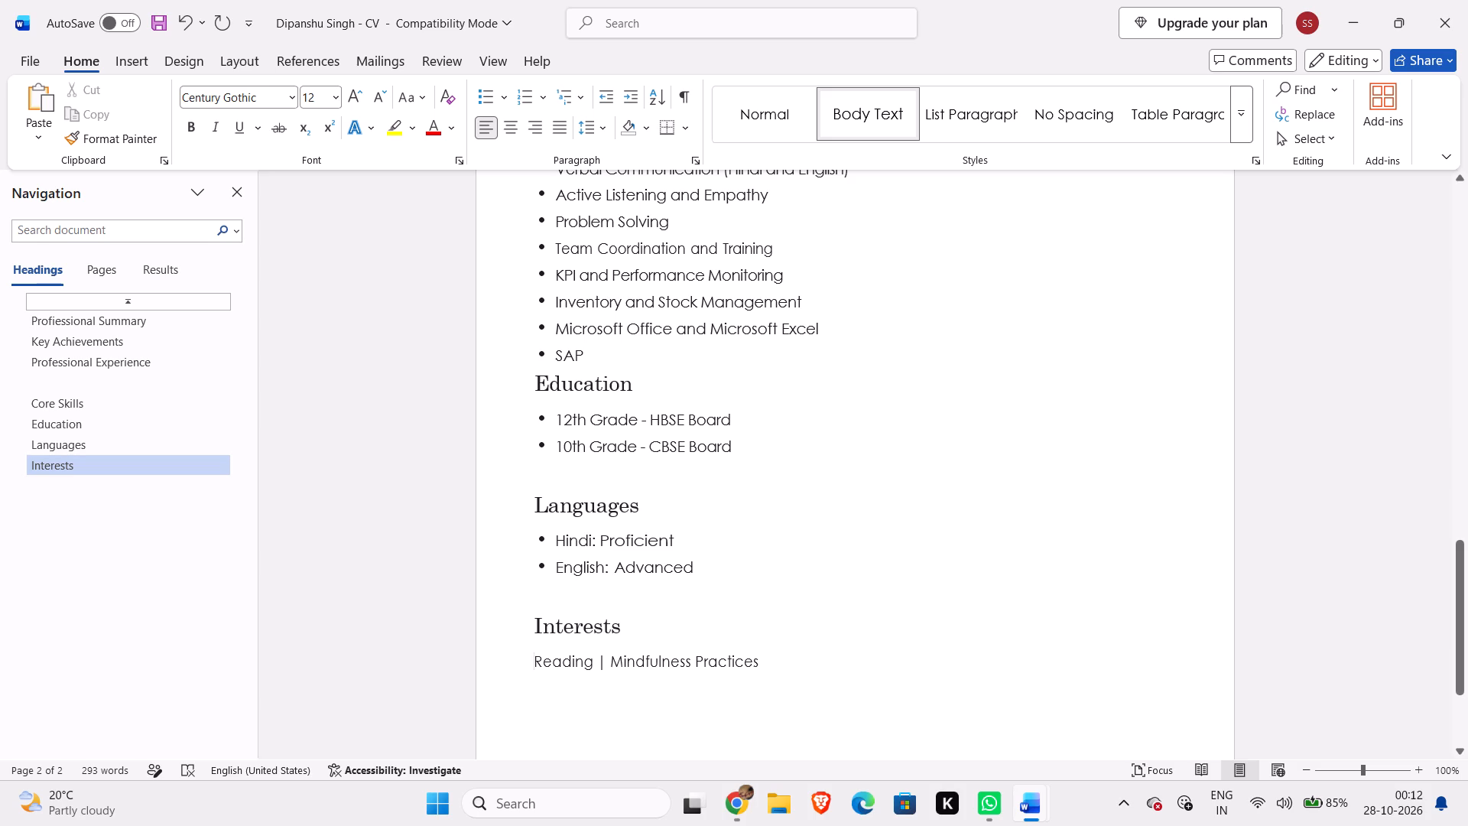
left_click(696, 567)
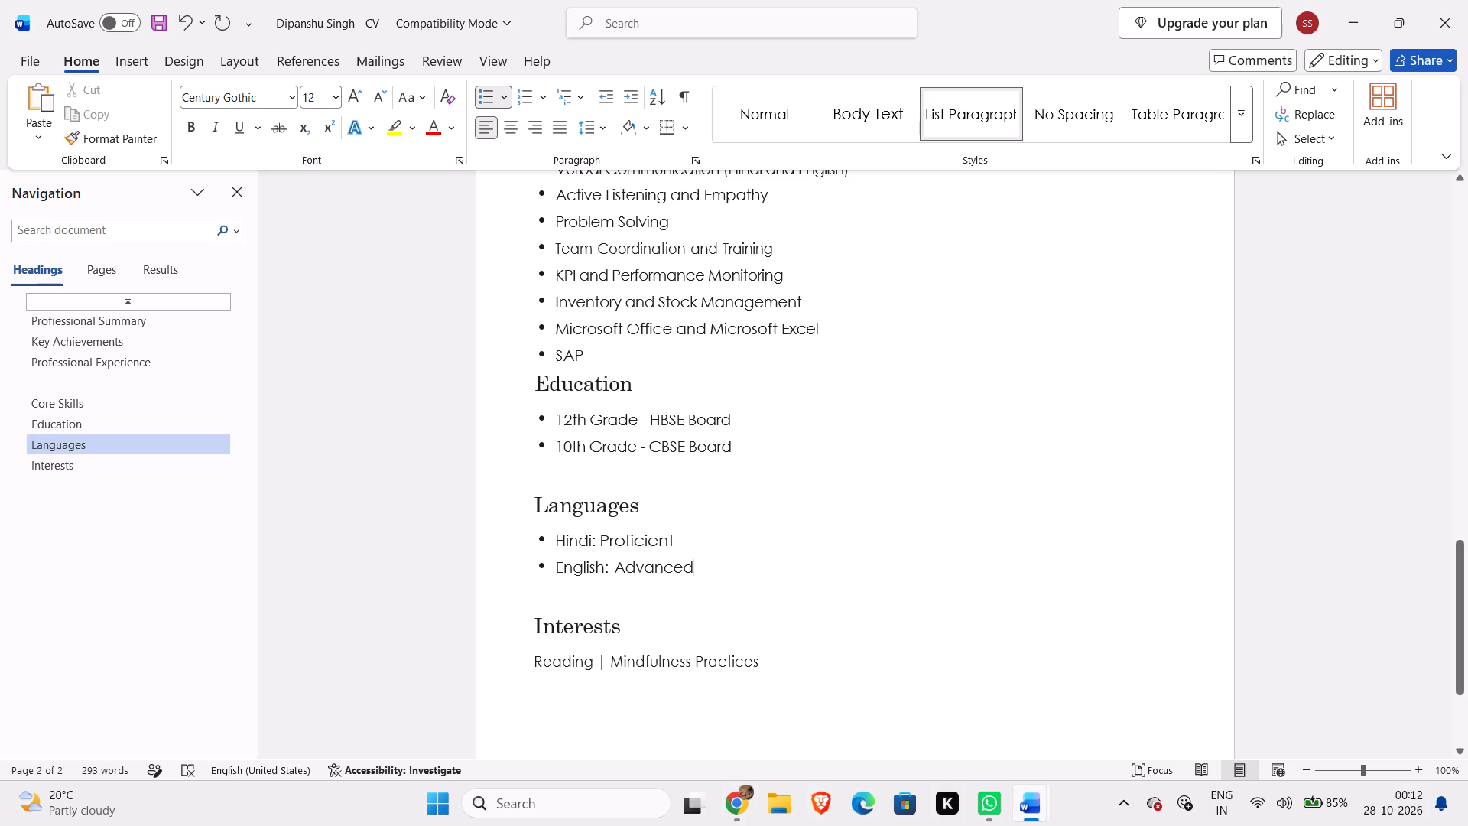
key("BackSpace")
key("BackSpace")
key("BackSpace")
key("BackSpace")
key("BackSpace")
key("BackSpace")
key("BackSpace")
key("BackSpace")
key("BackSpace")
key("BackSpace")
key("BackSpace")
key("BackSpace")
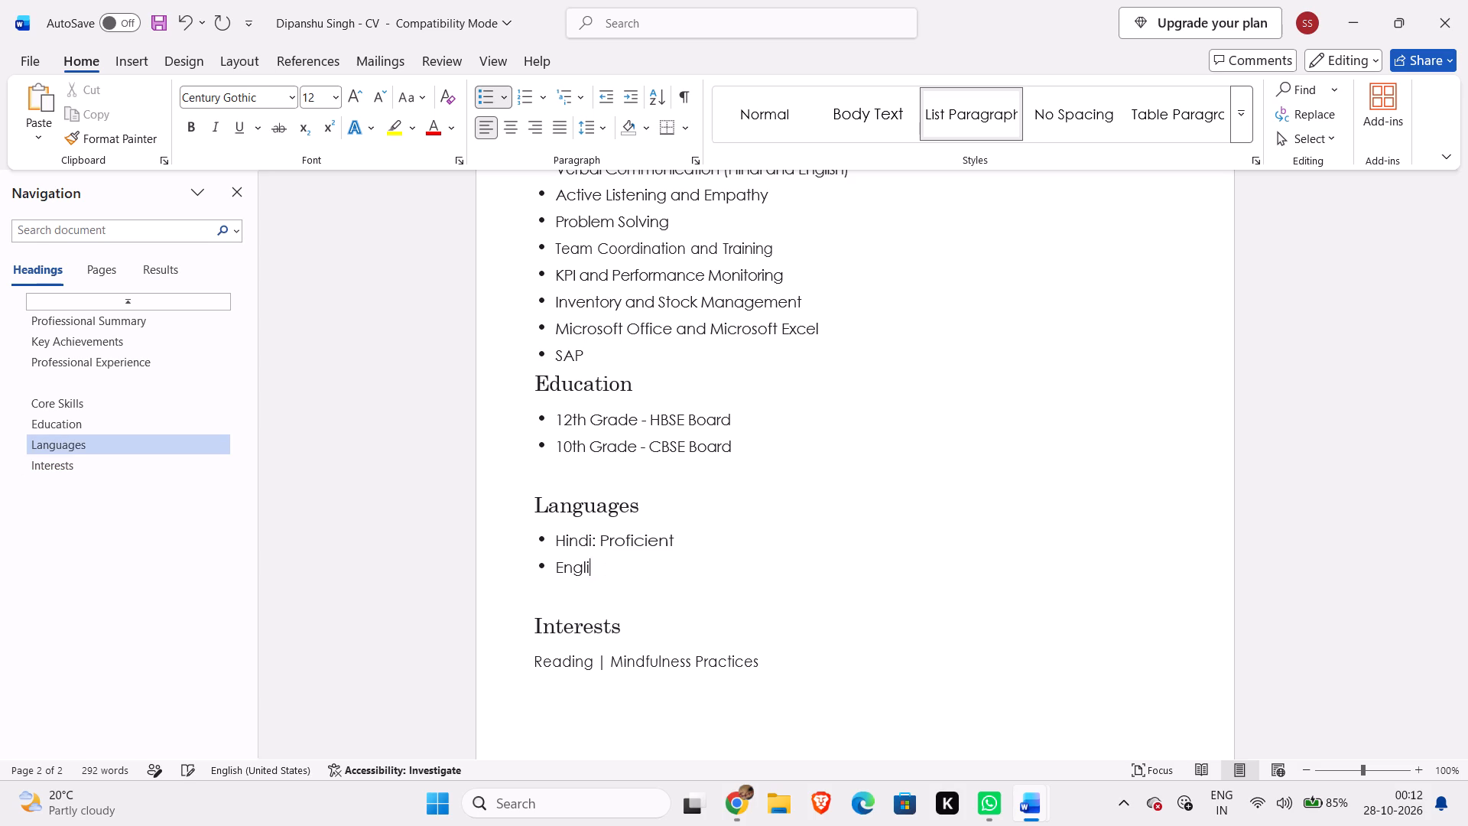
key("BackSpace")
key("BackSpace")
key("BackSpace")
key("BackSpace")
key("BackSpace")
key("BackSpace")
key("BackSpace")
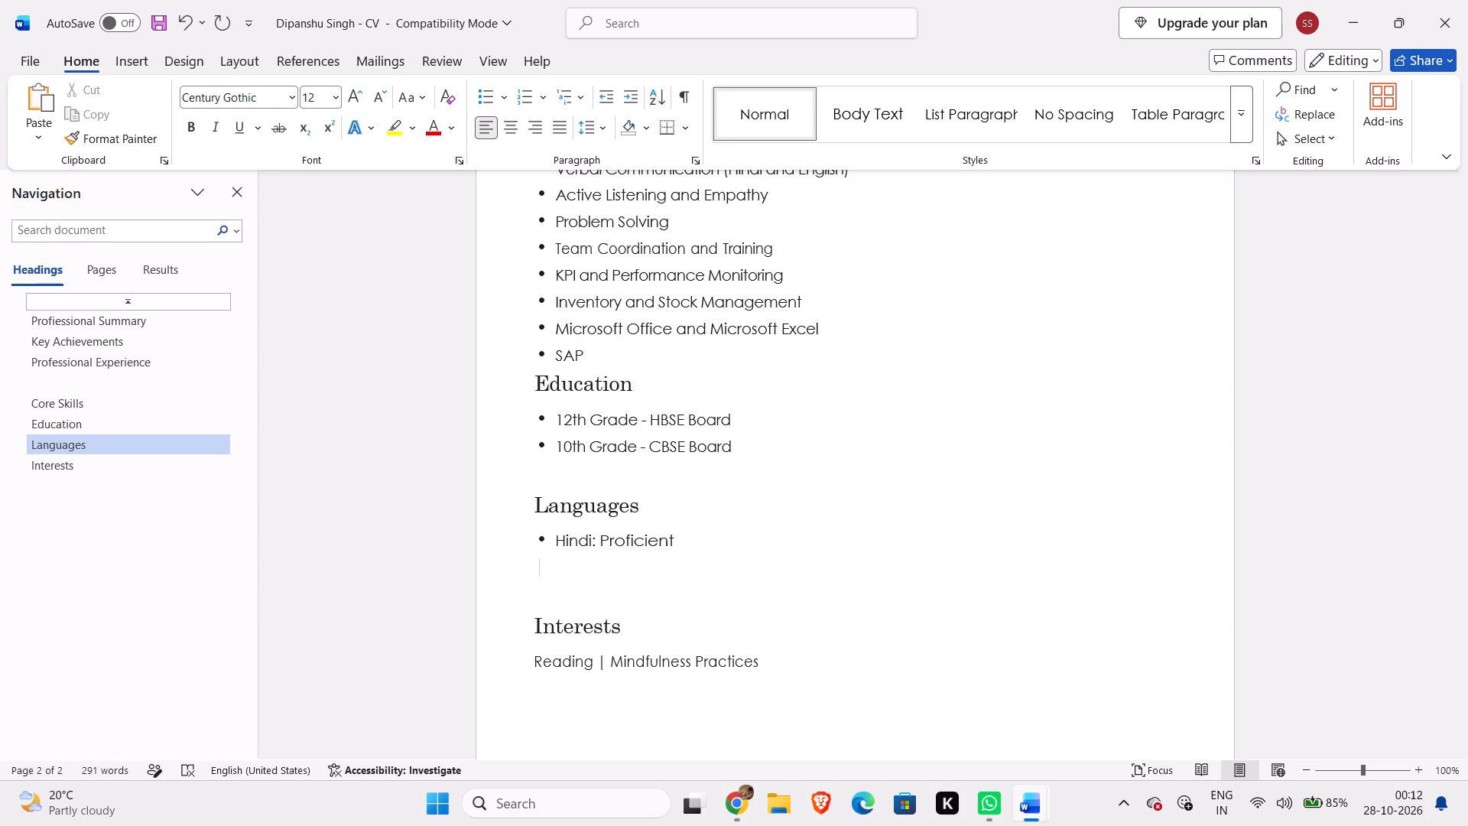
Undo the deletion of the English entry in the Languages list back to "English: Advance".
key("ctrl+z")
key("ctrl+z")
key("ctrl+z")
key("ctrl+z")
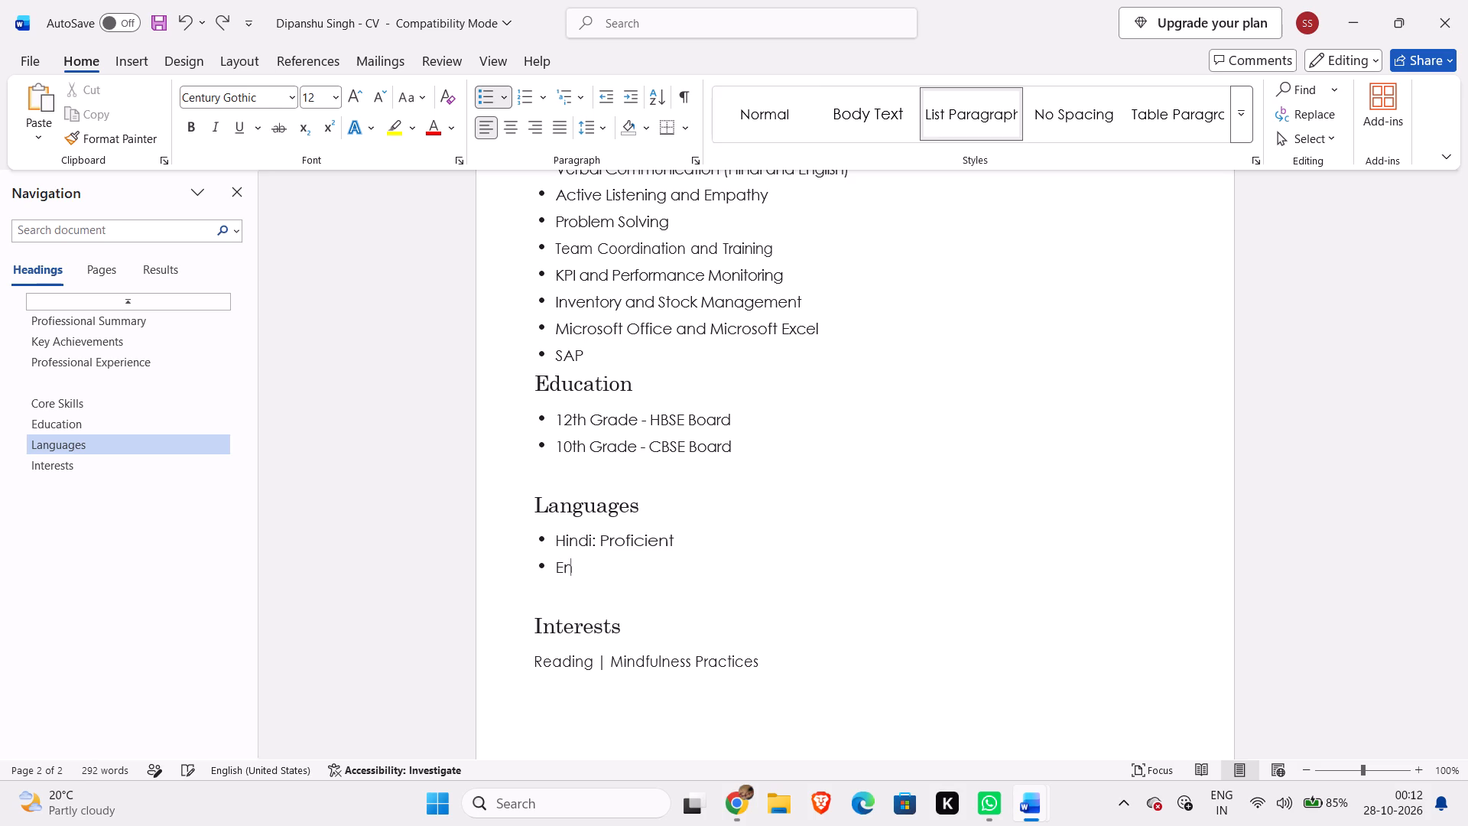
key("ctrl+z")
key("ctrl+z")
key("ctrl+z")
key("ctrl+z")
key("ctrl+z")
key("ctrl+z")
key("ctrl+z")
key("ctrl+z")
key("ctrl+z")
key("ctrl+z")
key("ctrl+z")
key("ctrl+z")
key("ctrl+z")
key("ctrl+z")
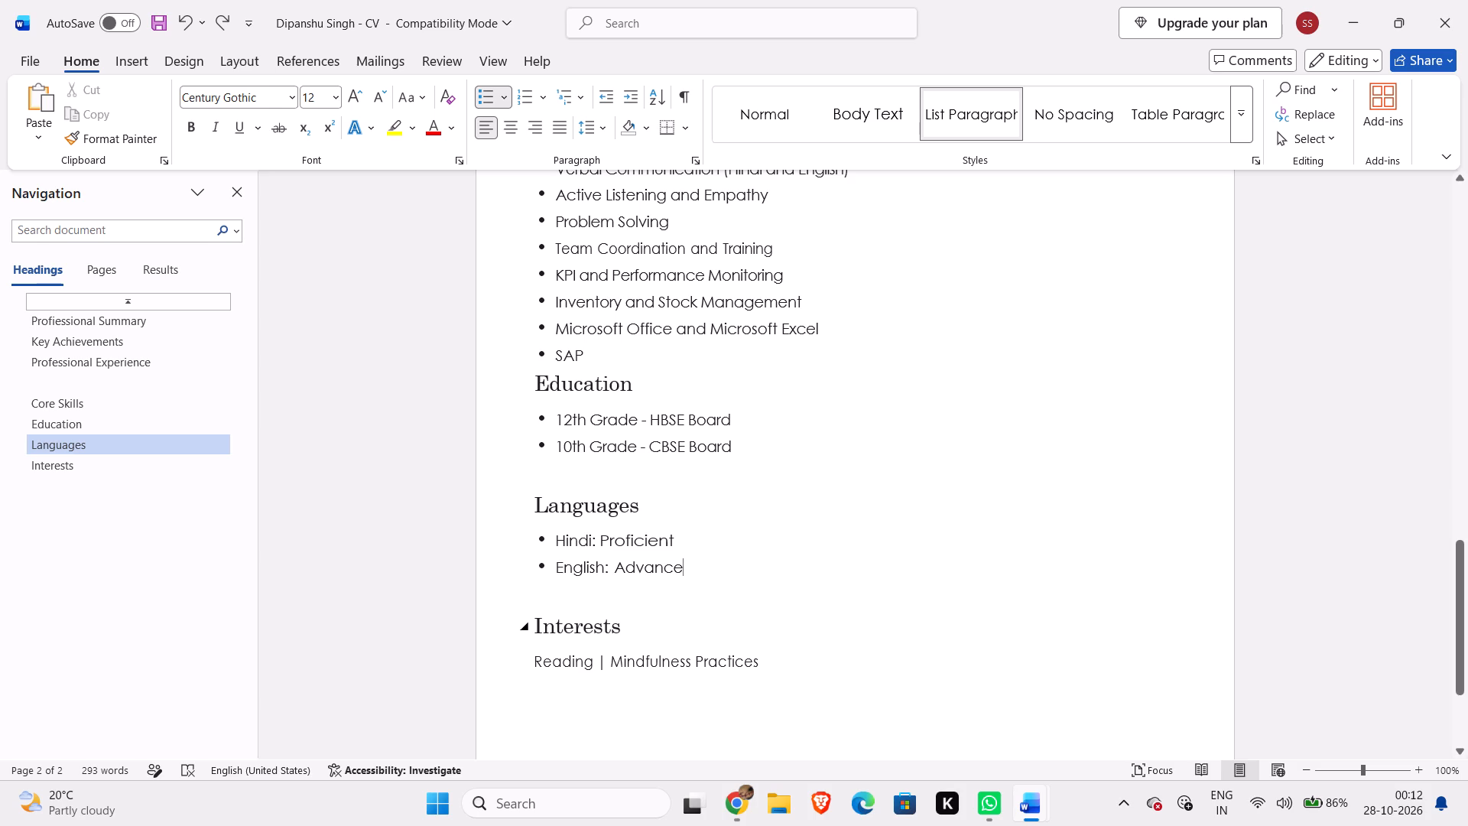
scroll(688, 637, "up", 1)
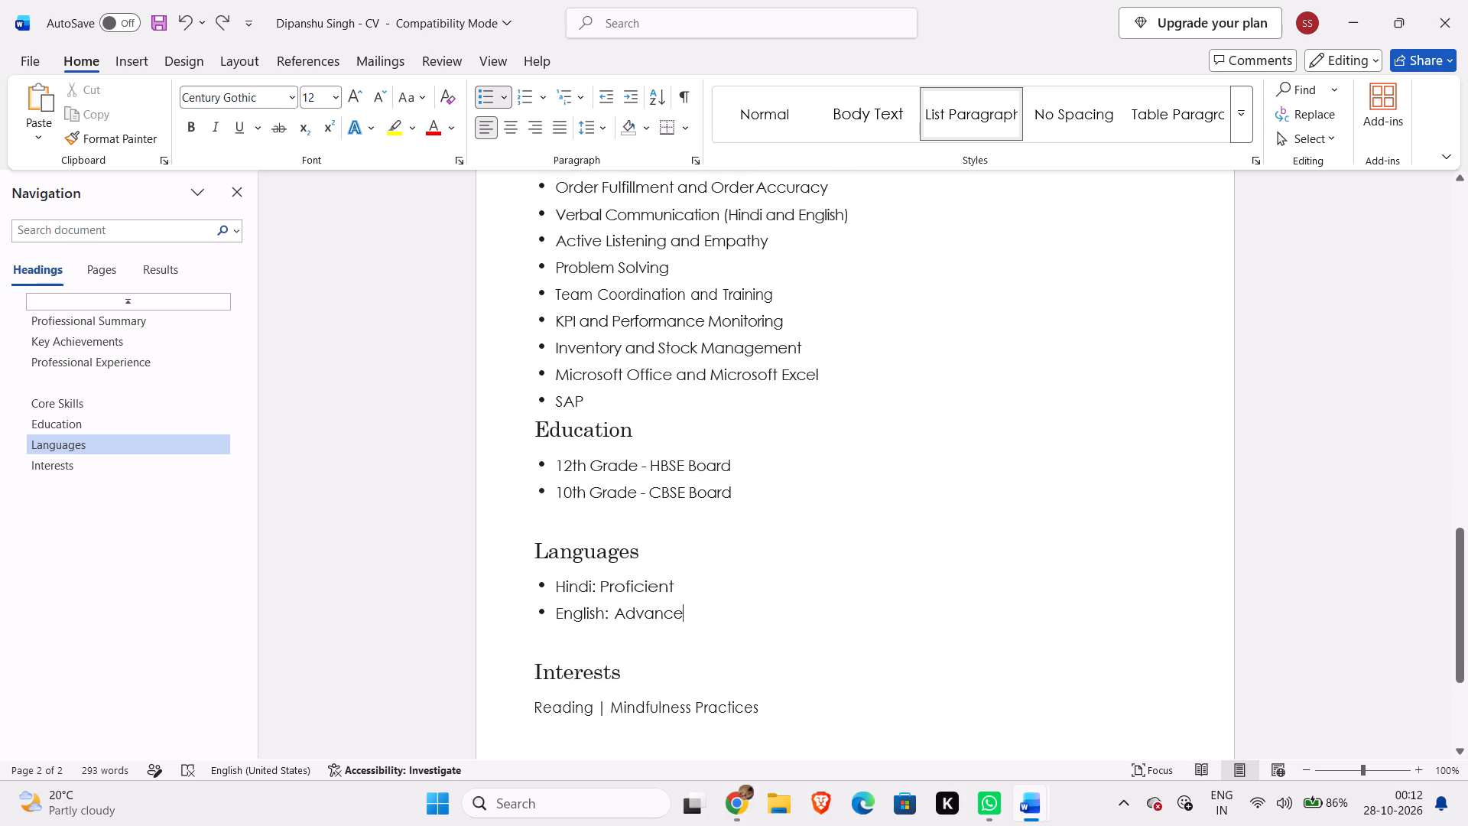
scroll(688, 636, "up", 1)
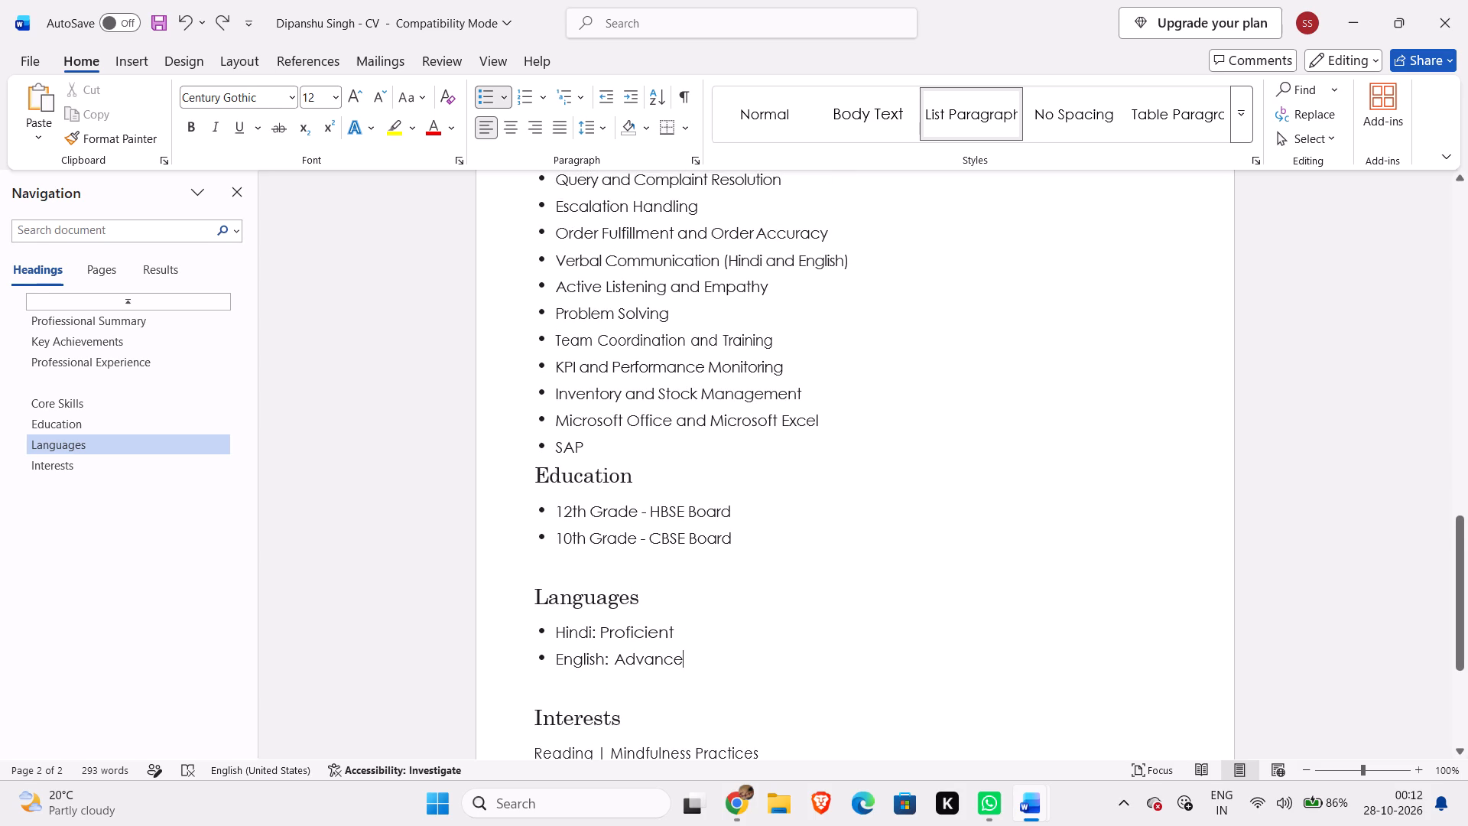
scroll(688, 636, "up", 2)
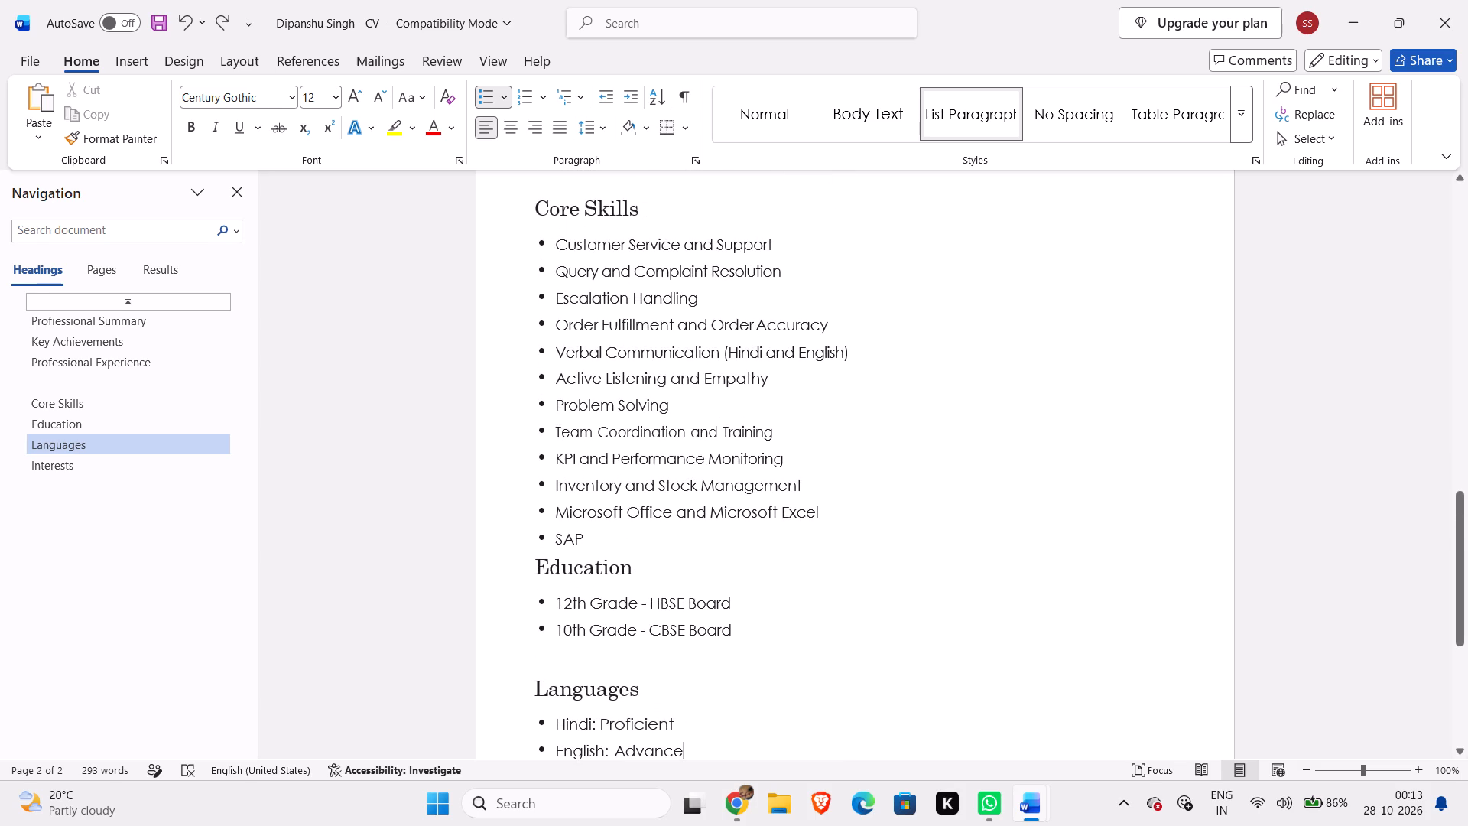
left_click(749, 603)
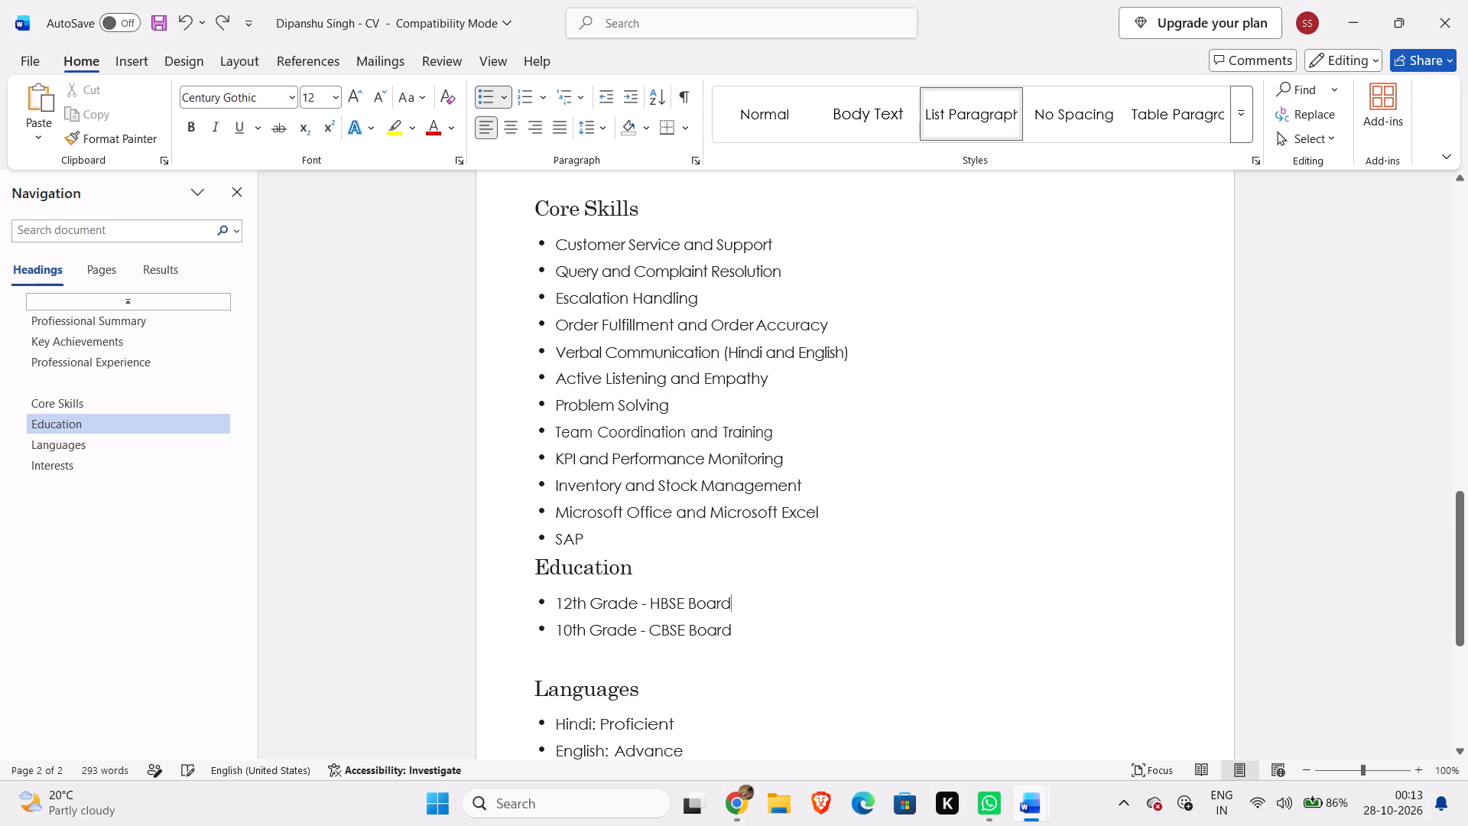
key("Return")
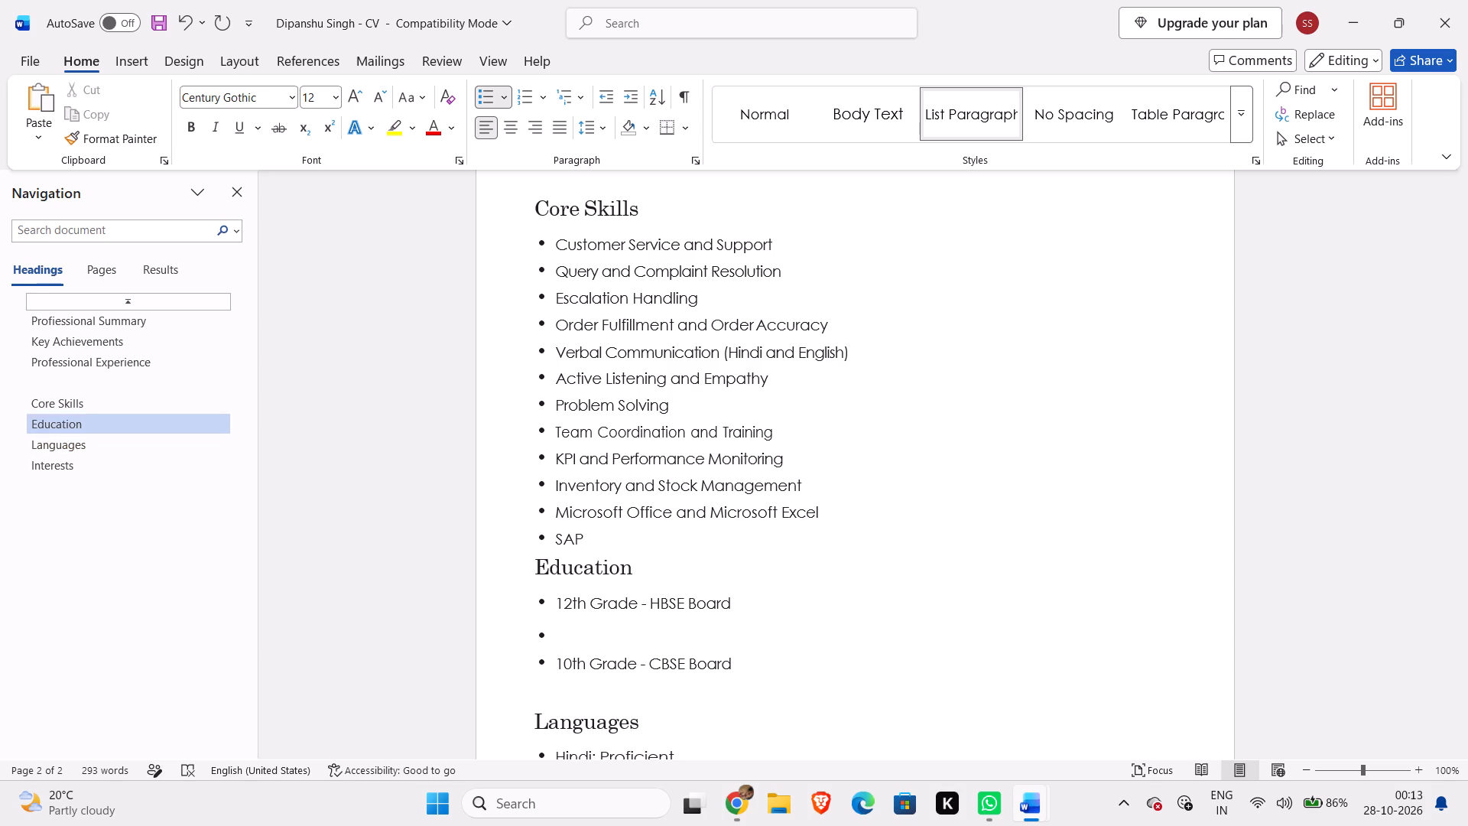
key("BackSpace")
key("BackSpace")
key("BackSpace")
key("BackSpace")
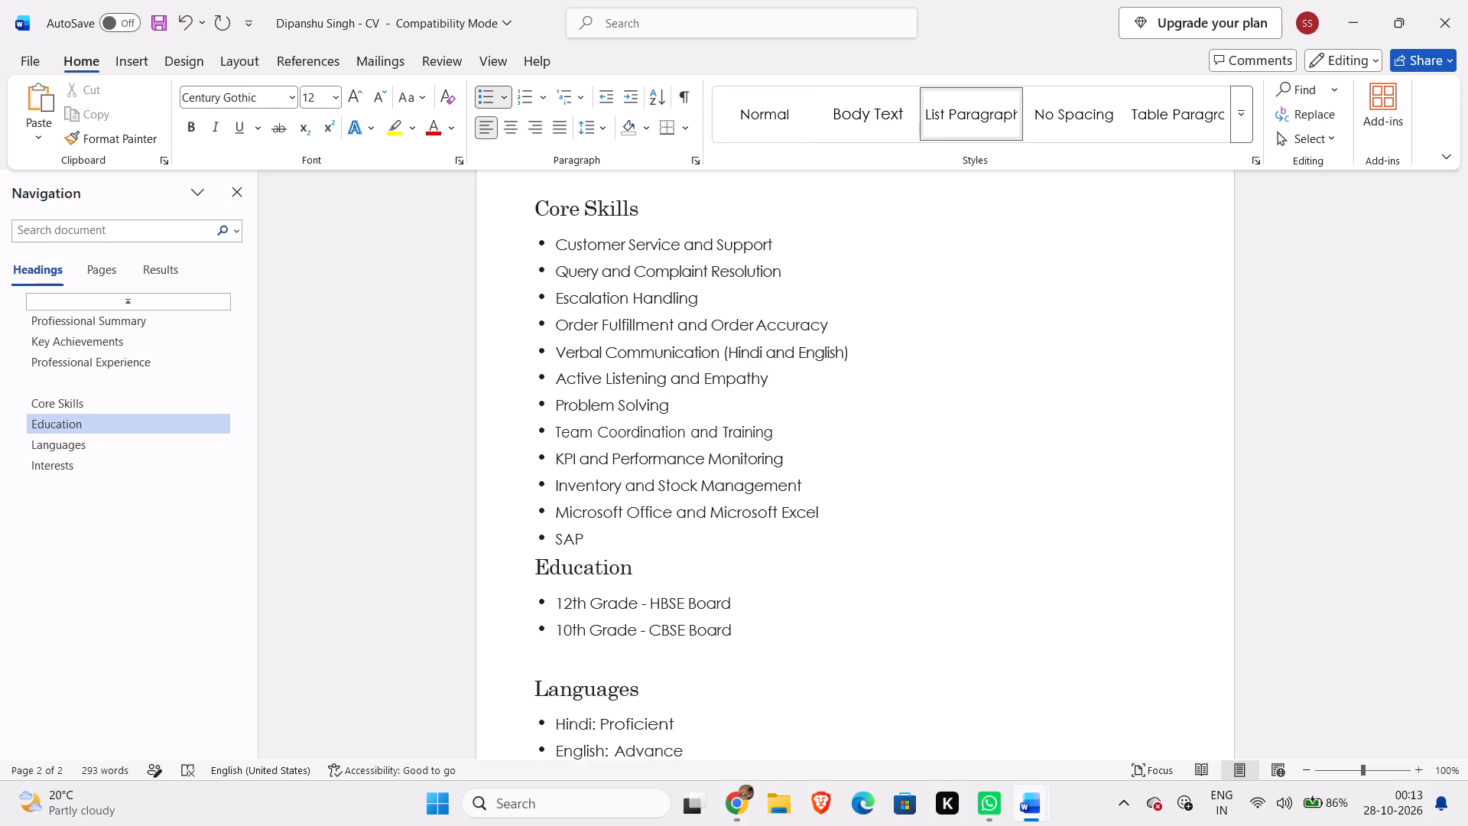
Add a bullet reading "BCA -Marishi Dayanand University" above the 12th Grade entry in the Education section.
key("Left")
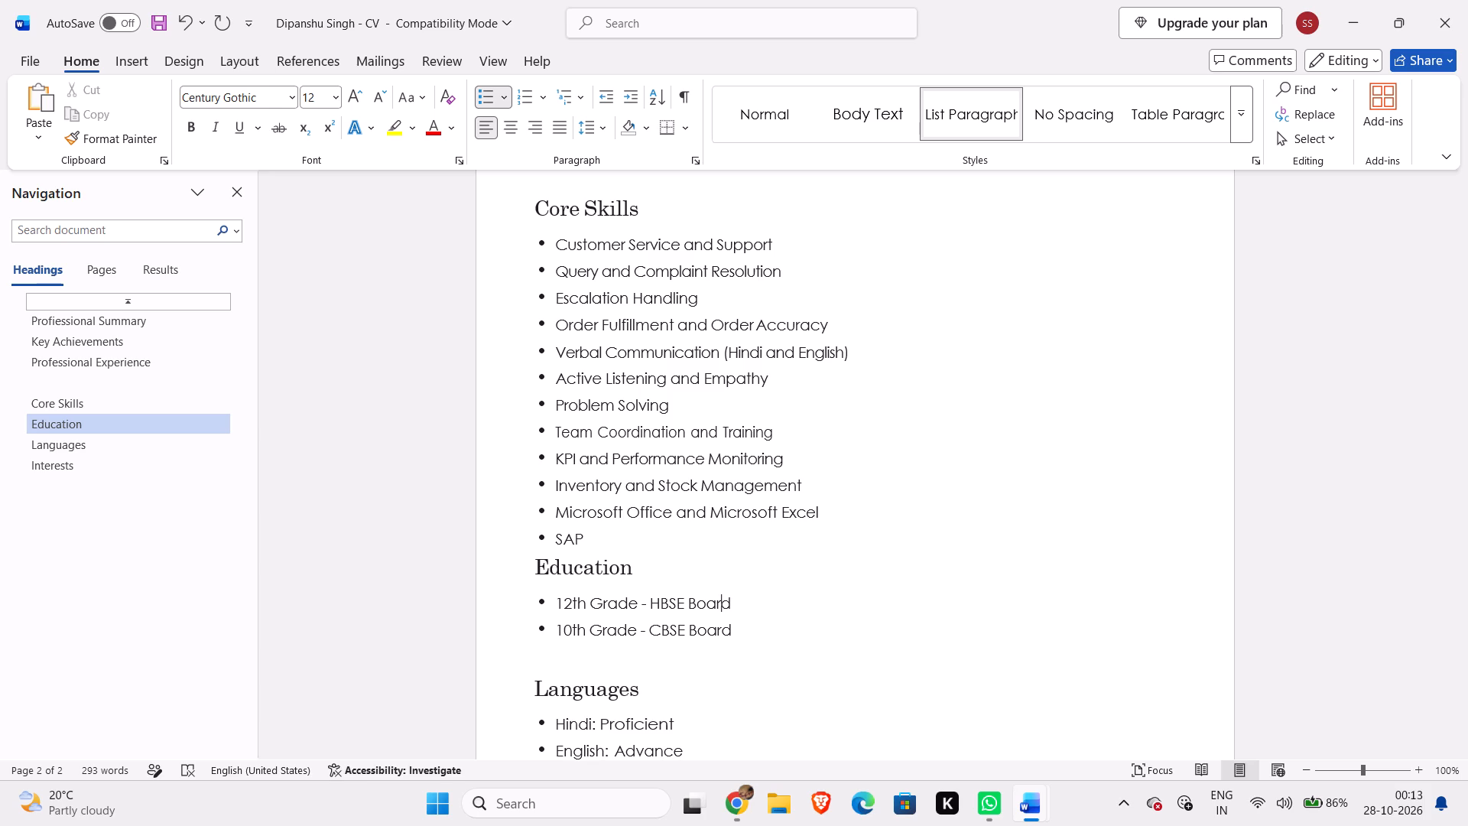
key("Left")
key("Left")
key("Left")
key("Left")
key("Left")
key("Left")
key("Left")
key("Left")
key("Left")
key("Left")
key("Left")
key("Left")
key("Left")
key("Left")
key("Left")
key("Left")
key("Left")
key("Left")
key("Left")
key("Left")
key("Left")
key("Left")
key("Return")
key("Up")
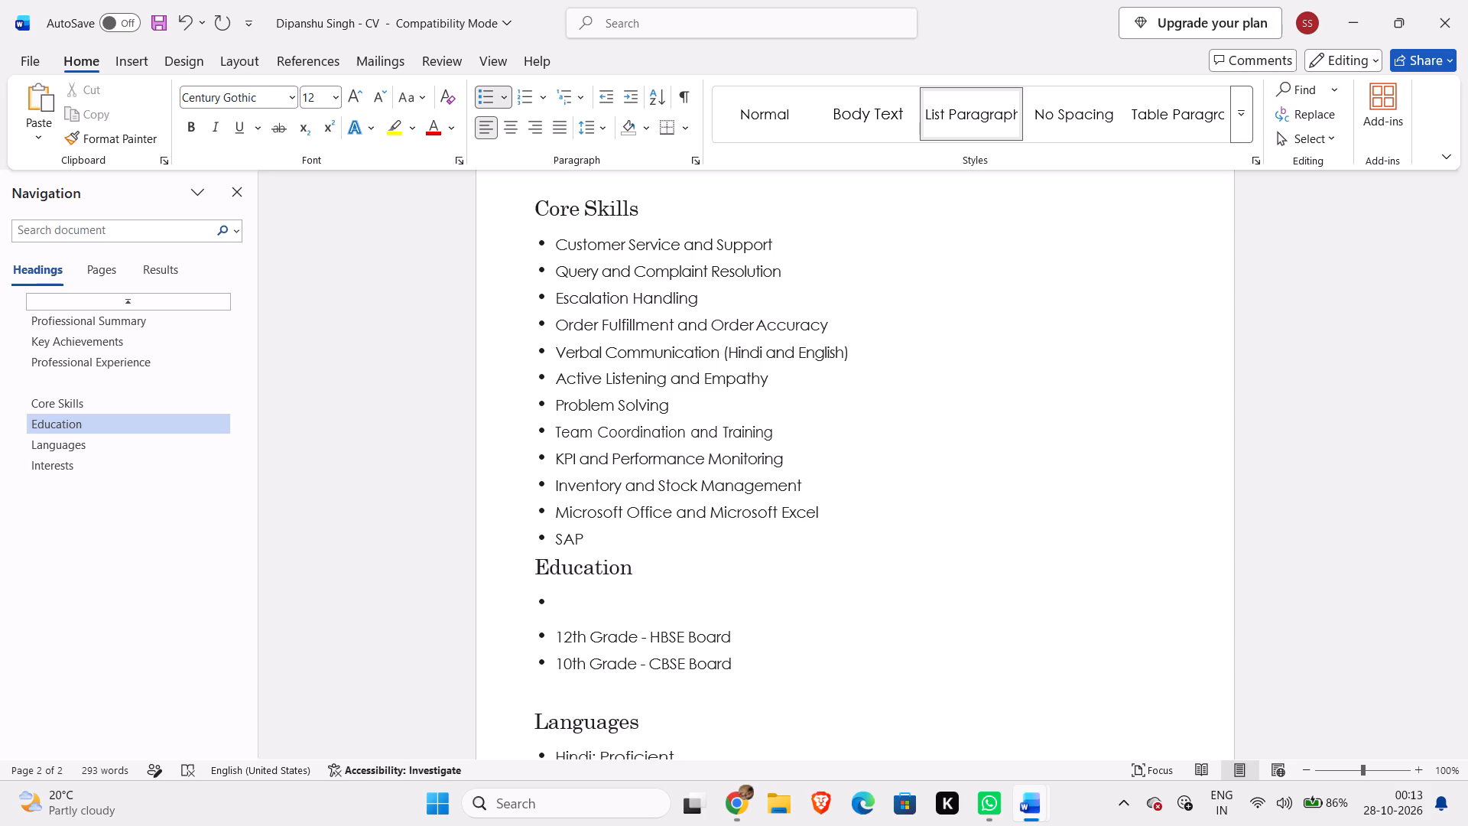
key("shift+b")
type("CA")
key("space")
key("minus")
type("Ma")
type("rishi")
key("space")
type("Daya")
type("nam")
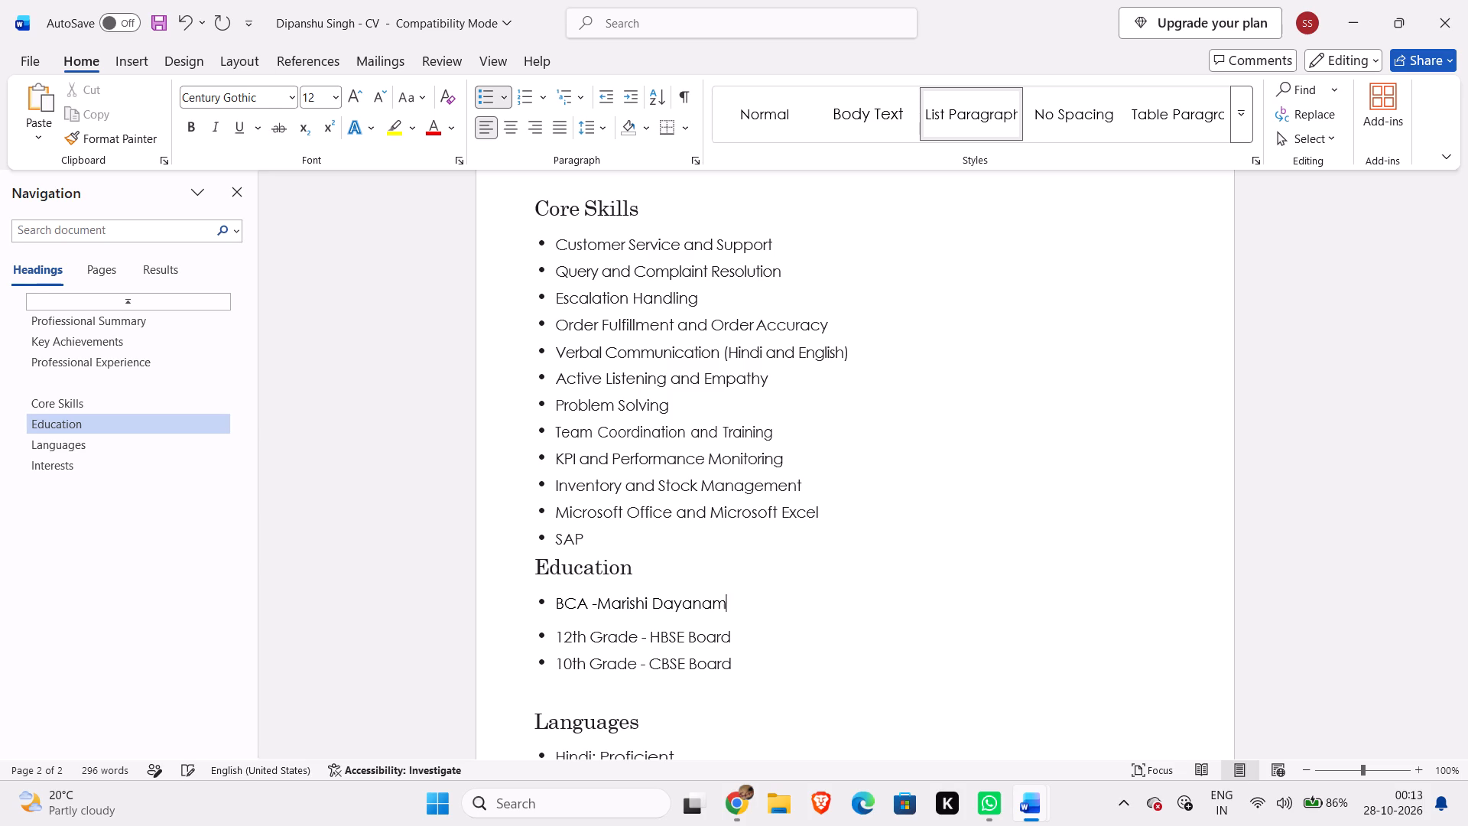
key("BackSpace")
type("nd")
key("space")
type("Uno")
key("BackSpace")
type("iversai")
key("BackSpace")
key("BackSpace")
type("ity")
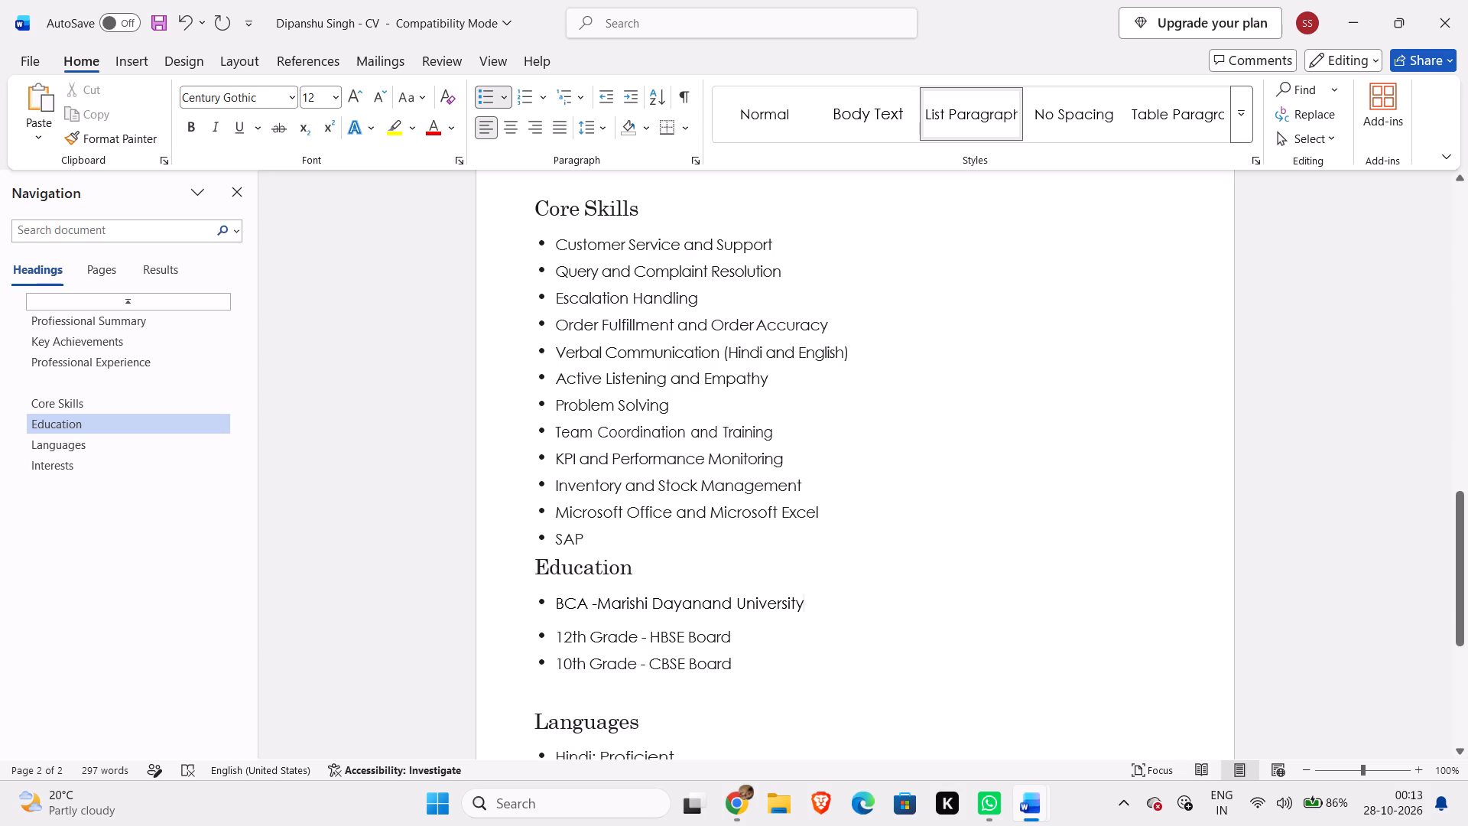
Add an empty bullet below the BCA entry in the Education section.
key("Return")
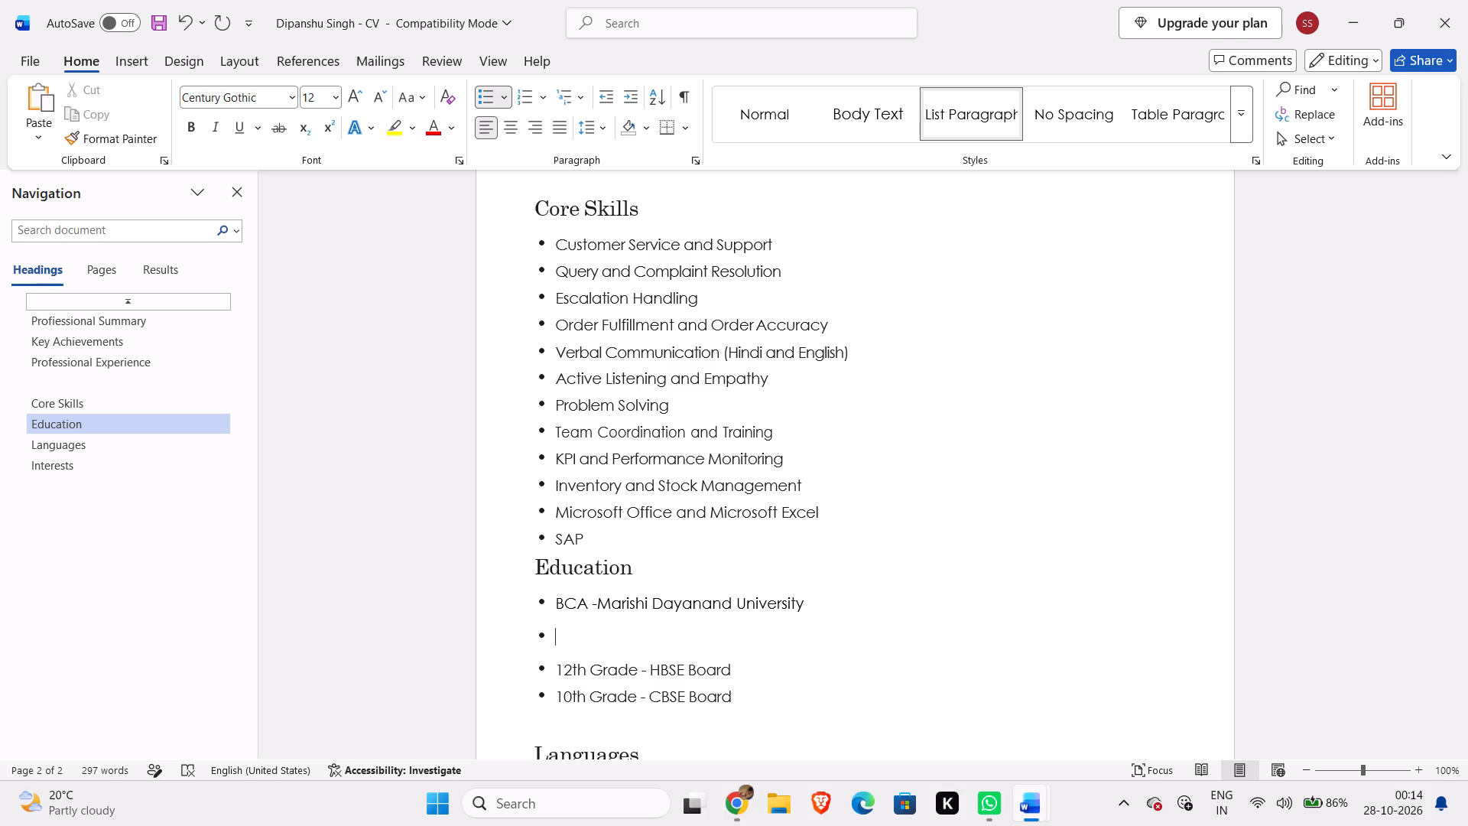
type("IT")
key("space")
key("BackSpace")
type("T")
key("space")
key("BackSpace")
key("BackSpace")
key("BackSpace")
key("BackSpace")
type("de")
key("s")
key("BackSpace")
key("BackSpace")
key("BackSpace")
Begin the new Education bullet with "Diesel M", using the spelling suggestion "Diesel" for its first word.
key("shift+d")
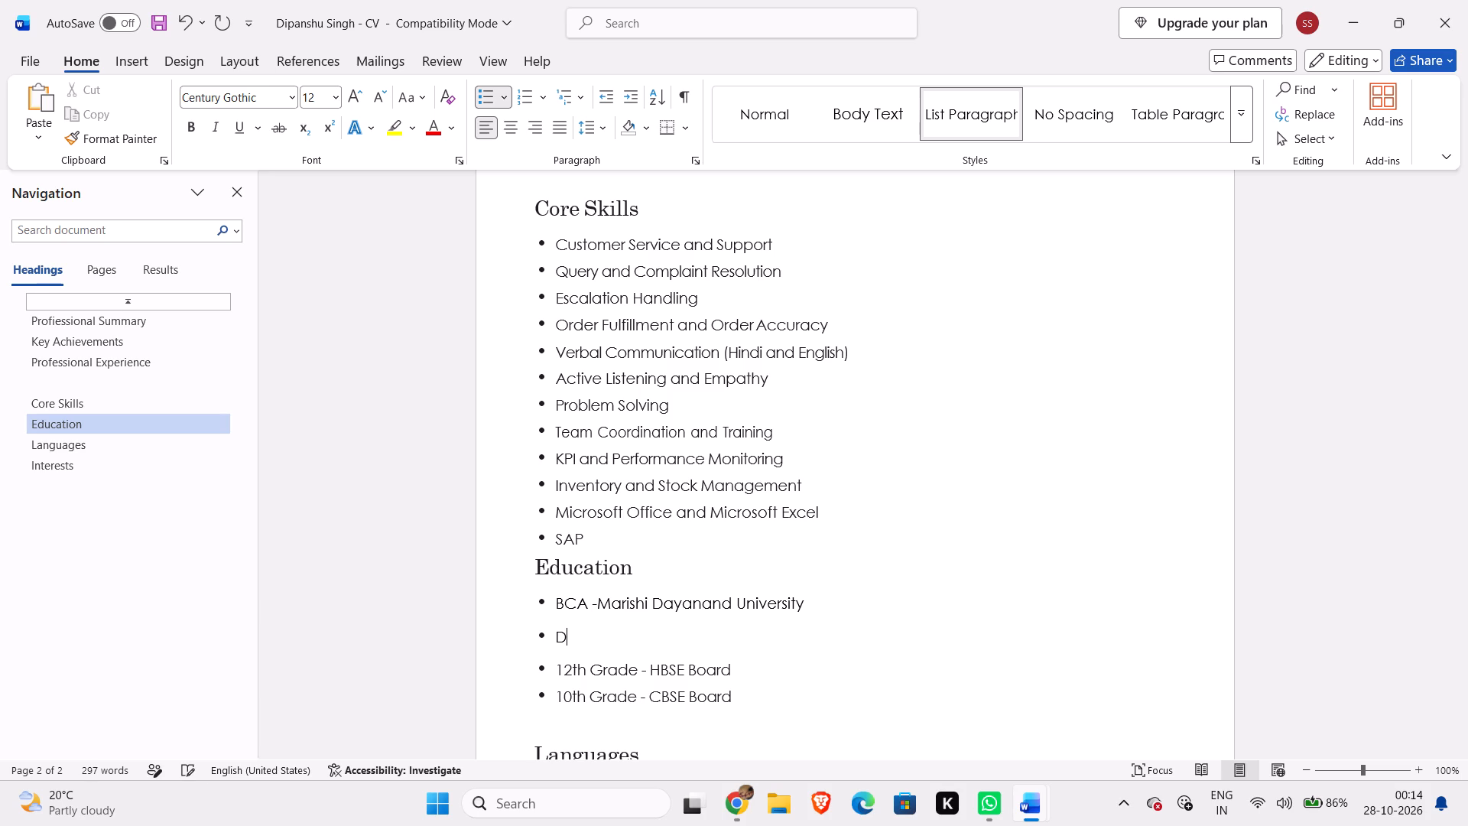
type("esi")
type("el")
key("space")
key("shift+m")
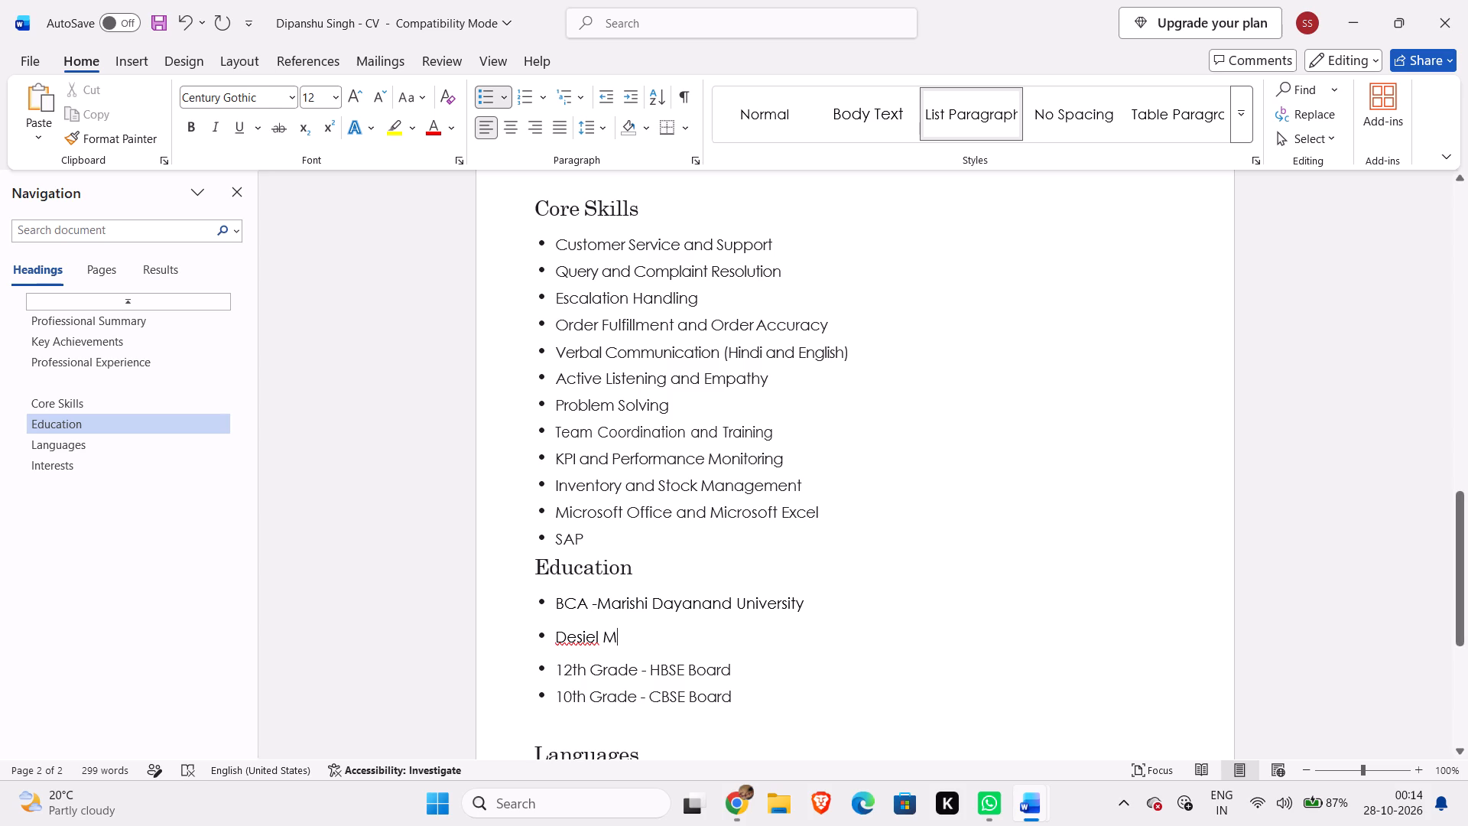
left_click(575, 643)
right_click(575, 642)
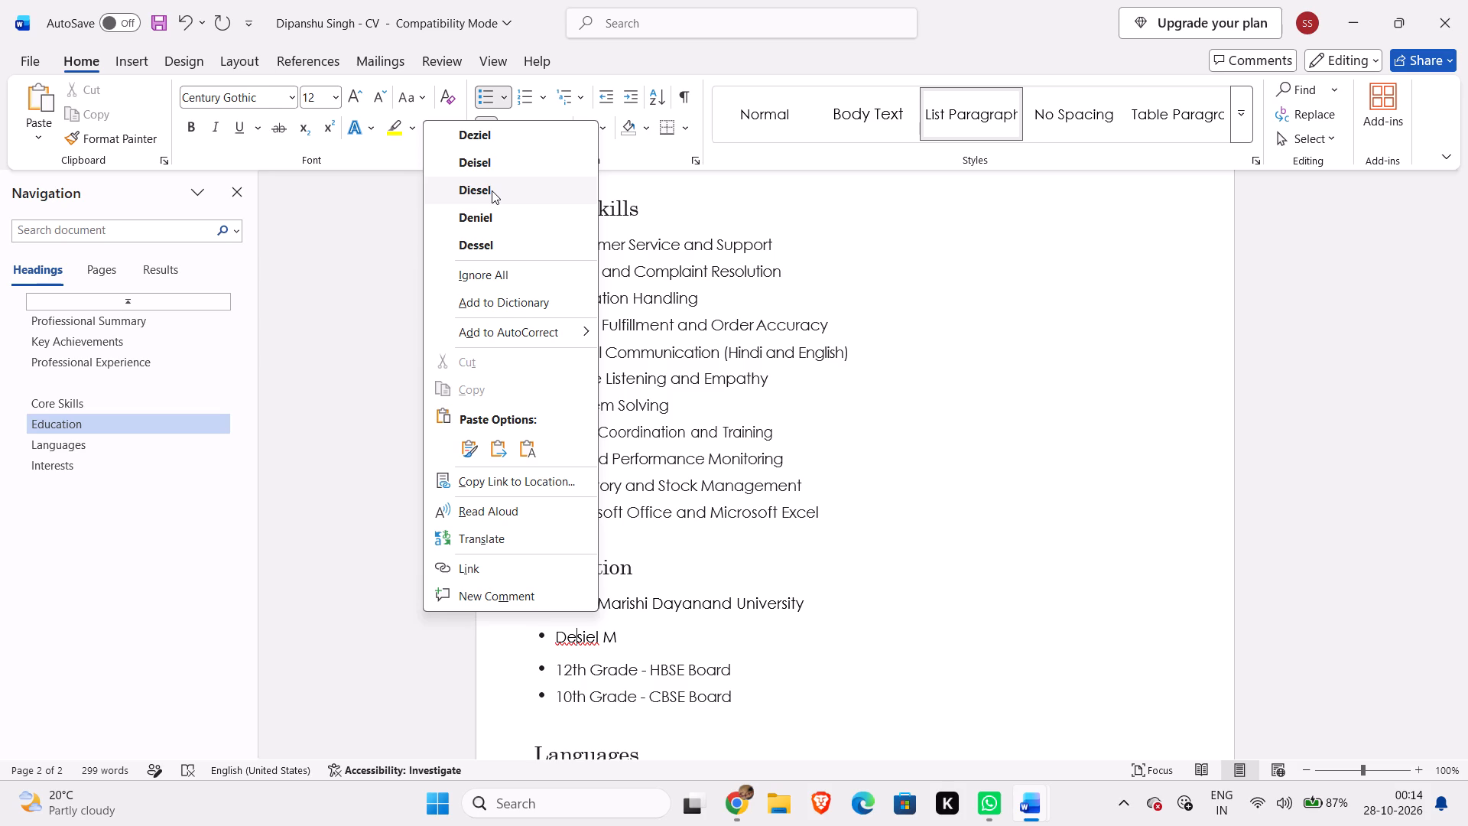
left_click(492, 190)
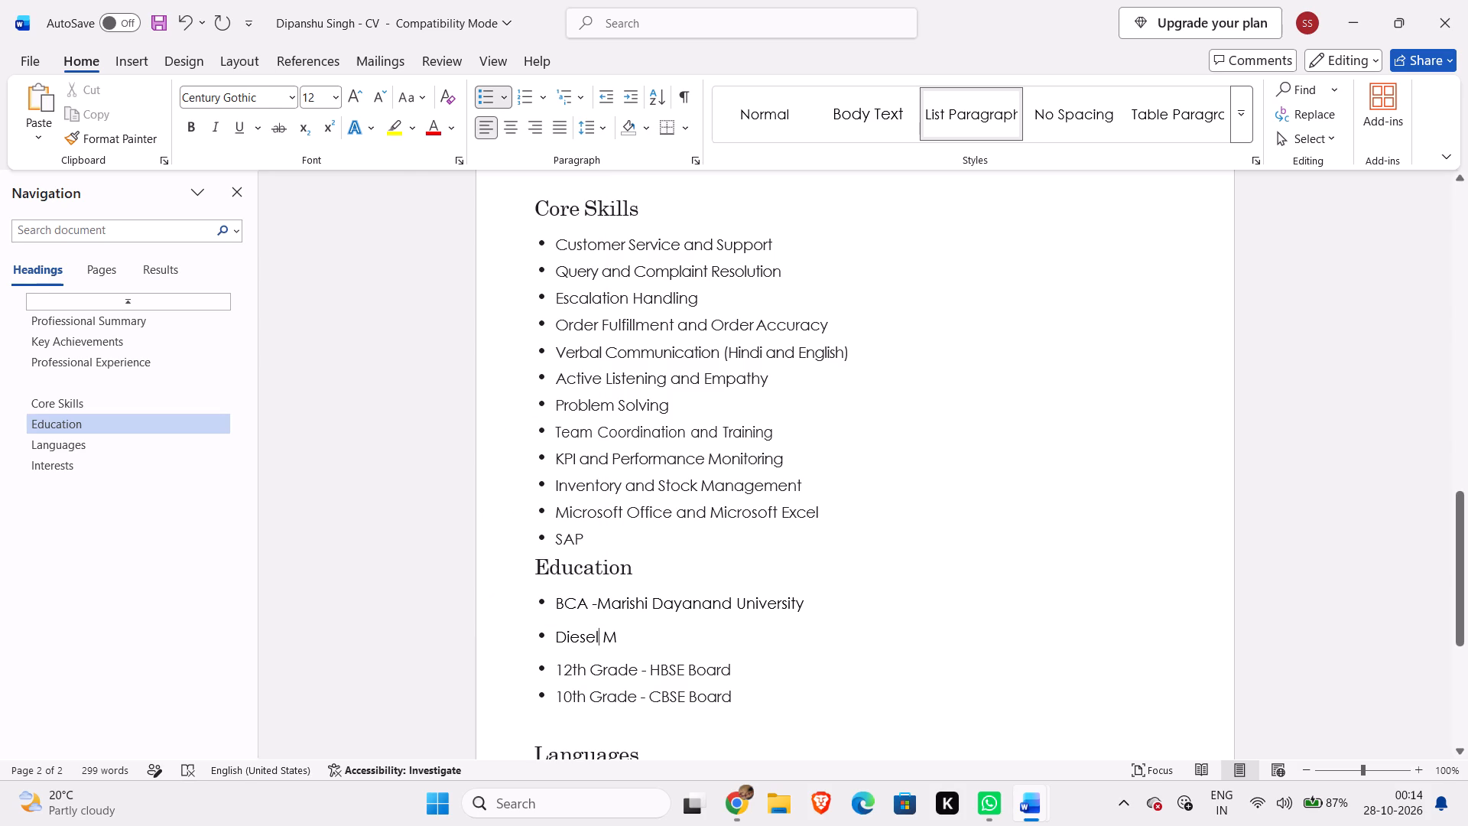
Complete the new Education bullet as "Diesel Mechanic".
key("Right")
key("Right")
key("Right")
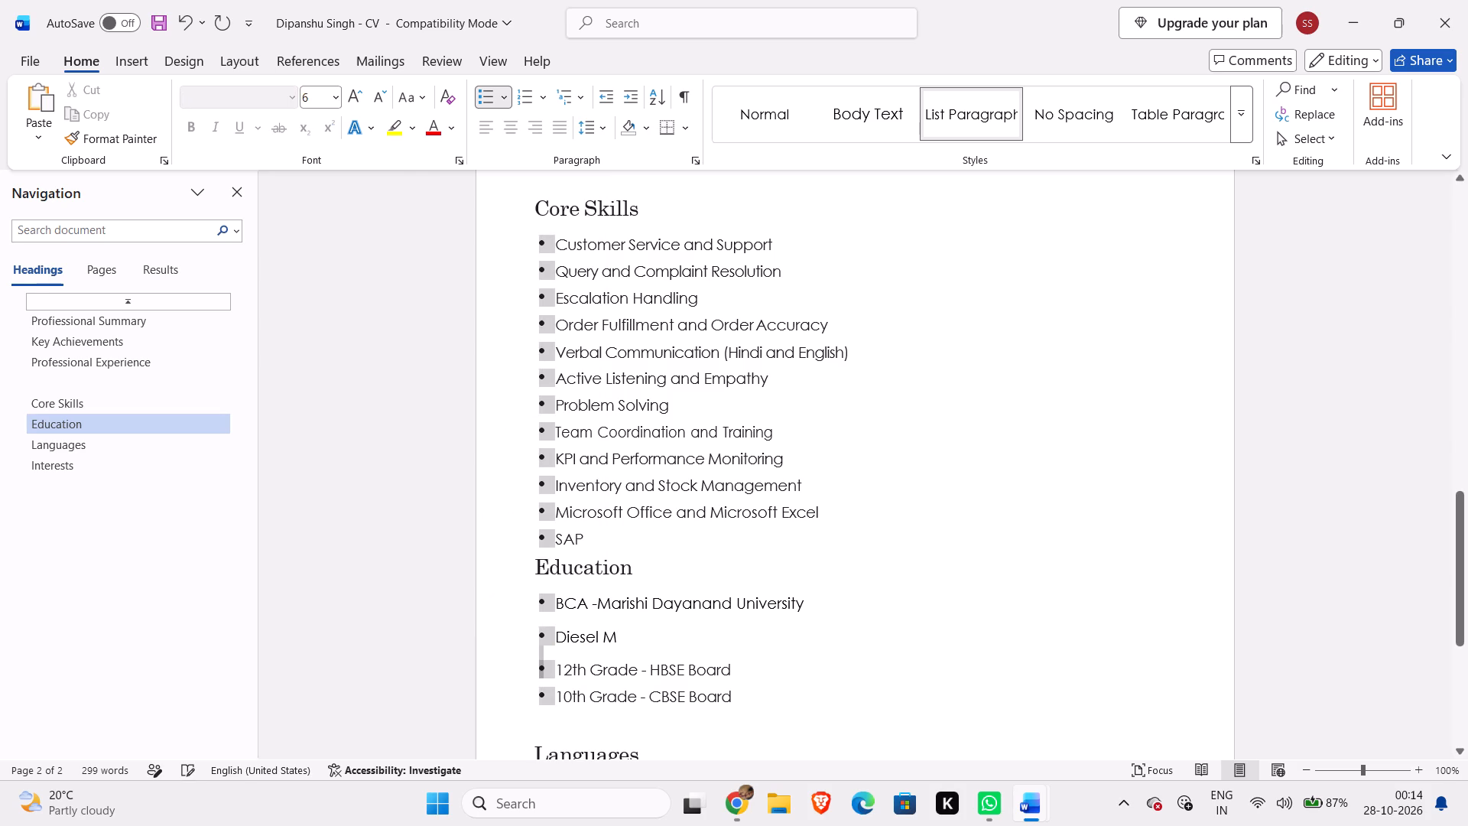
key("Down")
key("Left")
key("Up")
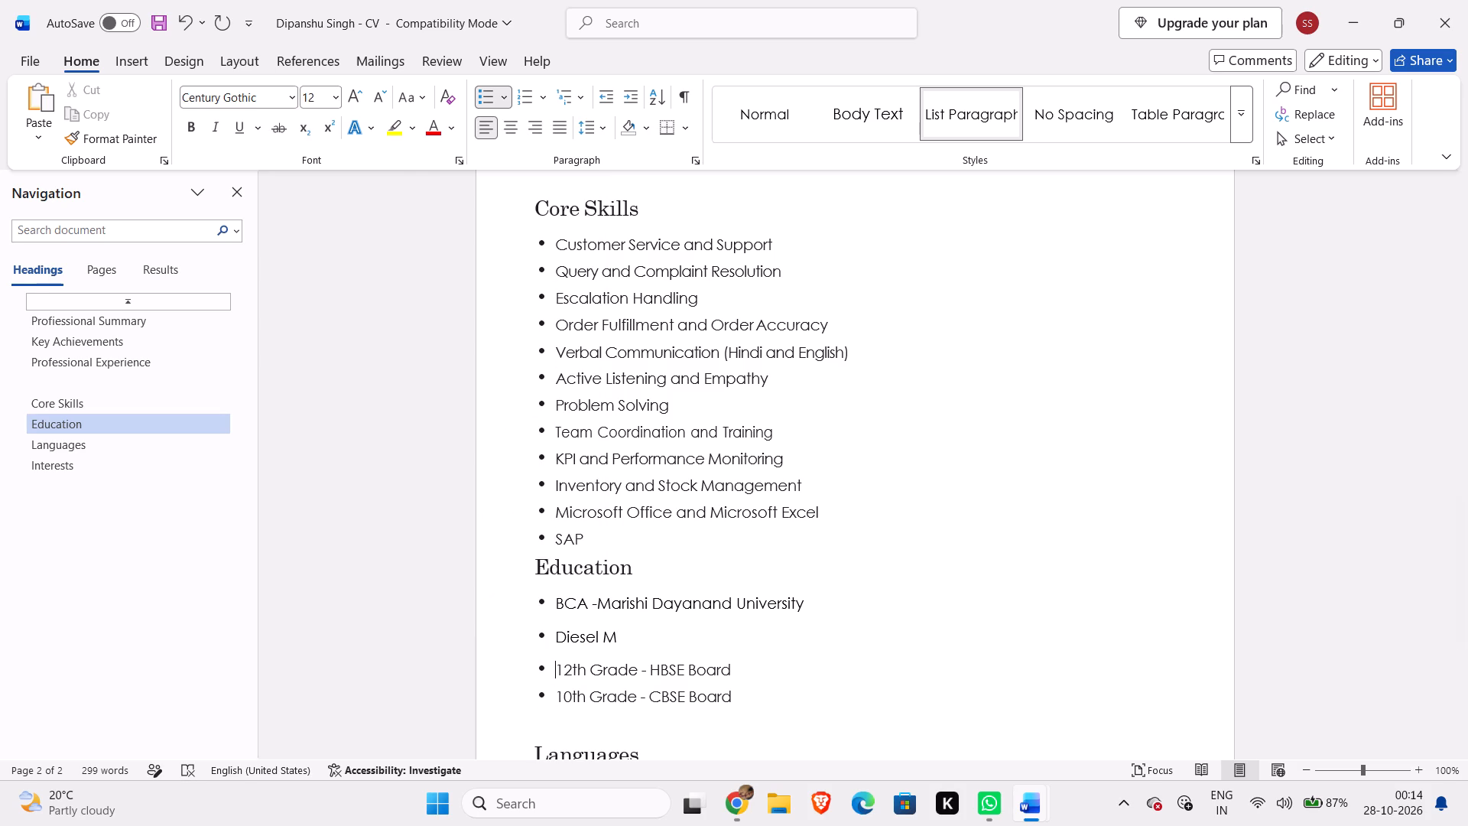
key("Right")
key("Right")
key("Up")
key("Right")
key("Right")
key("Right")
key("Right")
key("Right")
key("Right")
type("ea")
key("BackSpace")
type("cah")
key("BackSpace")
key("BackSpace")
type("ha")
type("ni")
type("c")
key("space")
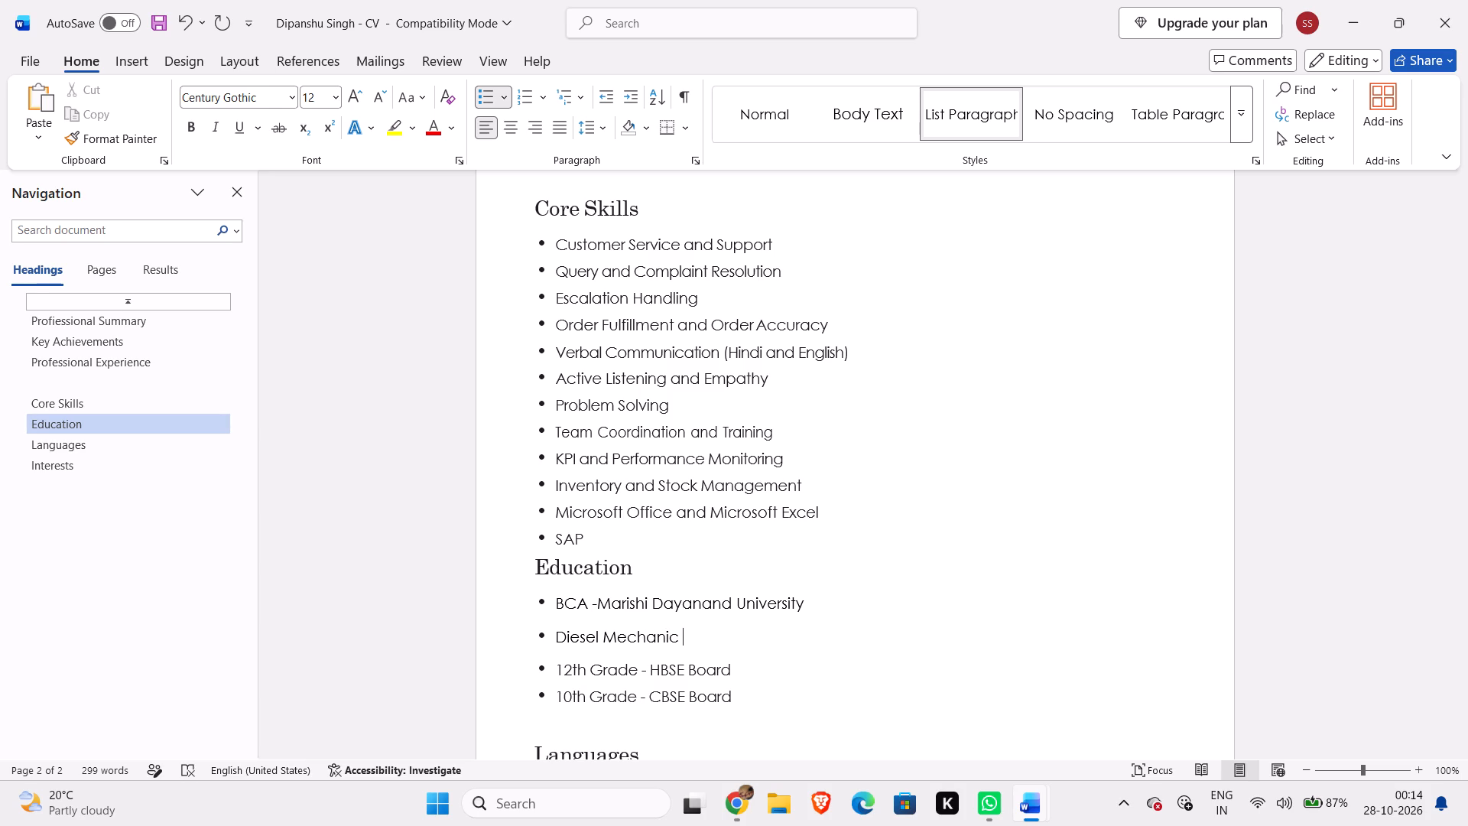
Insert "ITI Diploma" before "Diesel Mechanic" in the new Education bullet.
key("Left")
key("Left")
key("Left")
key("Left")
key("Left")
key("Left")
key("Left")
key("Left")
key("Left")
key("Left")
key("Left")
key("Left")
key("Left")
key("Left")
key("Left")
key("Left")
key("Right")
key("Left")
type("ITI")
key("space")
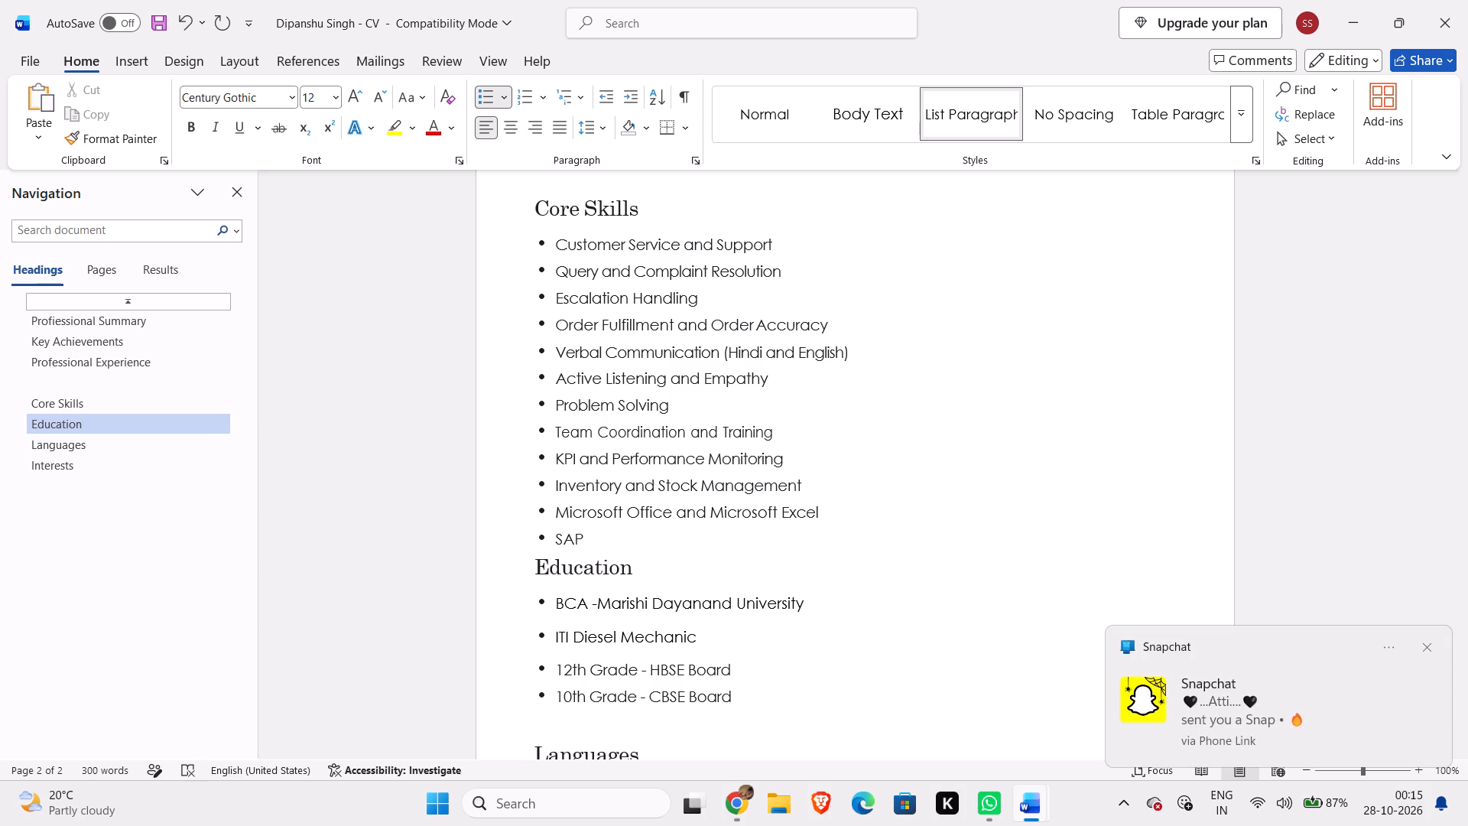
key("shift+d")
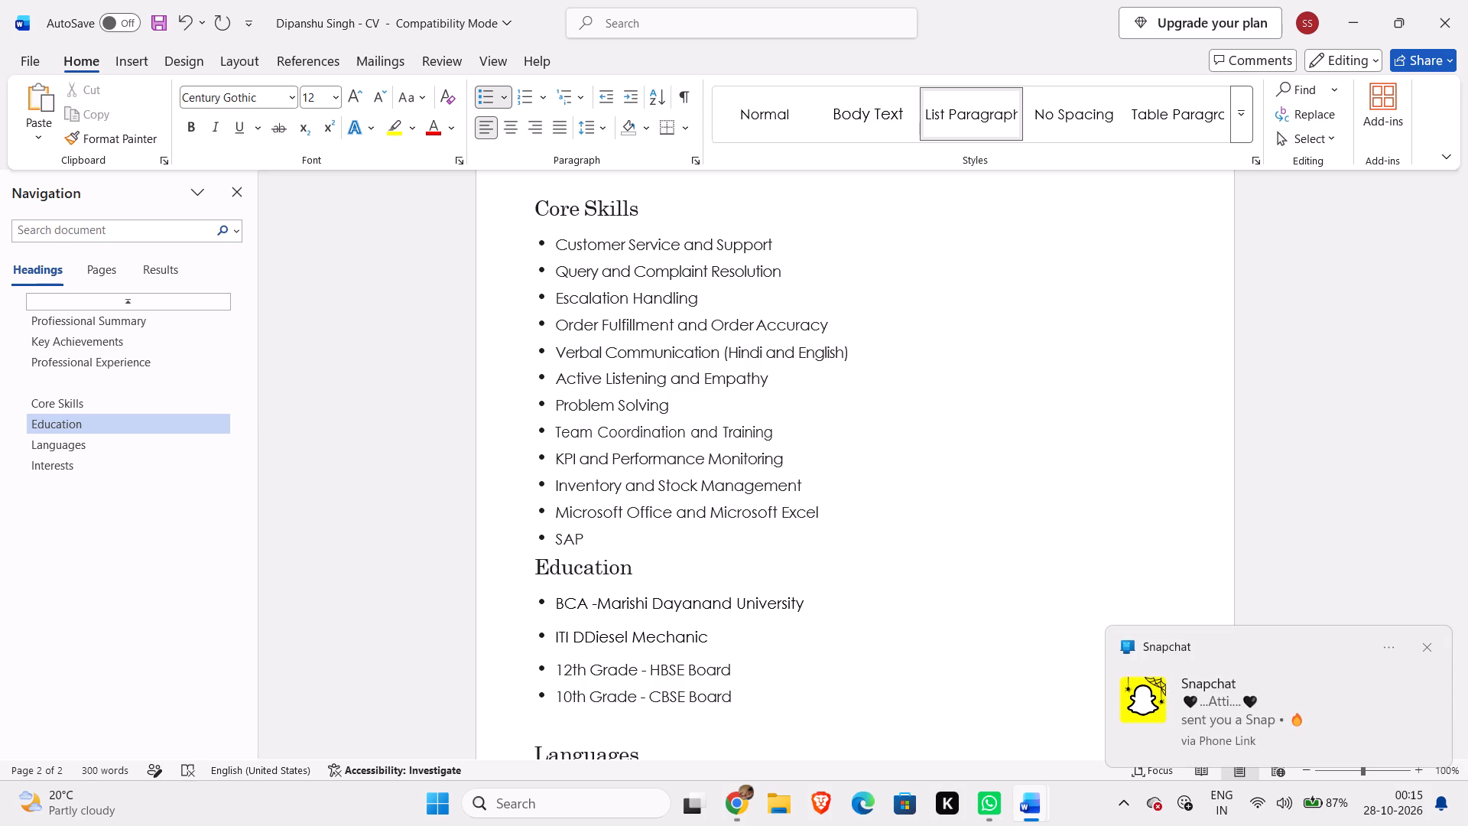
key("i")
type("ploma")
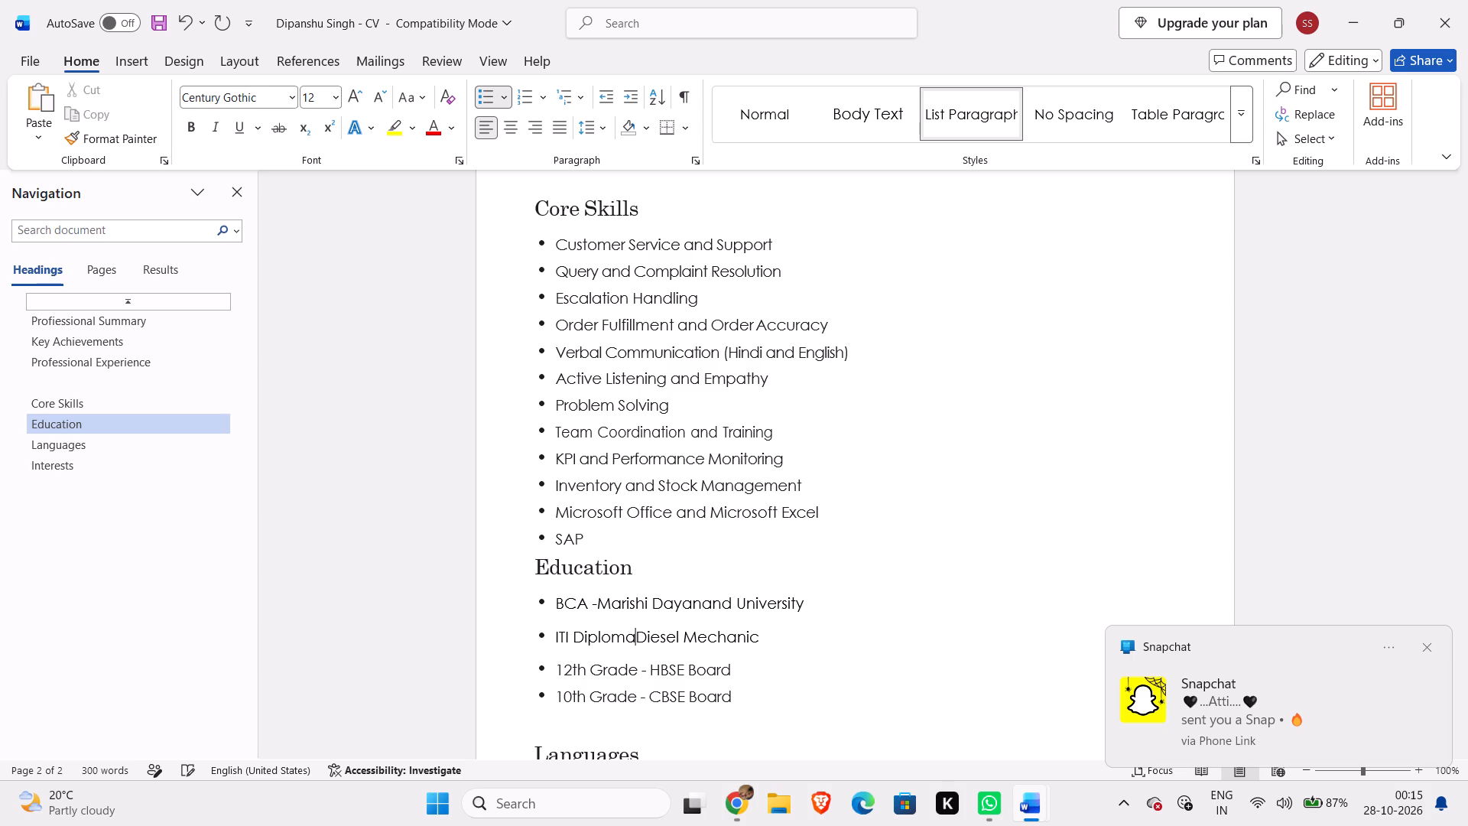
key("space")
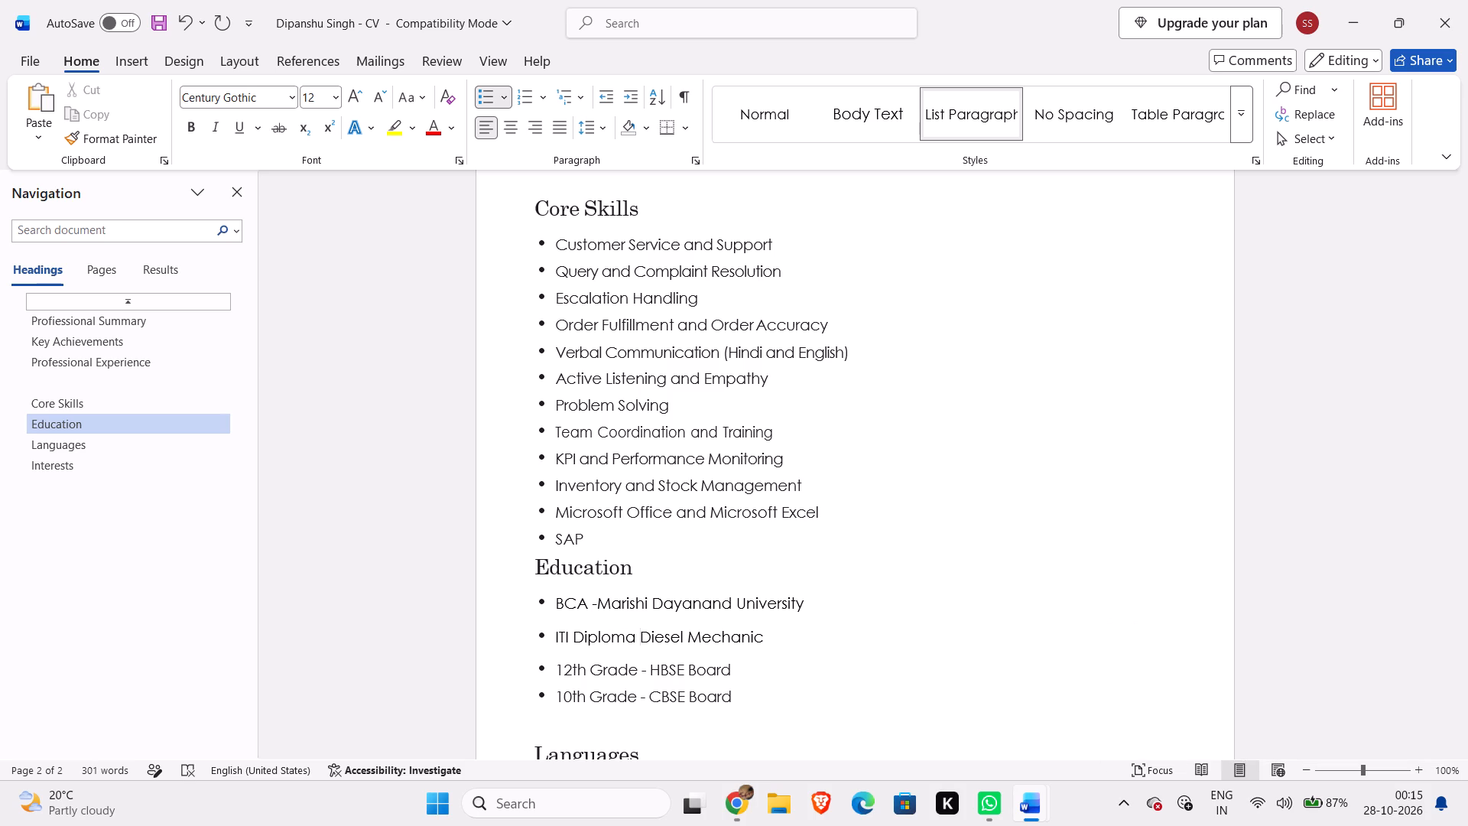
Copy the "1-year ITI Diesel Mechanic qualification" line from the updated Cashify resume document and return to the CV's Education section.
key("alt+Tab")
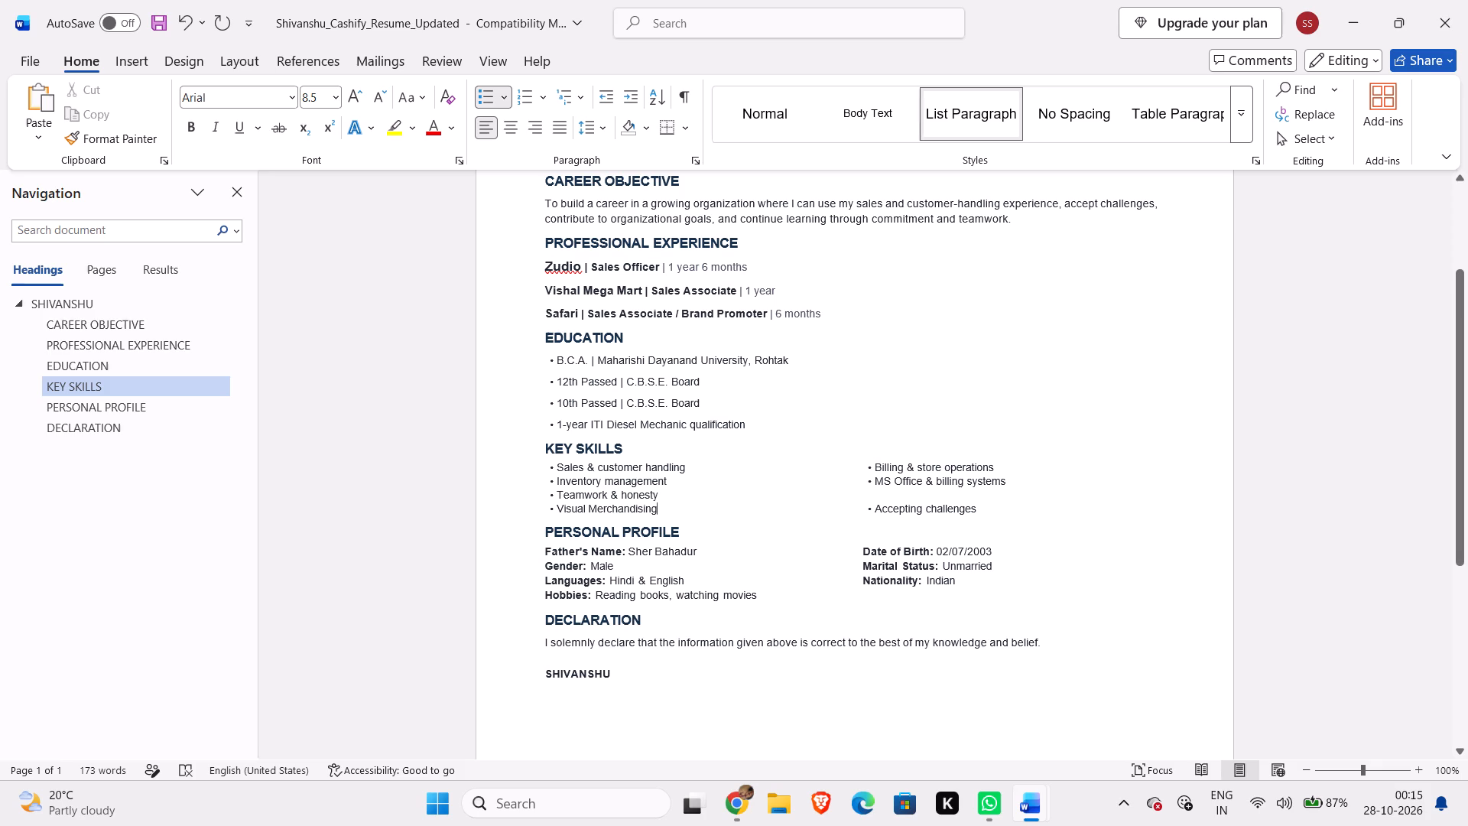
left_click_drag(749, 426, 693, 425)
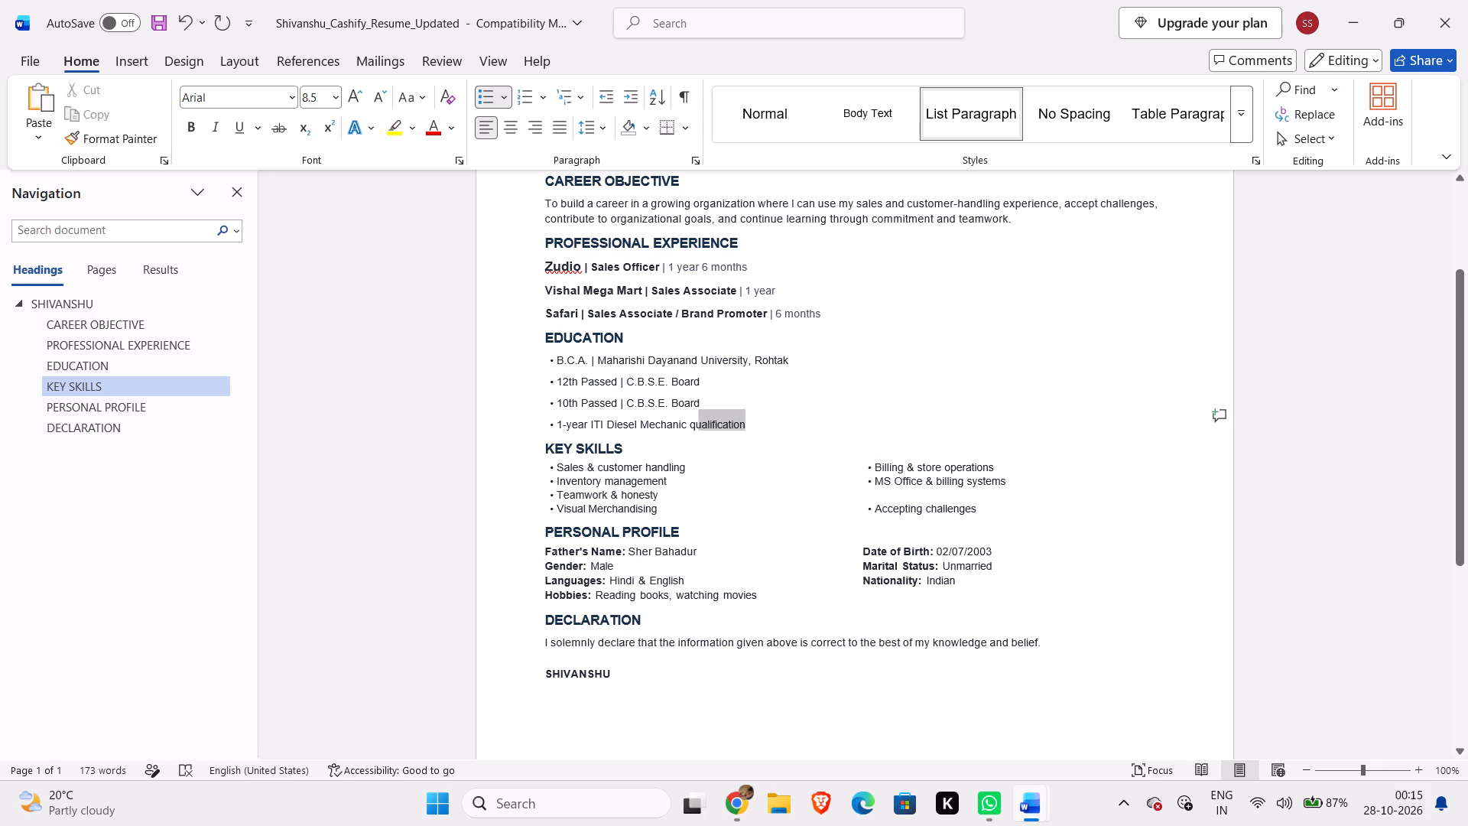
left_click_drag(693, 425, 558, 418)
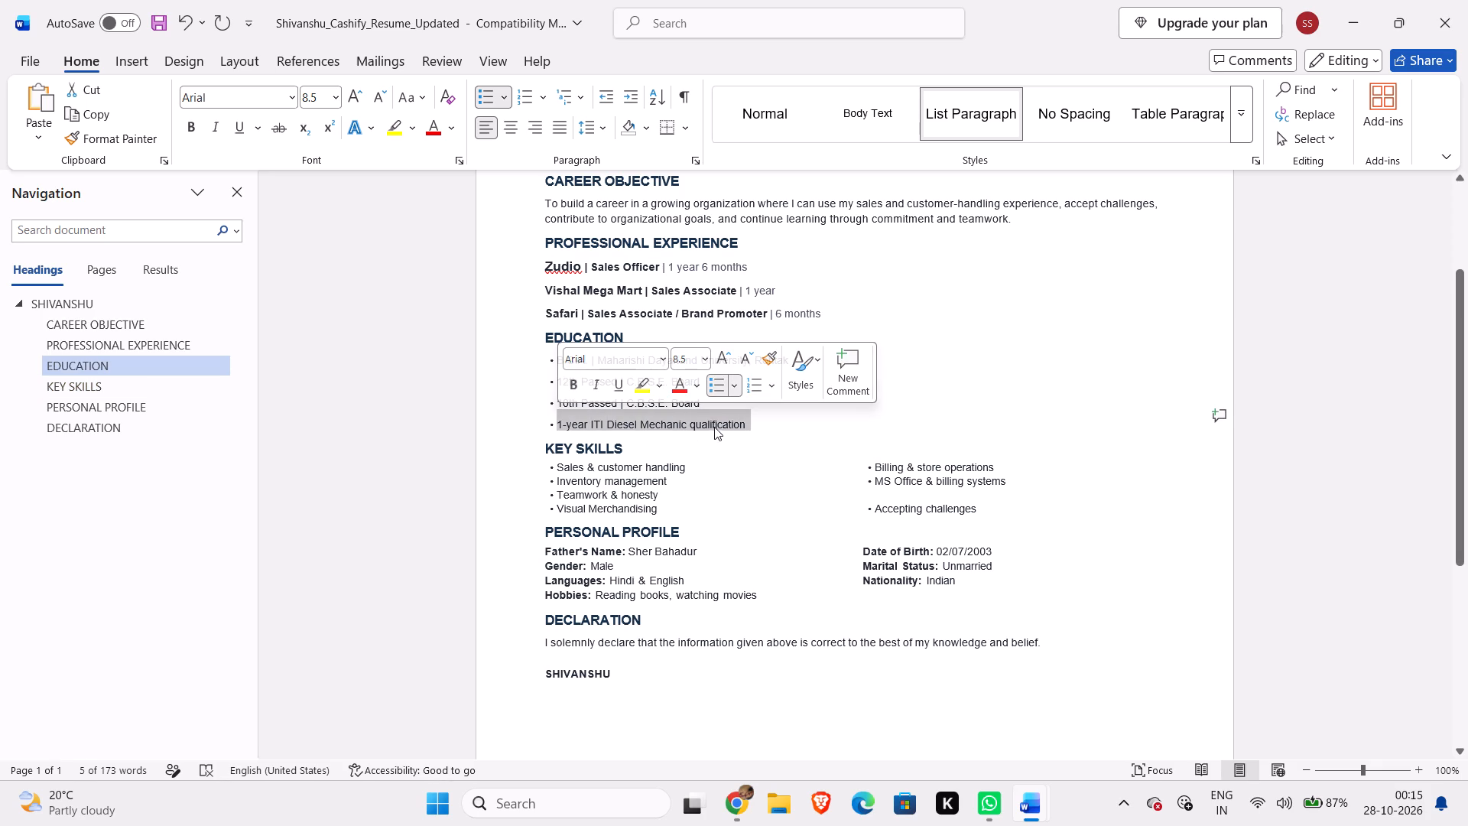
key("ctrl+x")
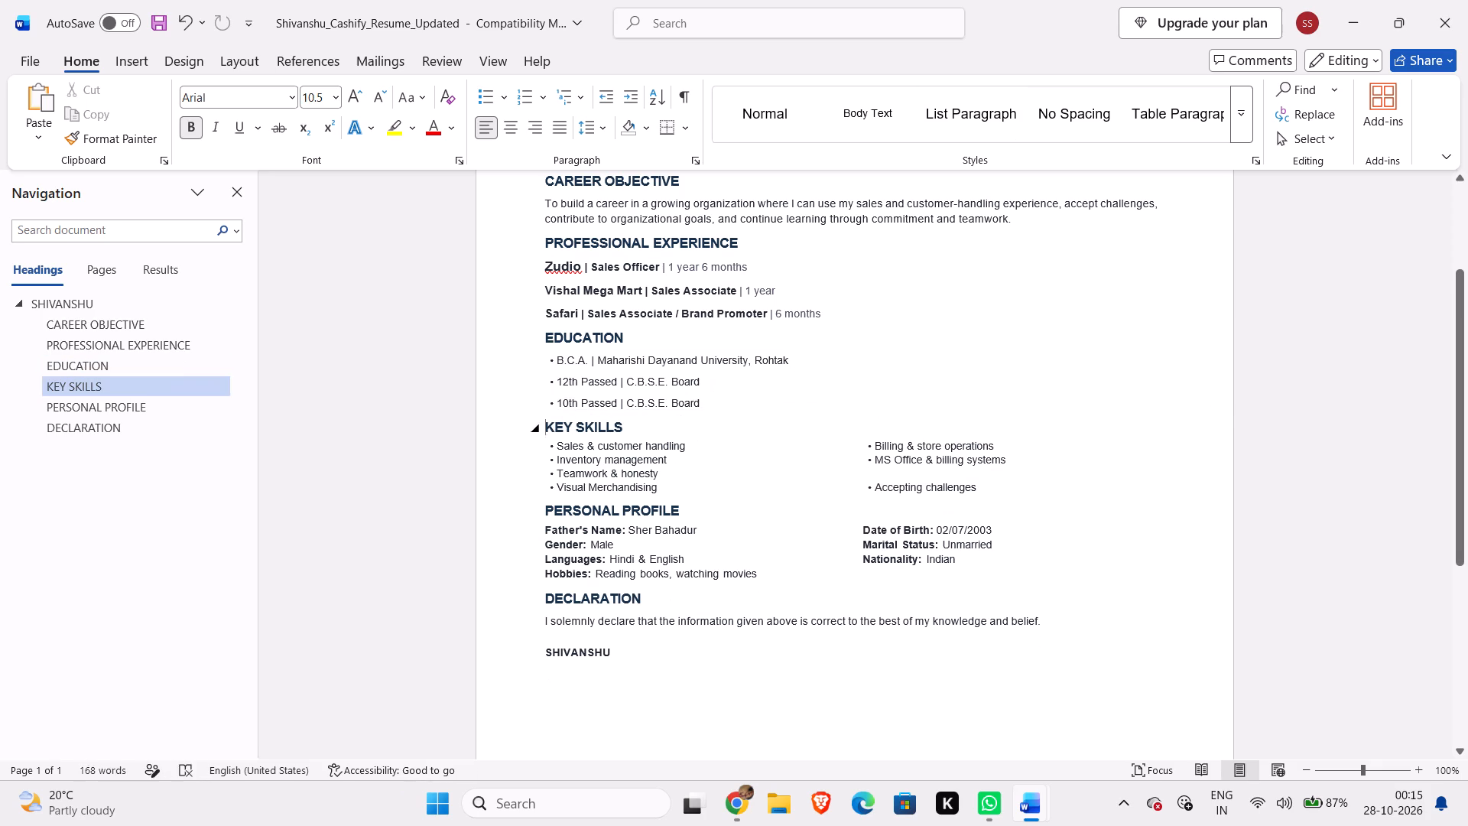
key("ctrl+z")
key("ctrl+c")
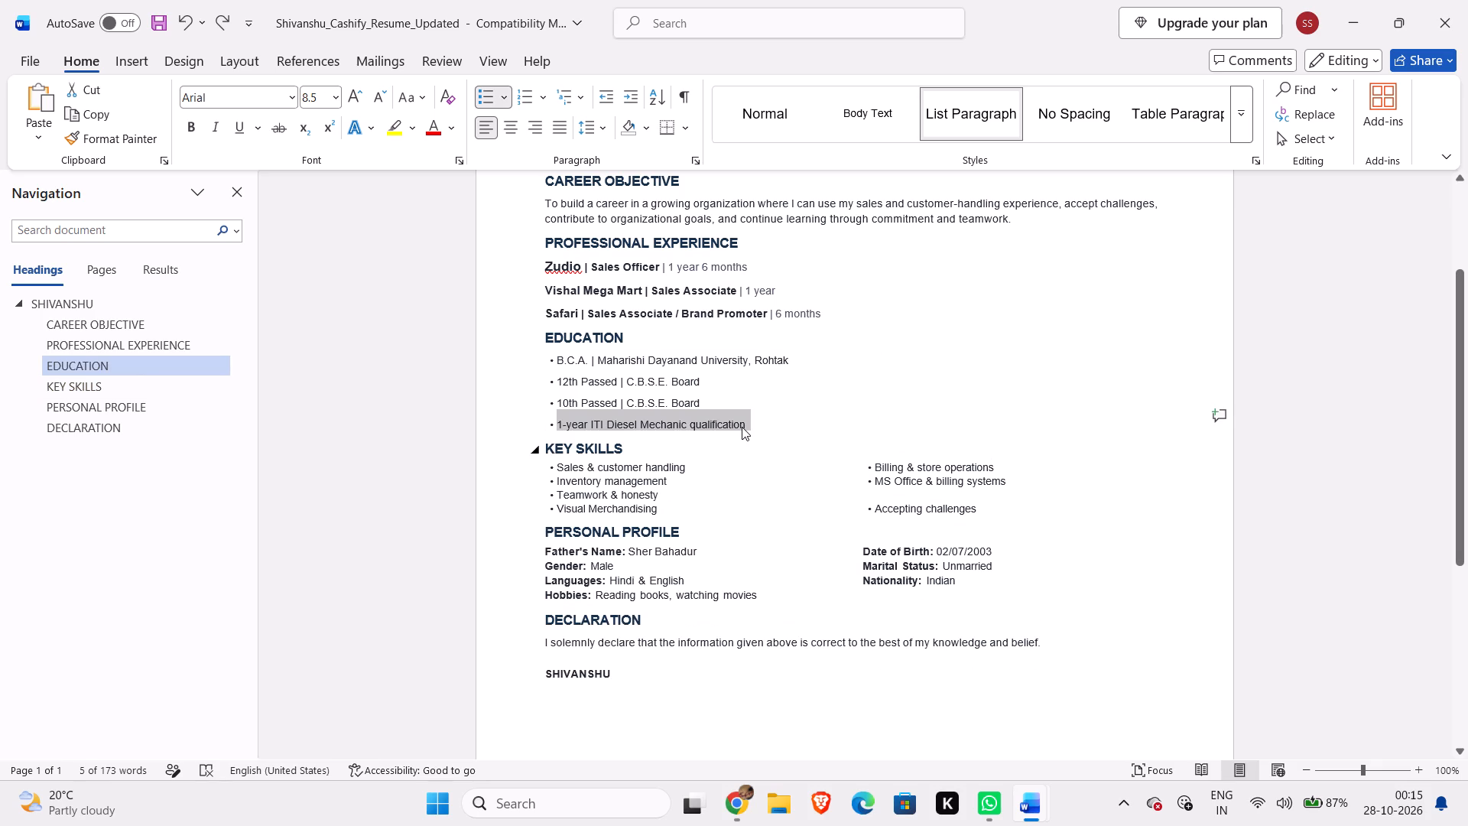
key("alt+Tab")
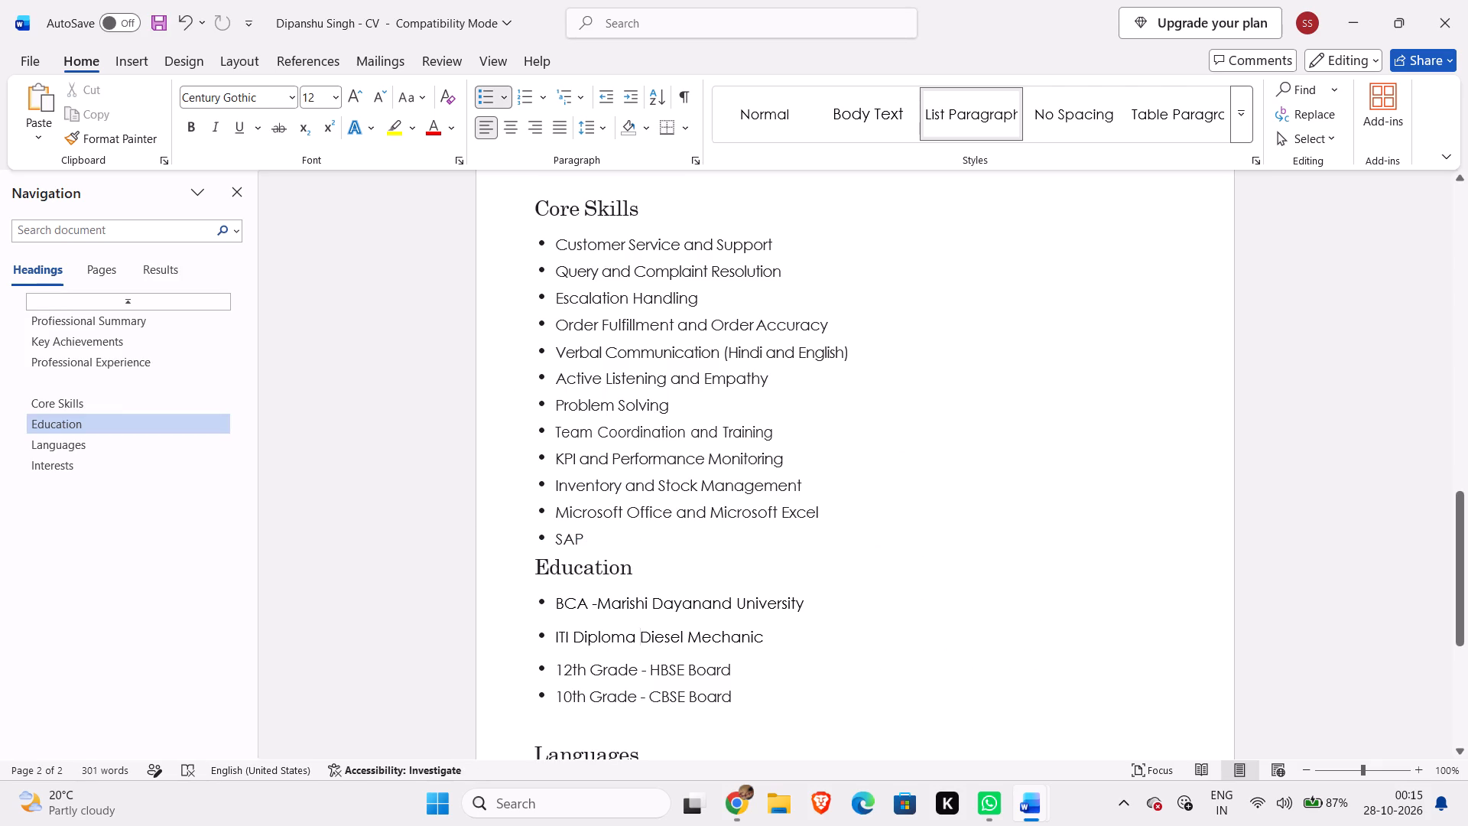
scroll(804, 526, "down", 1)
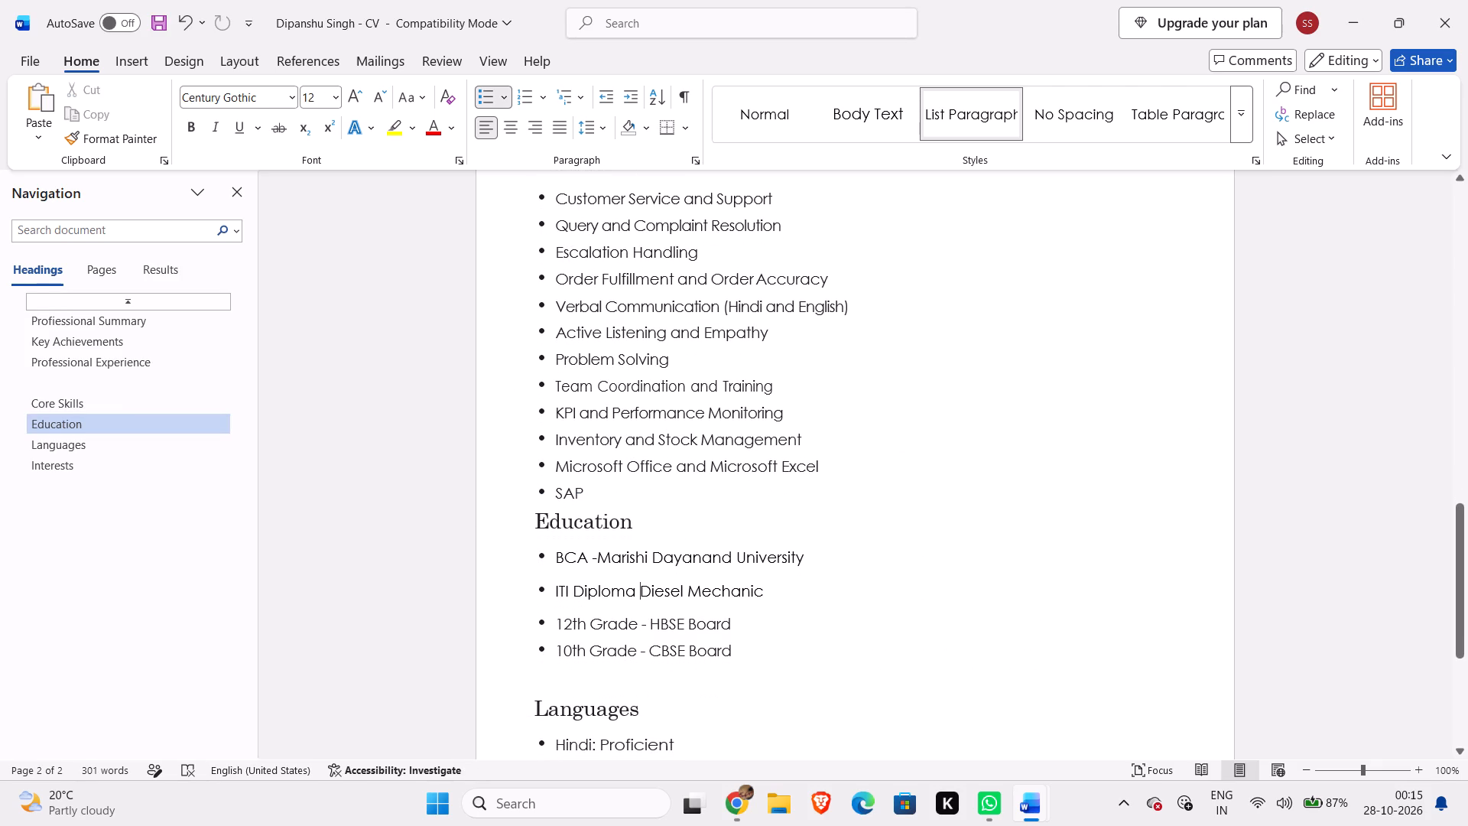
Replace the "ITI Diploma Diesel Mechanic" bullet in Education with the copied "1-year ITI Diesel Mechanic qualification" line, pasted as text only.
left_click_drag(770, 592, 563, 593)
key("ctrl+v")
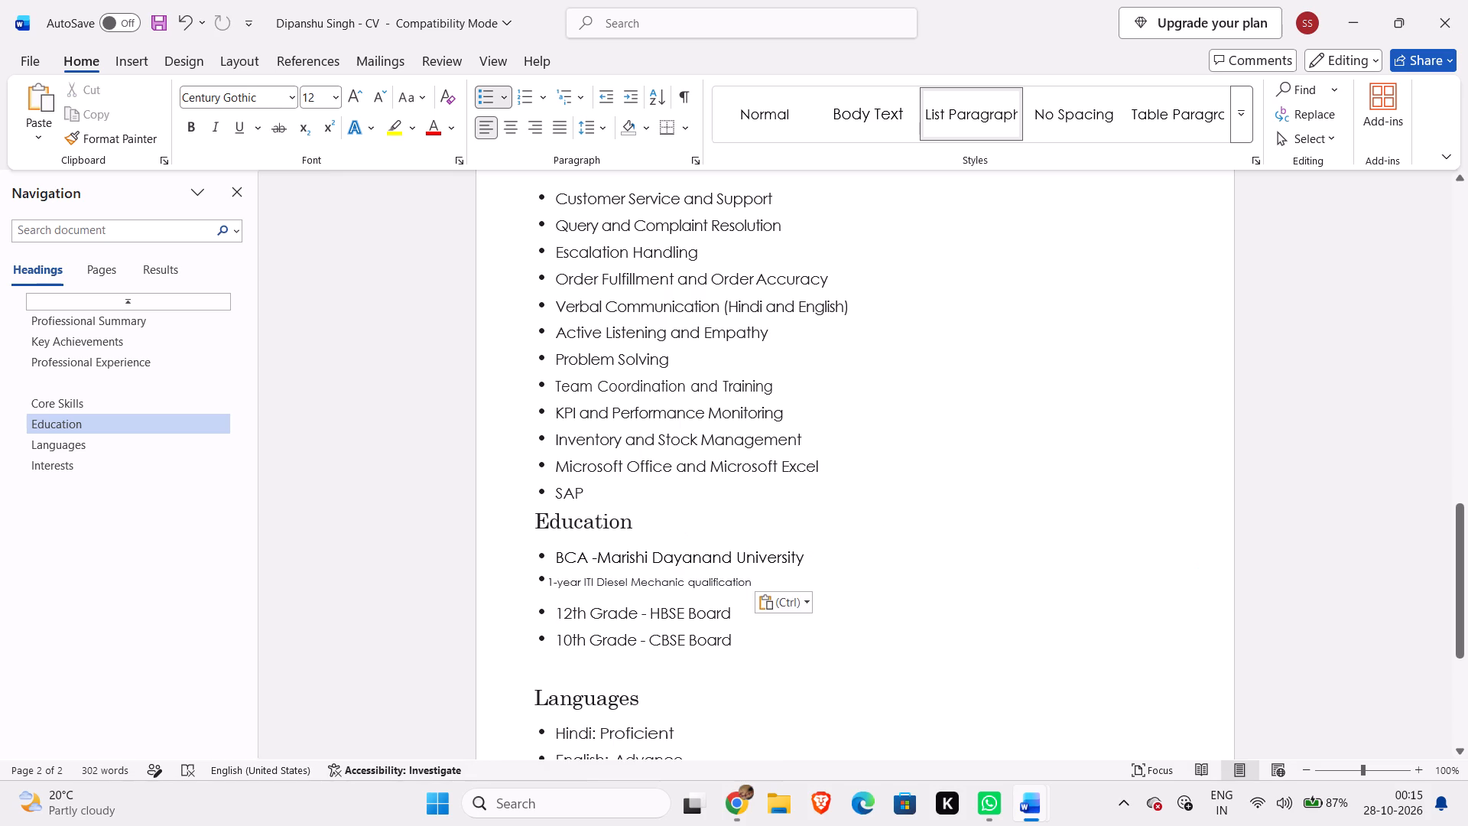
key("ctrl+z")
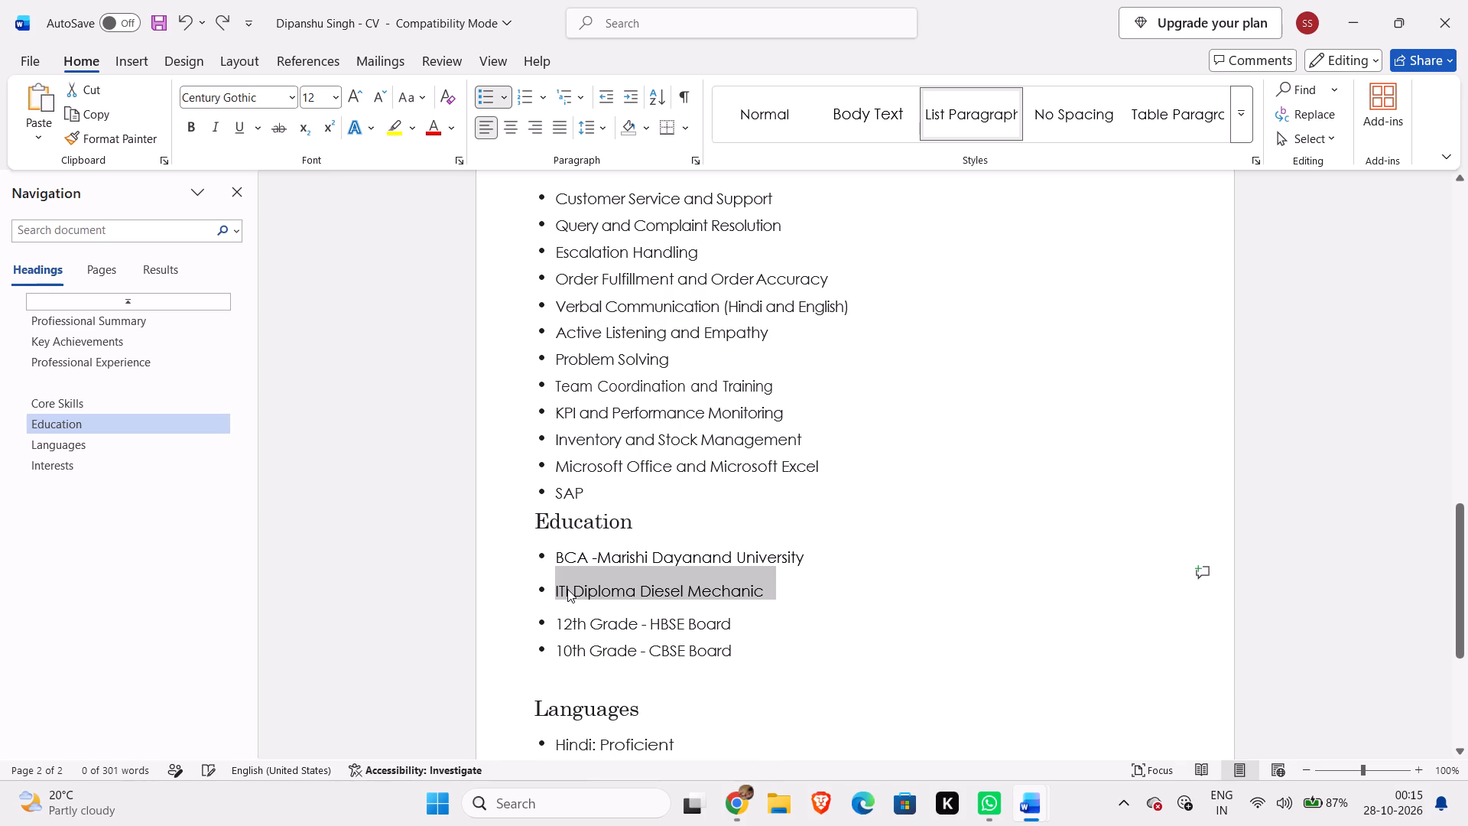
right_click(638, 581)
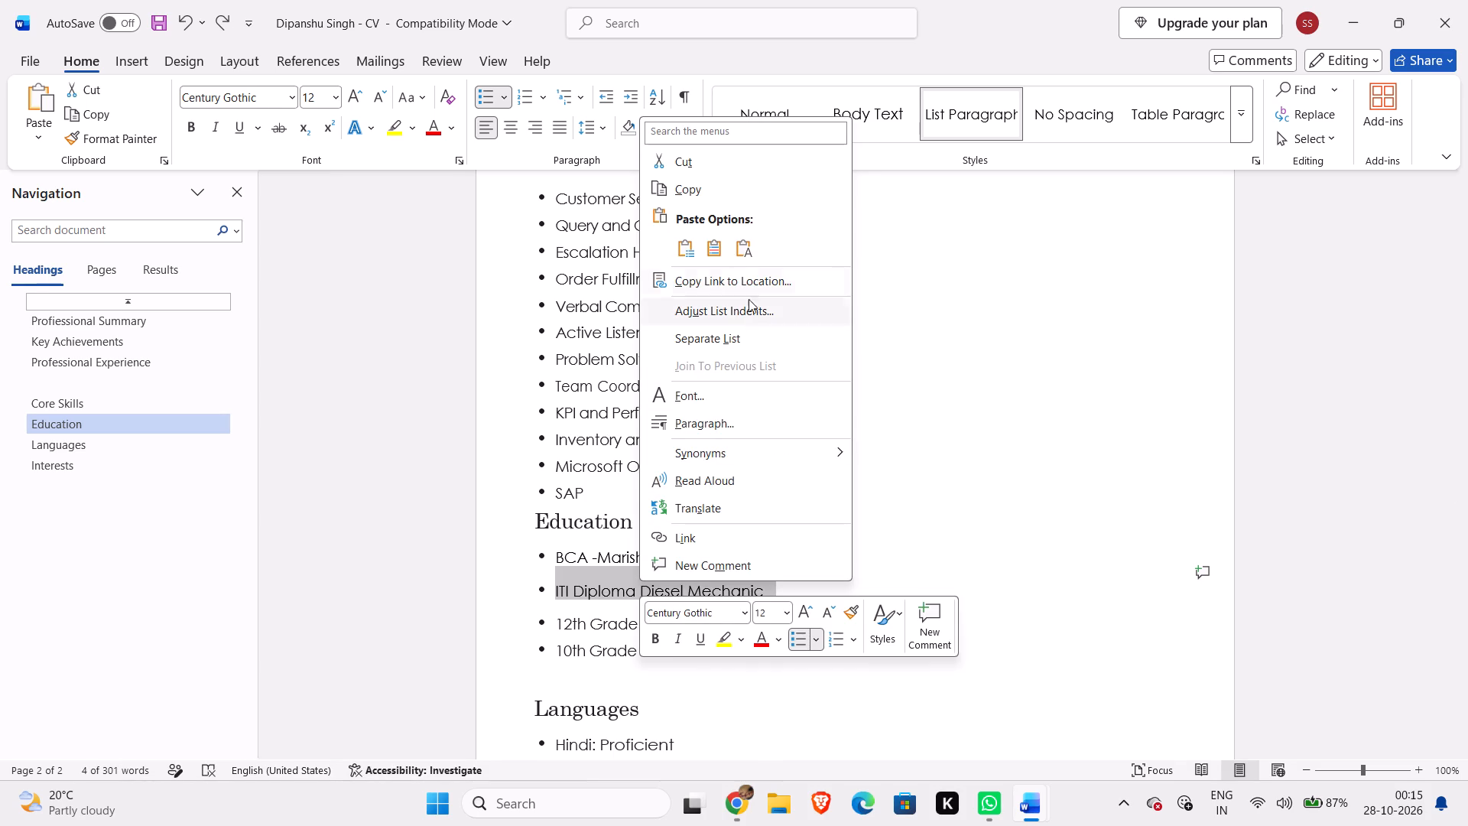
left_click(746, 253)
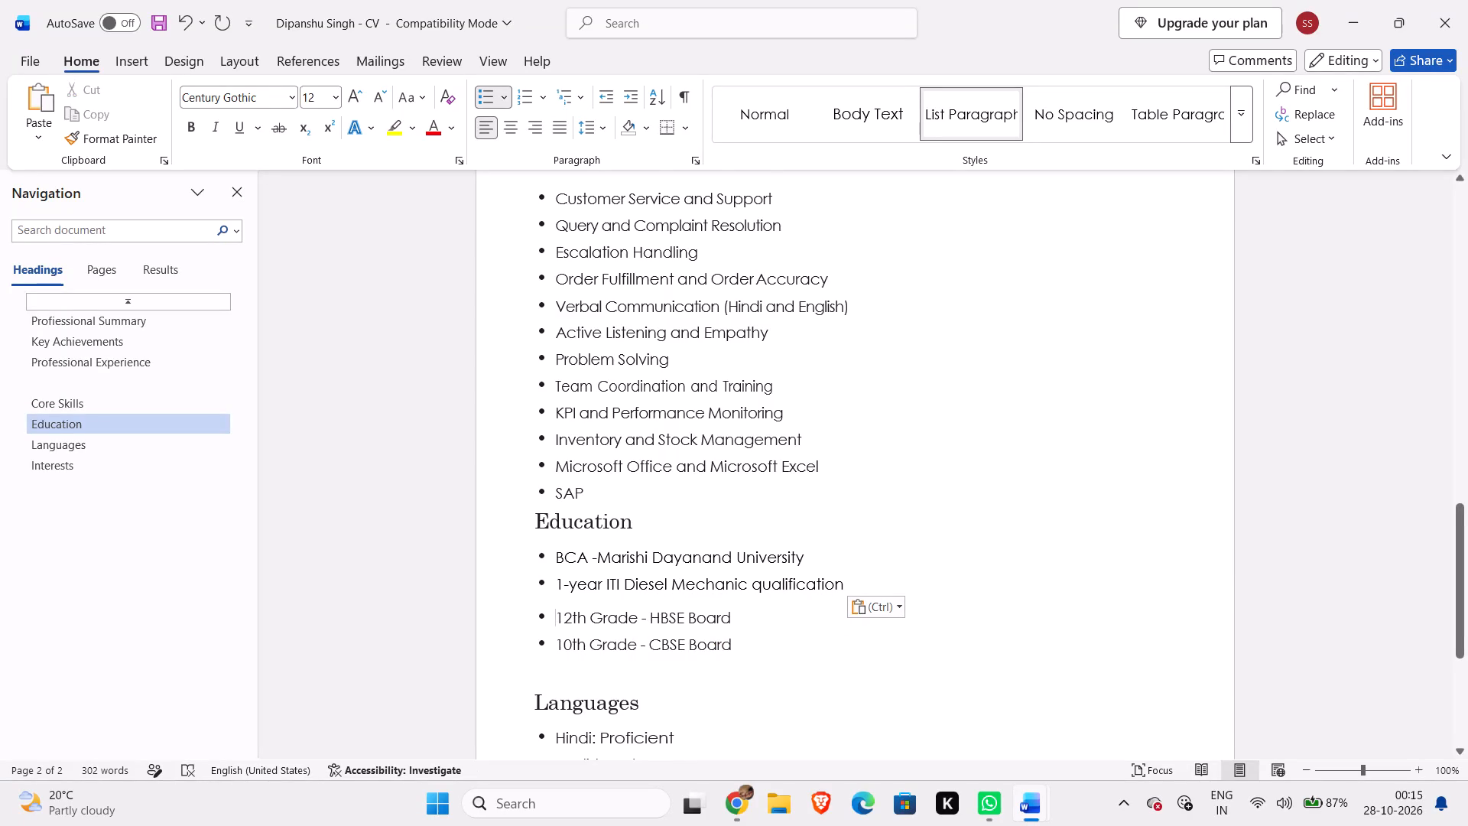
Change the board in the 12th Grade education bullet to CBSE.
scroll(635, 624, "down", 1)
left_click(661, 571)
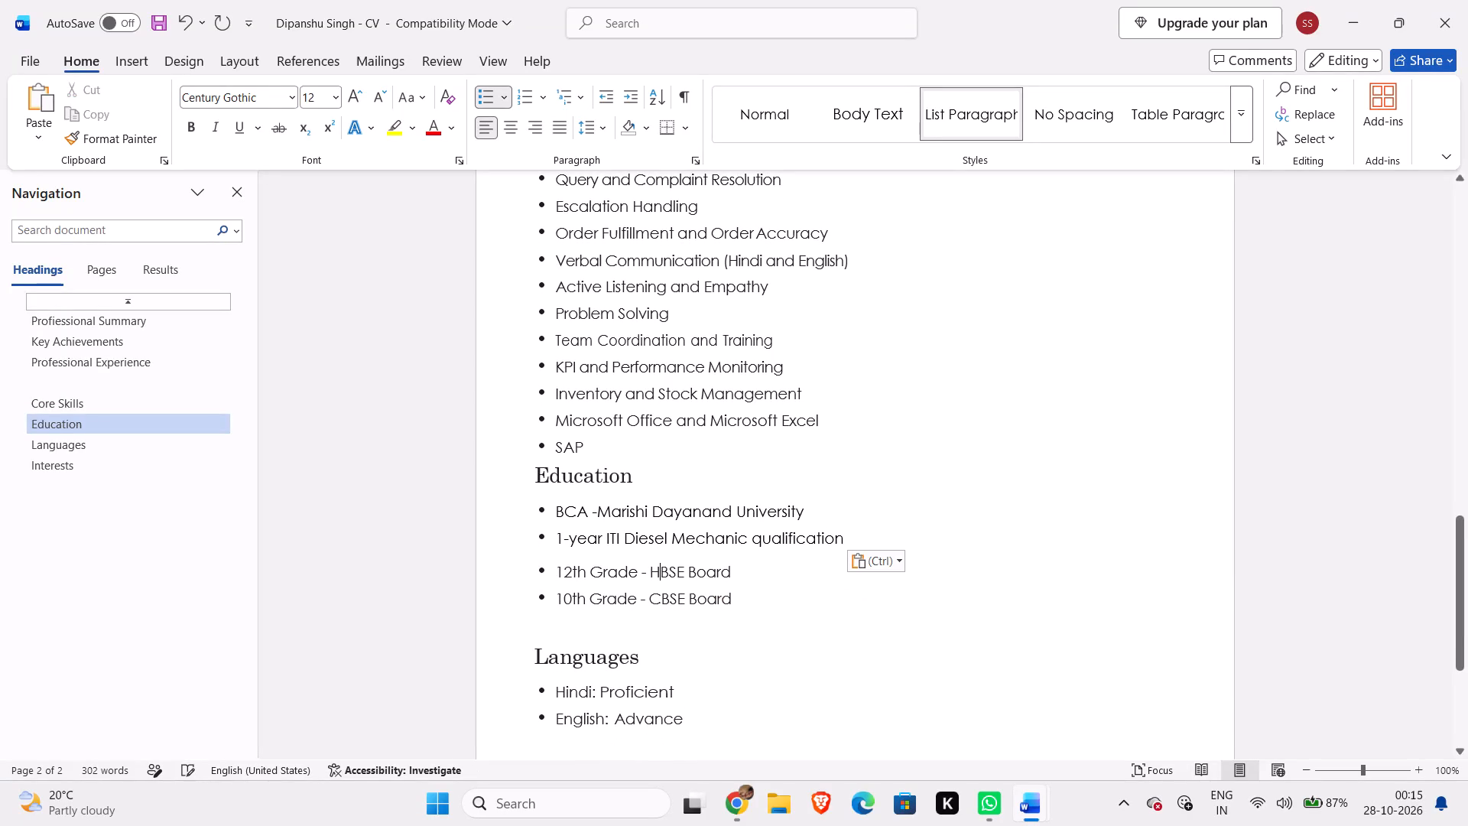
key("BackSpace")
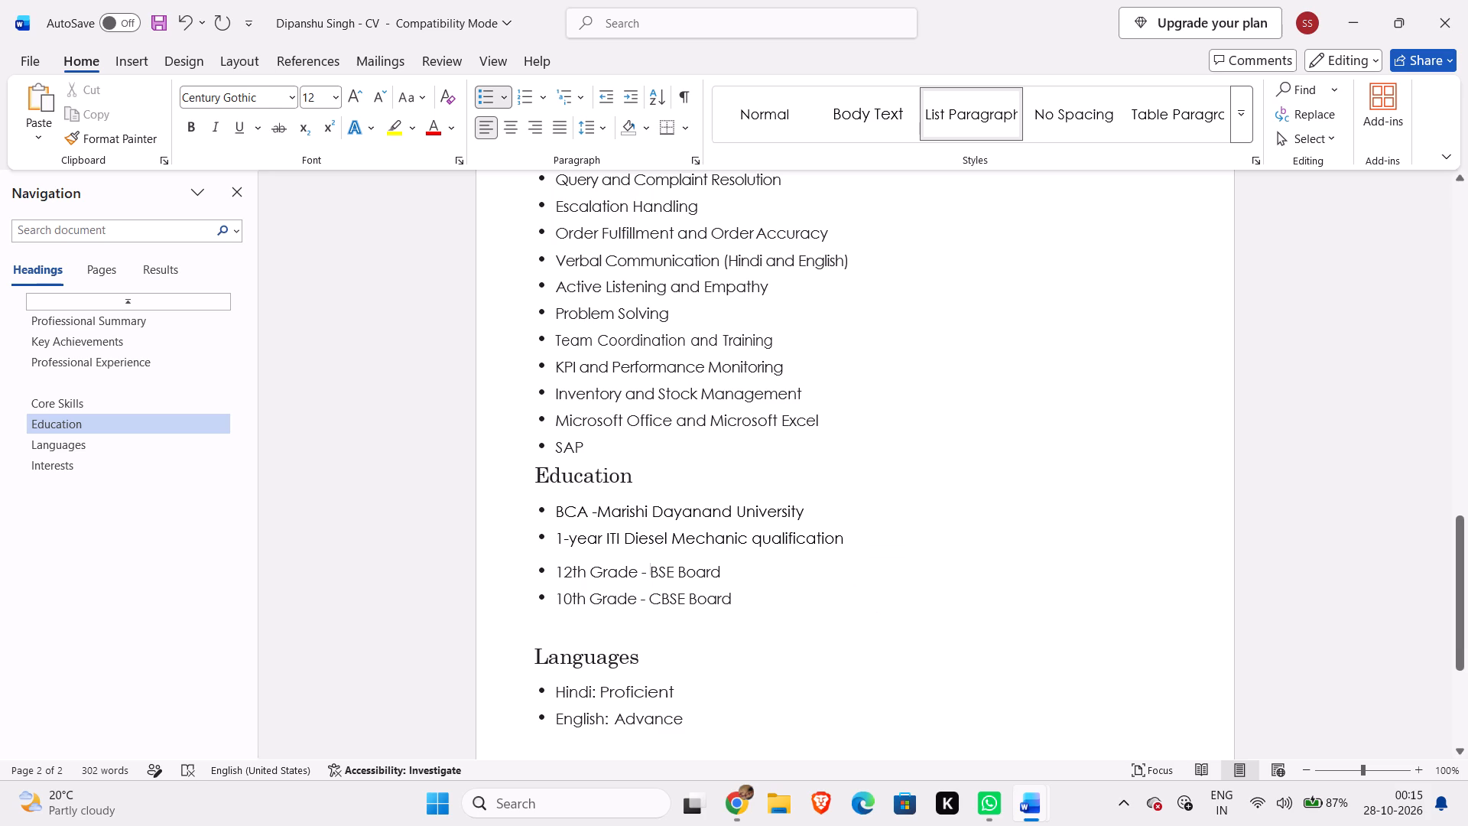
key("shift+c")
Set the line spacing of the four Education bullets to 1.0.
left_click_drag(550, 505, 714, 595)
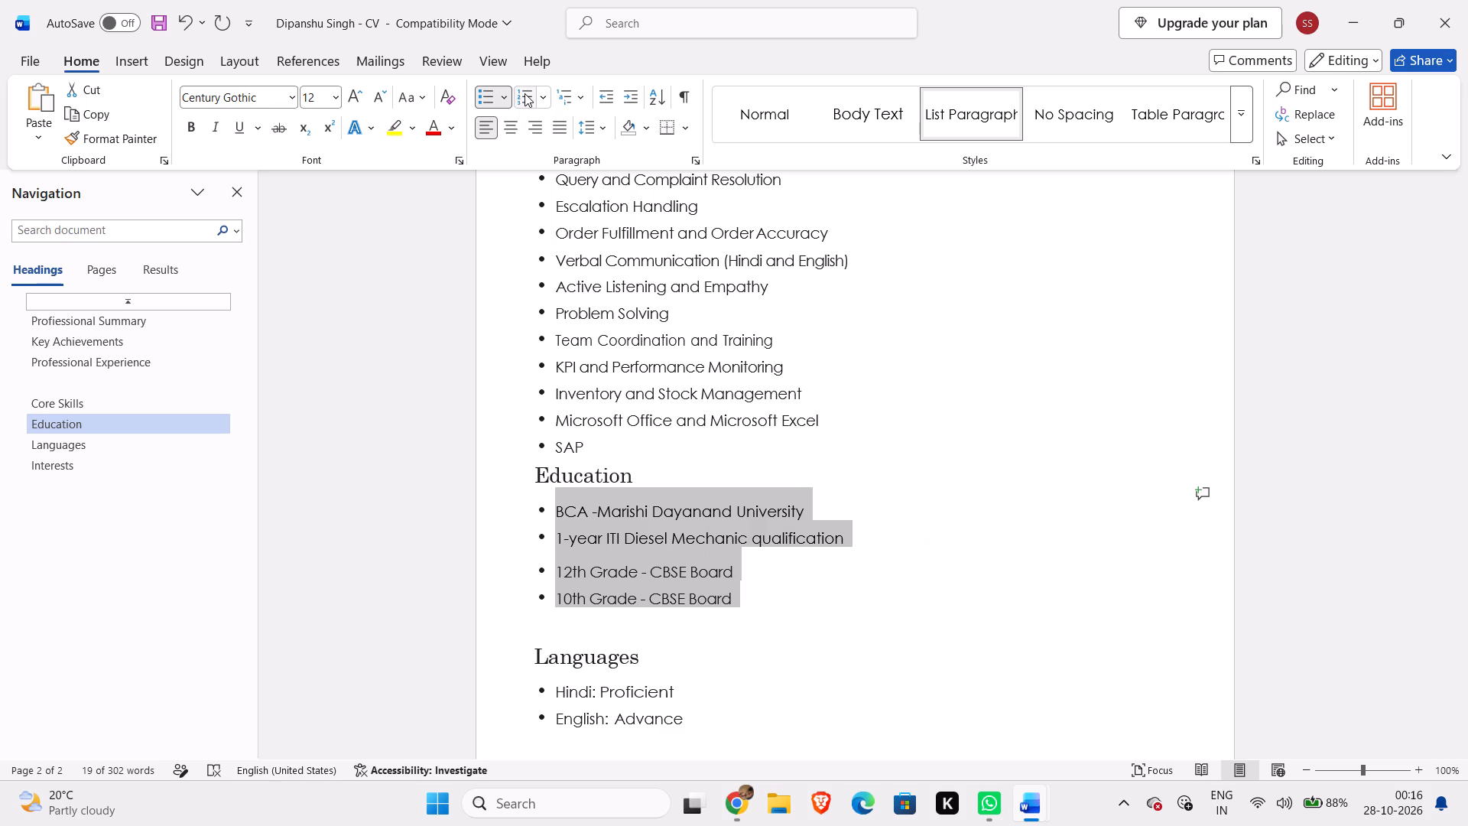
left_click(623, 98)
key("ctrl+z")
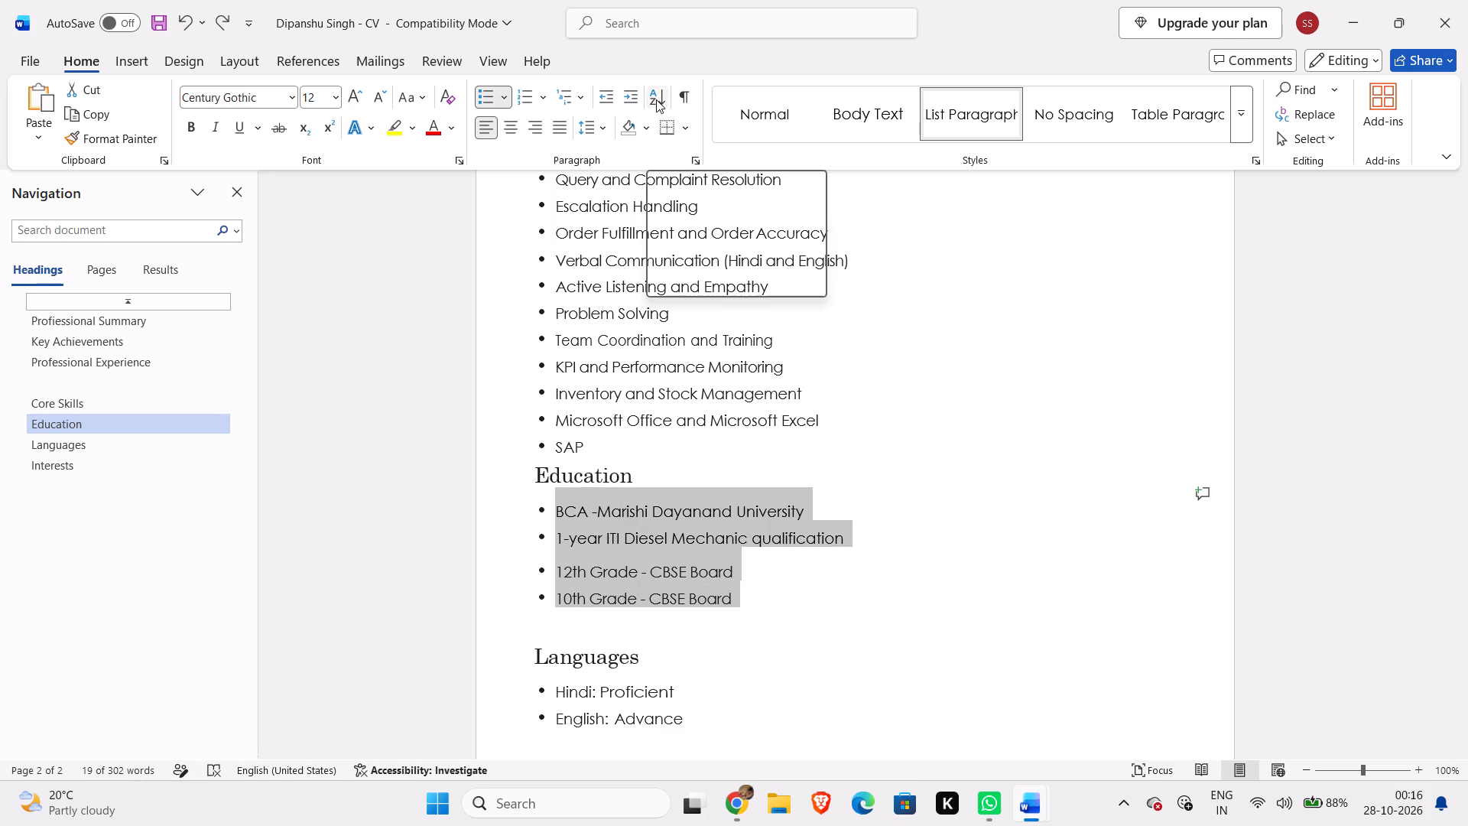
left_click(591, 125)
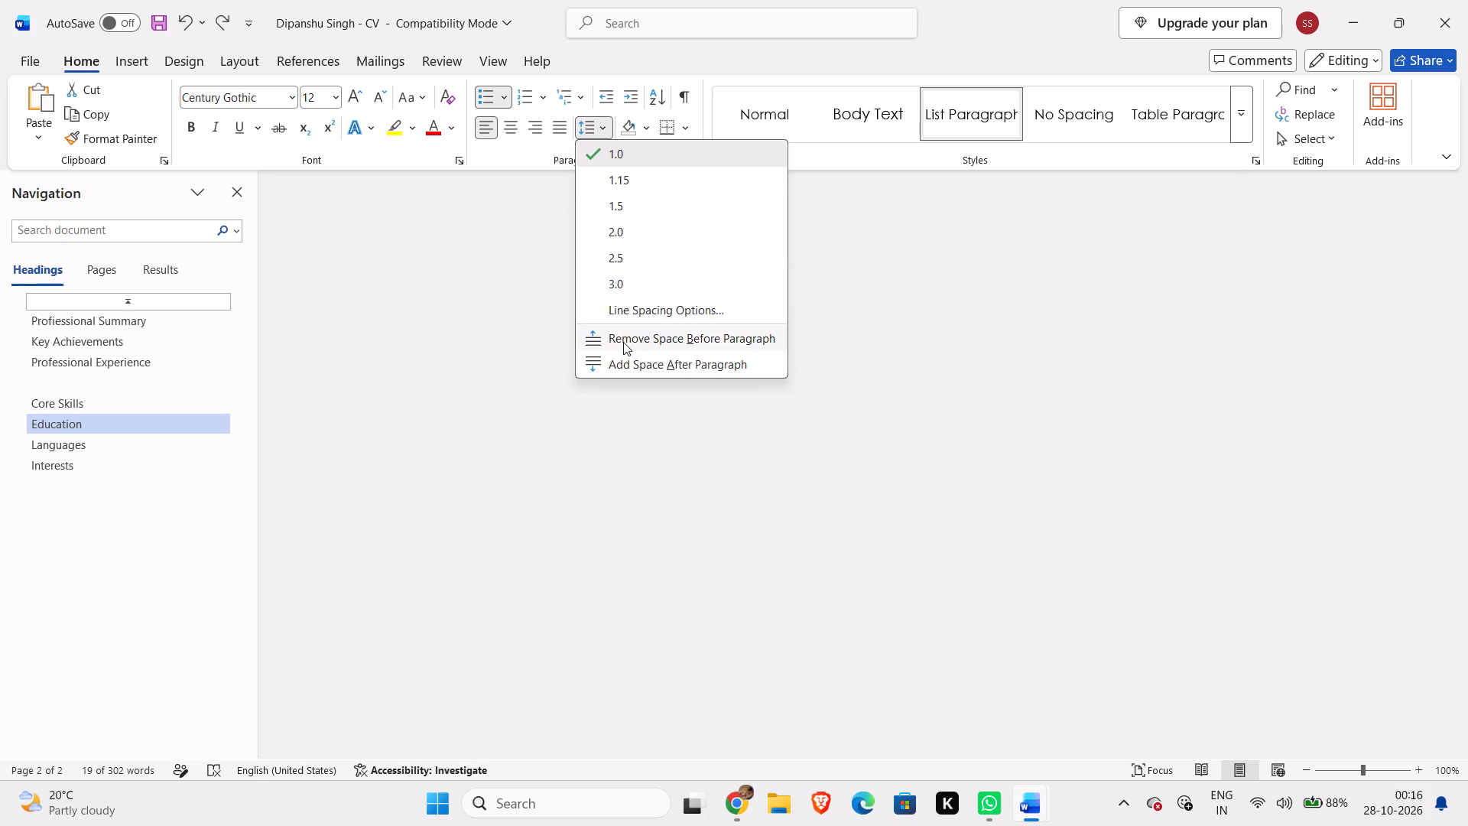
left_click(621, 163)
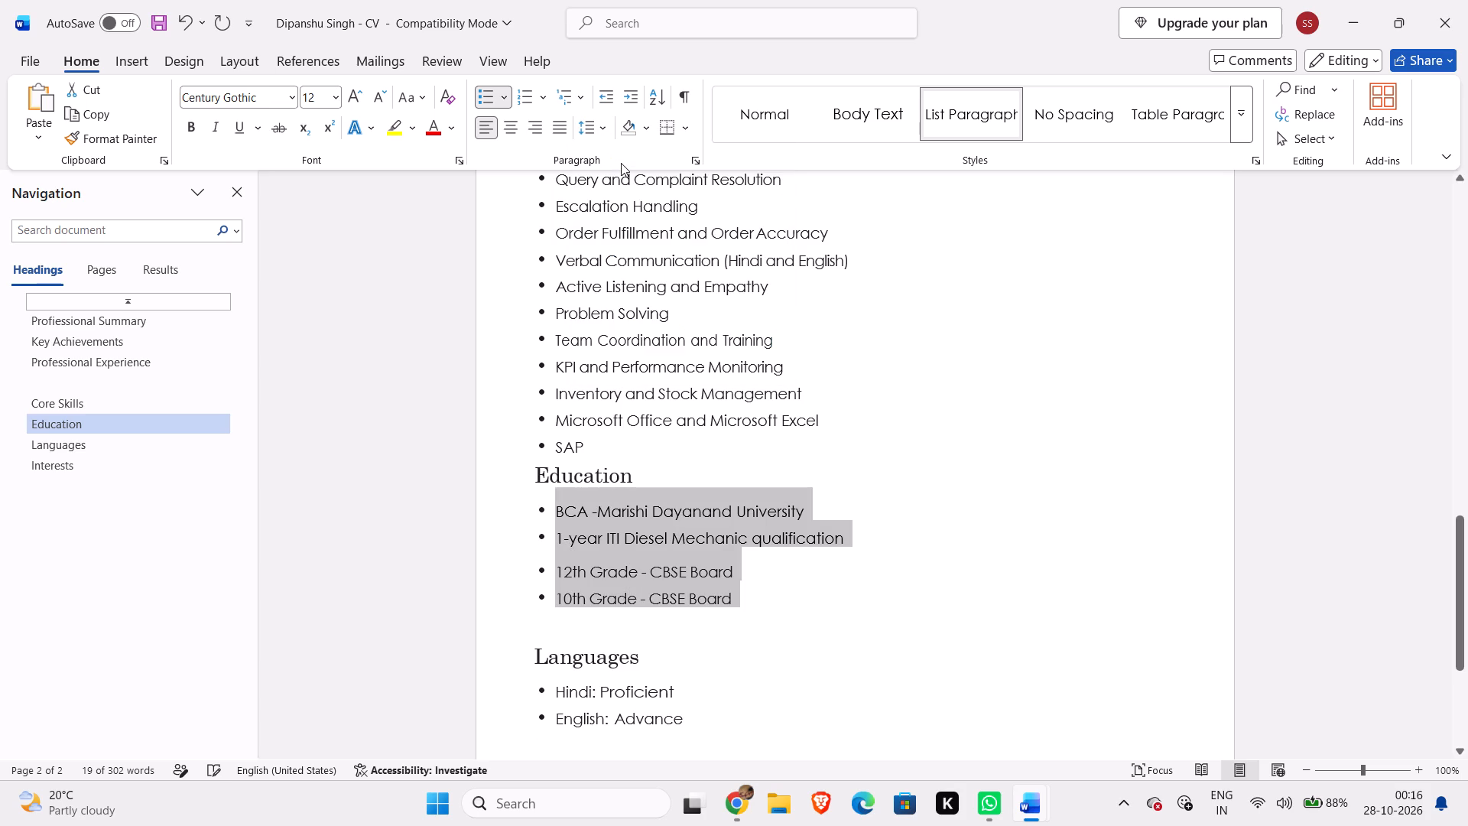
left_click(780, 434)
Review the whole CV, from the closing Interests section up to the header and back down to Core Skills.
scroll(828, 402, "down", 2)
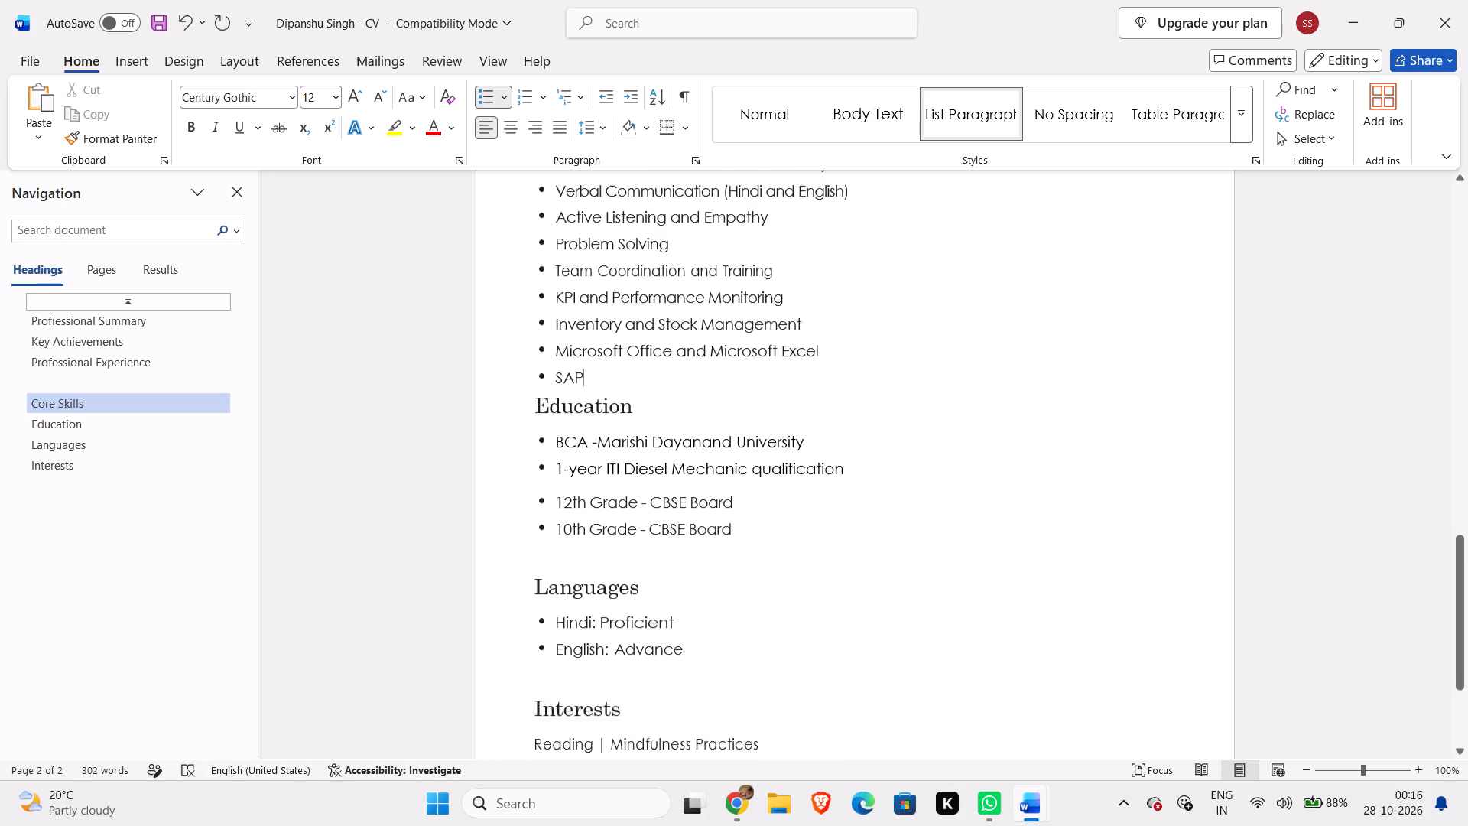
scroll(828, 402, "down", 1)
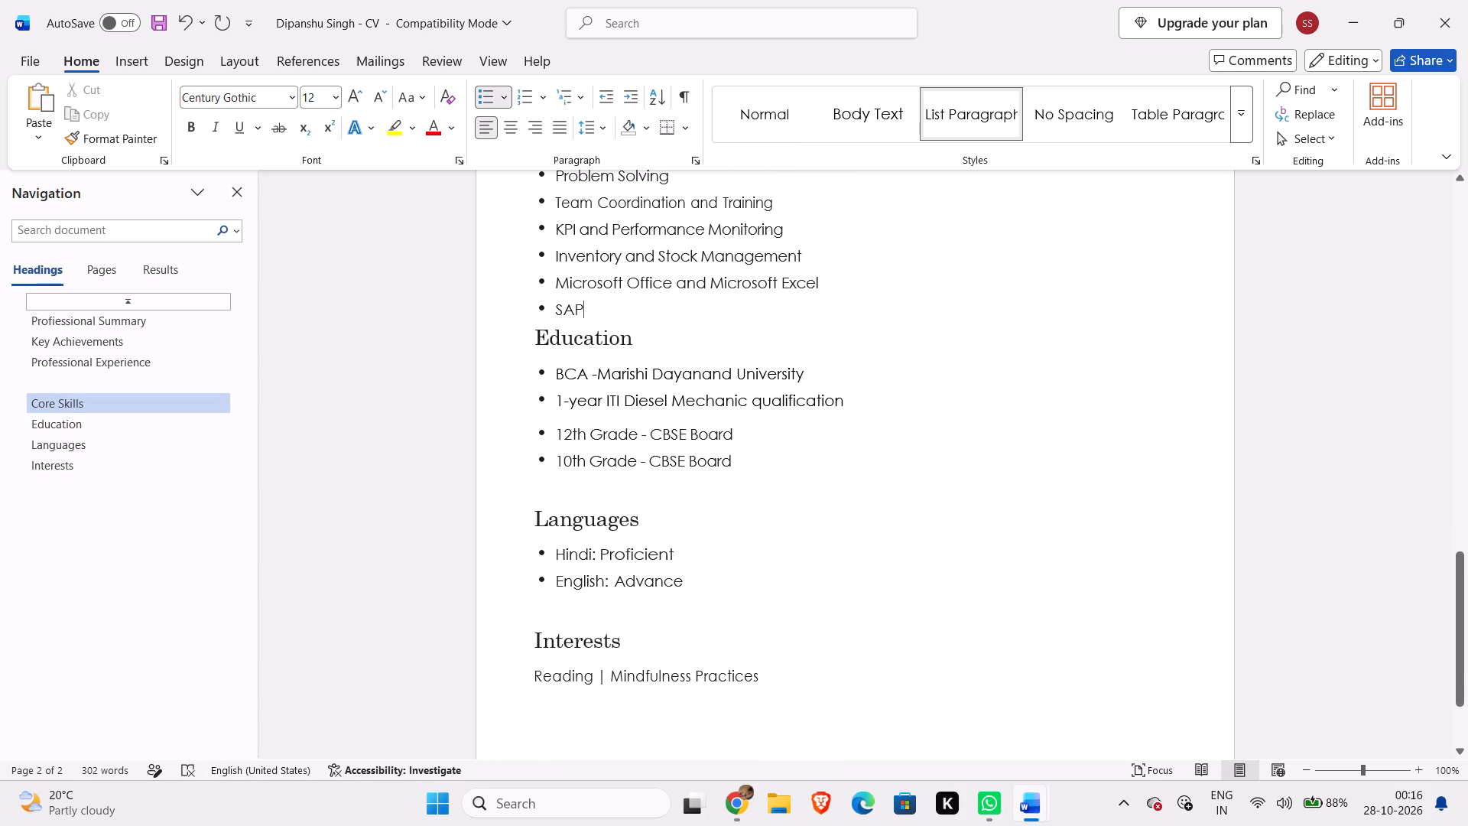
scroll(759, 608, "down", 1)
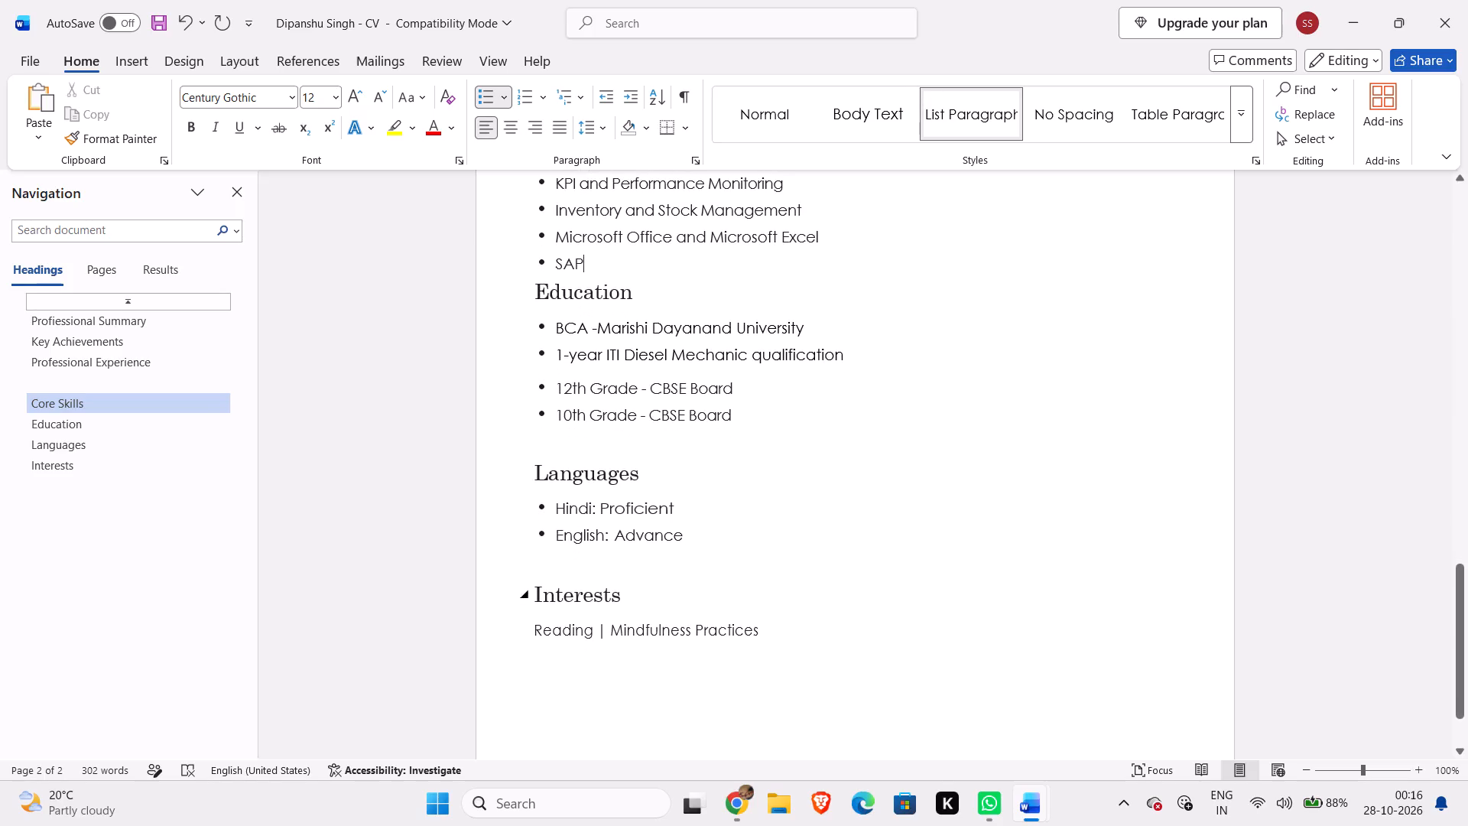
scroll(729, 619, "down", 9)
scroll(723, 623, "up", 3)
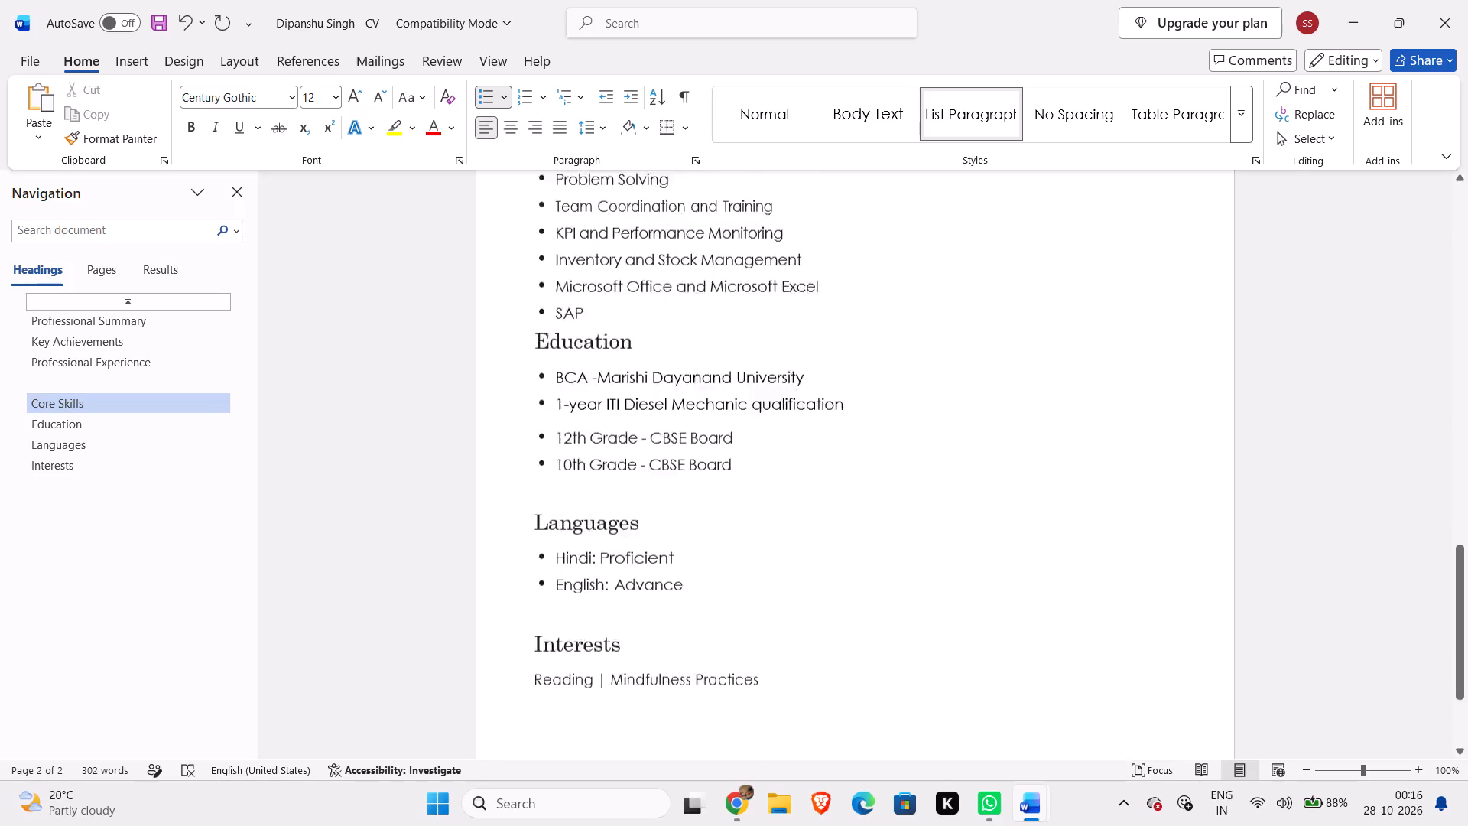
scroll(723, 623, "up", 17)
scroll(723, 623, "up", 17)
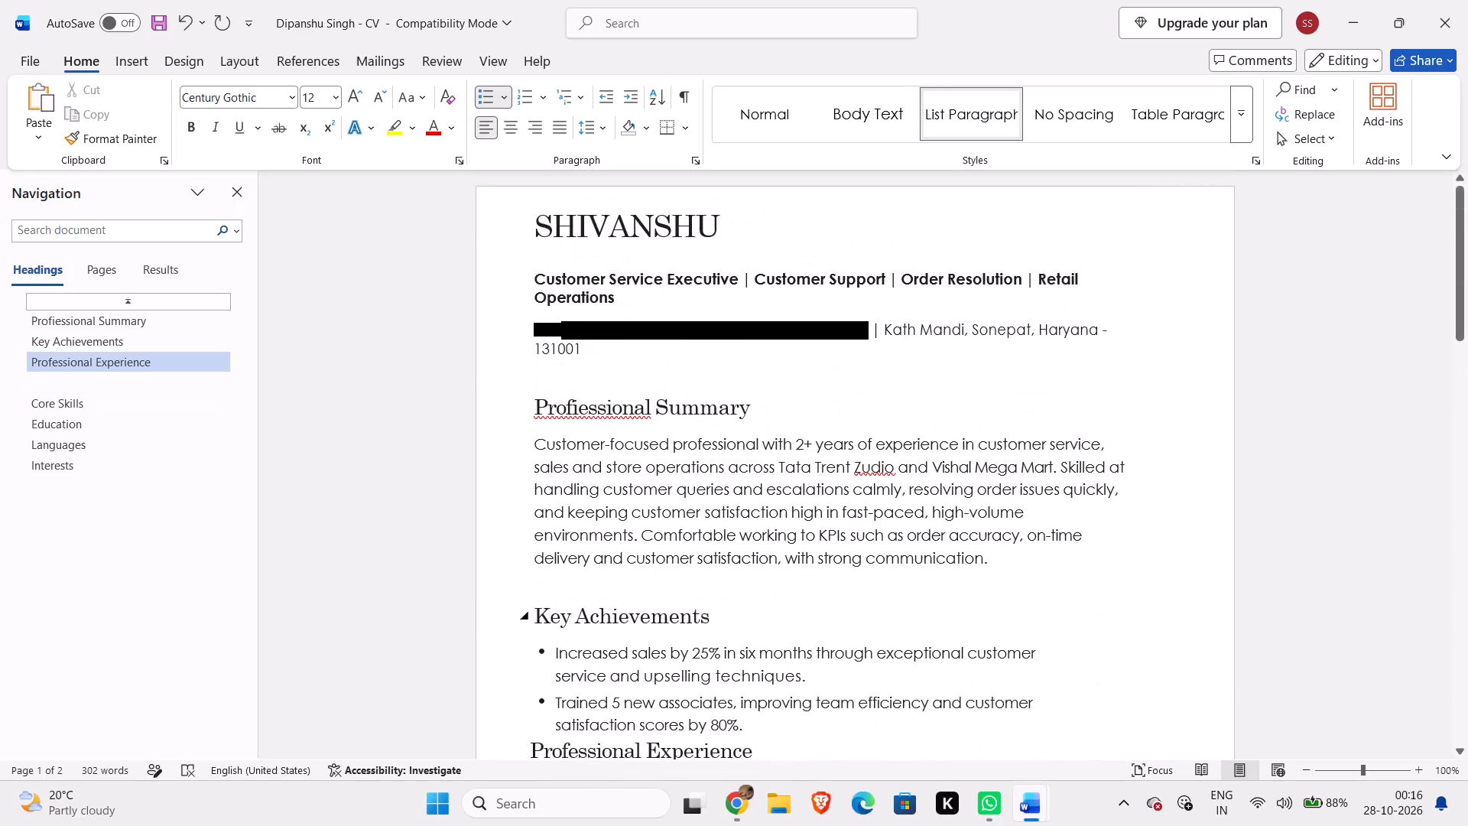
scroll(723, 623, "down", 20)
scroll(723, 623, "down", 2)
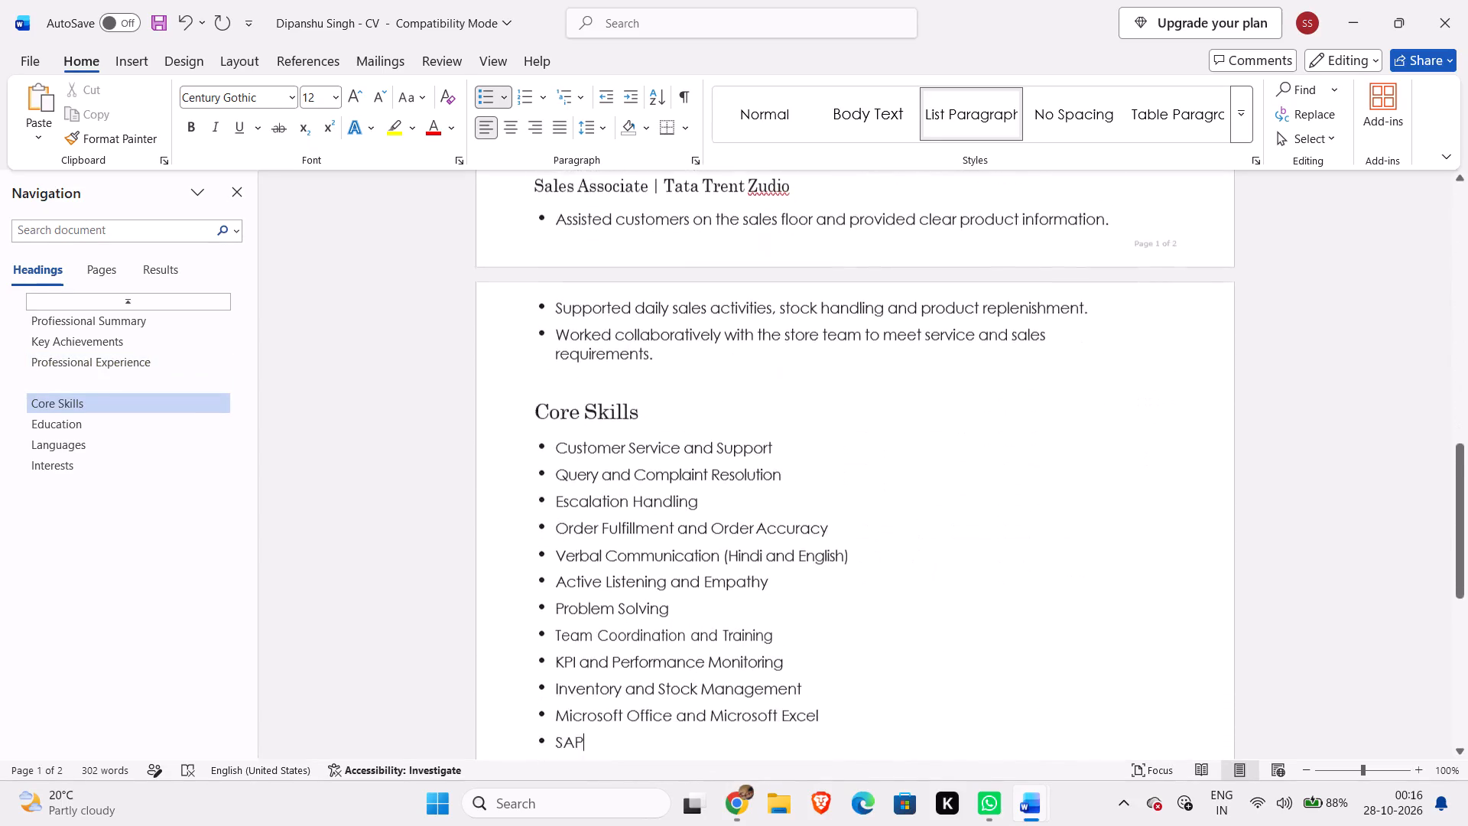
scroll(723, 623, "down", 5)
scroll(723, 623, "up", 3)
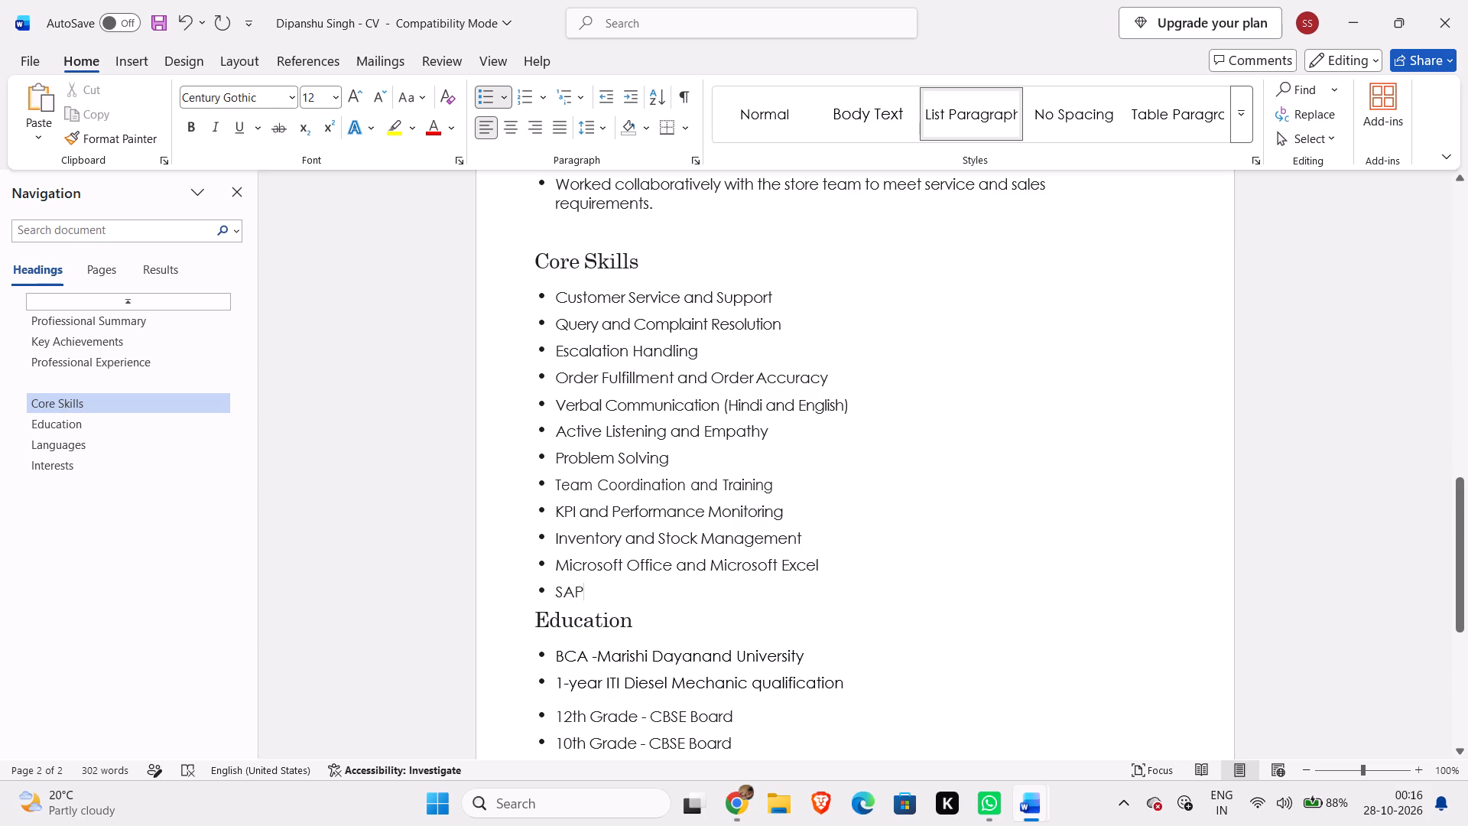
Delete the Core Skills bullets "Query and Complaint Resolution", "Escalation Handling" and "Order Fulfillment and Order Accuracy".
left_click_drag(535, 320, 544, 348)
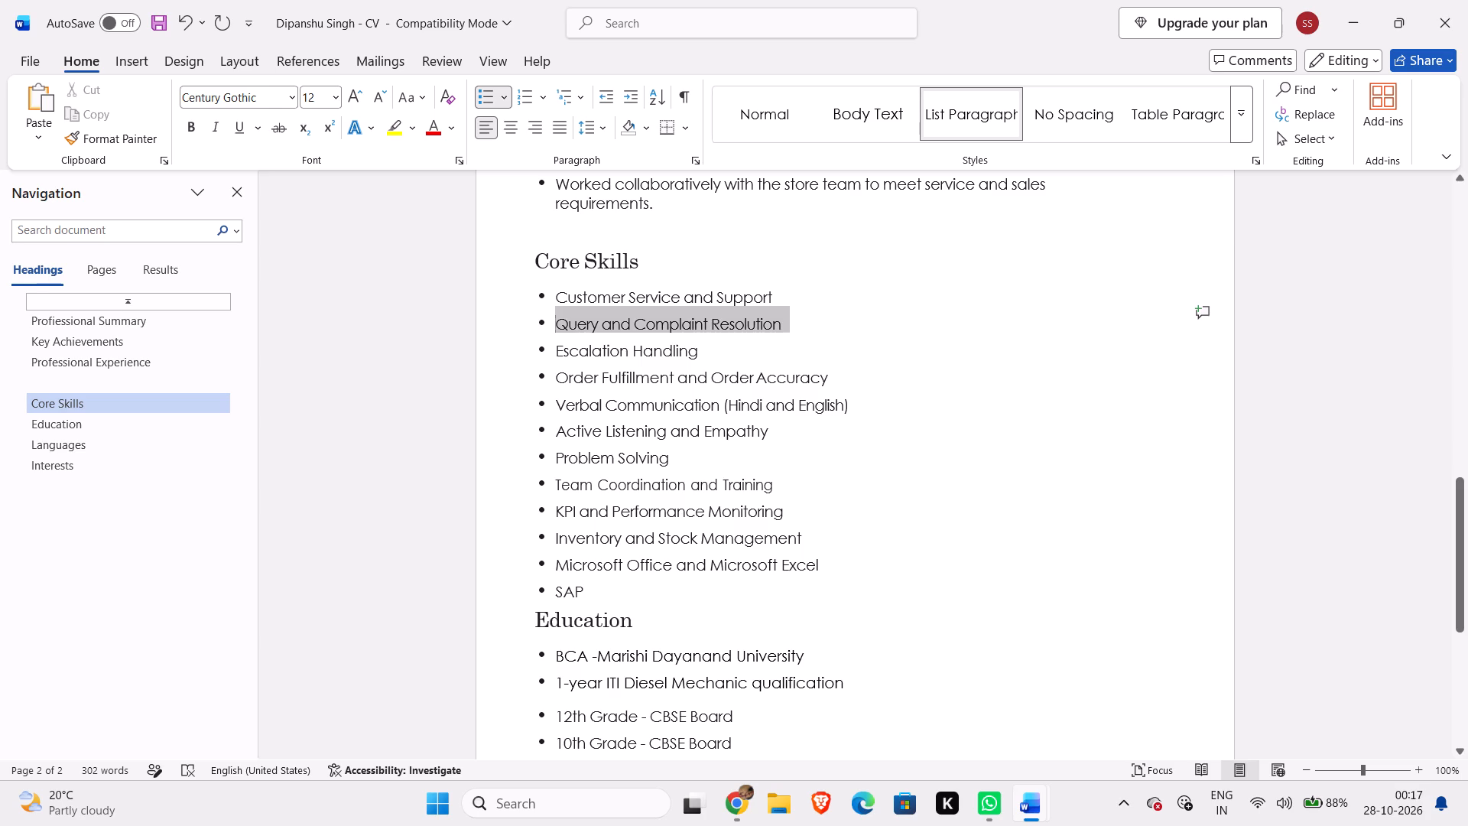
left_click_drag(544, 348, 540, 428)
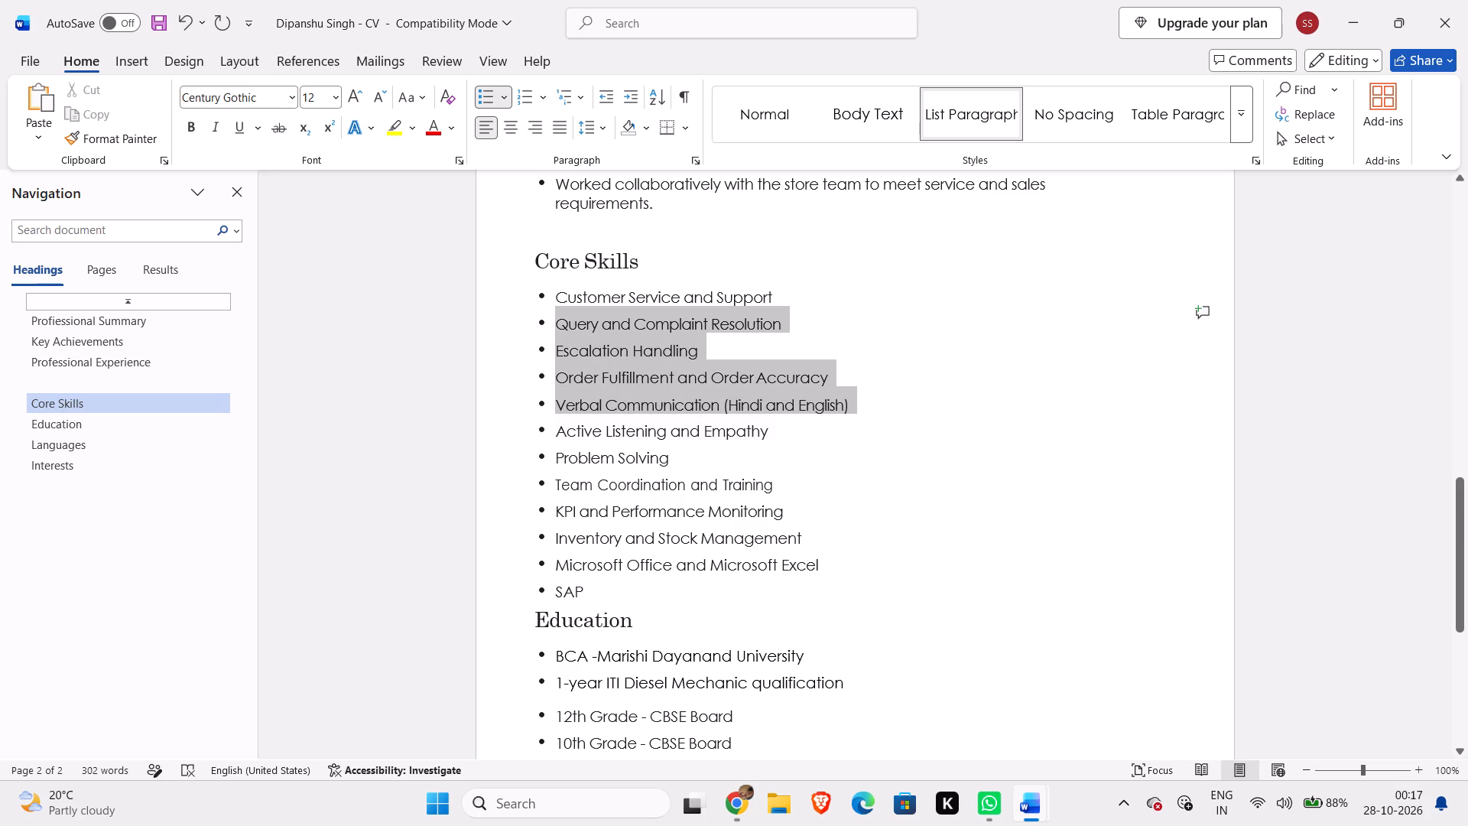
left_click_drag(540, 428, 537, 416)
left_click_drag(537, 416, 536, 407)
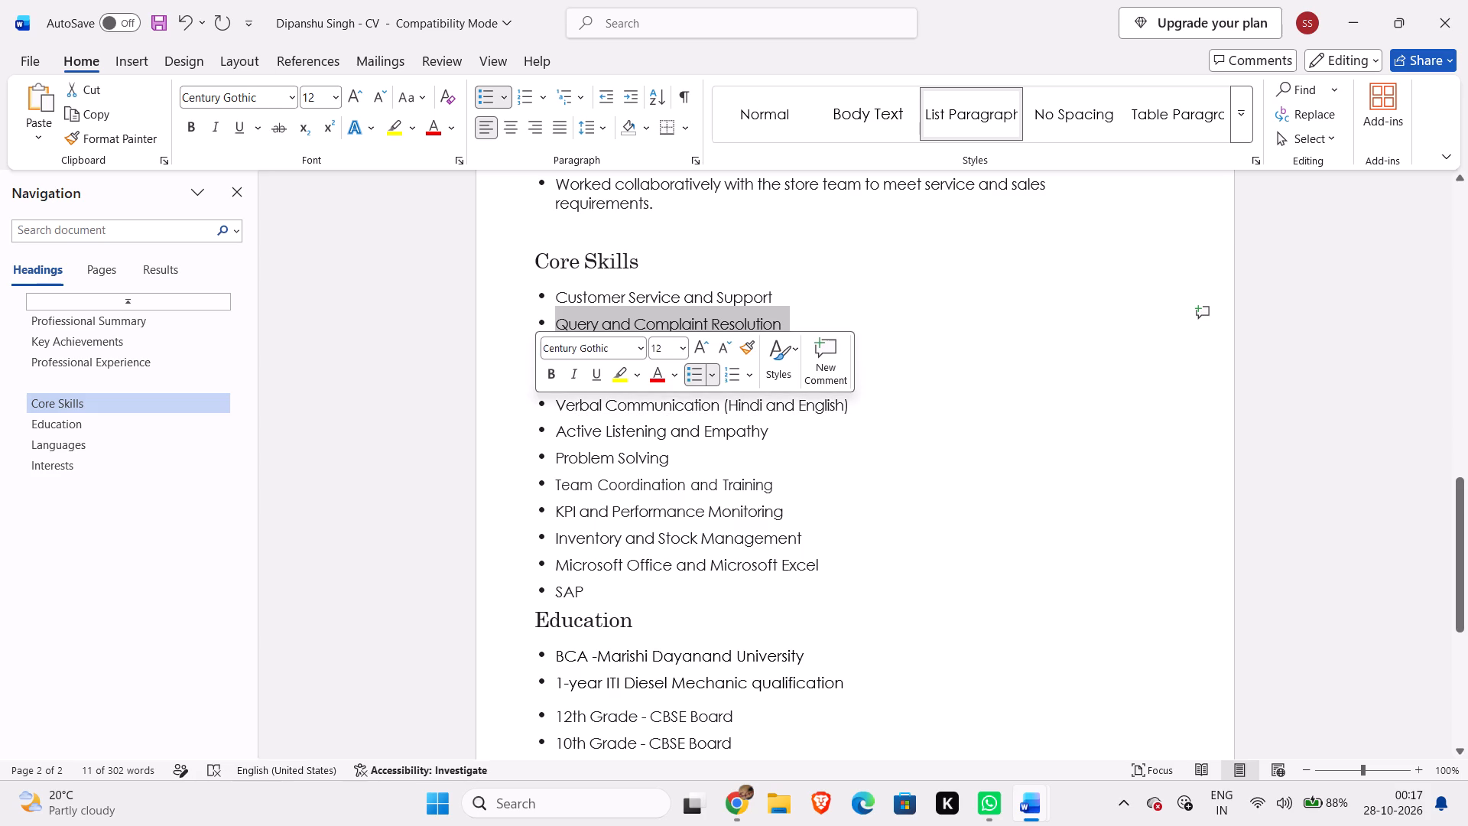
key("ctrl+BackSpace")
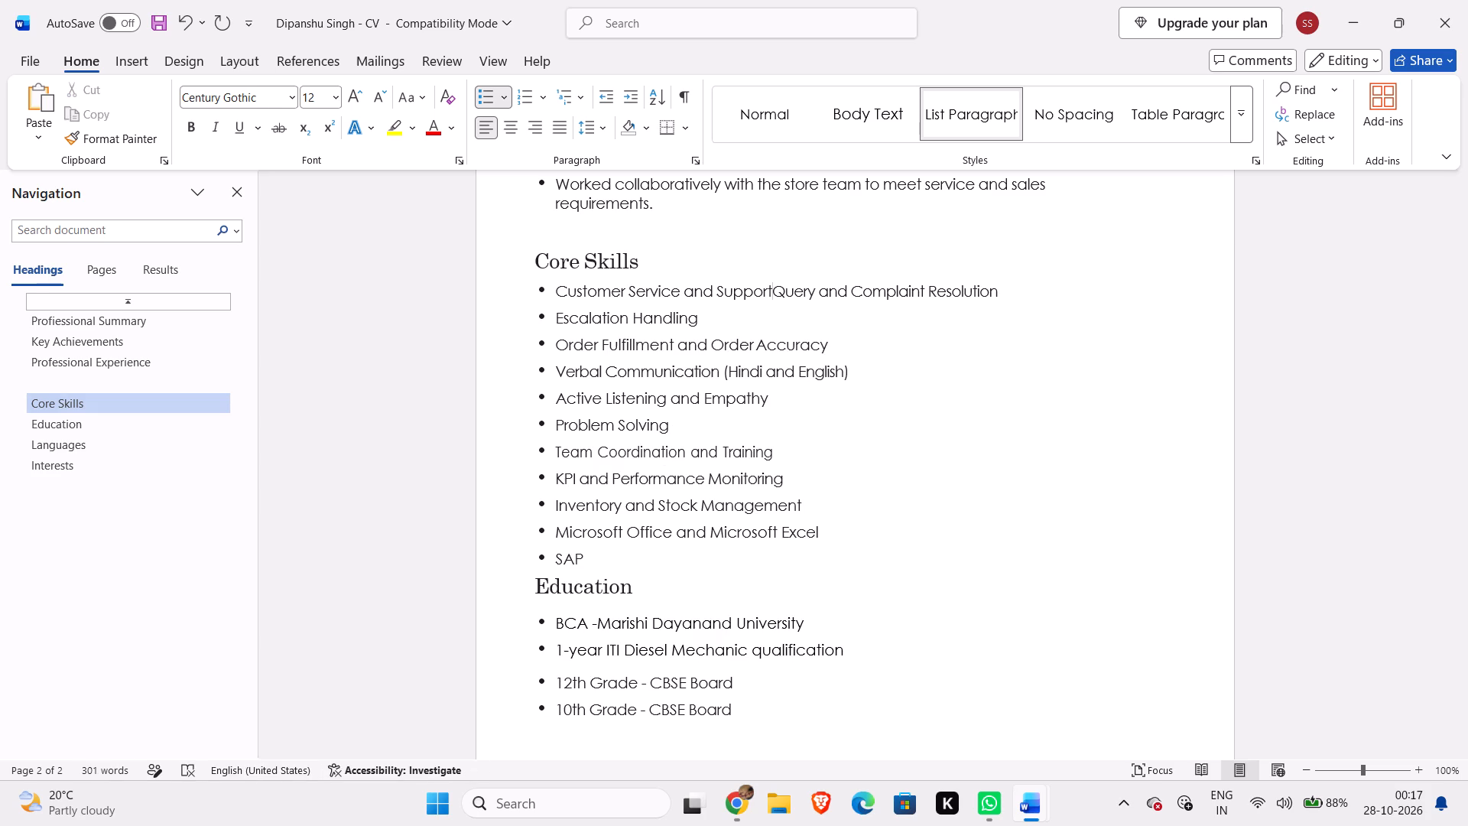
key("ctrl+z")
key("Delete")
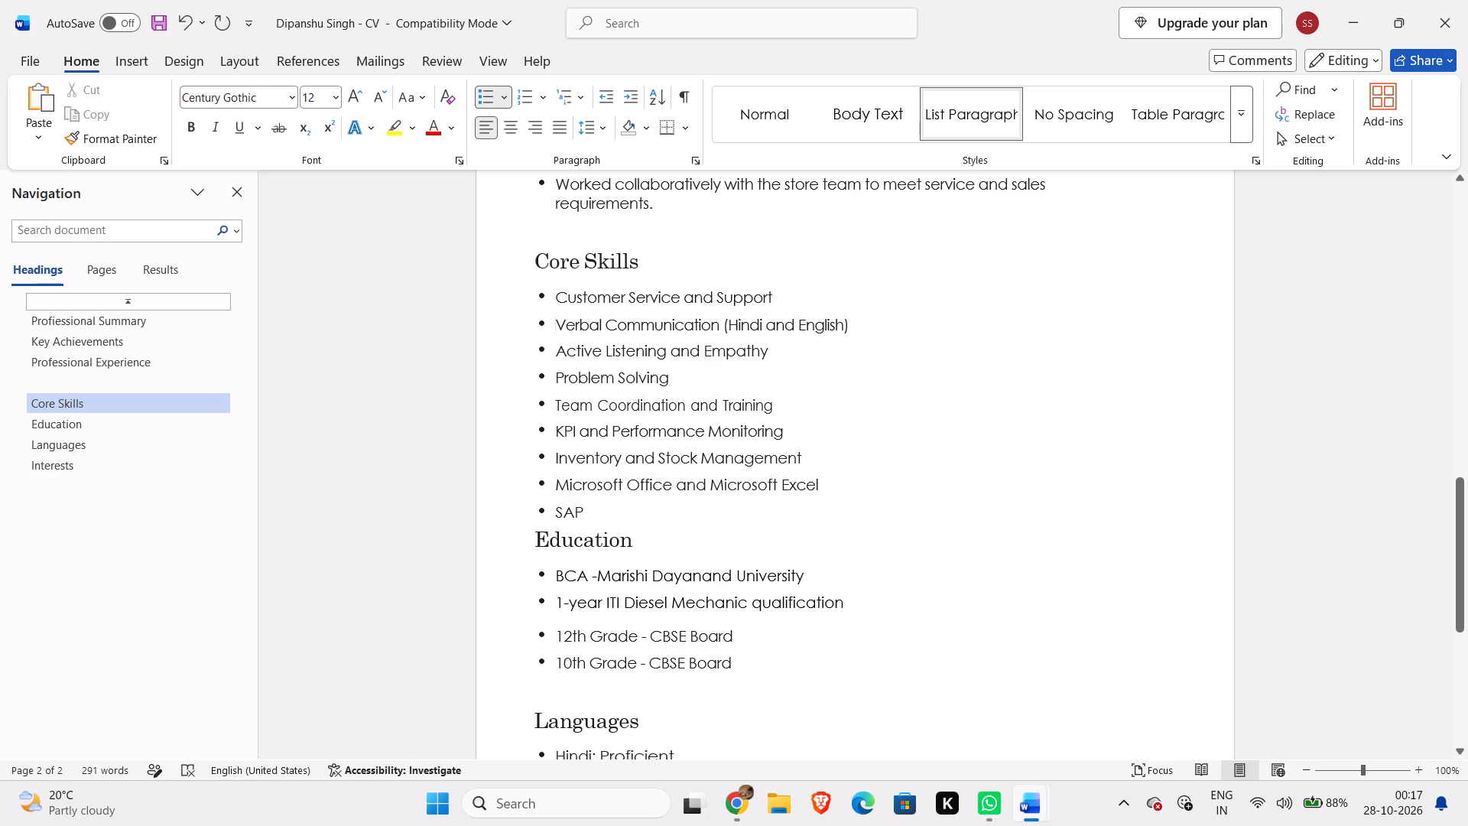
left_click(652, 509)
Save the edited CV.
scroll(652, 509, "down", 3)
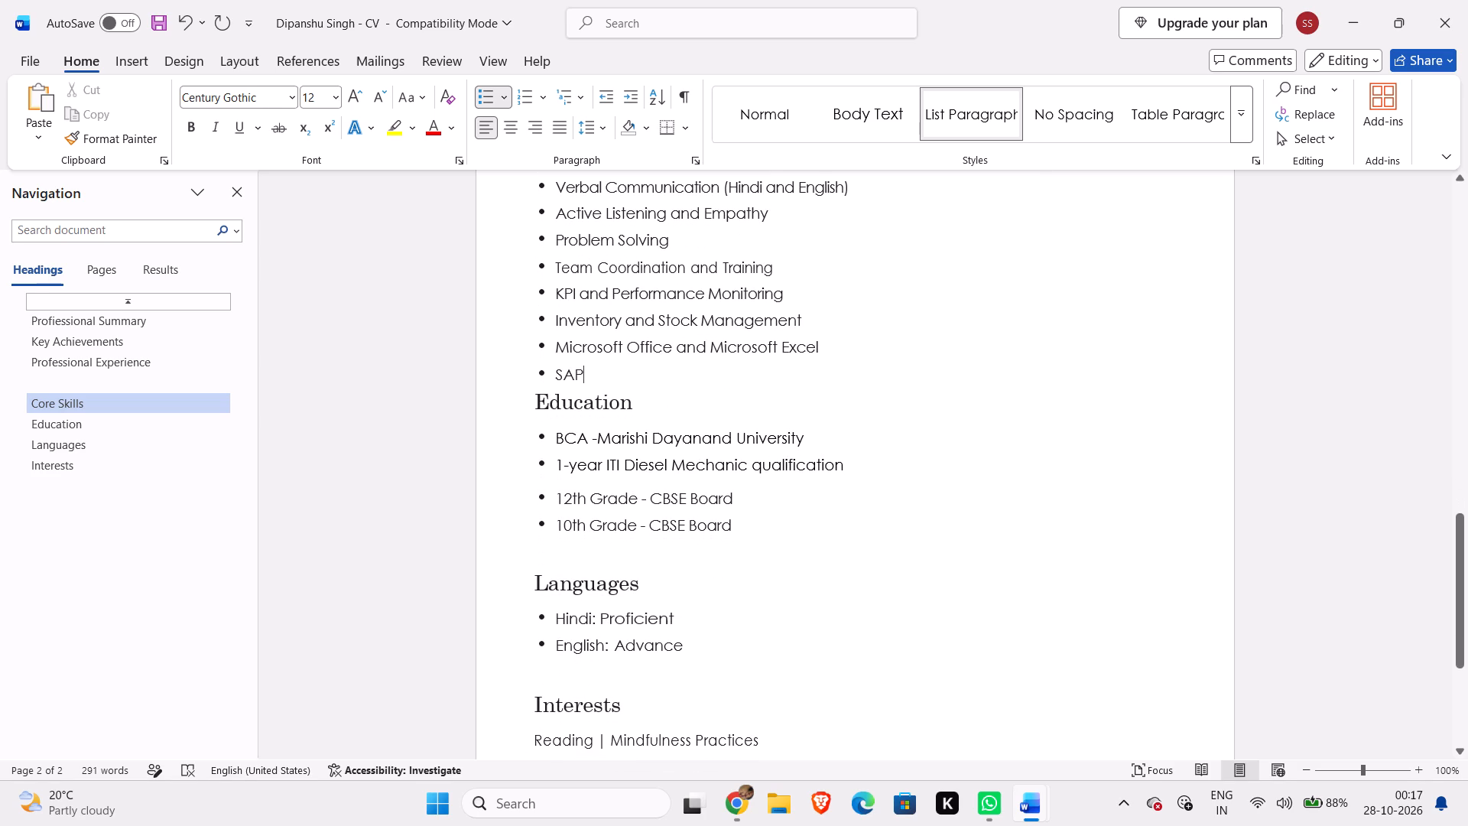
key("ctrl+s")
key("ctrl+s")
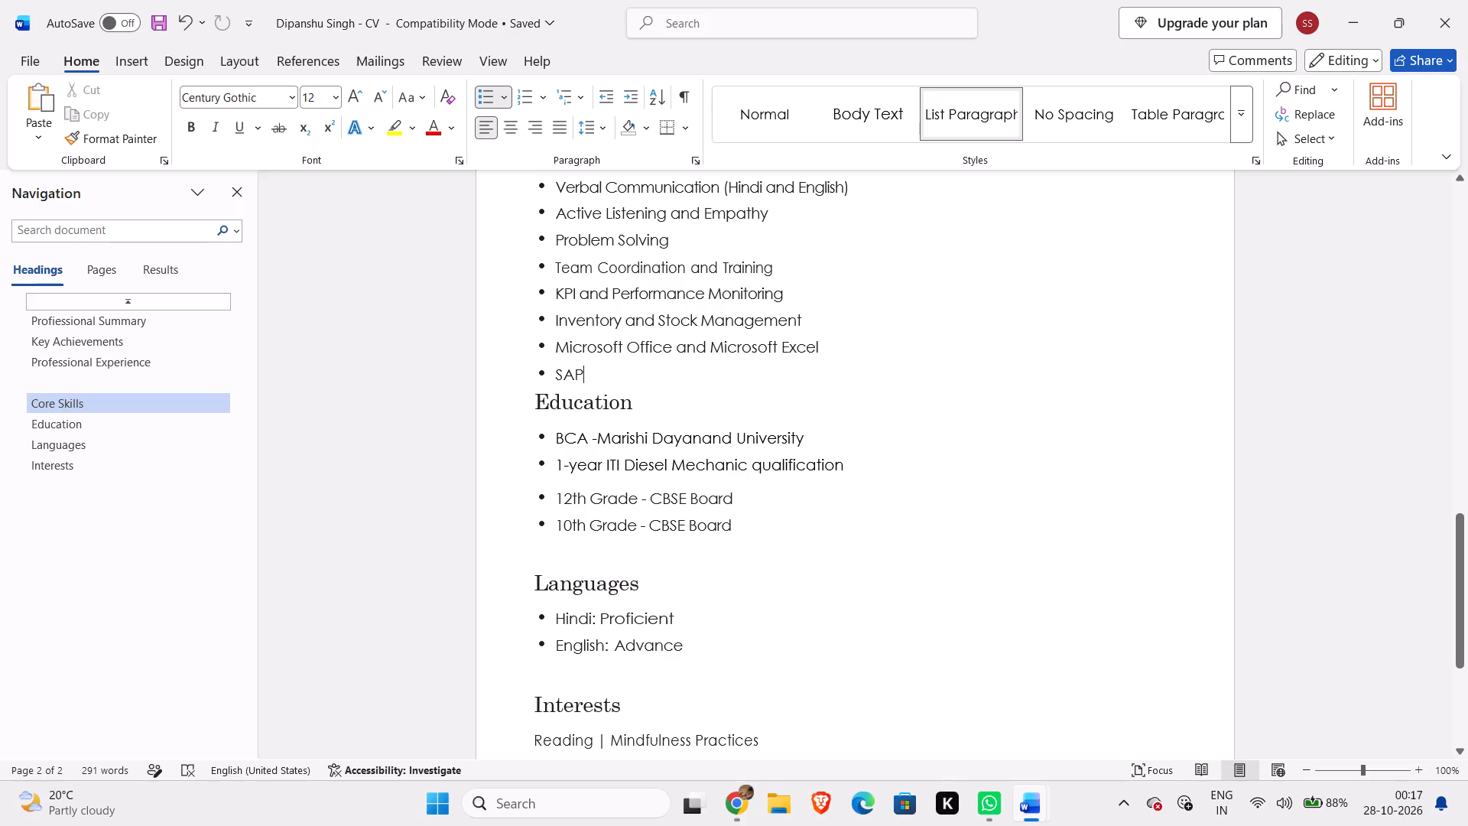
Start saving a copy of the CV on this PC, with the Desktop folder as its location.
left_click_drag(320, 326, 330, 318)
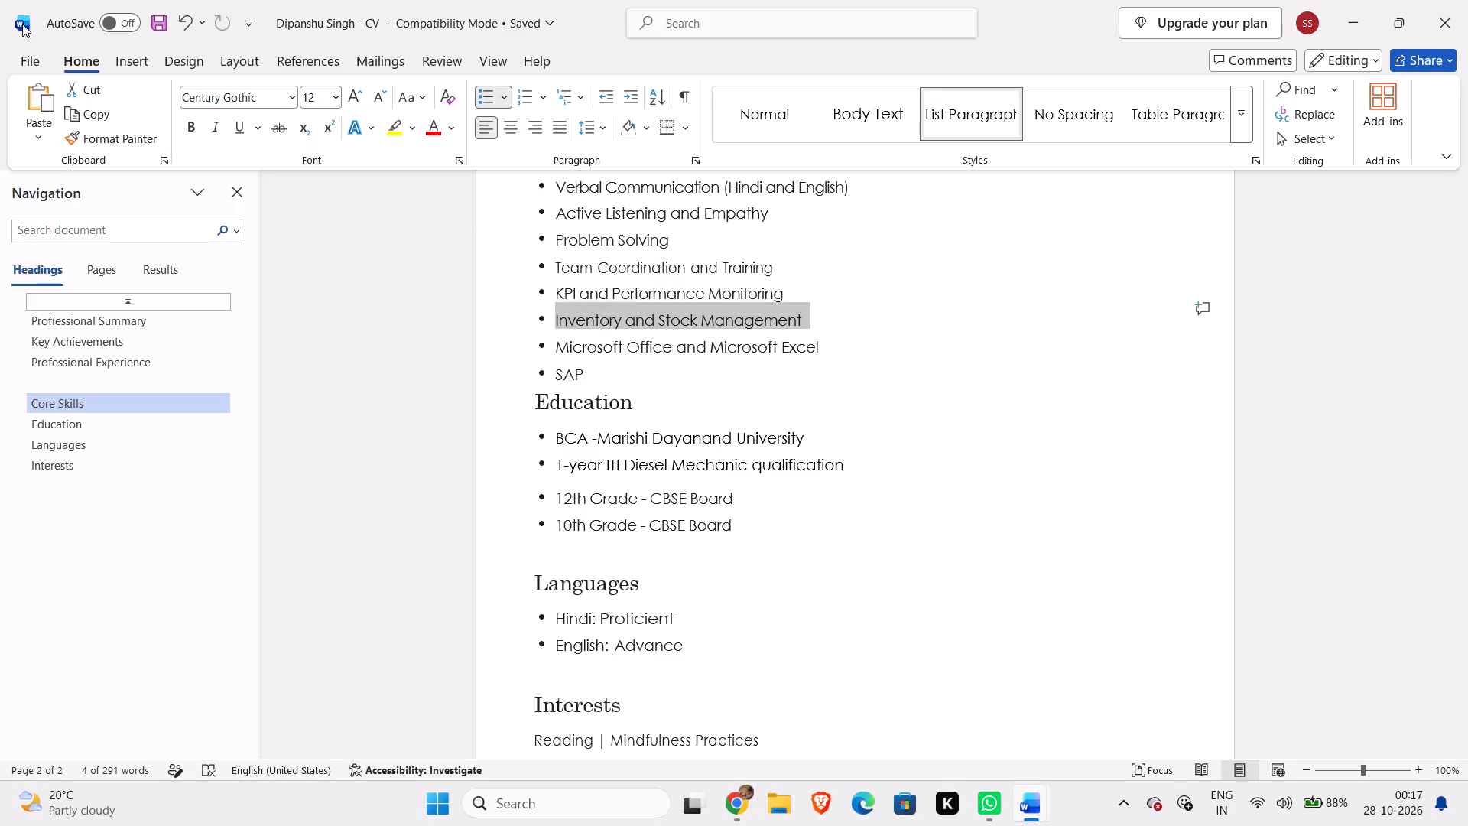
left_click(33, 58)
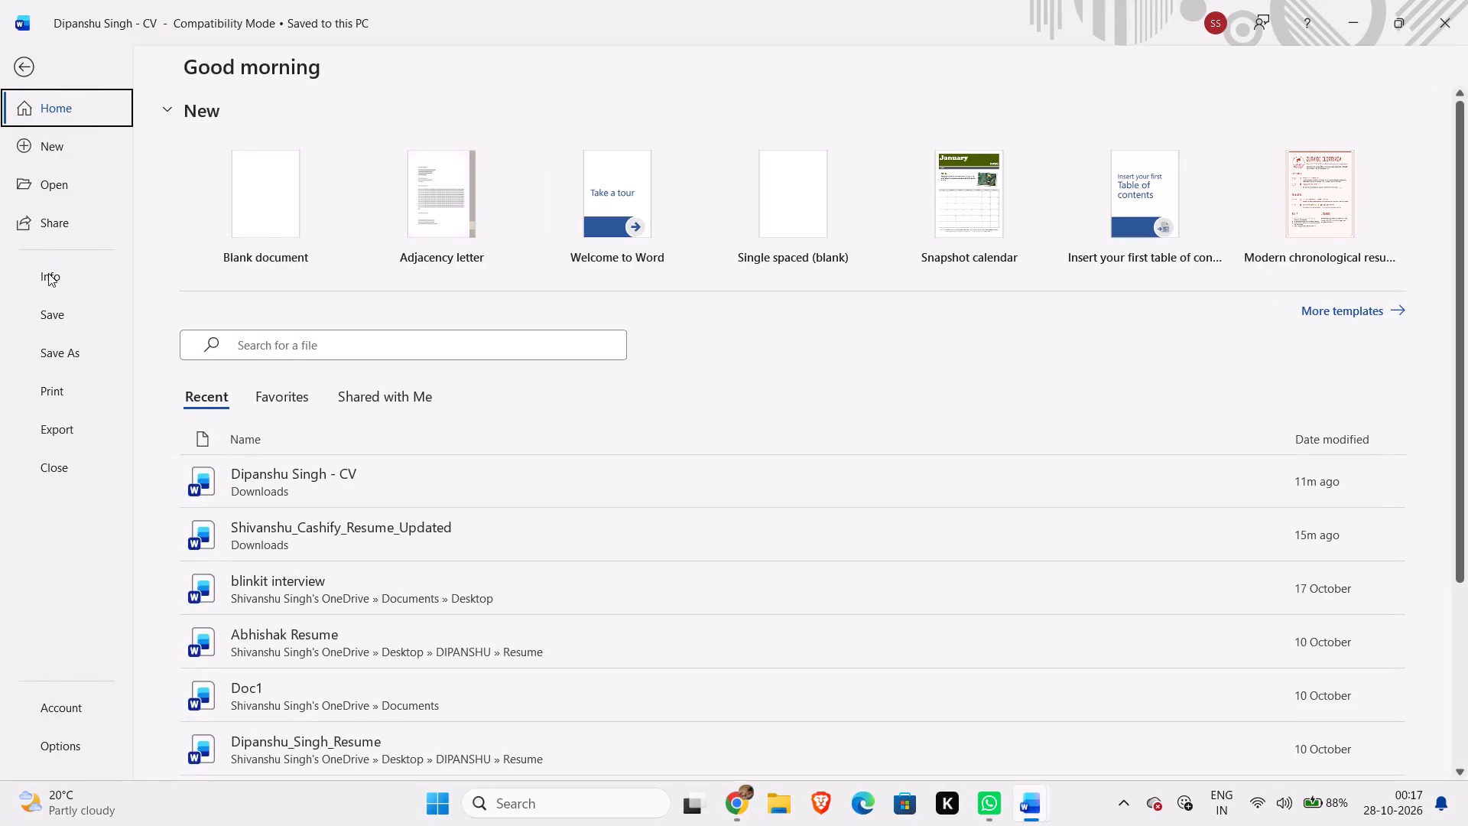
left_click(70, 362)
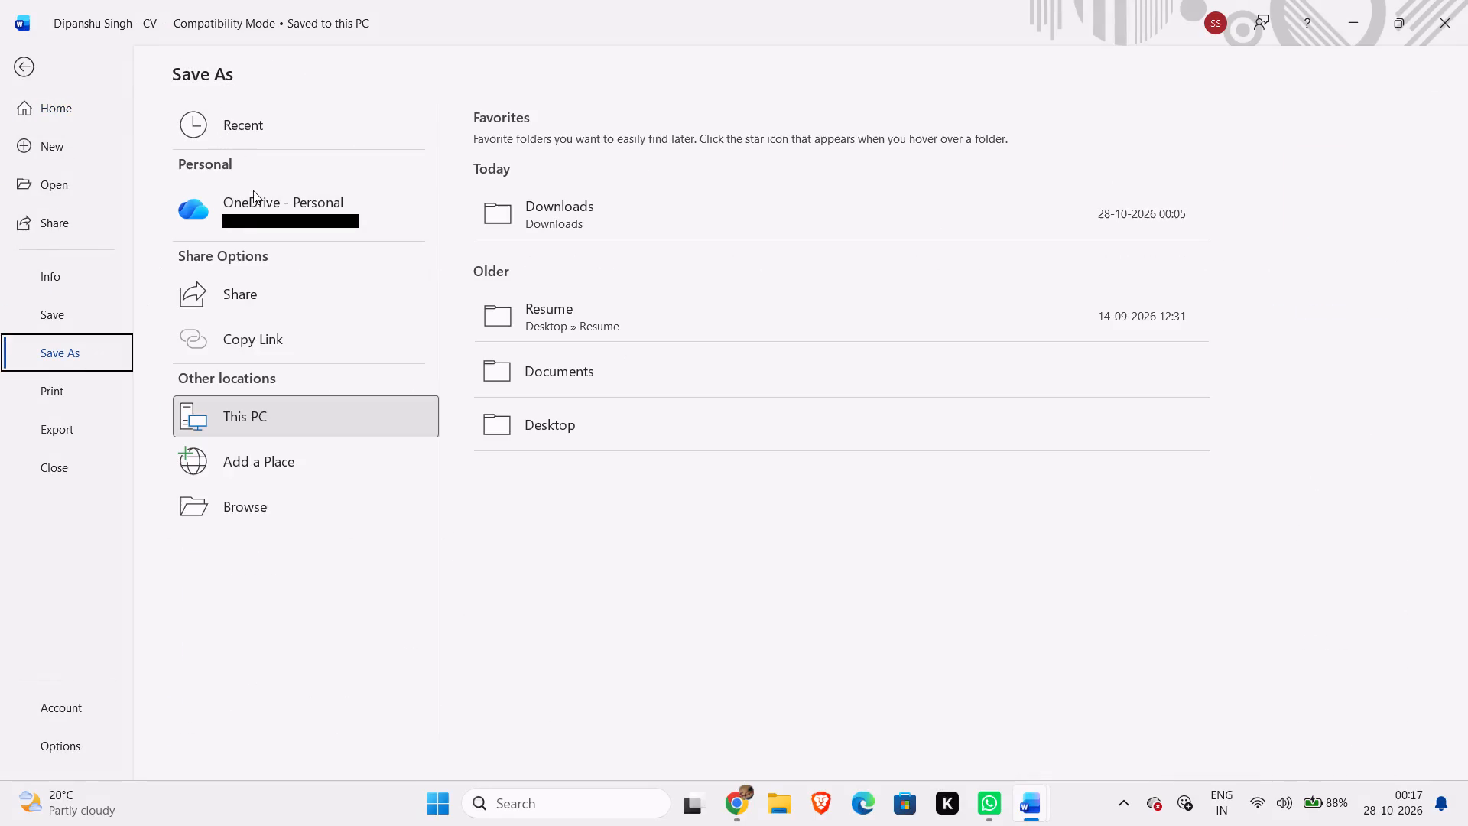
left_click(265, 421)
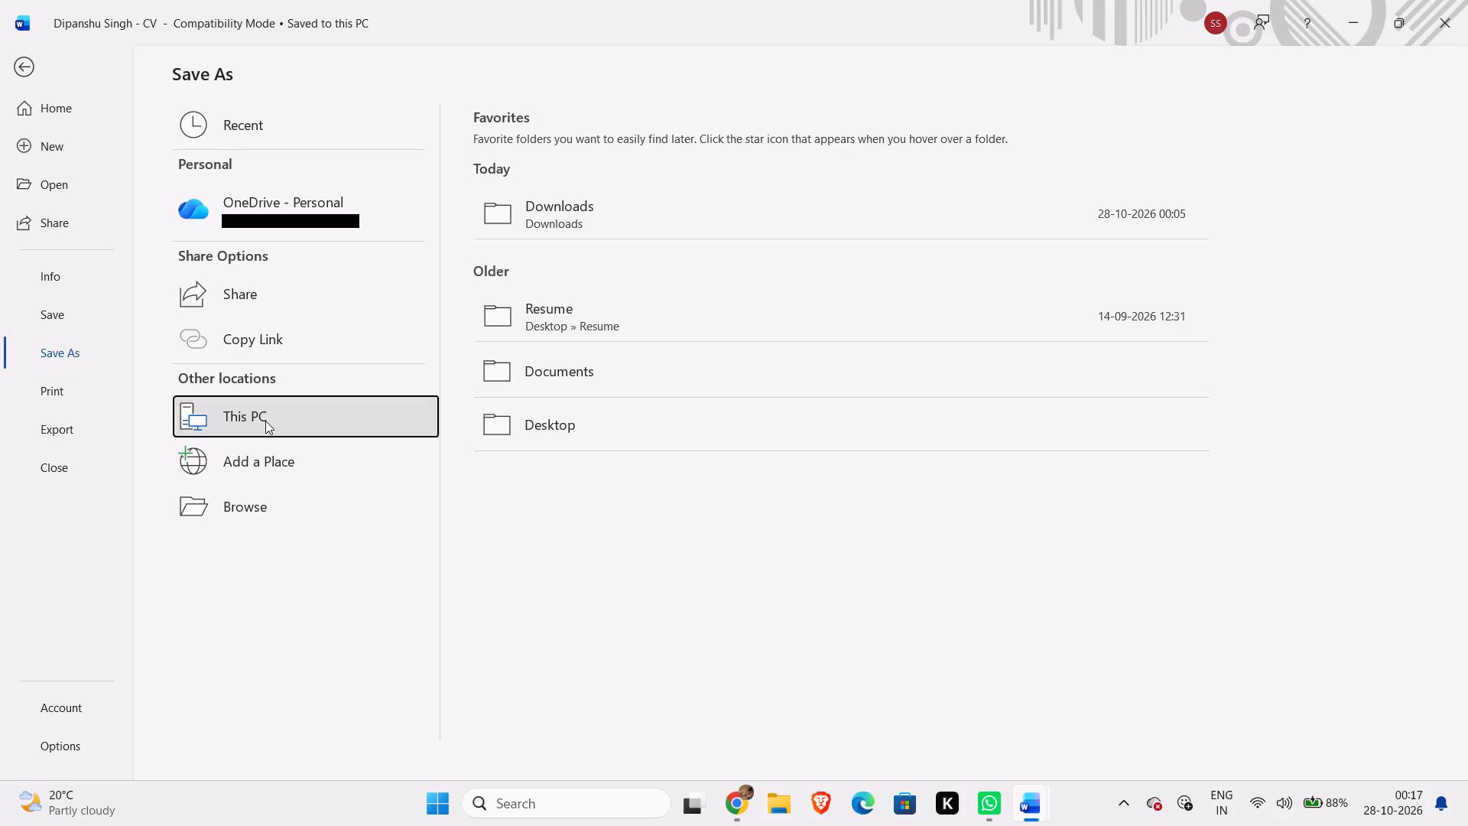
left_click(268, 493)
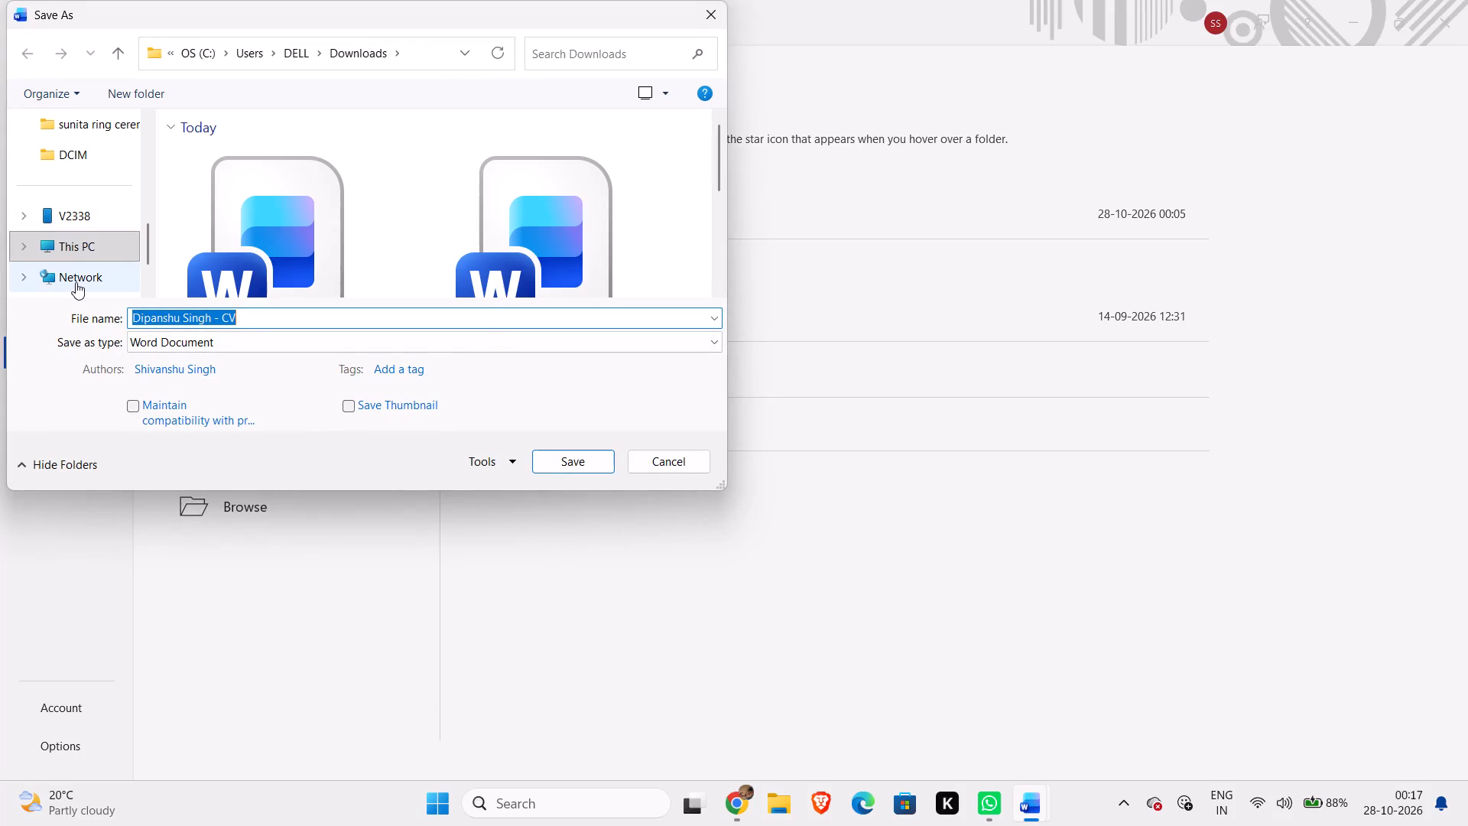
scroll(76, 282, "down", 2)
scroll(77, 250, "up", 1)
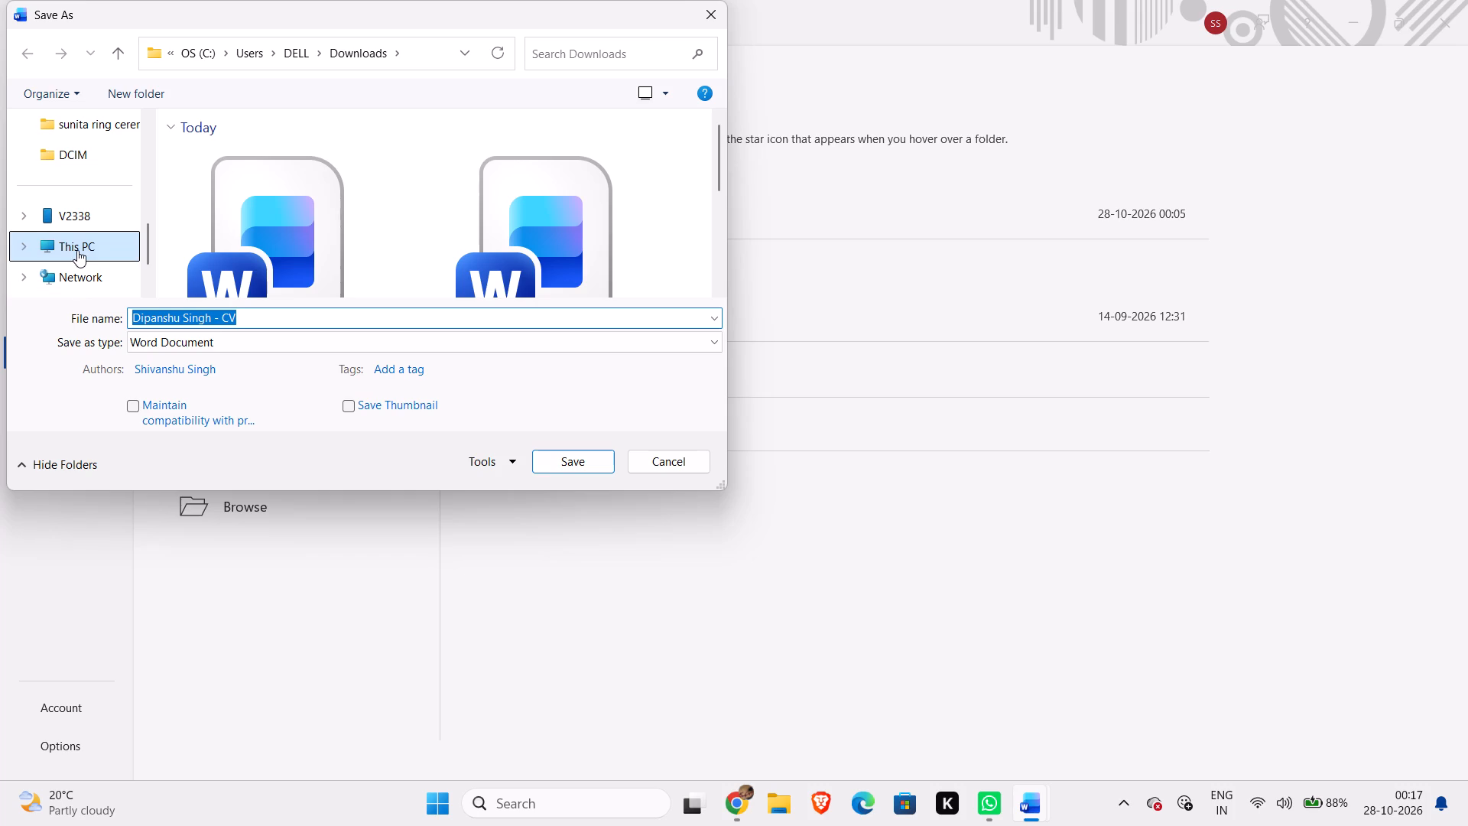
left_click(76, 205)
scroll(81, 276, "down", 2)
scroll(81, 276, "up", 3)
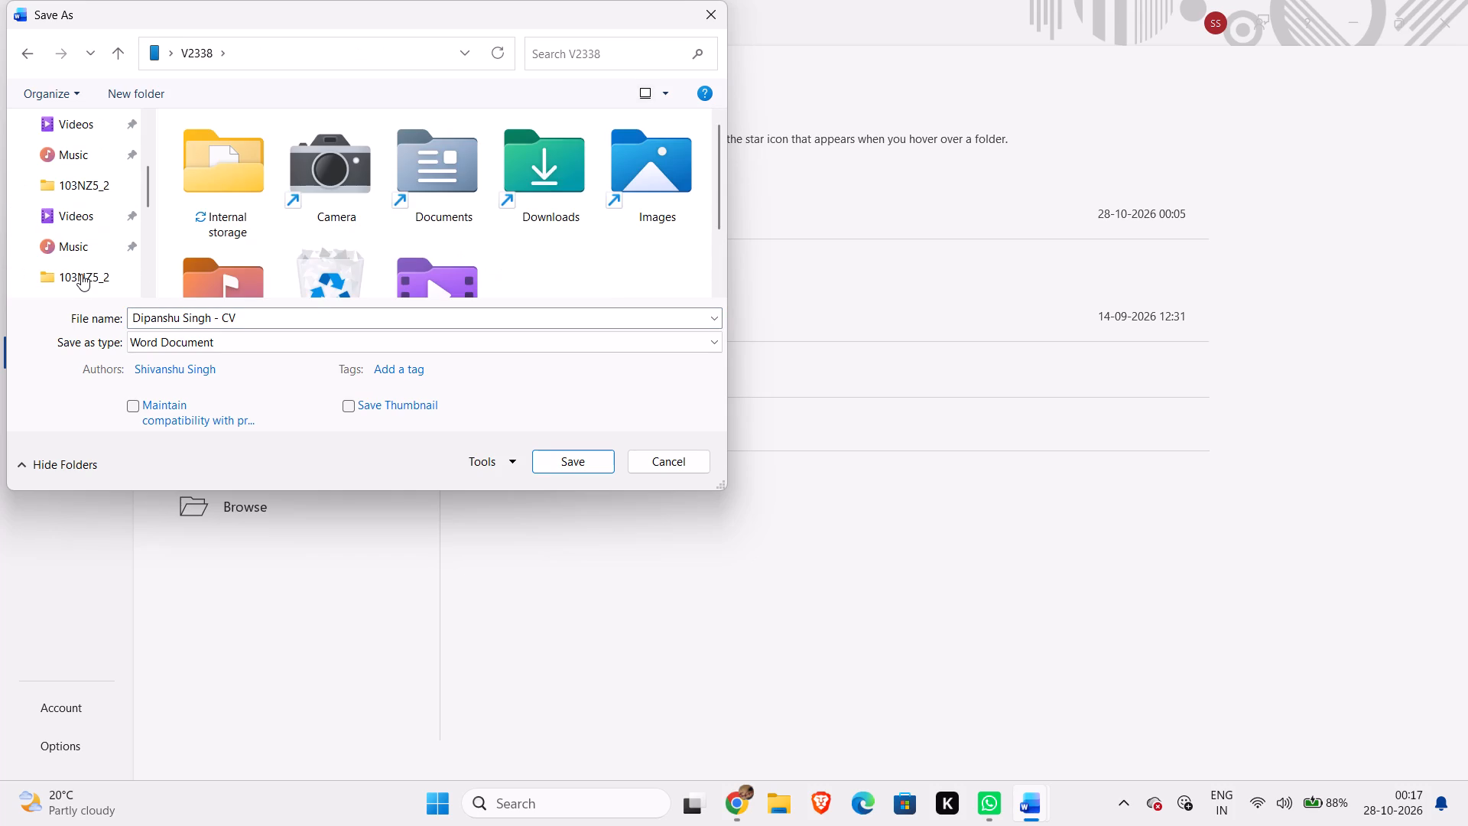
scroll(81, 263, "up", 2)
left_click(81, 259)
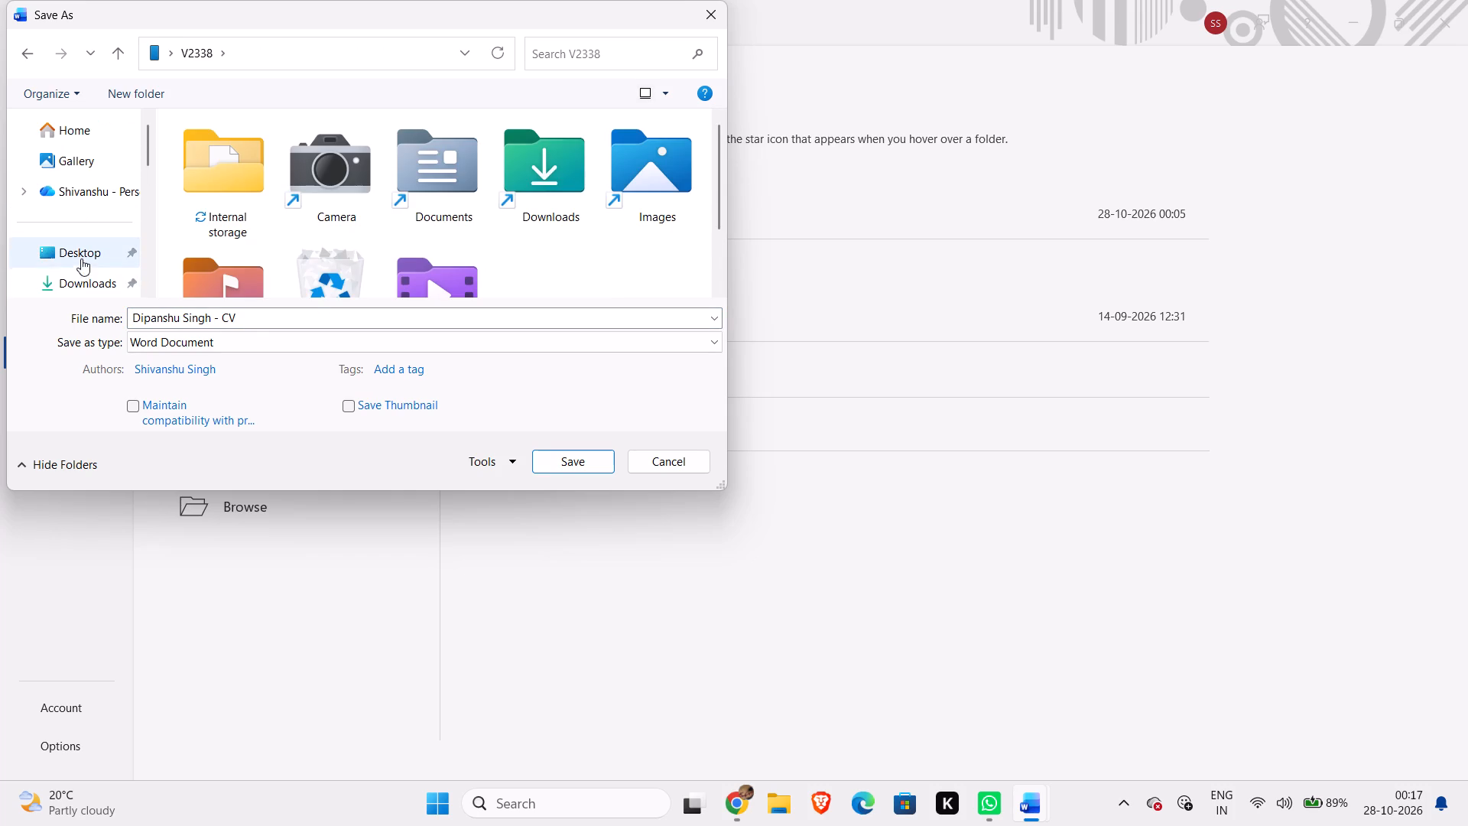
Name the copy "Shivanshu Resme" and save it as a Word document, accepting the upgrade to the newest file format.
left_click_drag(250, 317, 99, 324)
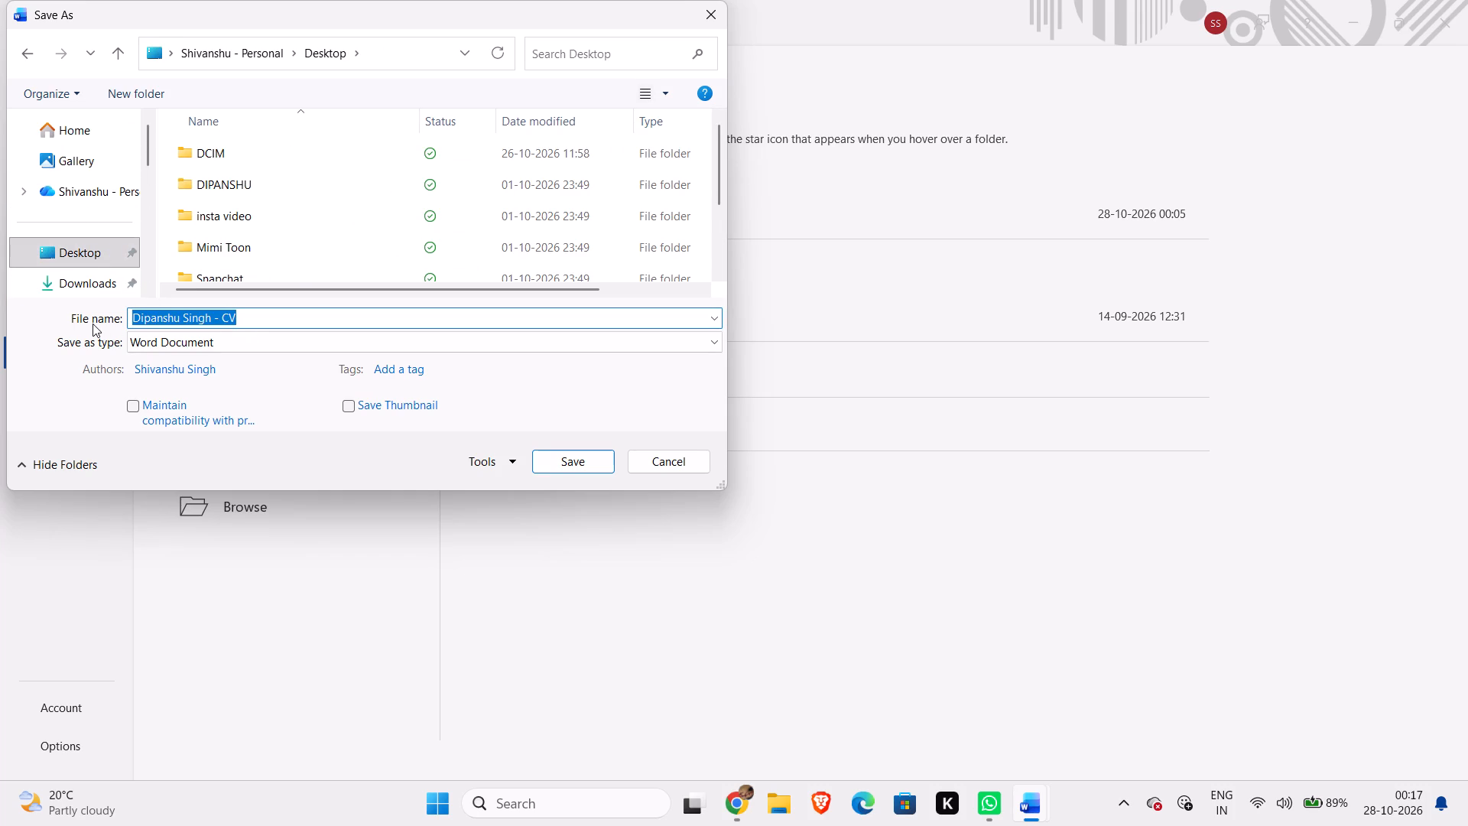
key("shift+s")
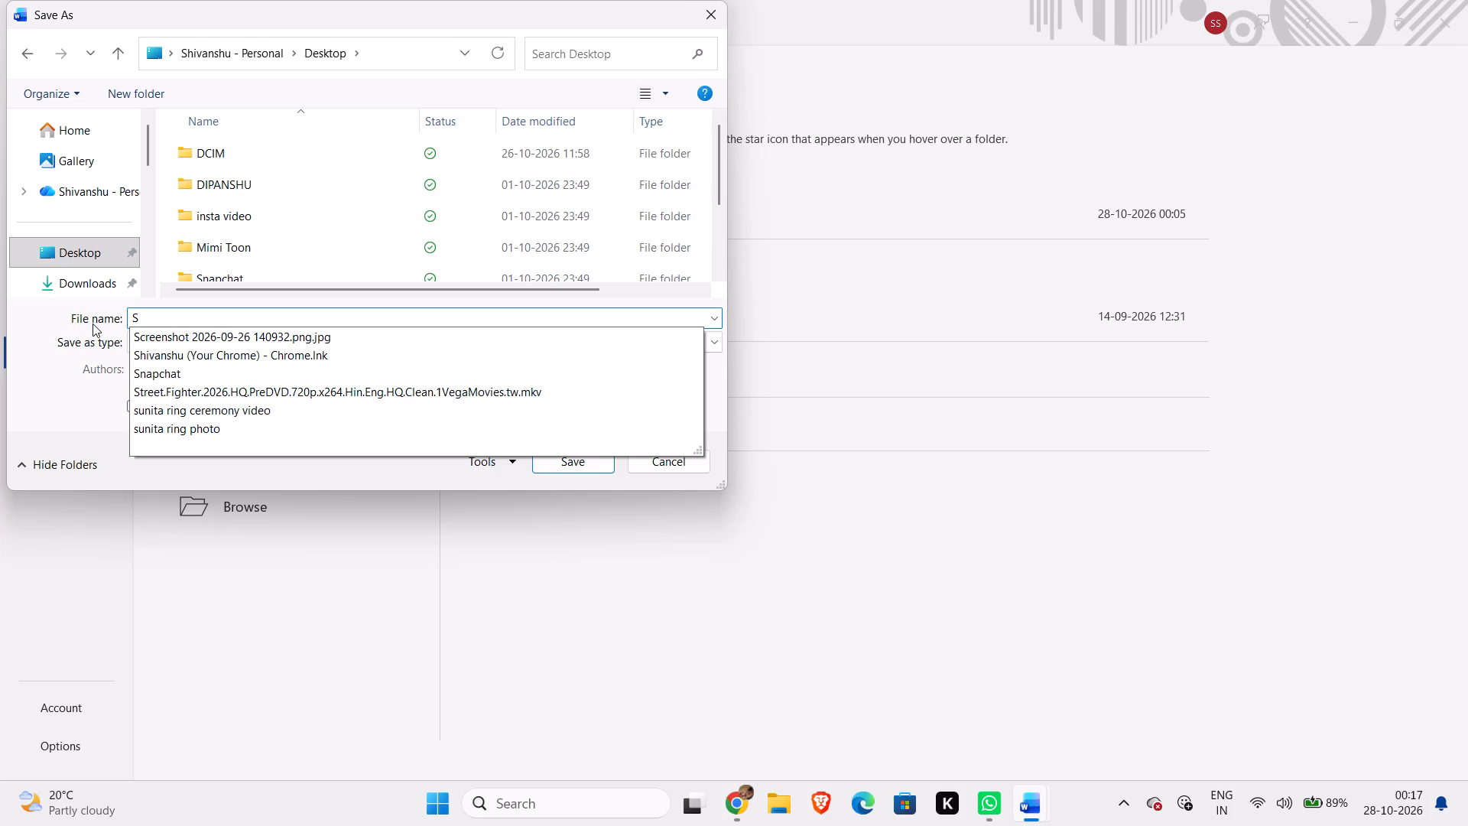
type("hivanshus")
key("BackSpace")
key("space")
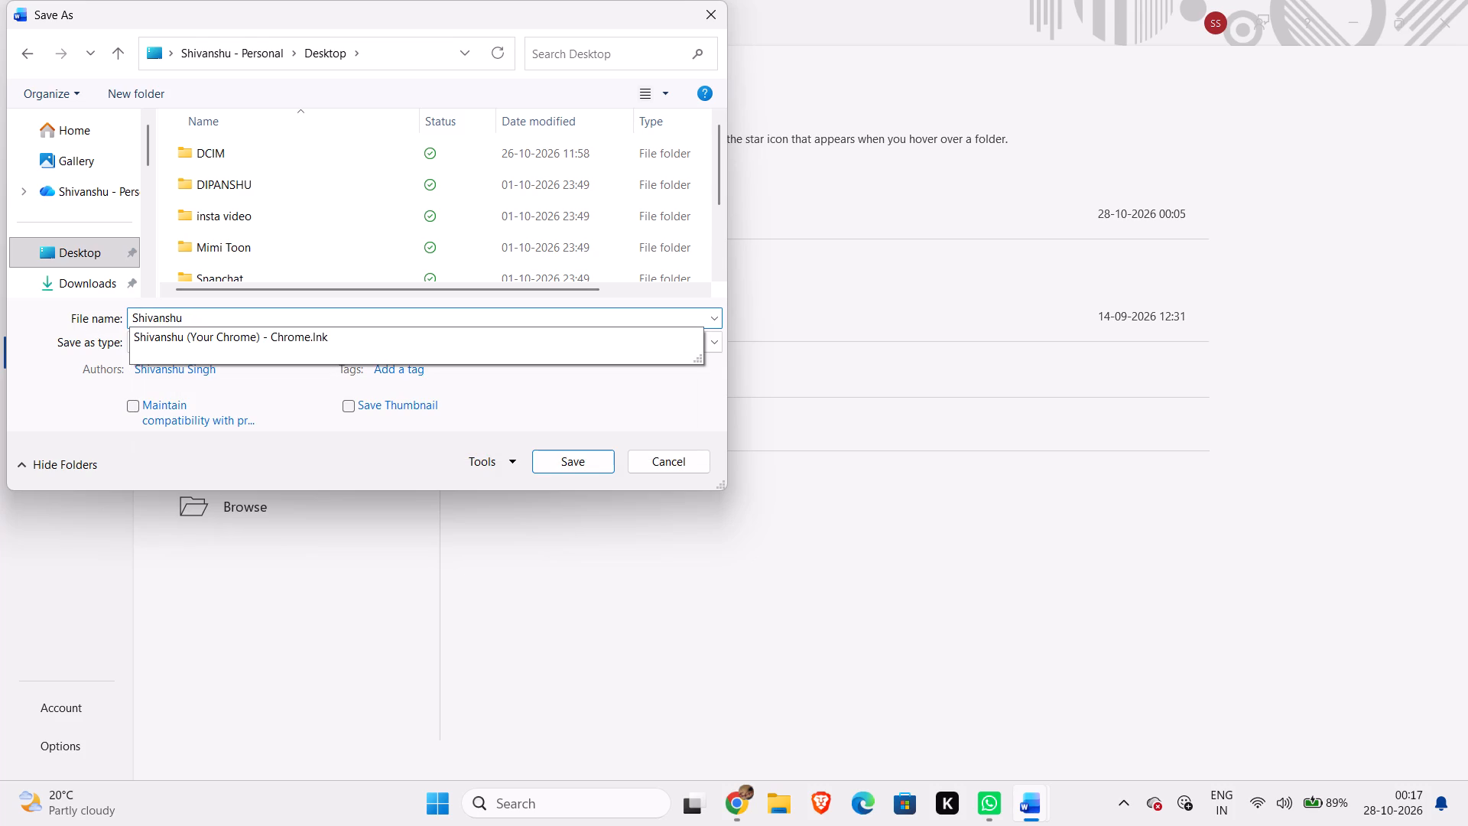
type("re")
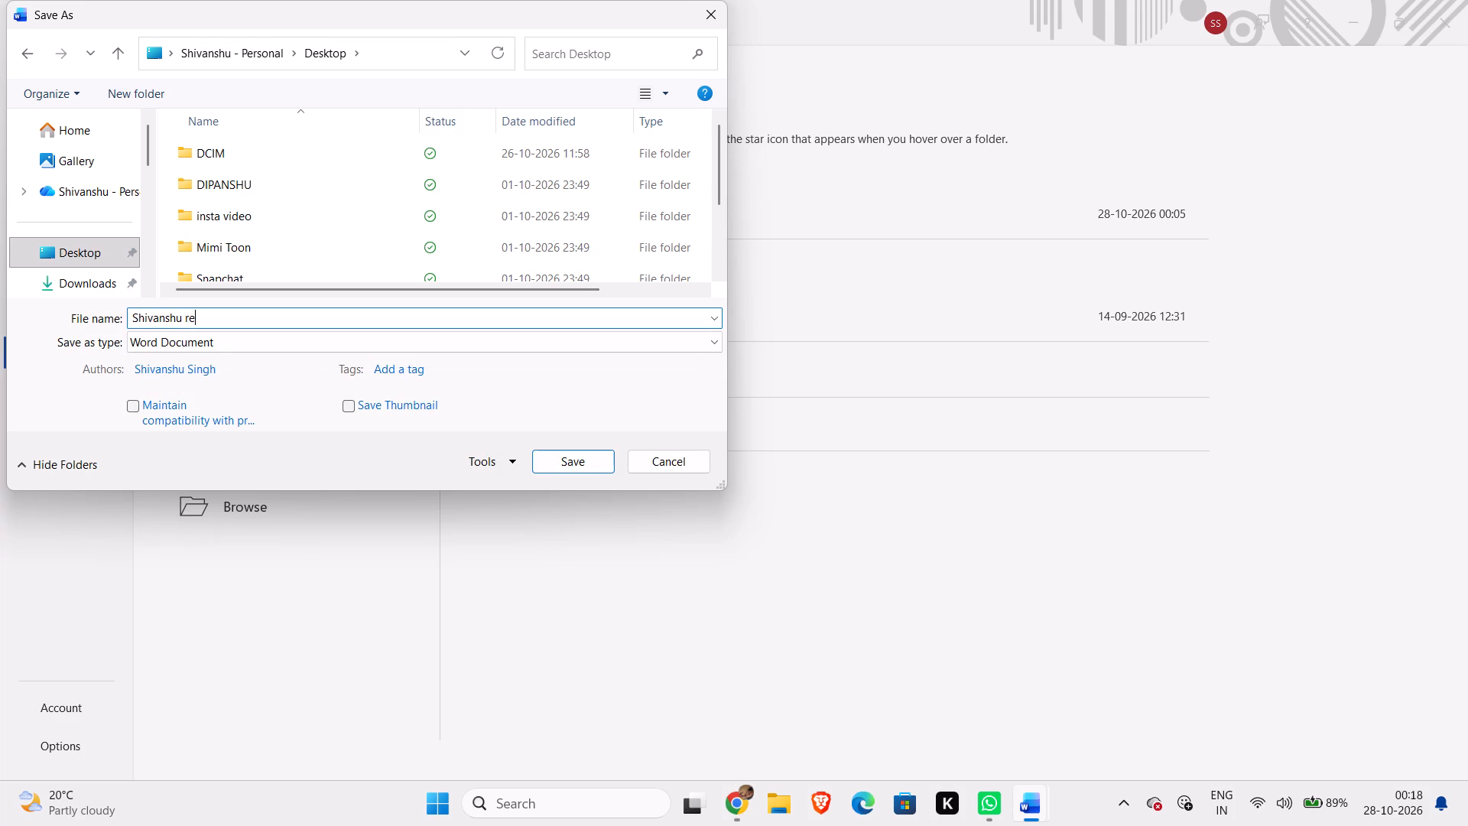
key("BackSpace")
key("BackSpace")
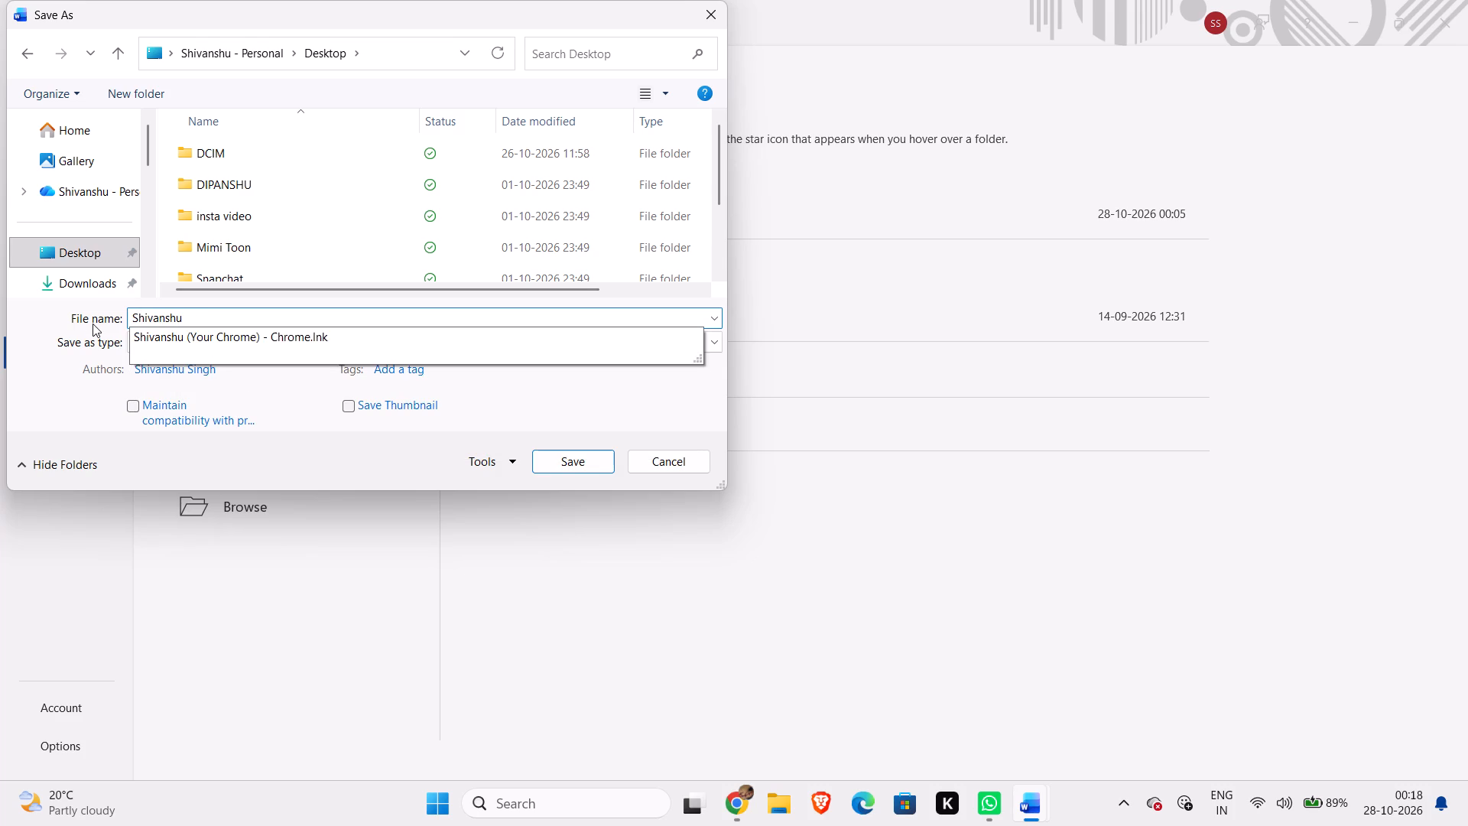
type("RESUME")
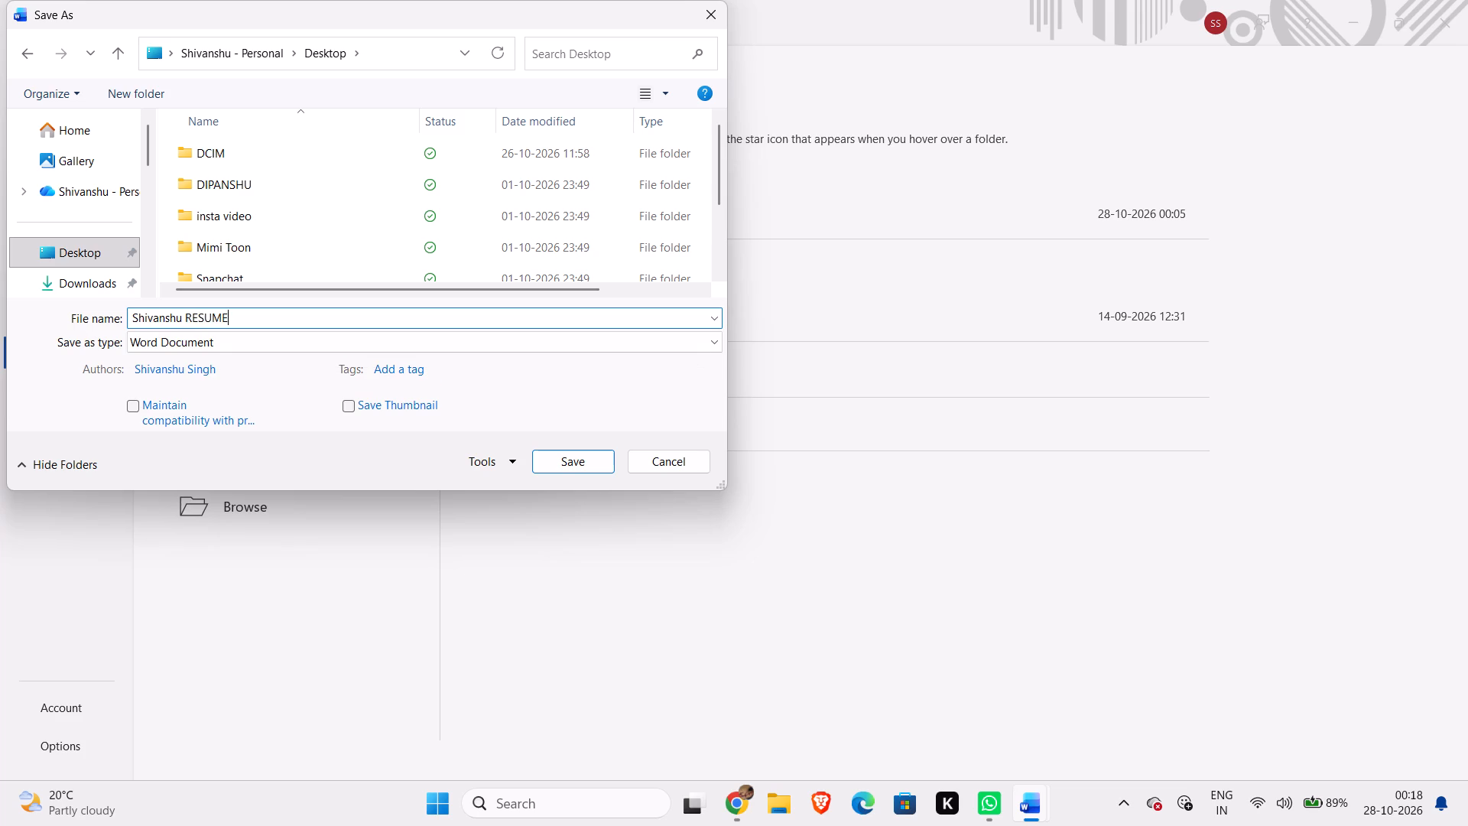
key("BackSpace")
key("BackSpace")
key("BackSpace")
key("BackSpace")
key("BackSpace")
key("e")
type("sme")
key("Return")
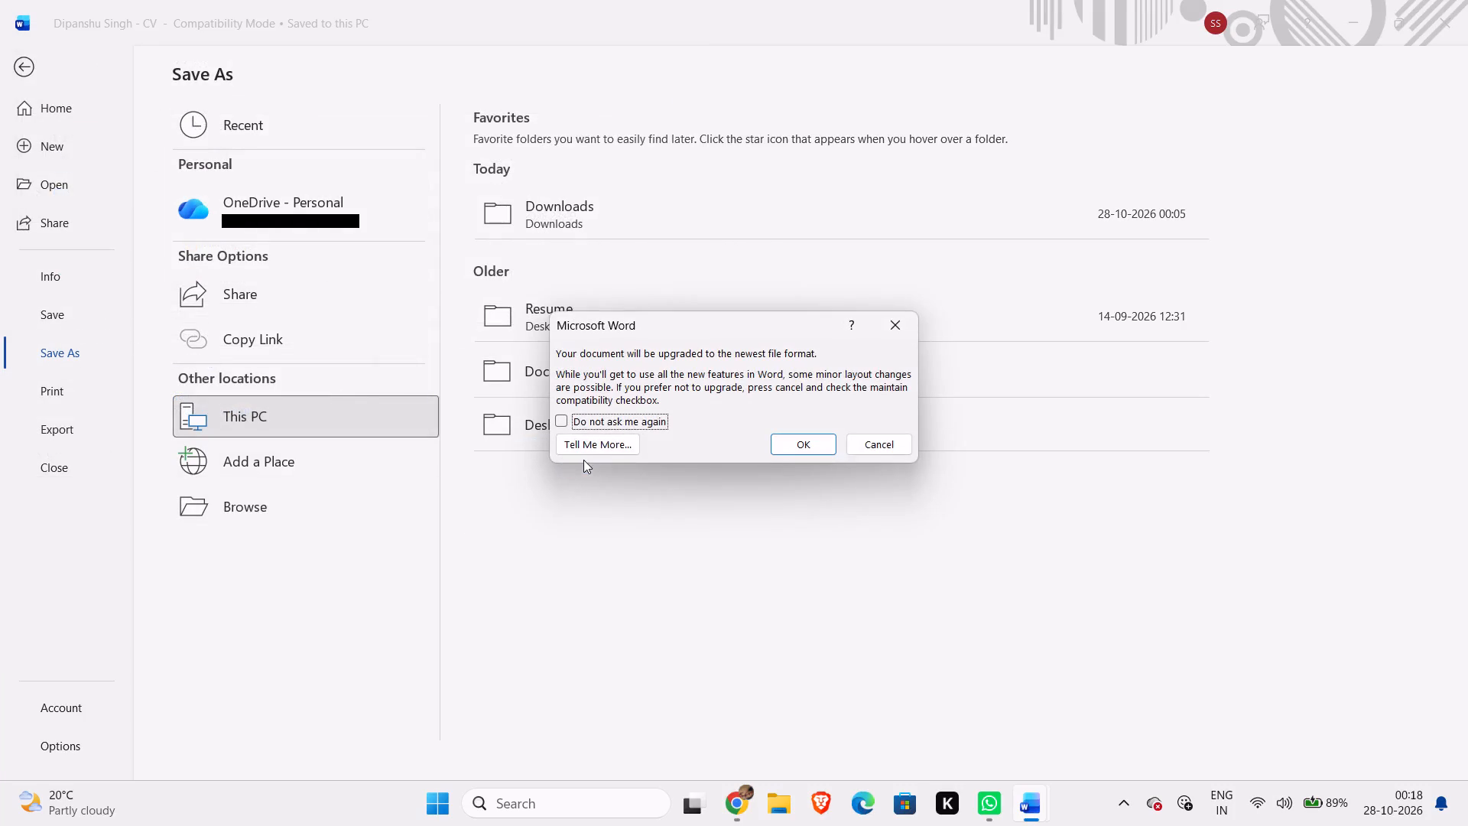
left_click(791, 447)
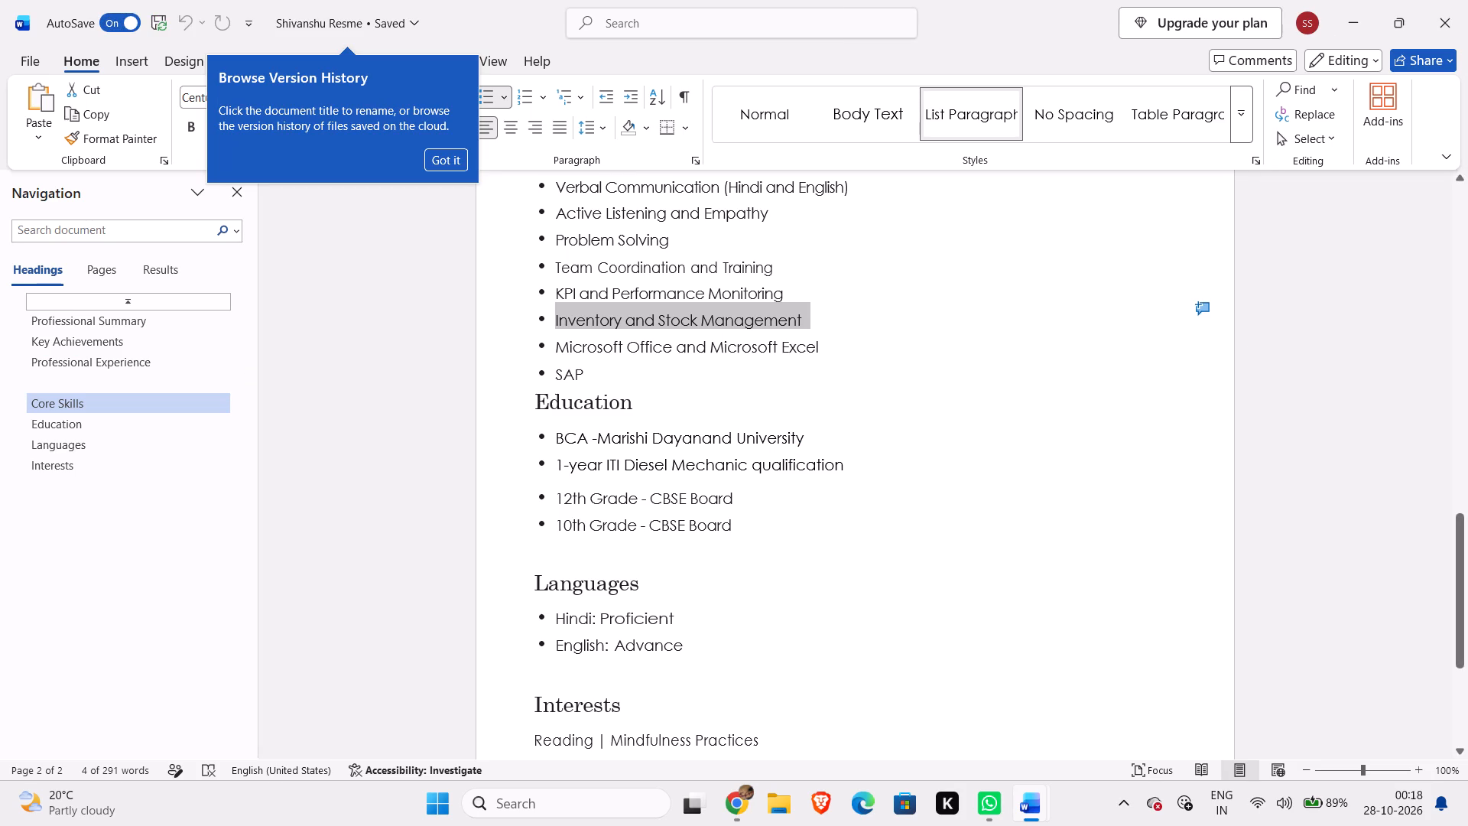
Close the saved copy and the Shivanshu_Cashify_Resume_Updated document, discarding the unsaved changes in the latter.
left_click(1459, 4)
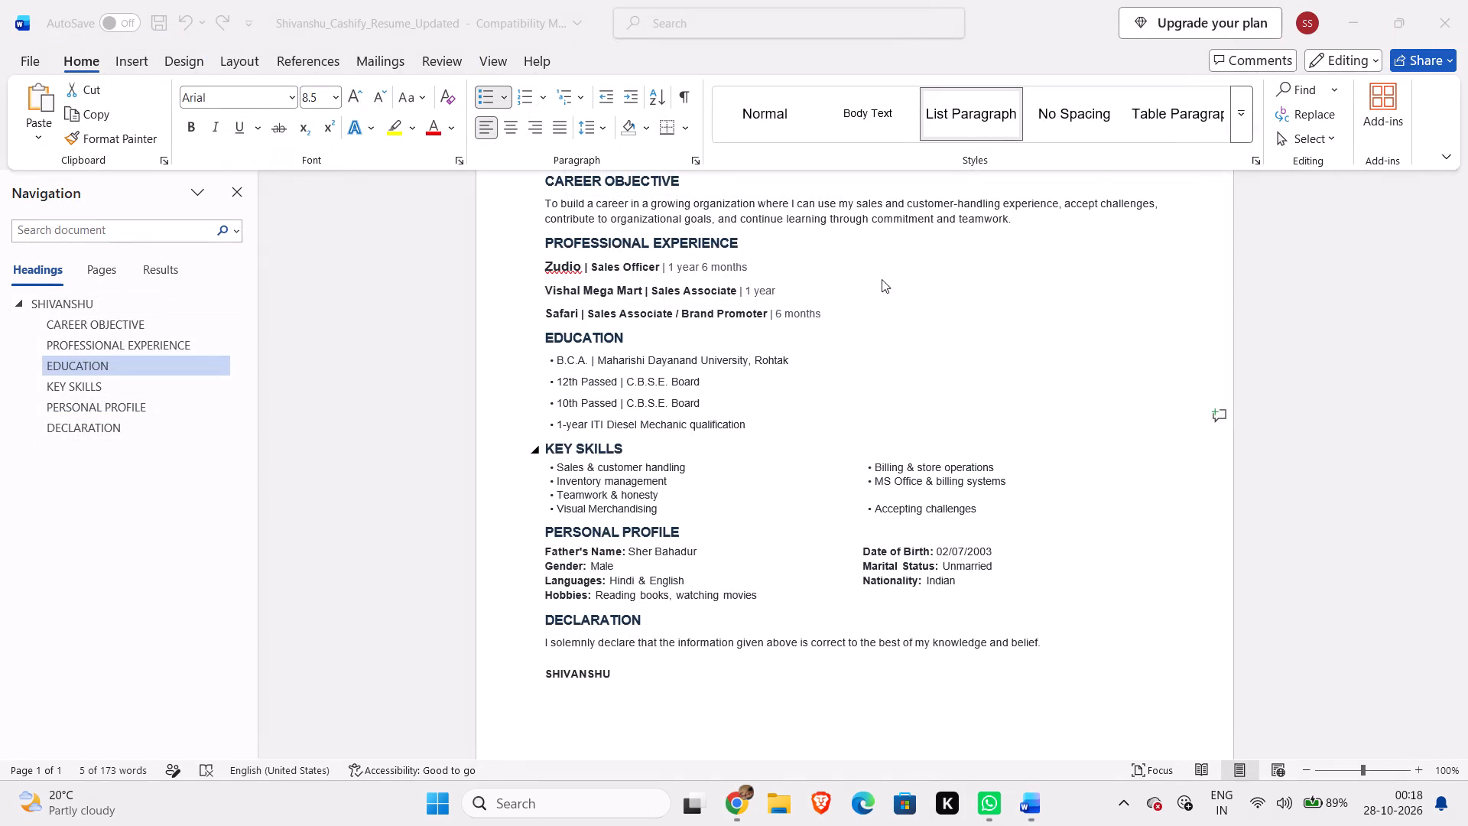
left_click(1461, 28)
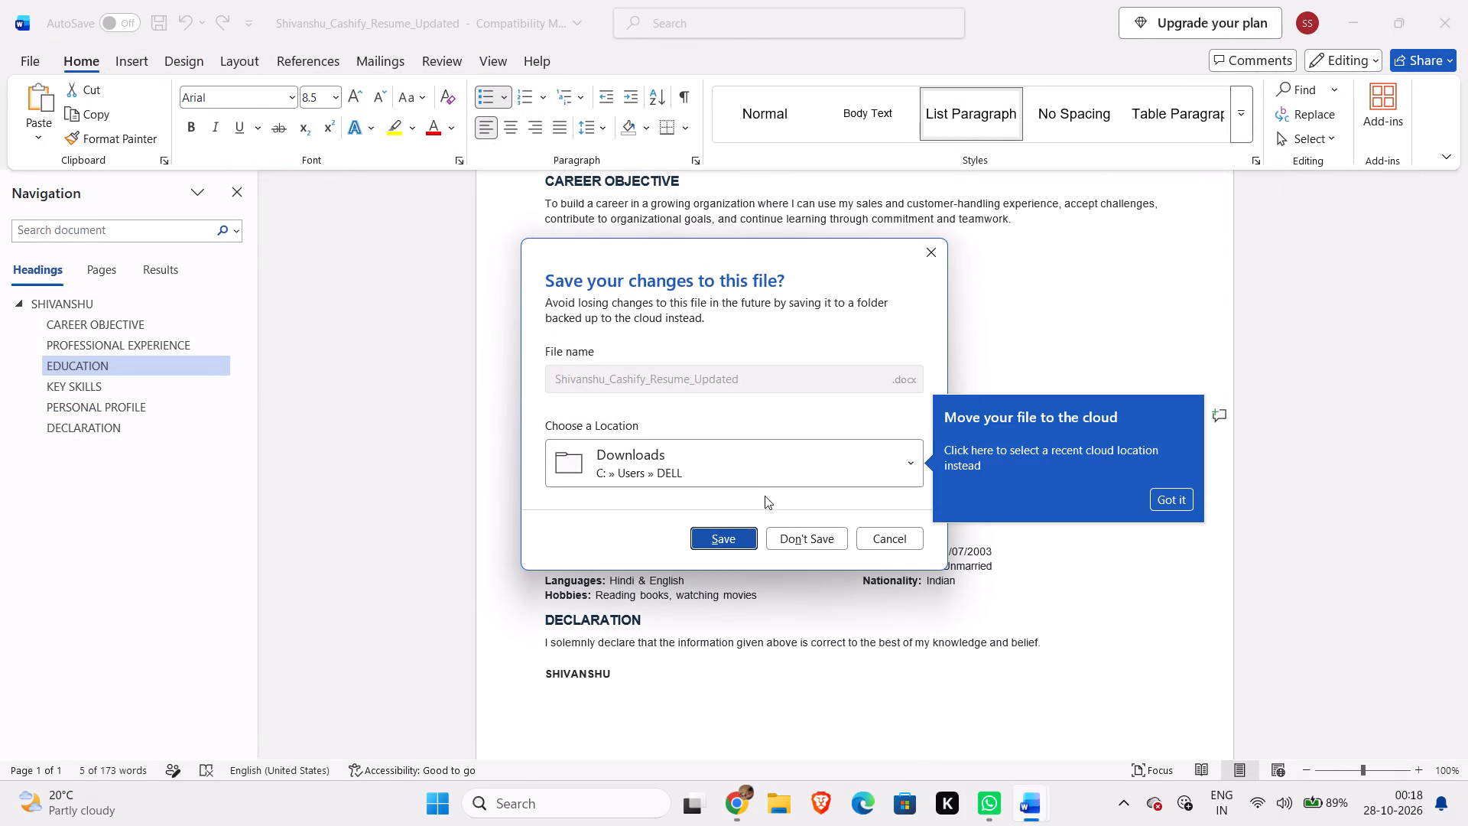
left_click(814, 548)
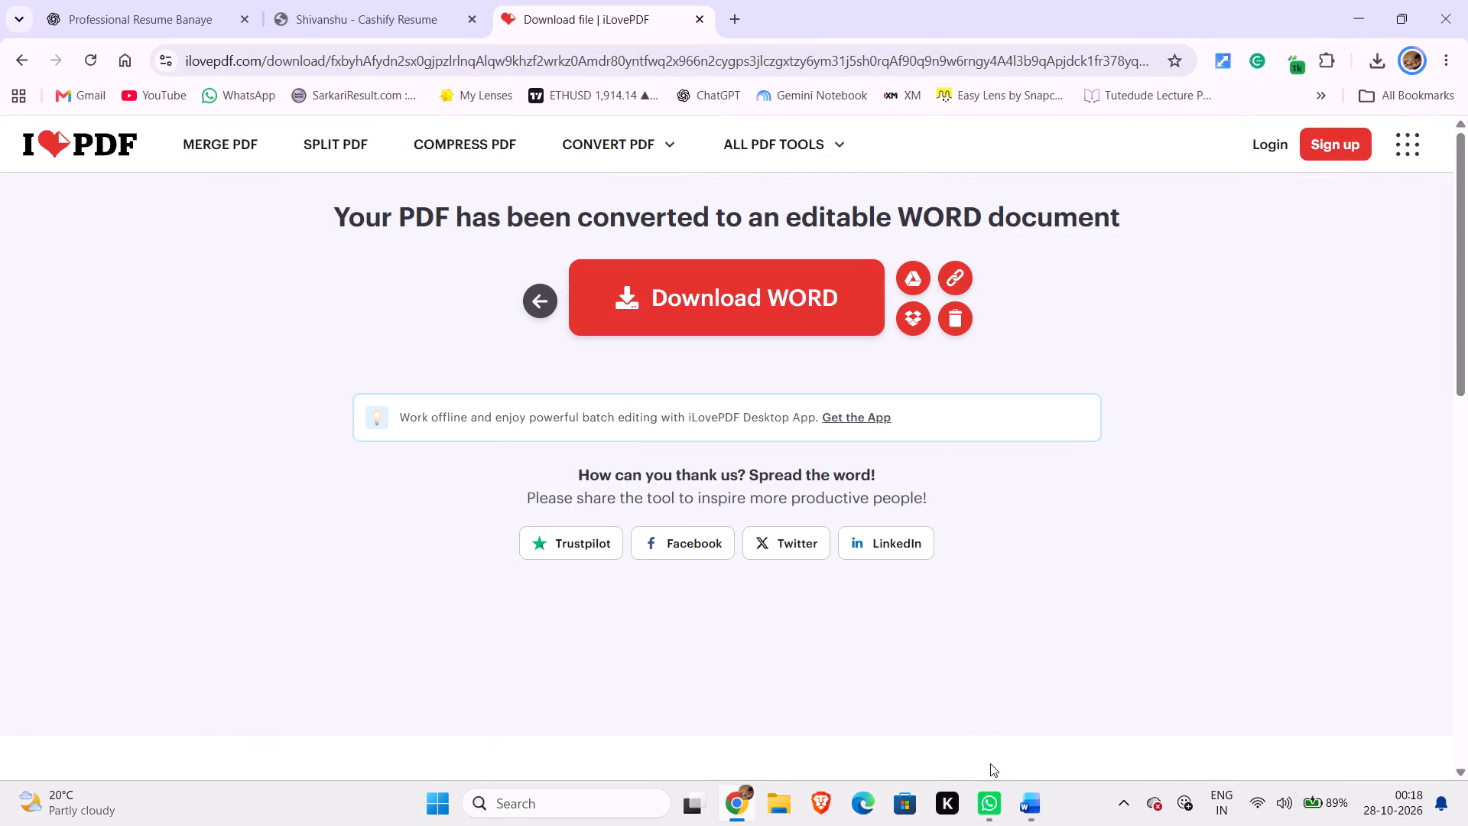
Show the desktop and close the remaining Word document, Document1, without saving it.
left_click(1467, 825)
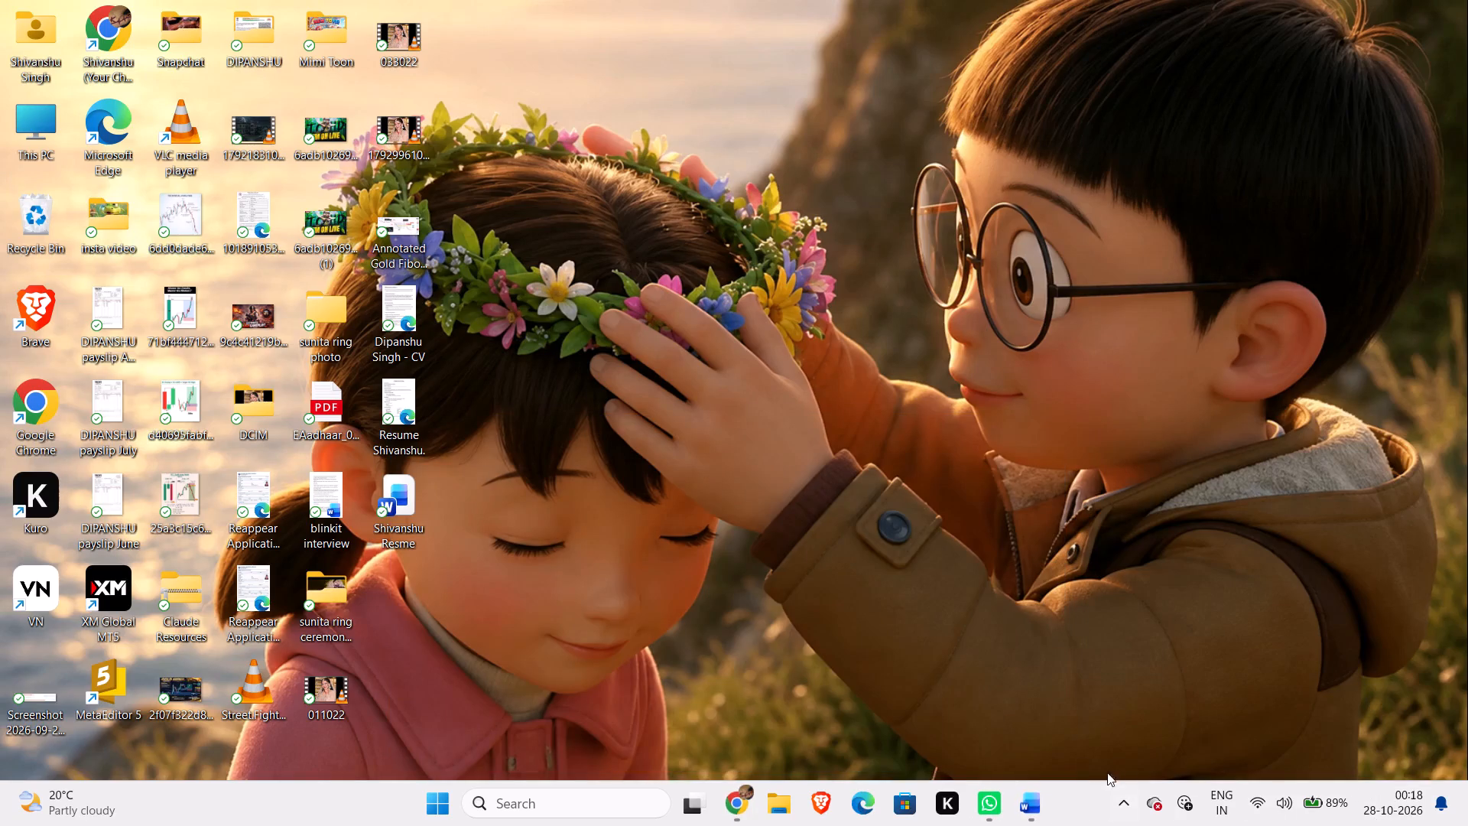
left_click(1034, 804)
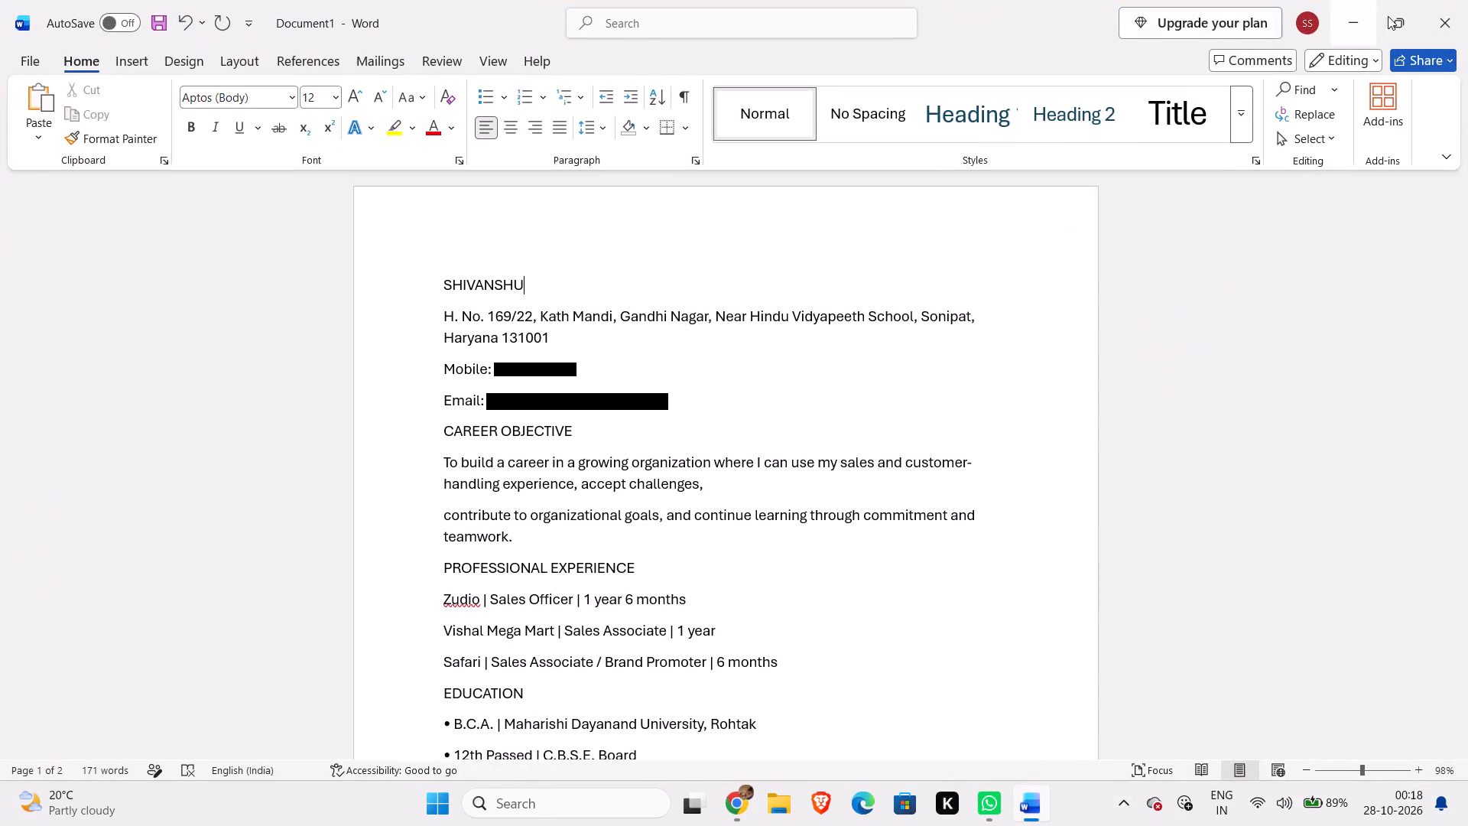
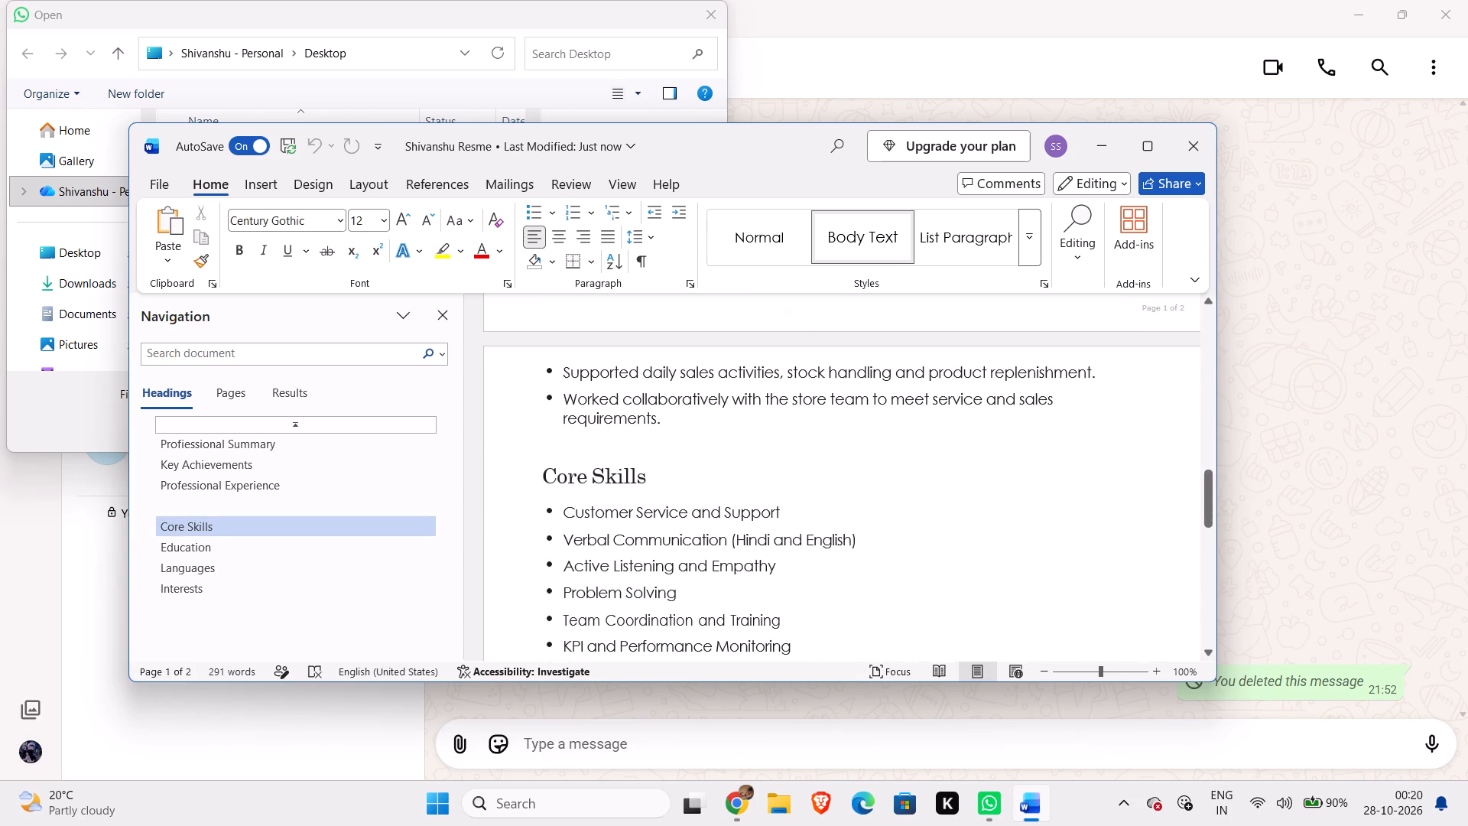
Maximize the resume window and check the document's layout from Core Skills back up to the name heading.
left_click(1144, 149)
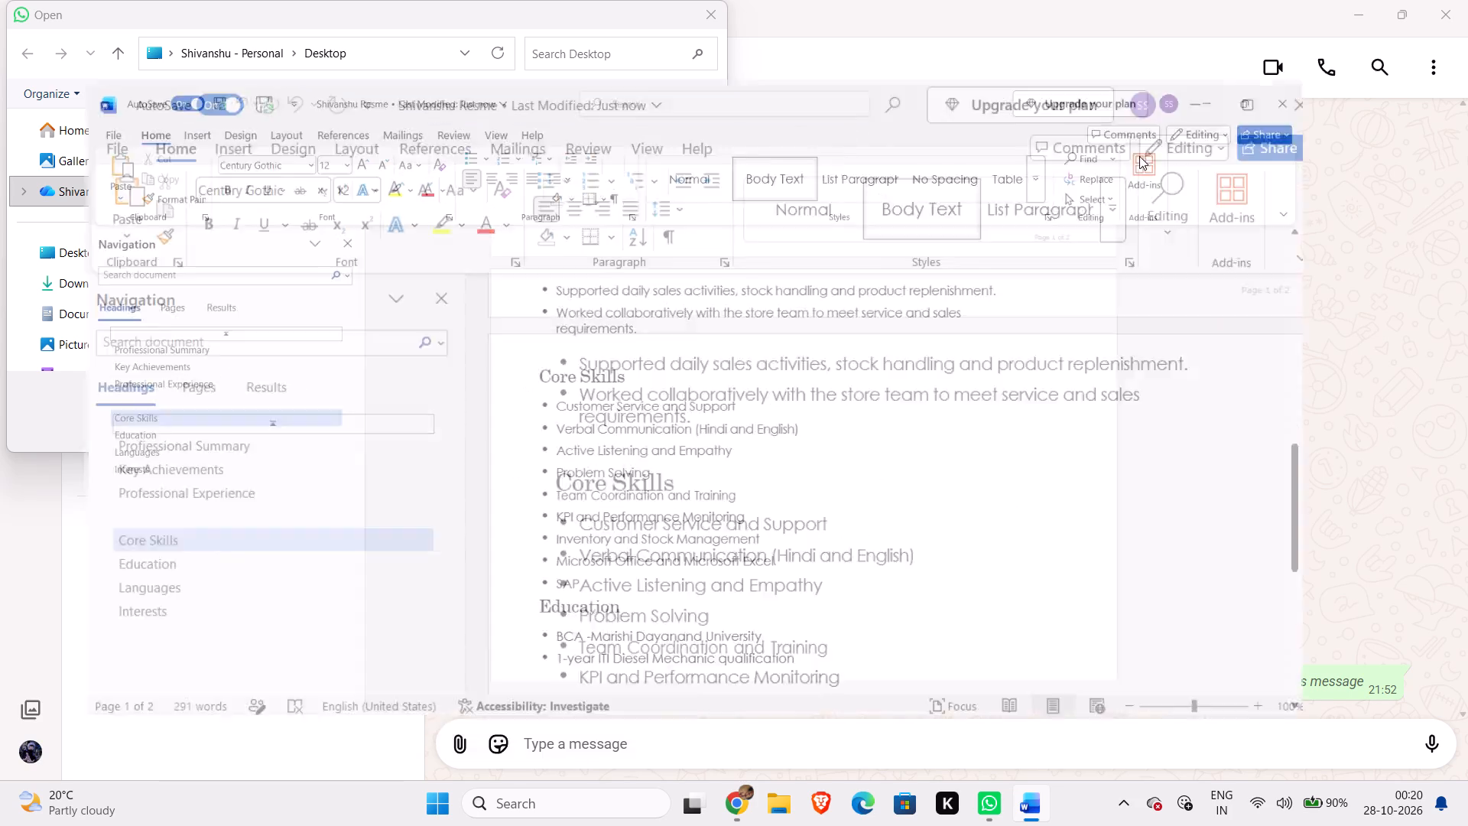
scroll(636, 456, "up", 10)
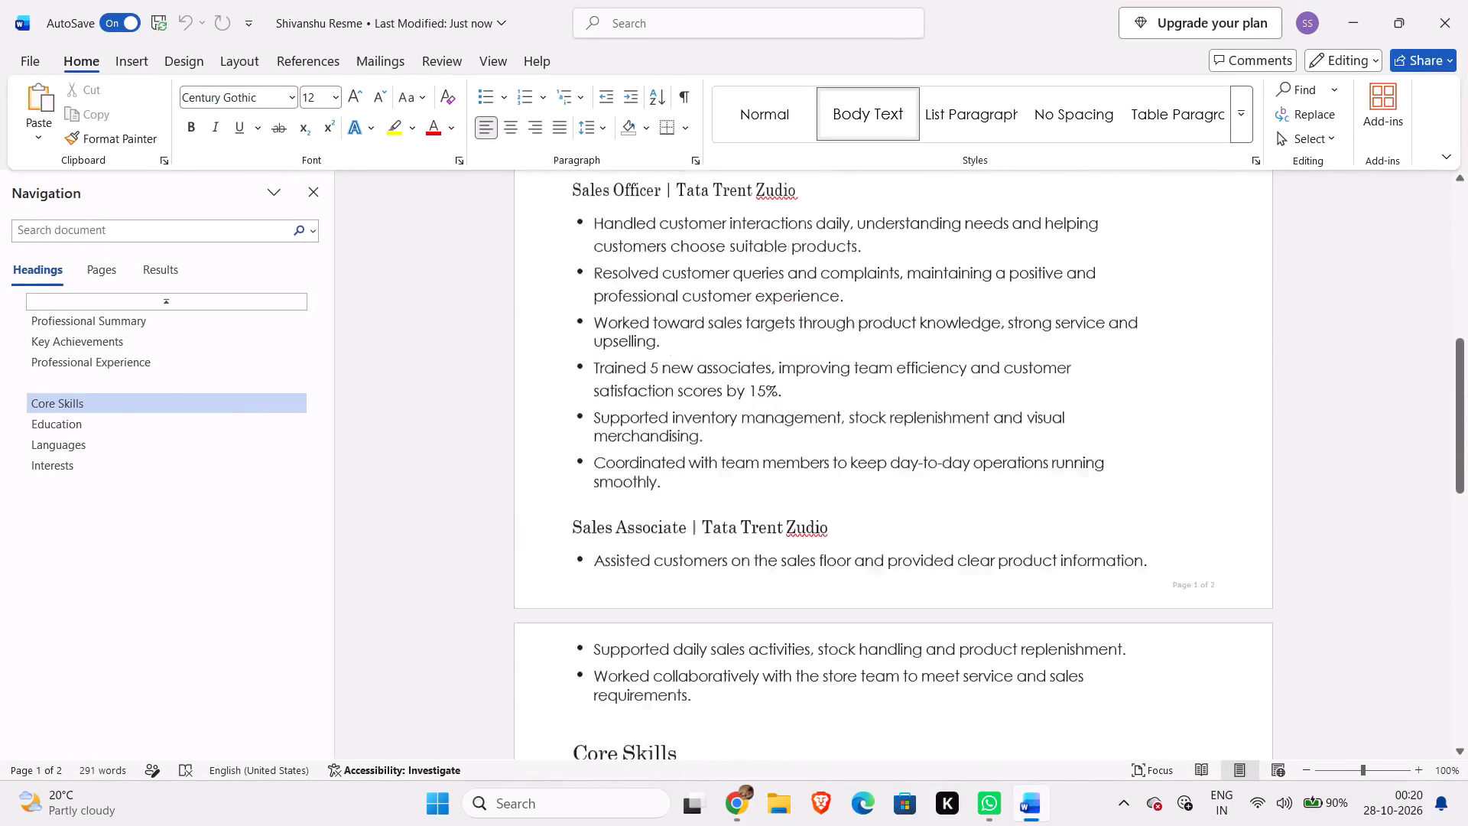
scroll(635, 456, "up", 11)
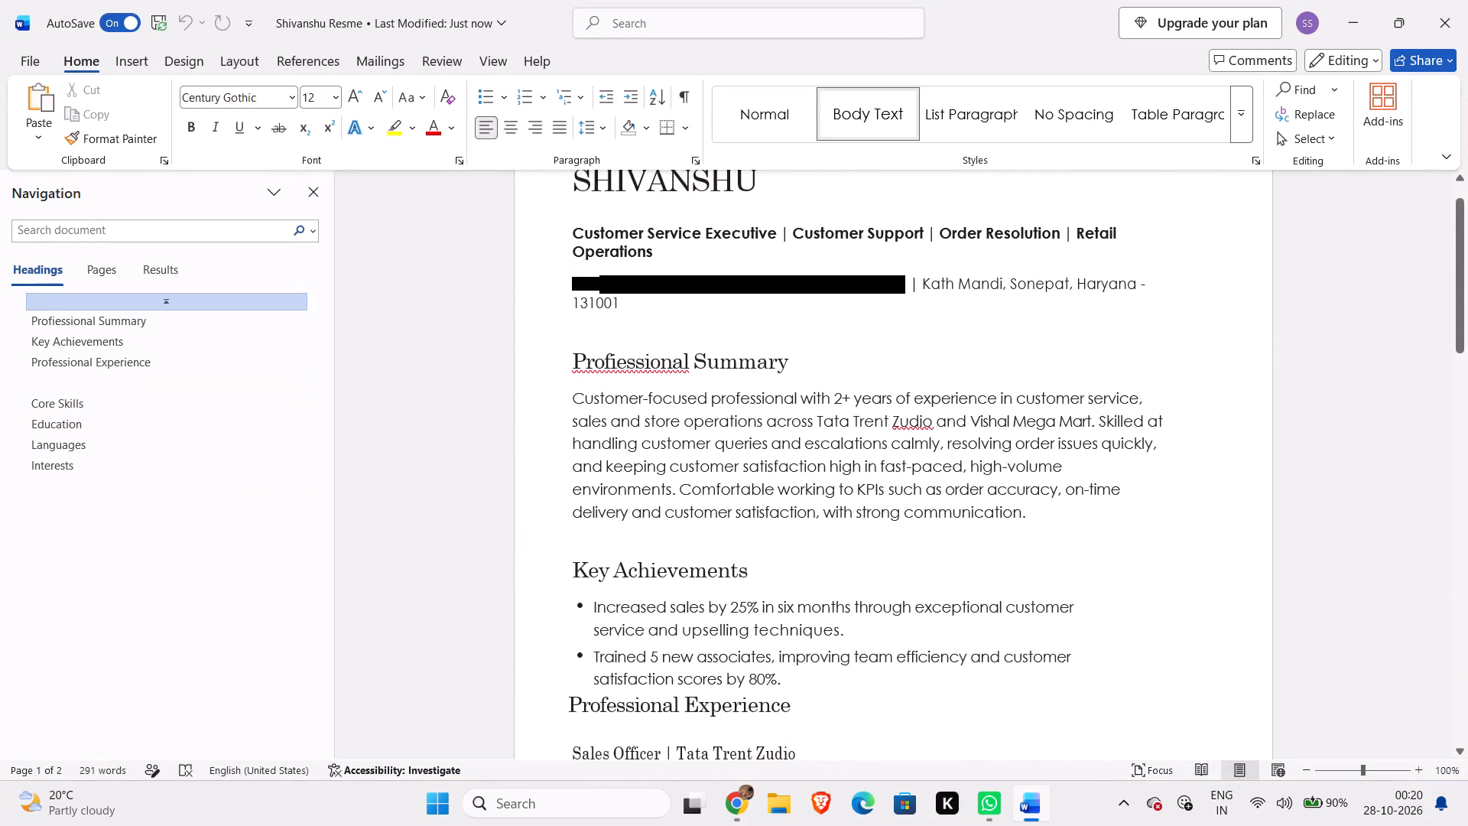
scroll(635, 456, "up", 2)
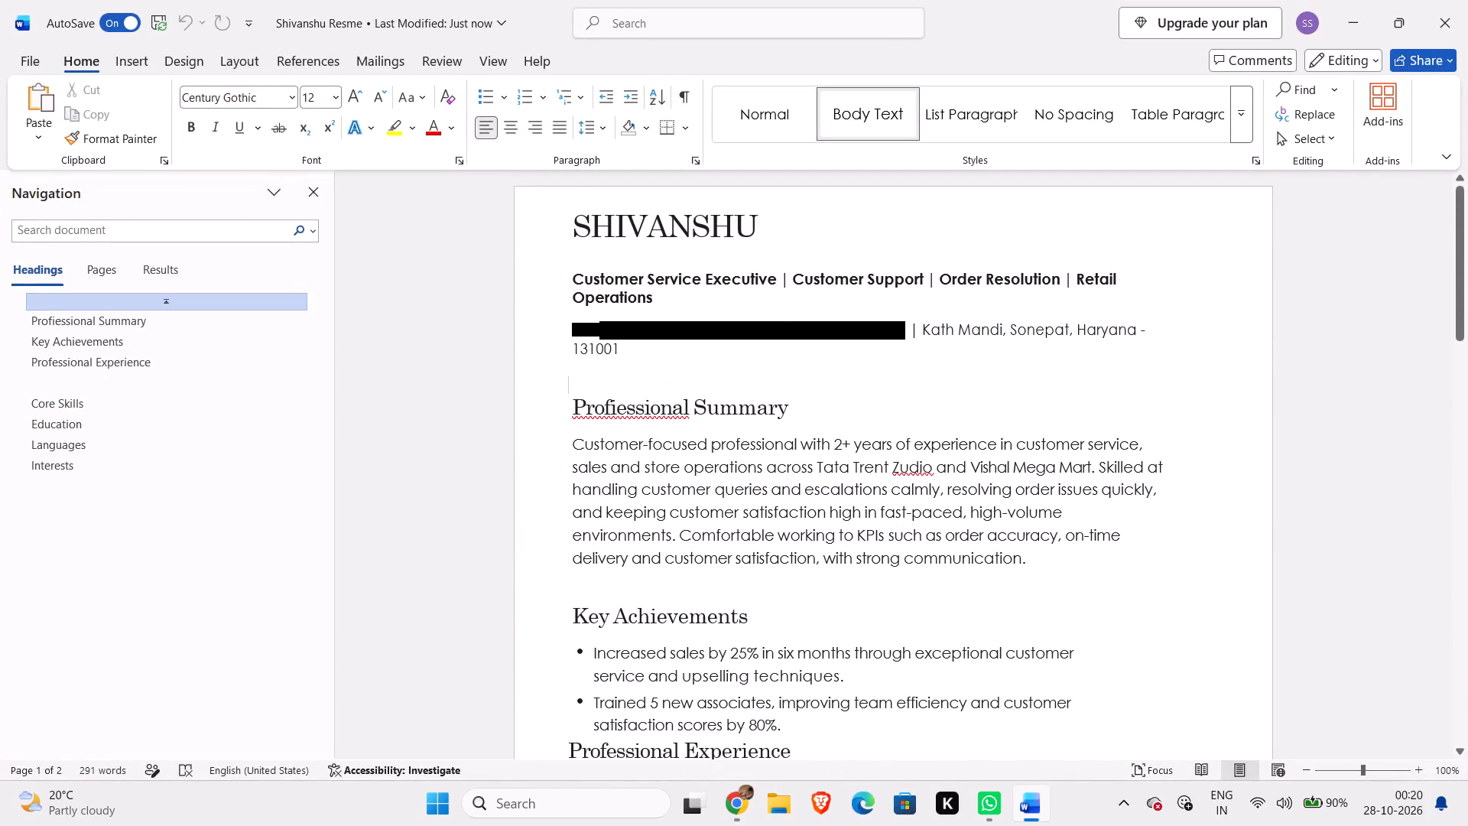
Review the saved resume from the name heading through the Education section, checking its spacing and page break.
scroll(575, 623, "down", 1)
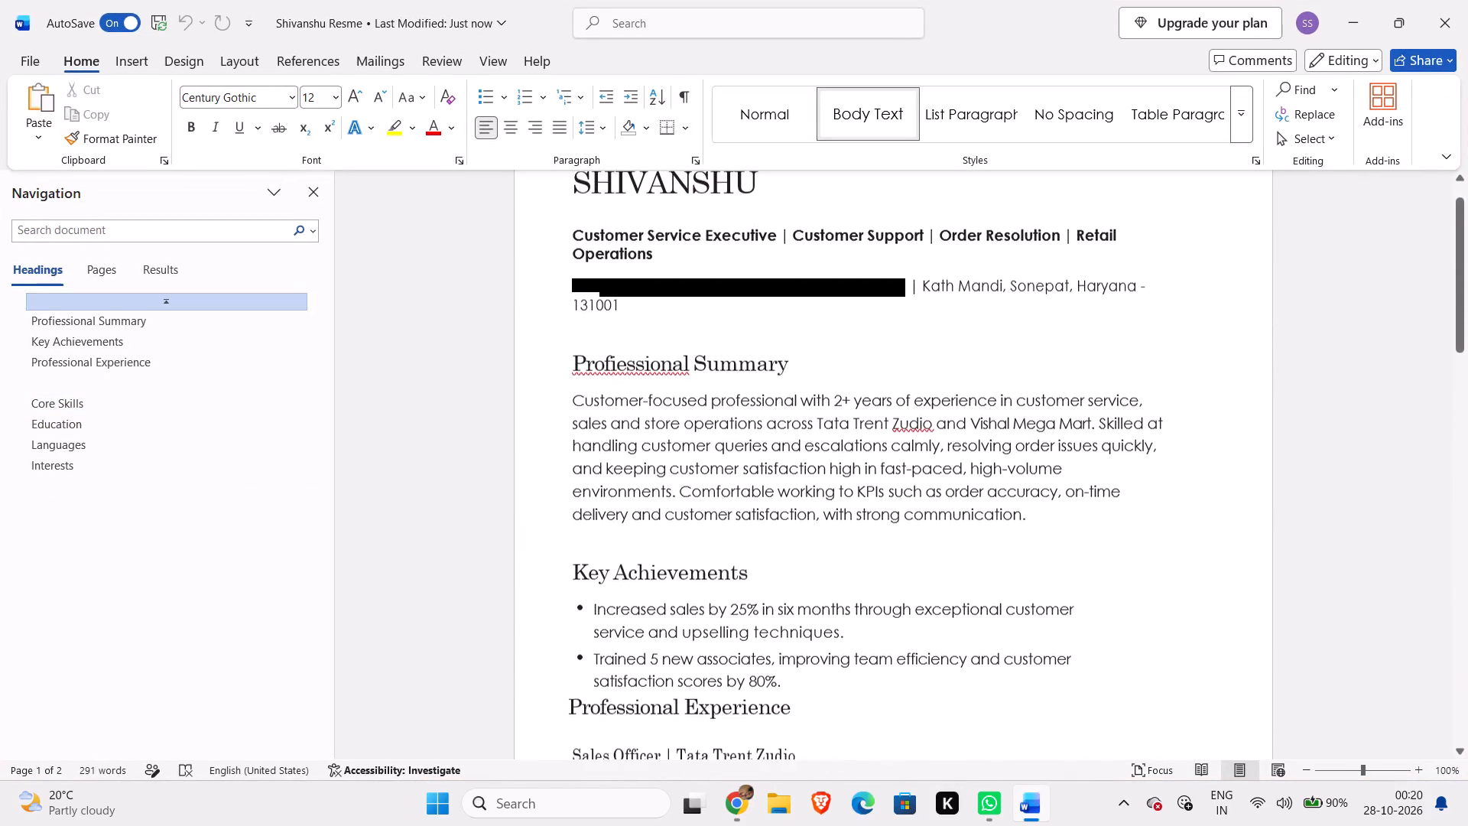
scroll(573, 622, "down", 15)
scroll(573, 618, "down", 6)
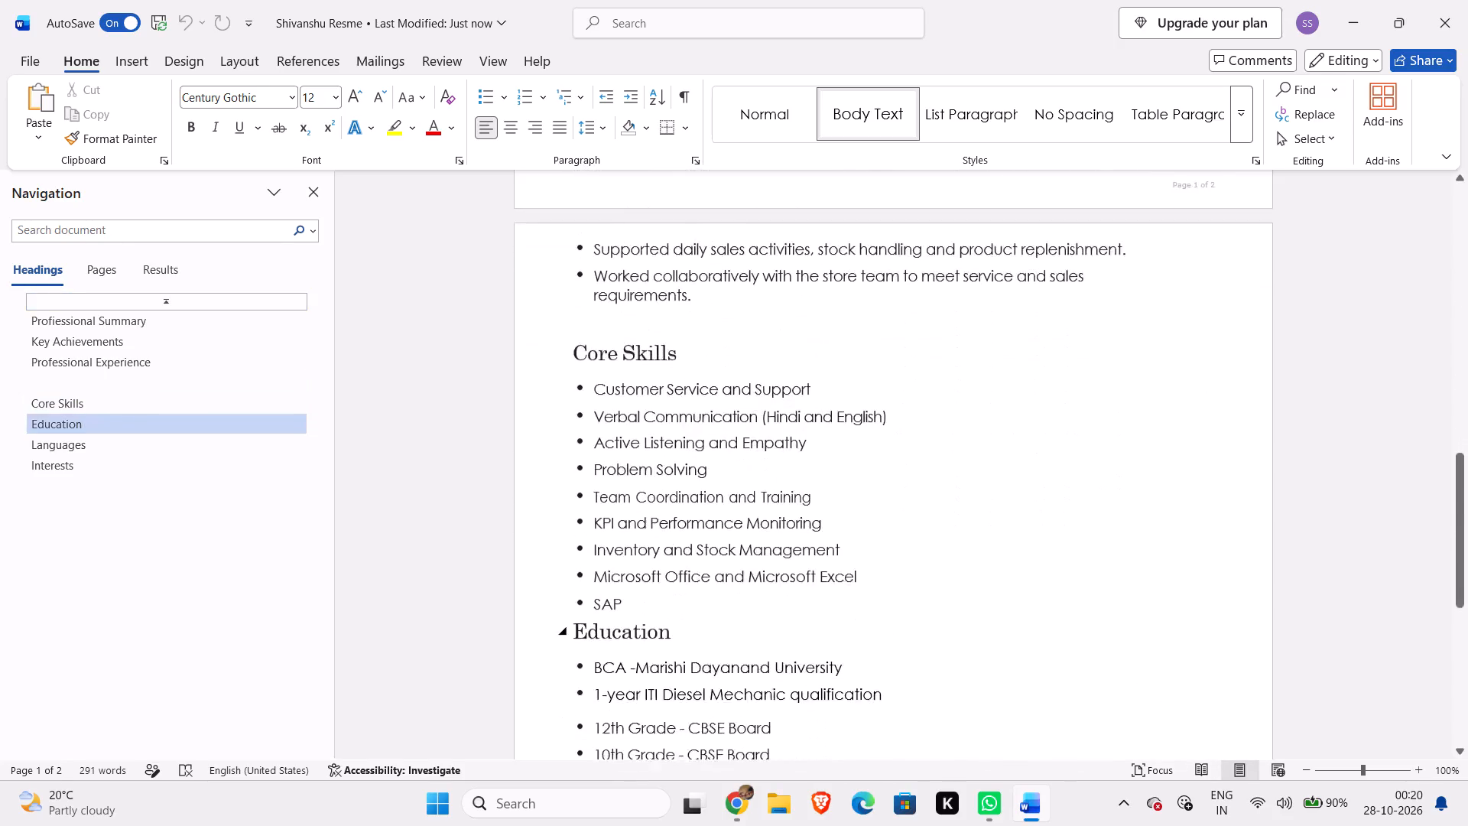
scroll(573, 618, "down", 10)
scroll(573, 617, "up", 13)
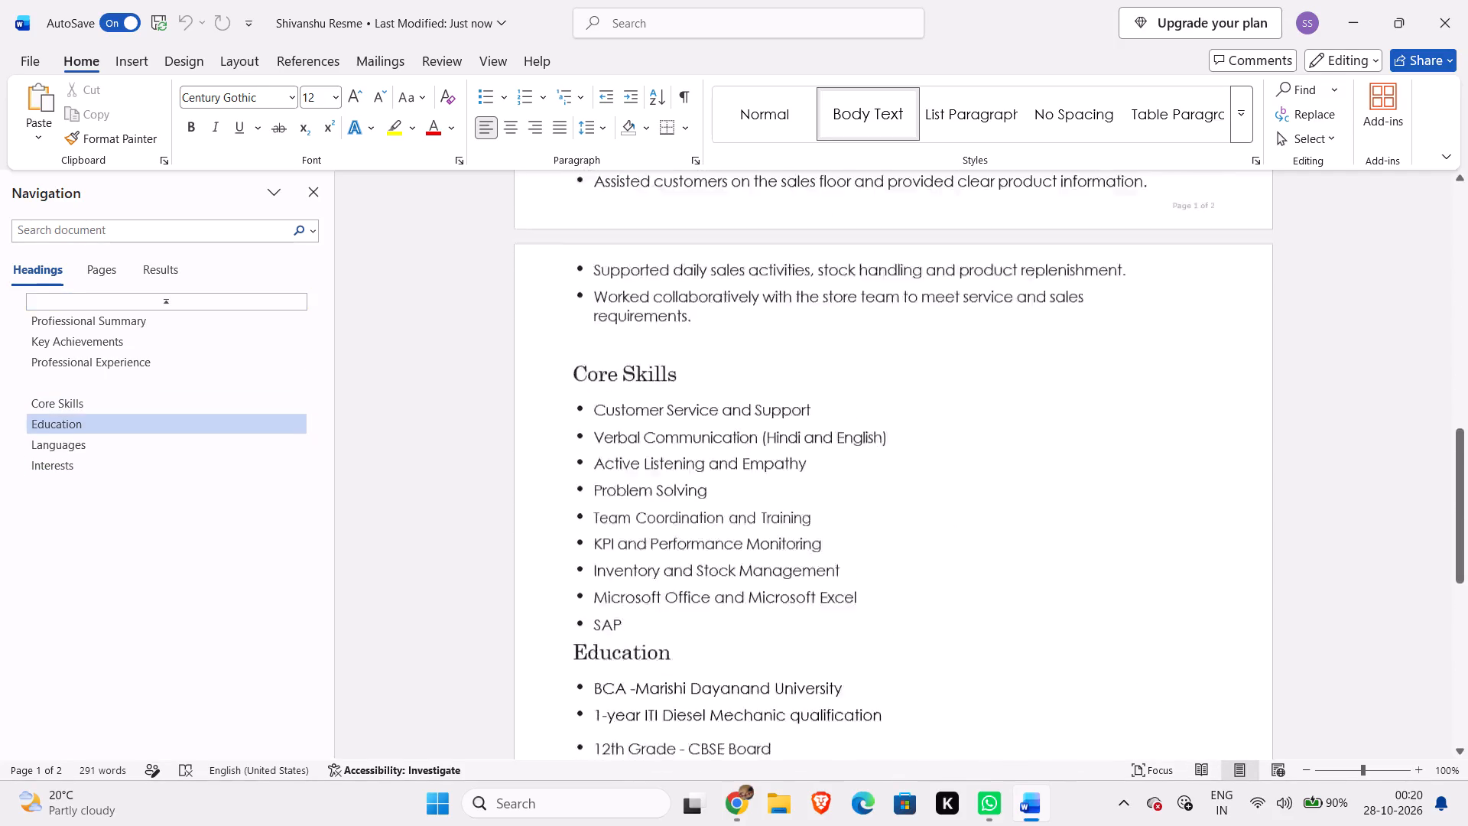
scroll(573, 616, "up", 17)
scroll(573, 616, "up", 4)
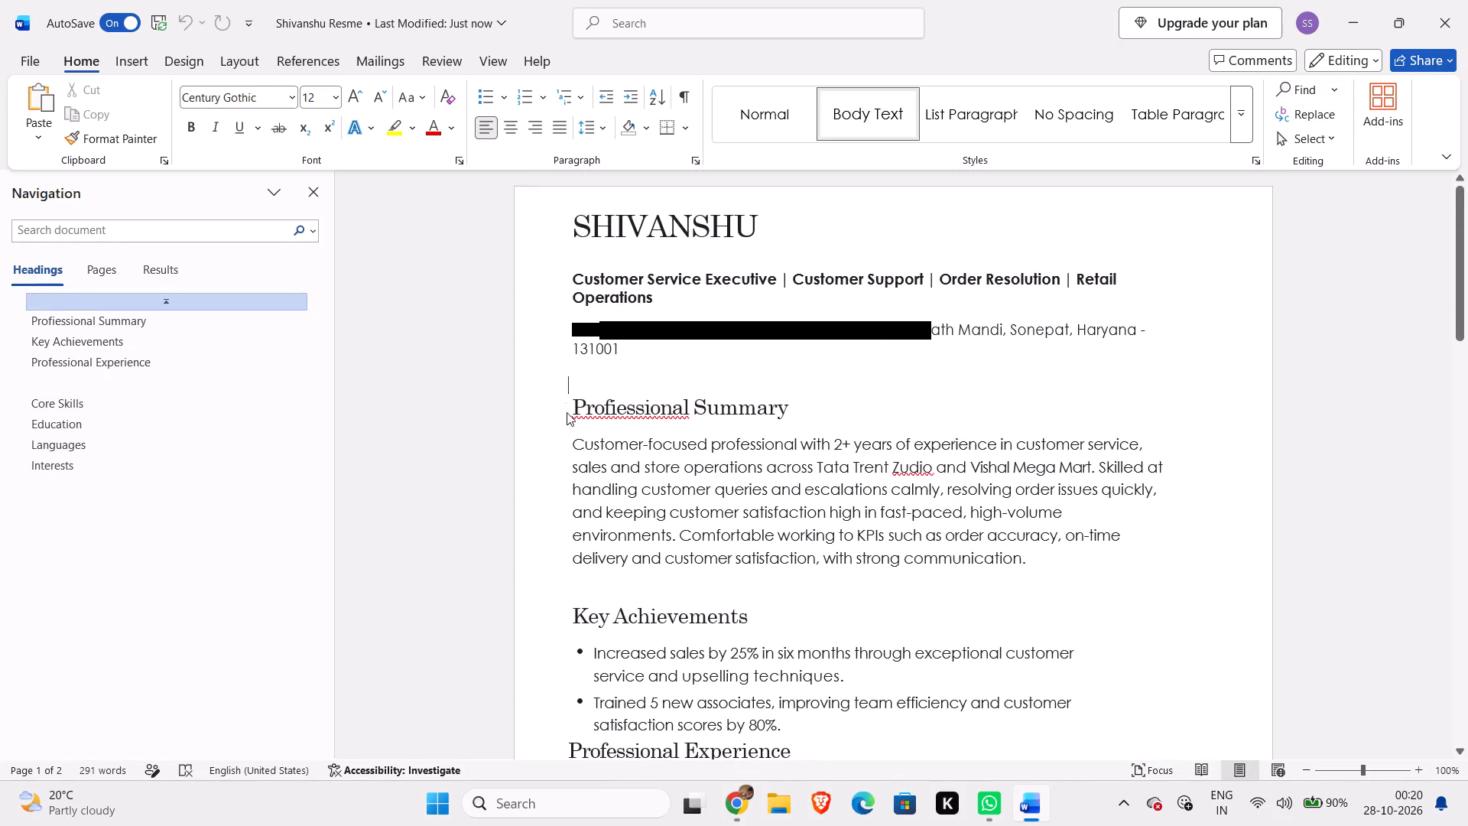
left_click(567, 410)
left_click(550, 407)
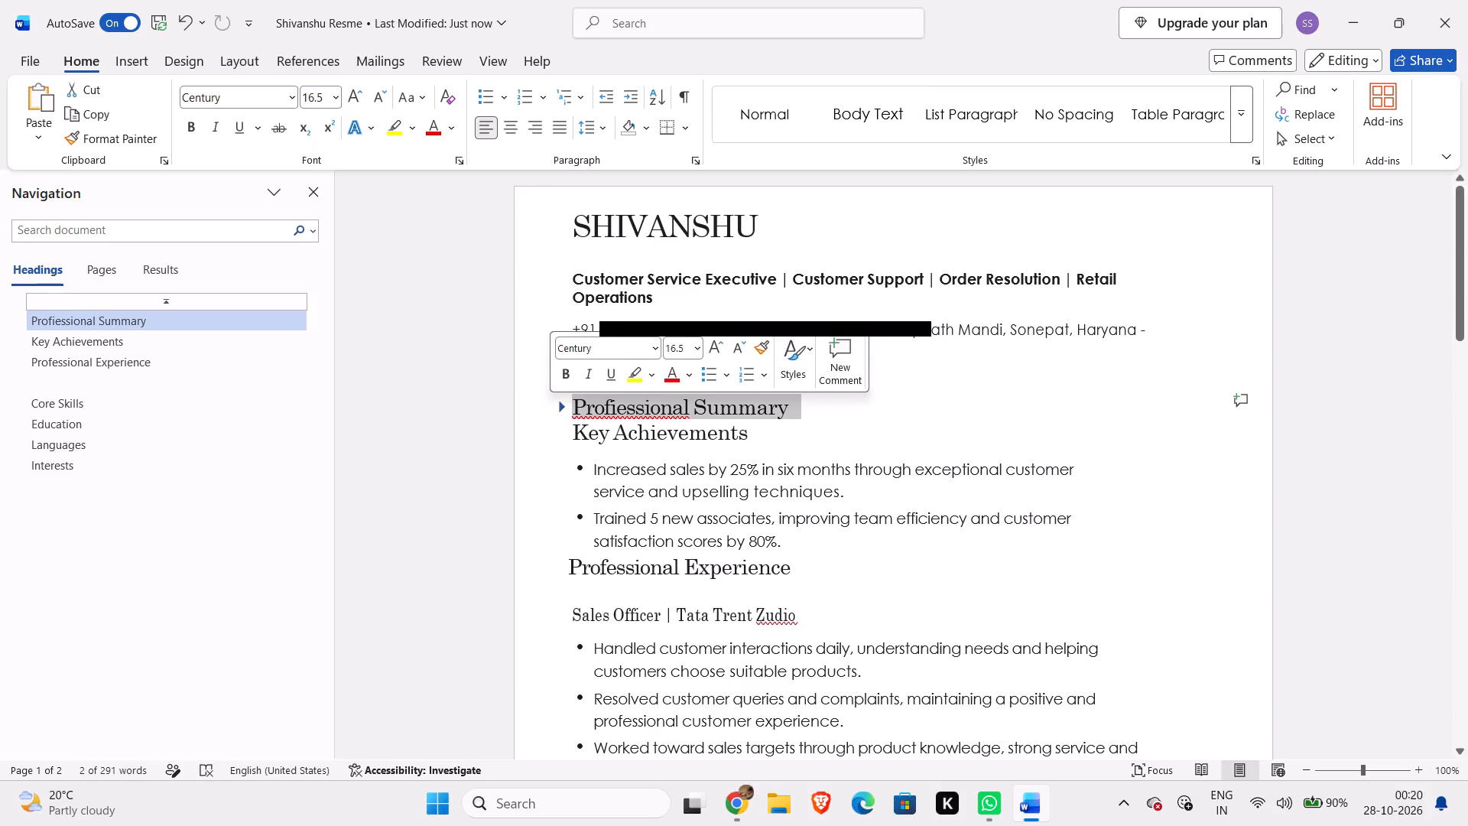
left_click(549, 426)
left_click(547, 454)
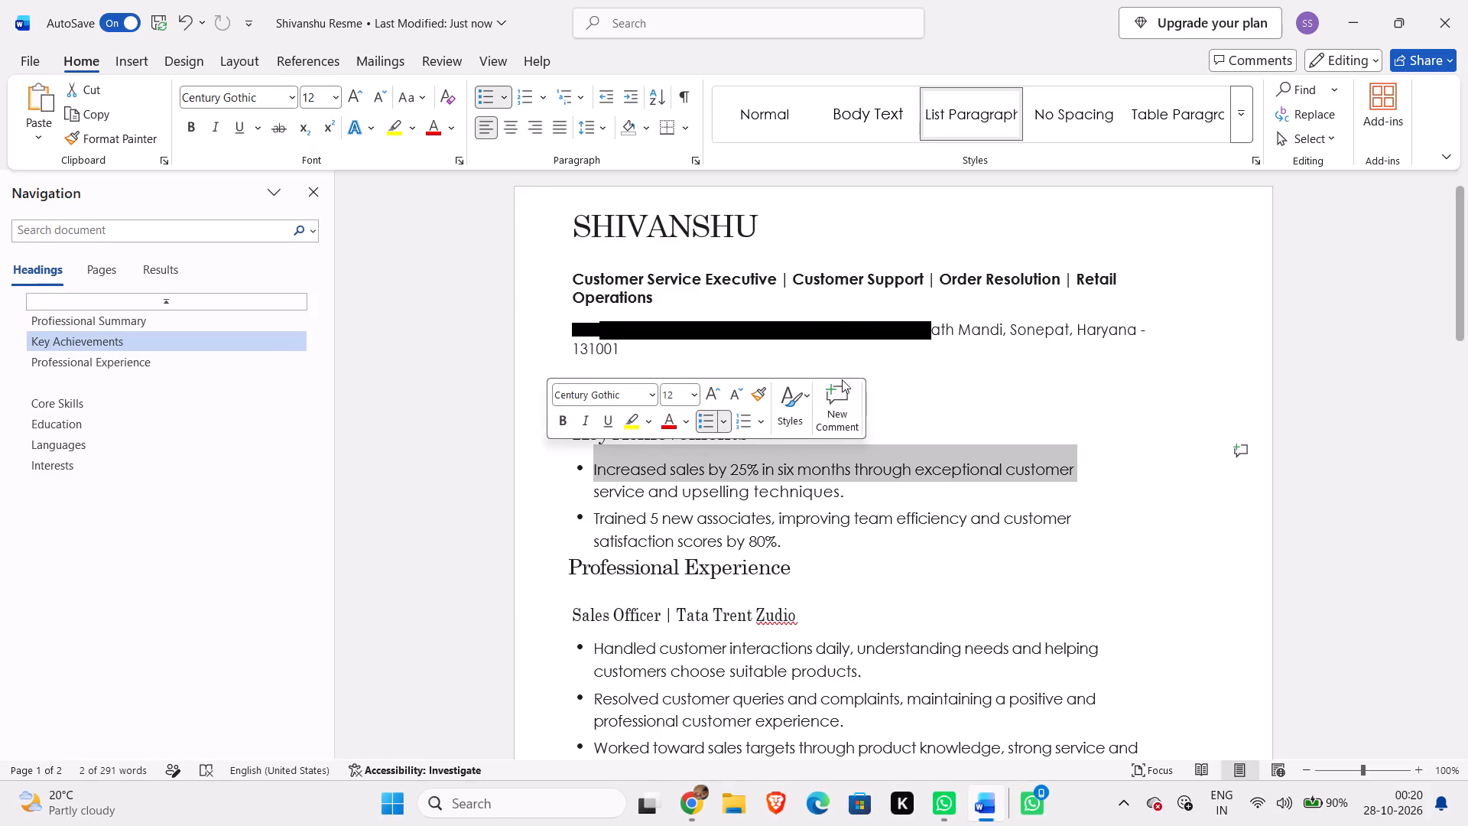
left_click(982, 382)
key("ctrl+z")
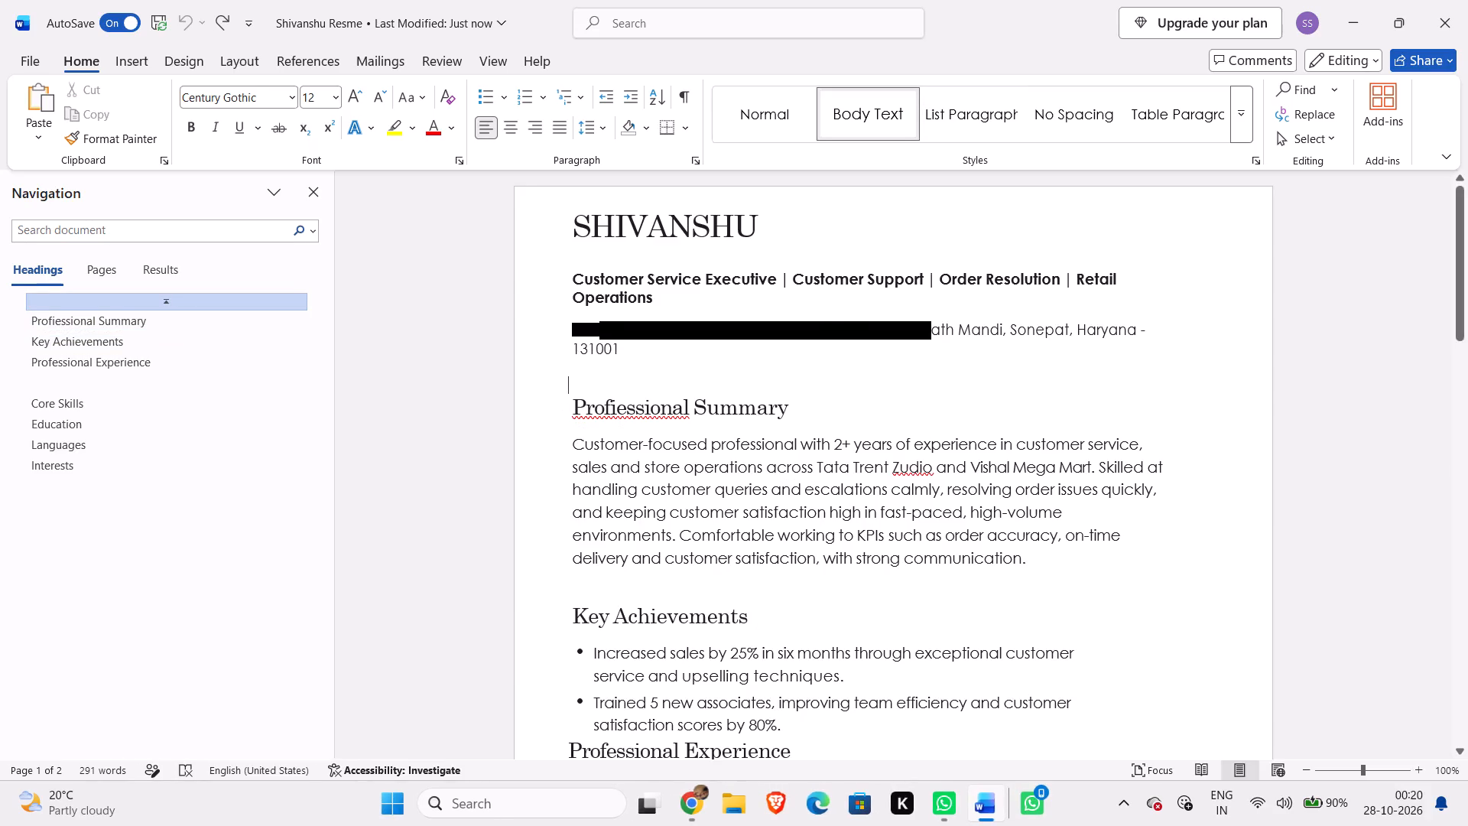
Remove the empty line between the contact details and the summary heading.
key("BackSpace")
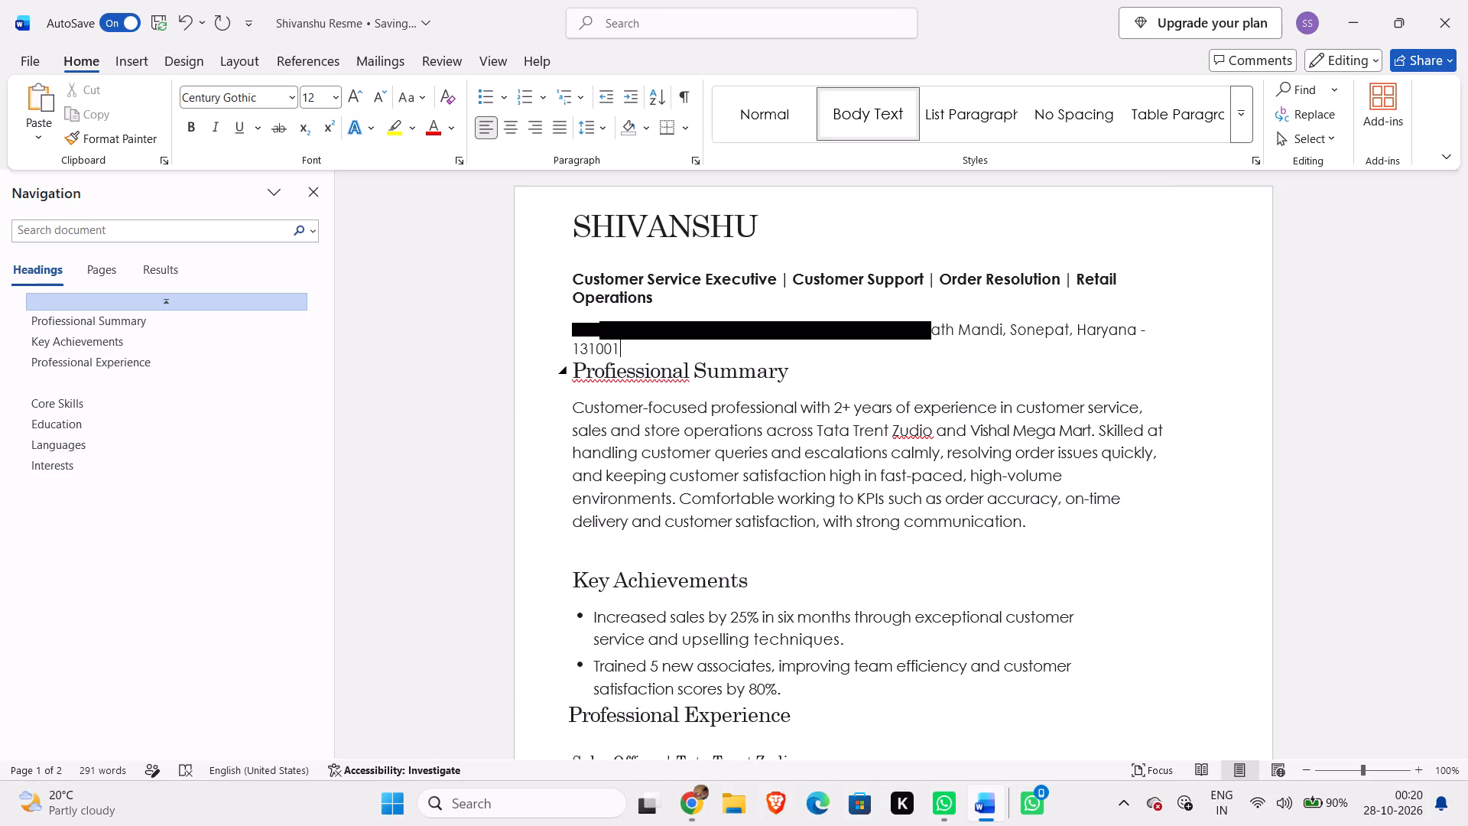
Remove the empty line above the "Sales Associate | Tata Trent Zudio" heading.
key("Down")
key("Down")
key("Down")
key("Down")
key("Down")
key("Down")
key("Down")
key("Down")
key("Down")
key("Down")
key("Down")
key("Down")
key("Down")
key("Down")
key("Down")
key("Down")
key("Down")
key("Down")
key("Down")
key("Down")
key("Down")
key("Down")
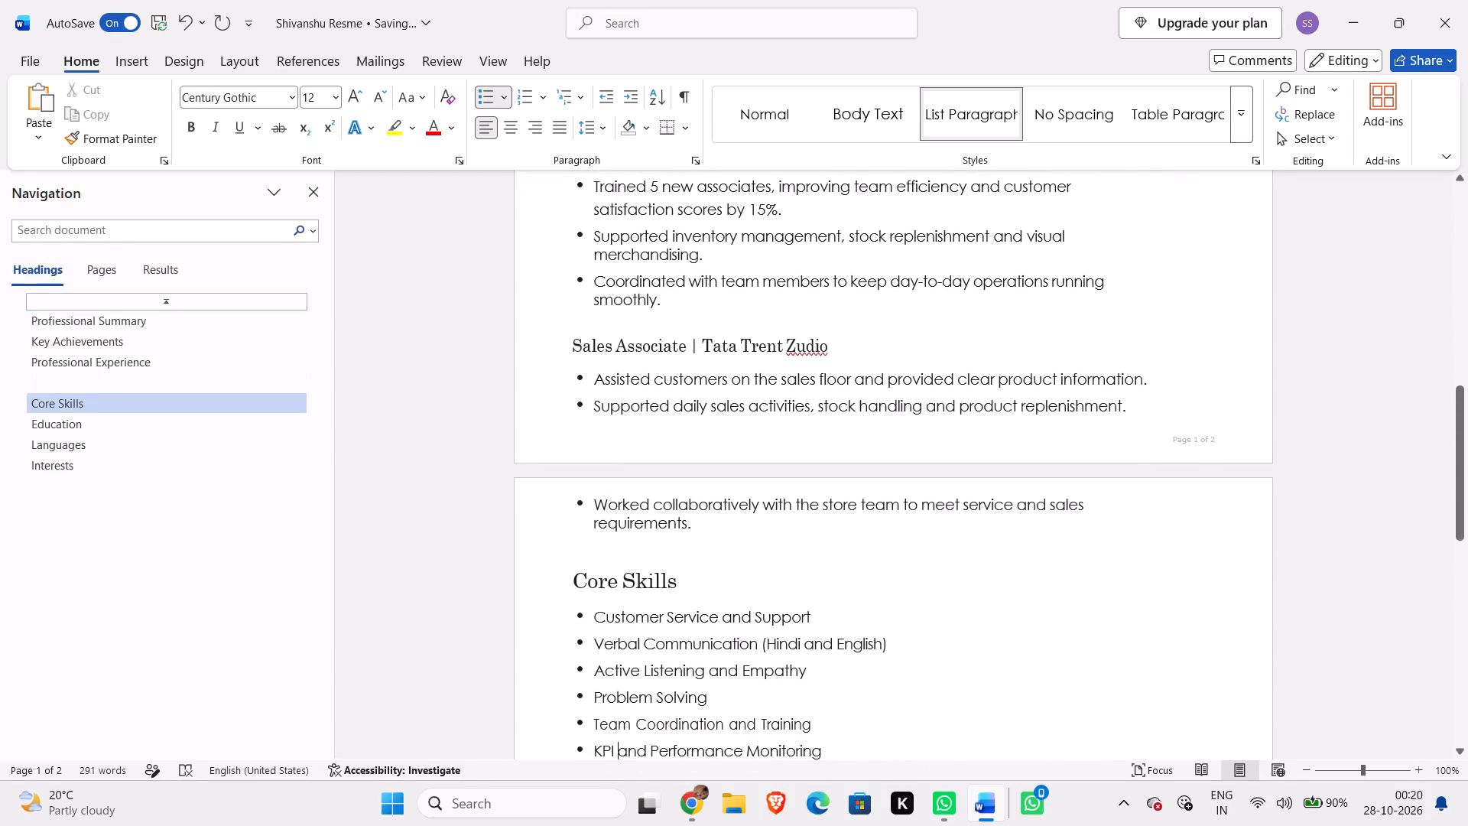
key("Up")
key("Up")
key("Up")
key("Up")
key("Up")
key("Up")
key("Up")
key("Up")
key("Up")
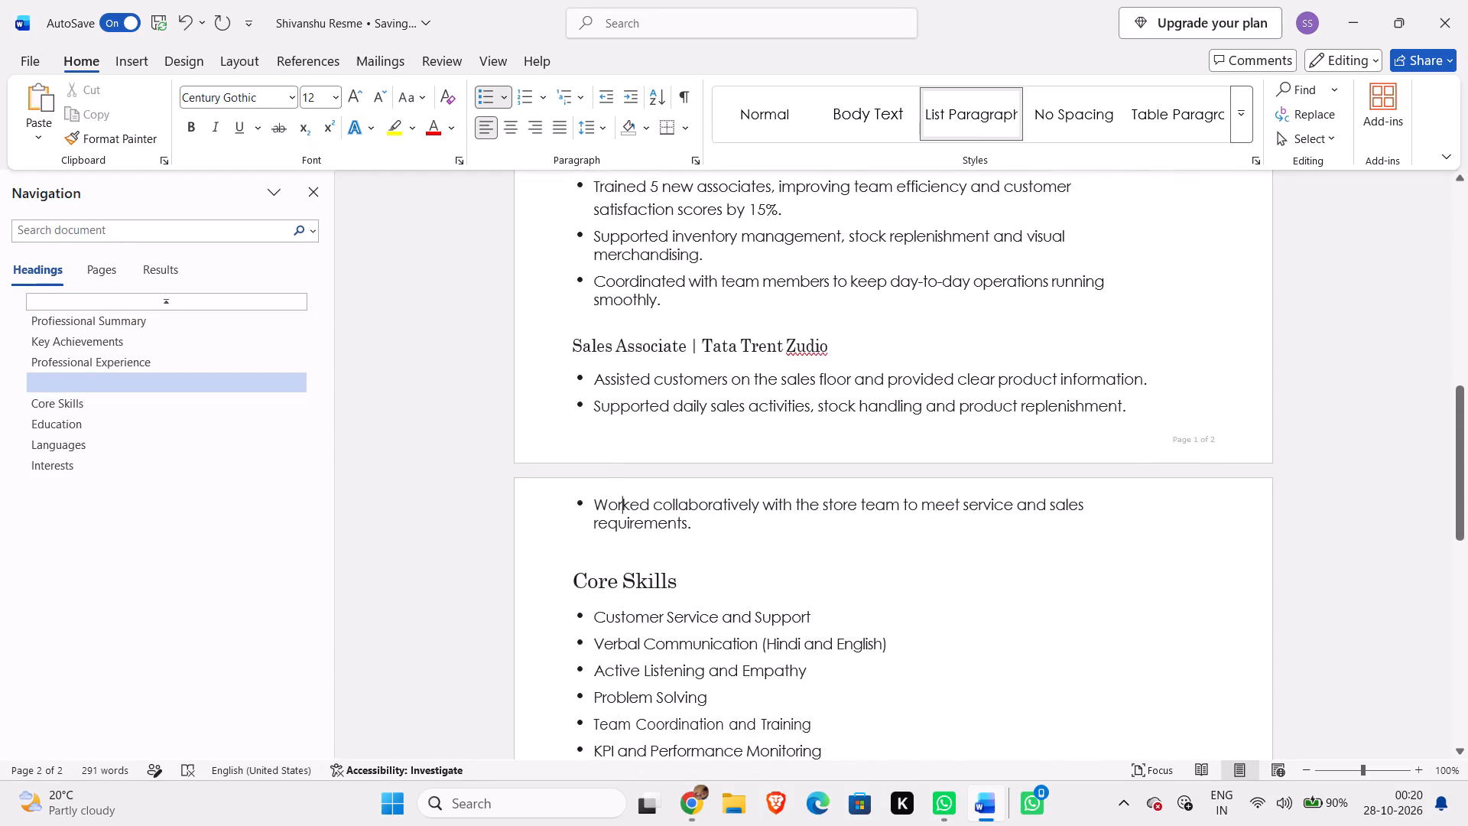
key("Up")
key("Up")
key("Up")
key("Down")
key("Left")
key("Left")
key("Up")
key("Left")
key("Left")
key("Left")
key("Left")
key("Left")
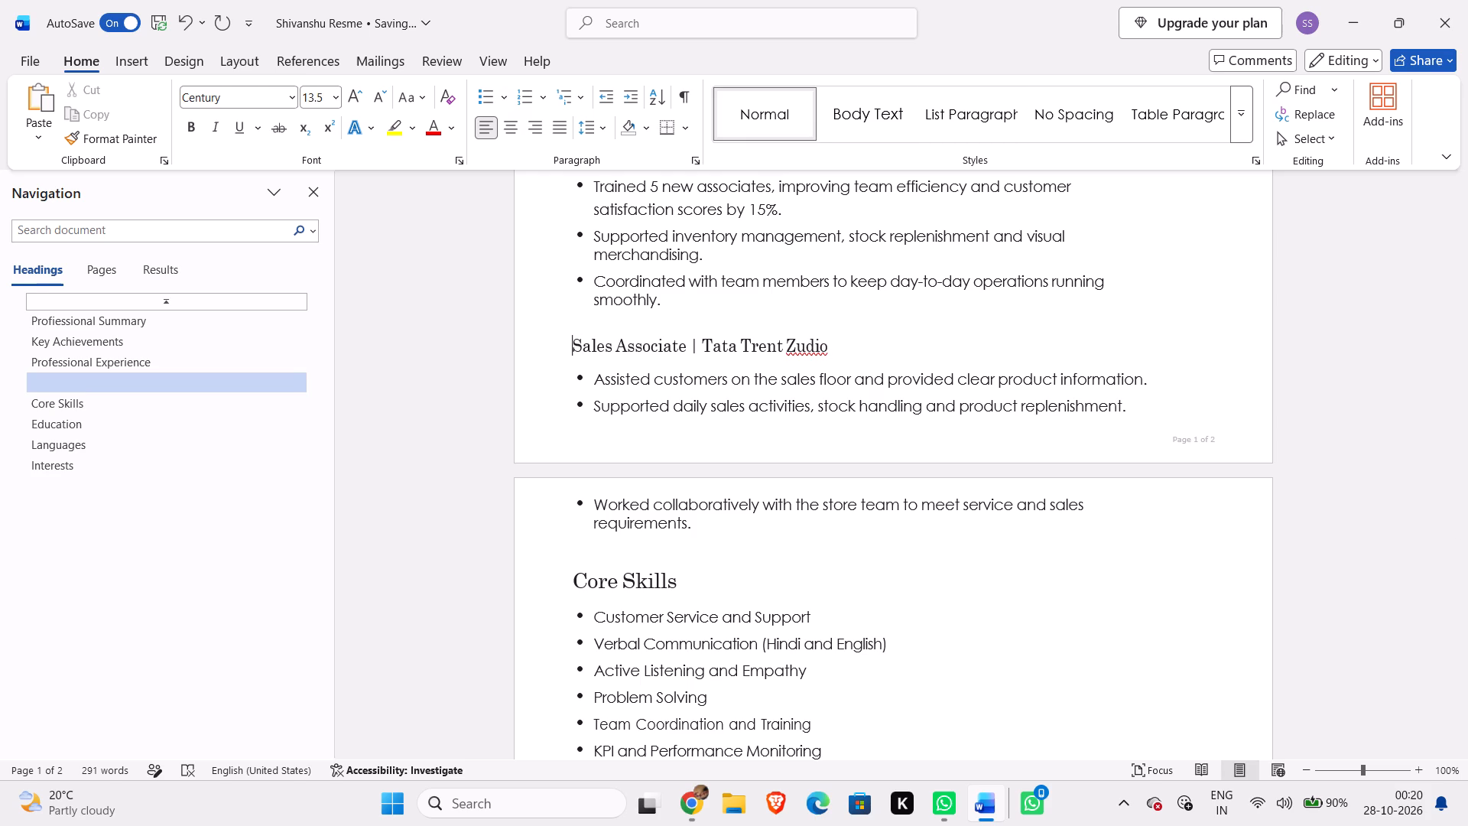
key("BackSpace")
key("BackSpace")
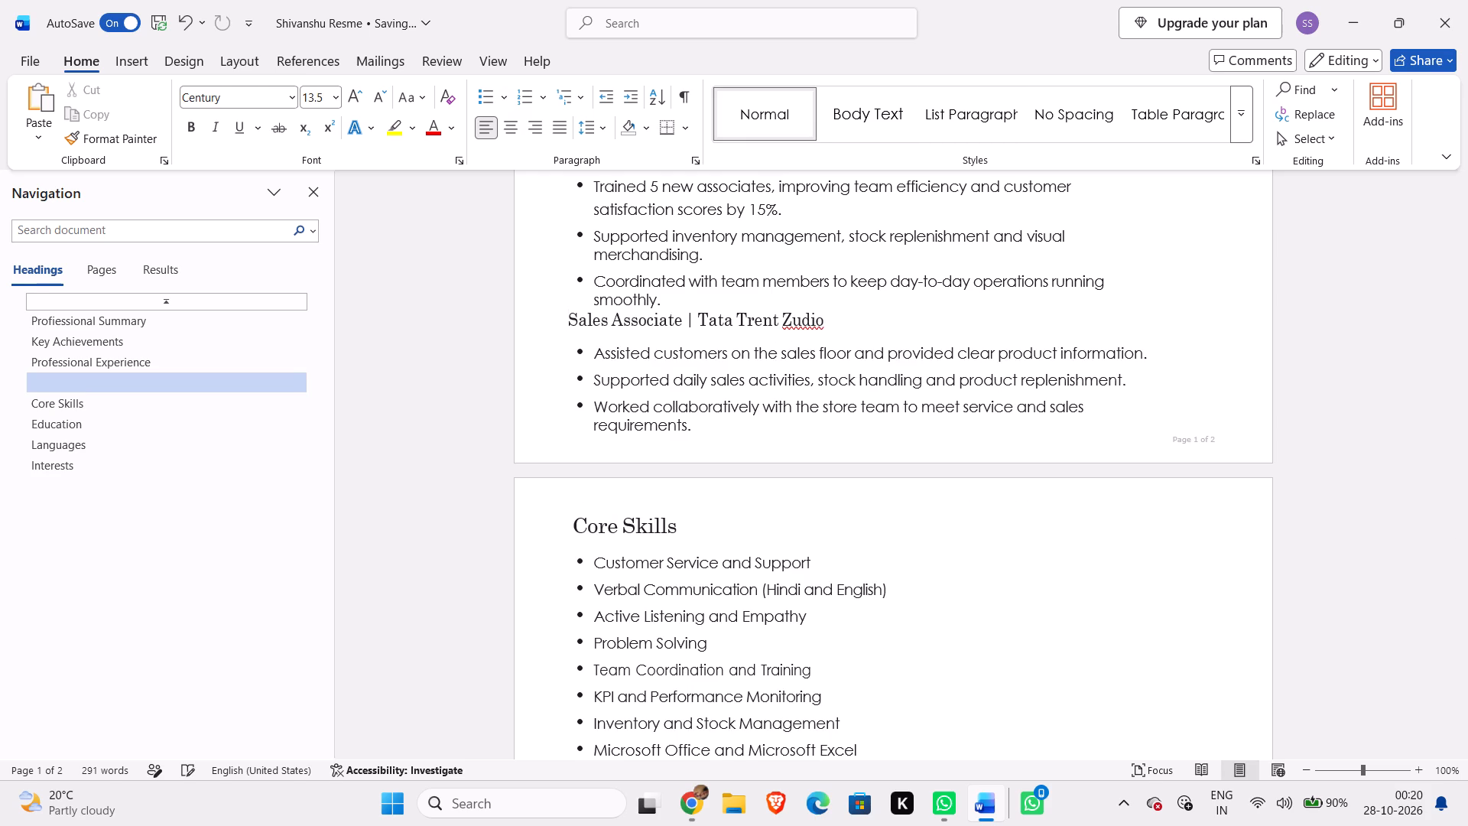
Set line spacing to 1.15 for the last Sales Officer bullet and the Sales Associate heading.
left_click_drag(572, 276, 612, 311)
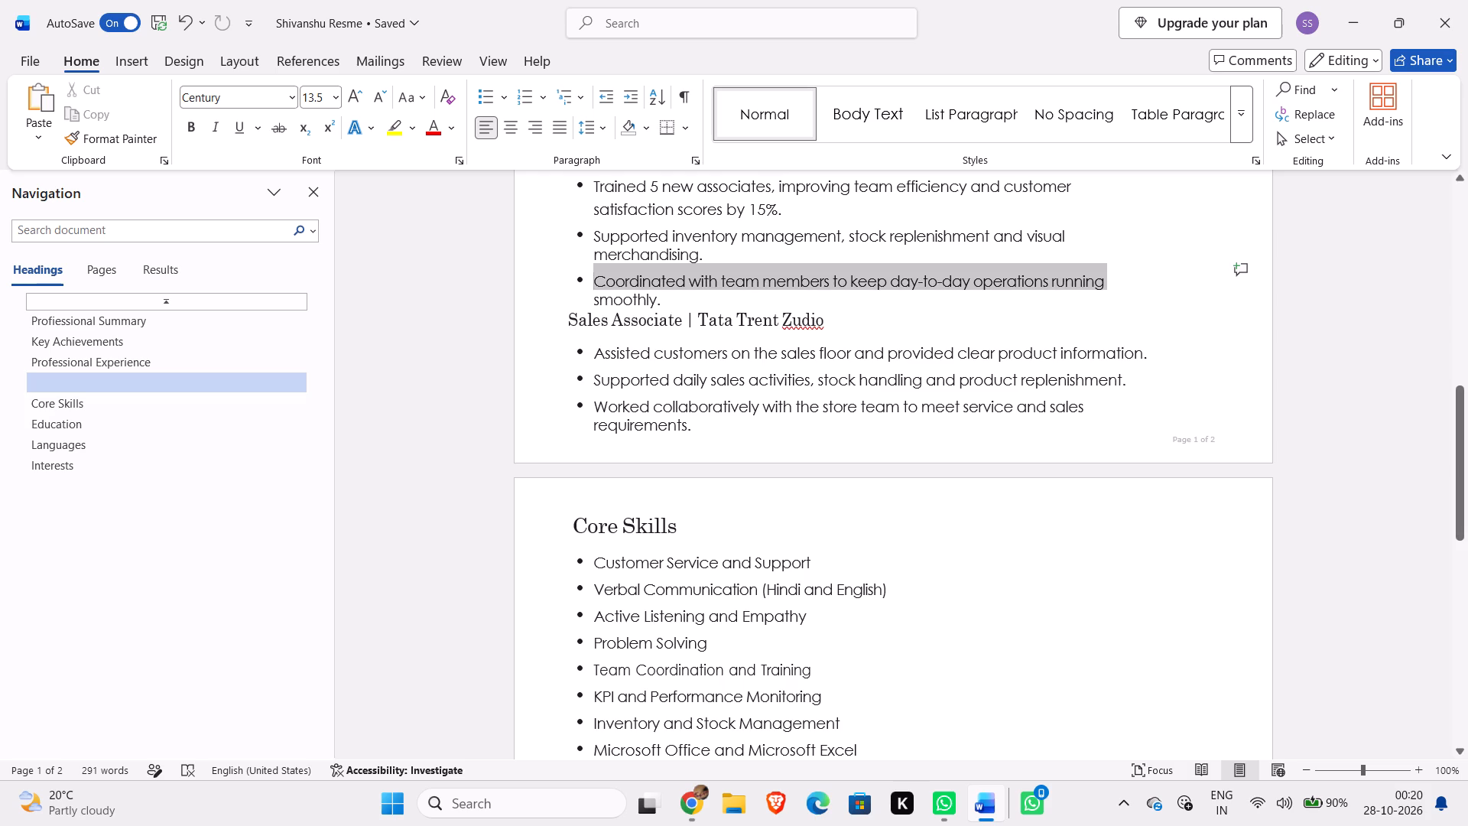
left_click_drag(612, 311, 833, 323)
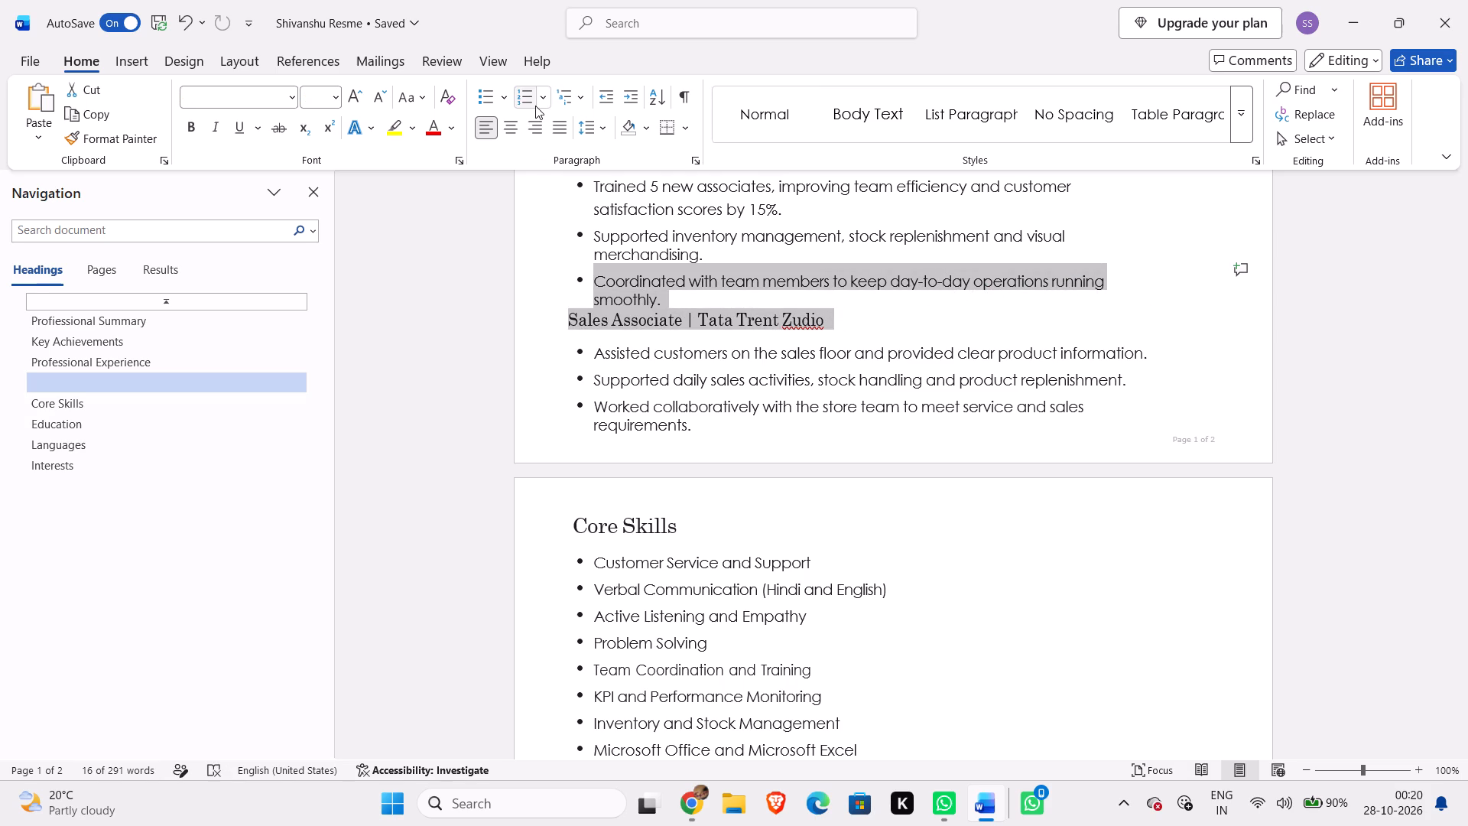
left_click(596, 125)
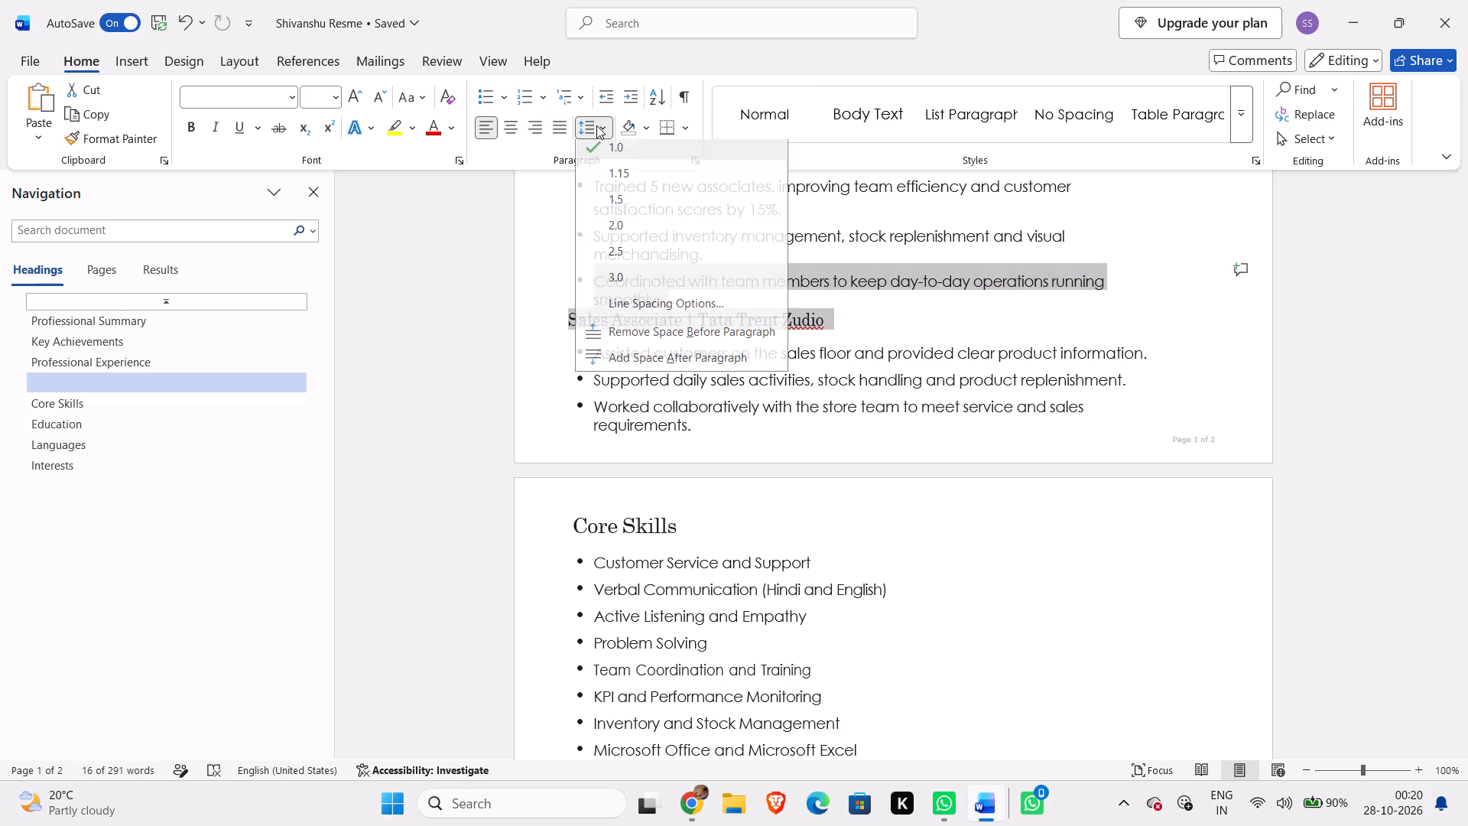
left_click(609, 184)
left_click(771, 368)
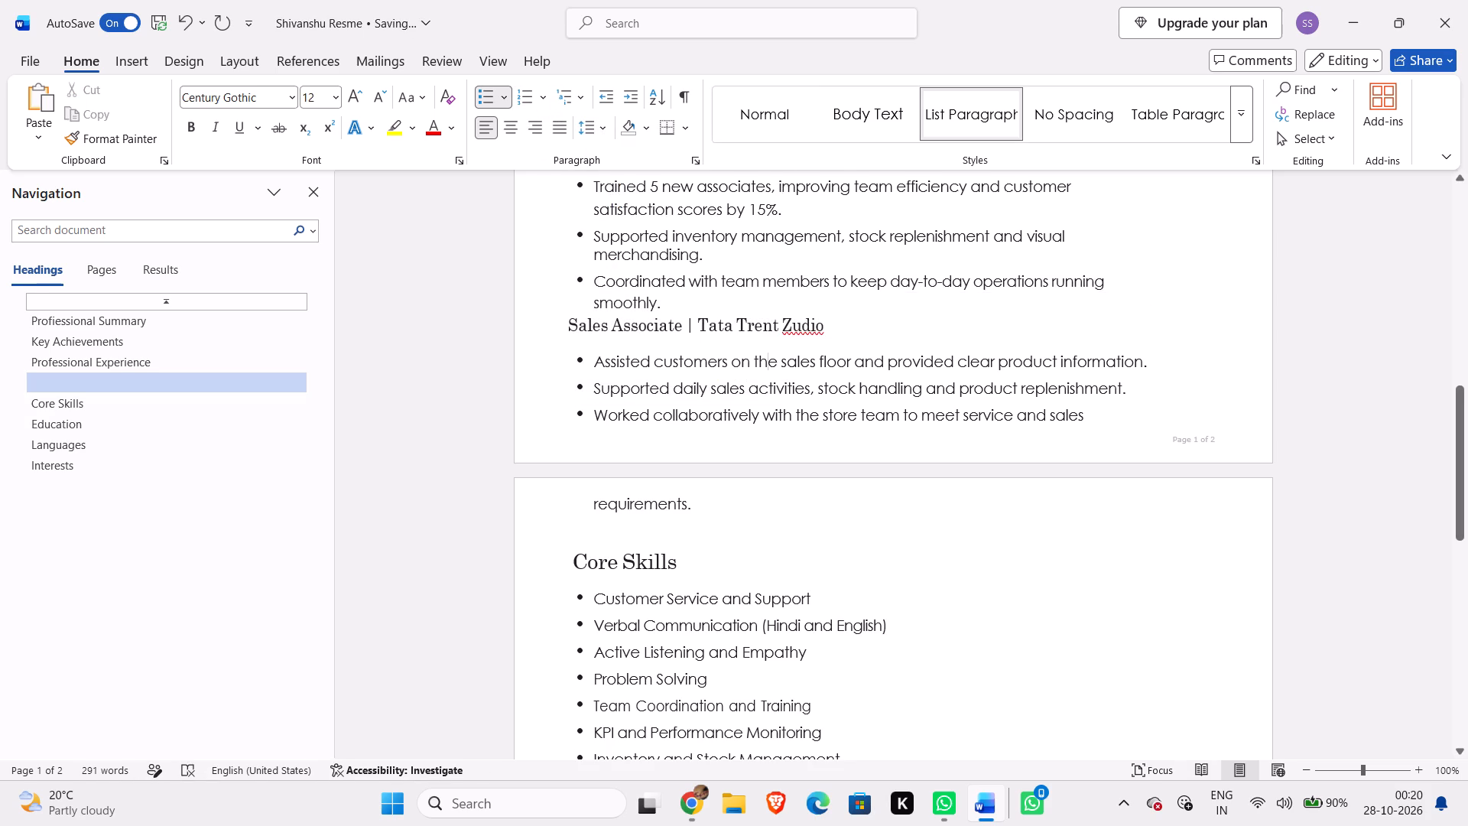
Set line spacing to 1.5 for the last Key Achievements bullet and the Professional Experience heading.
scroll(664, 356, "up", 10)
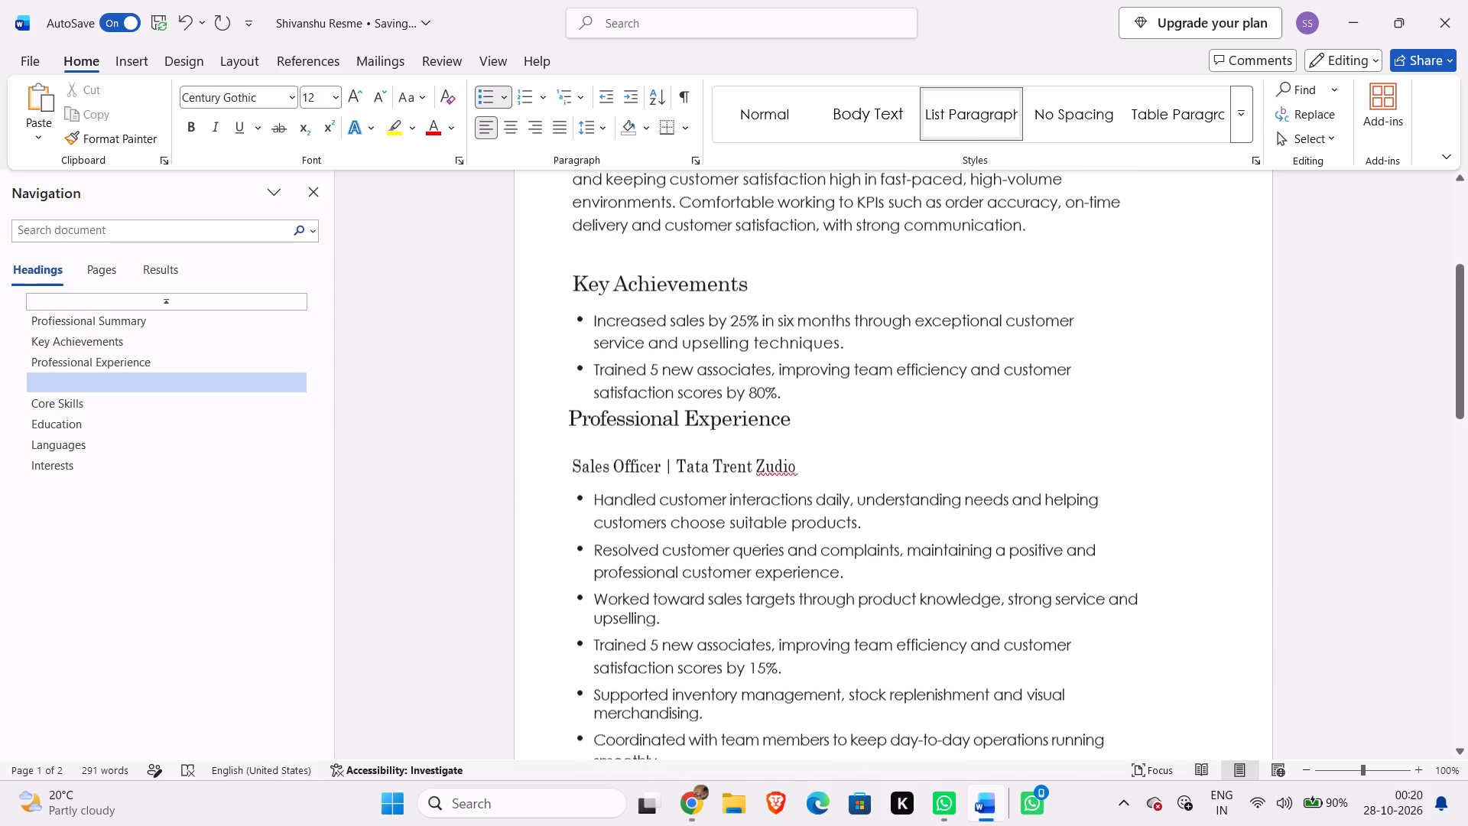
left_click_drag(574, 373, 753, 420)
left_click(654, 384)
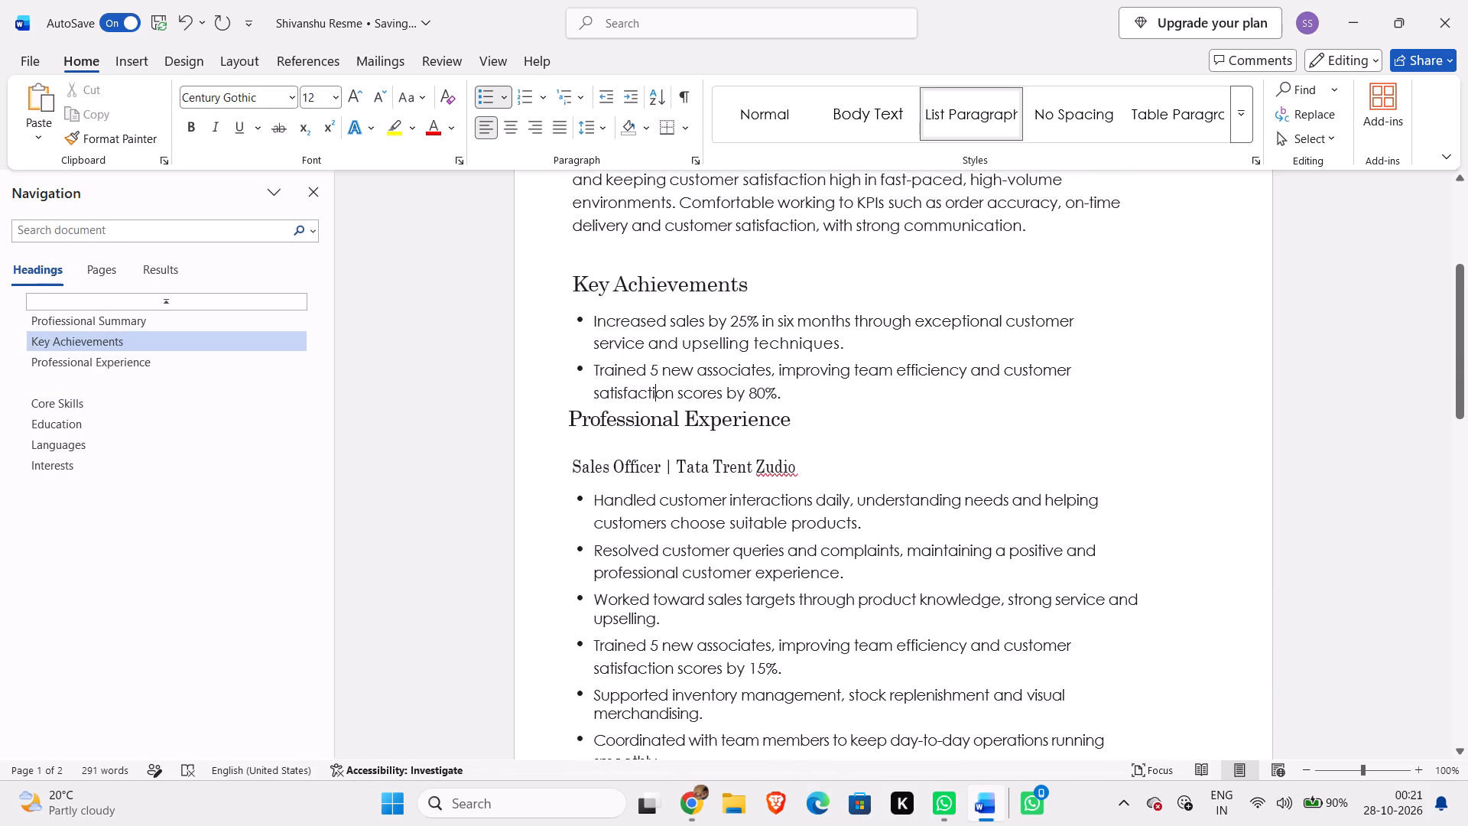
left_click_drag(595, 389, 765, 415)
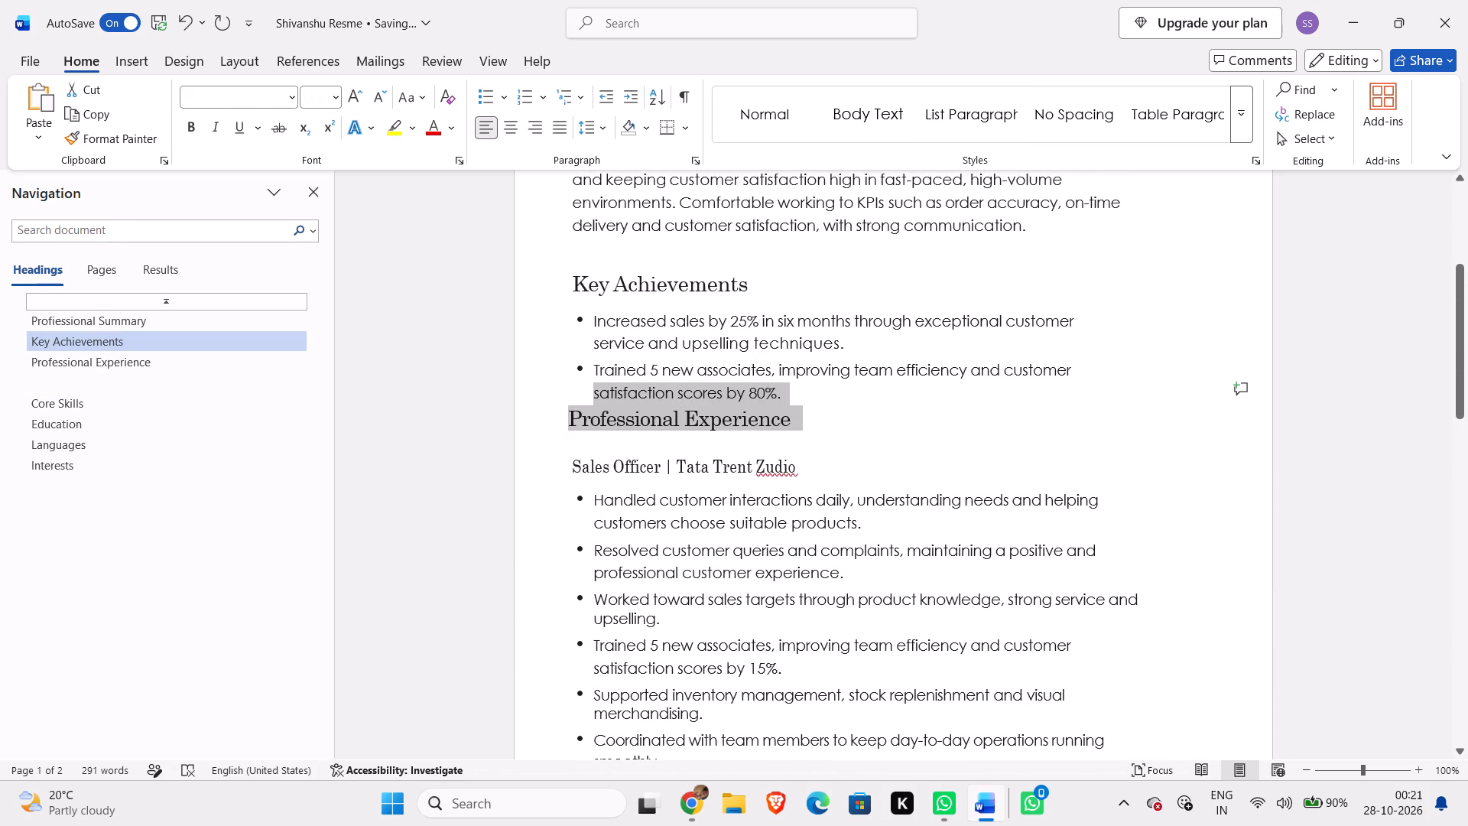
left_click(601, 128)
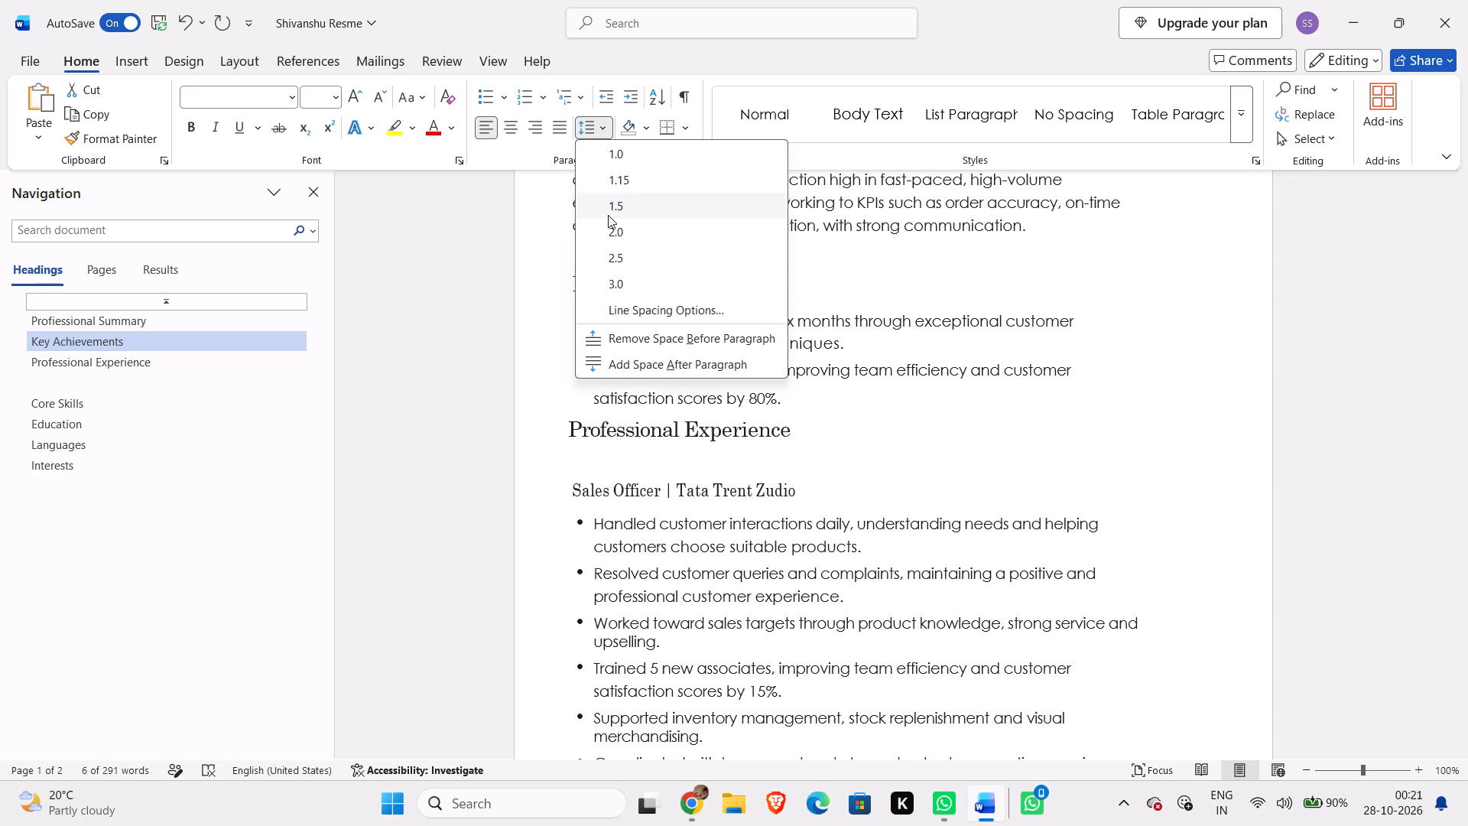
left_click(608, 214)
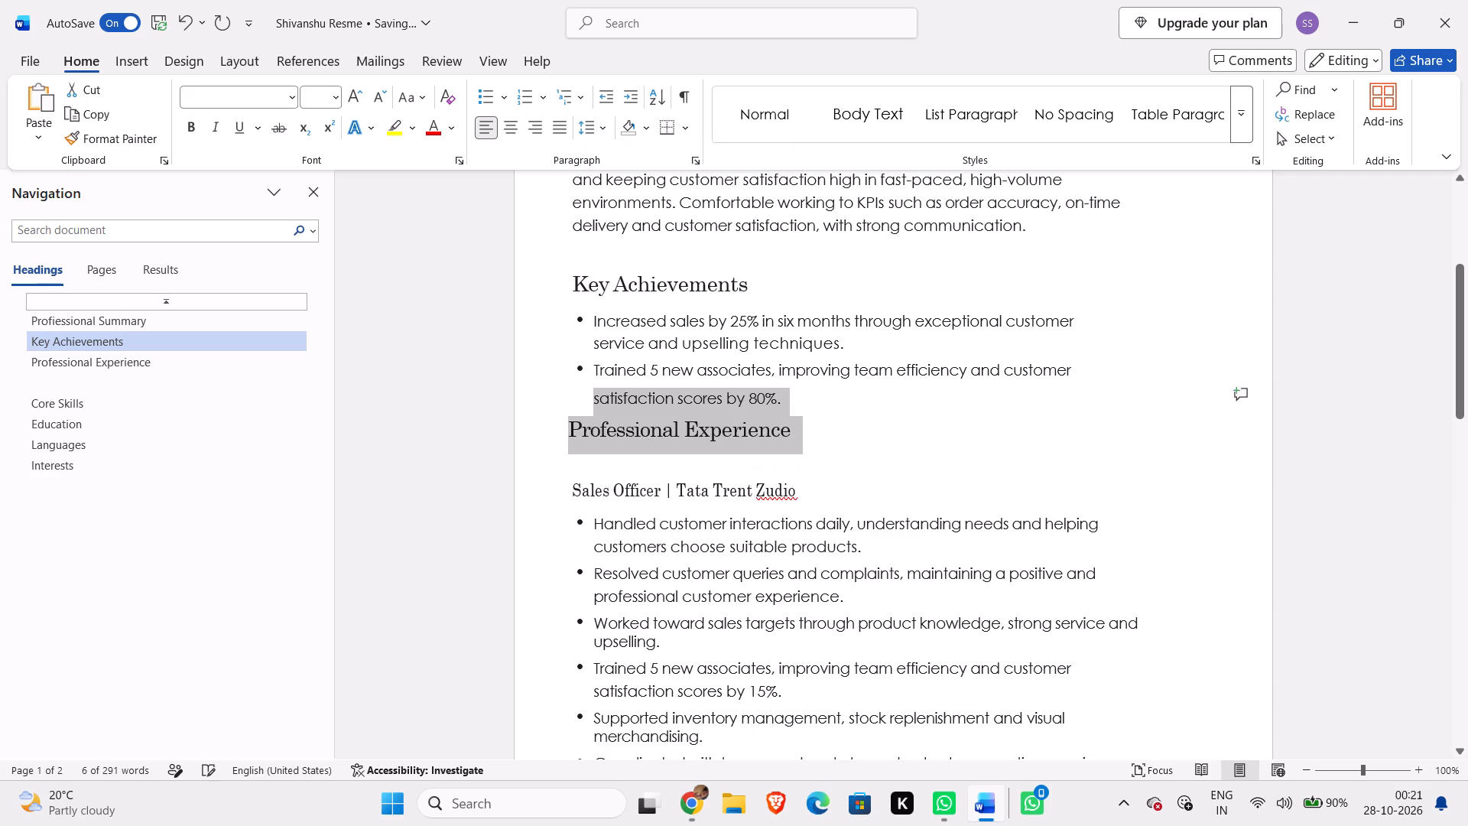
left_click(593, 500)
Set line spacing to 1.0 from the Professional Experience heading through the "Sales Officer | Tata Trent Zudio" heading.
left_click_drag(572, 429, 595, 468)
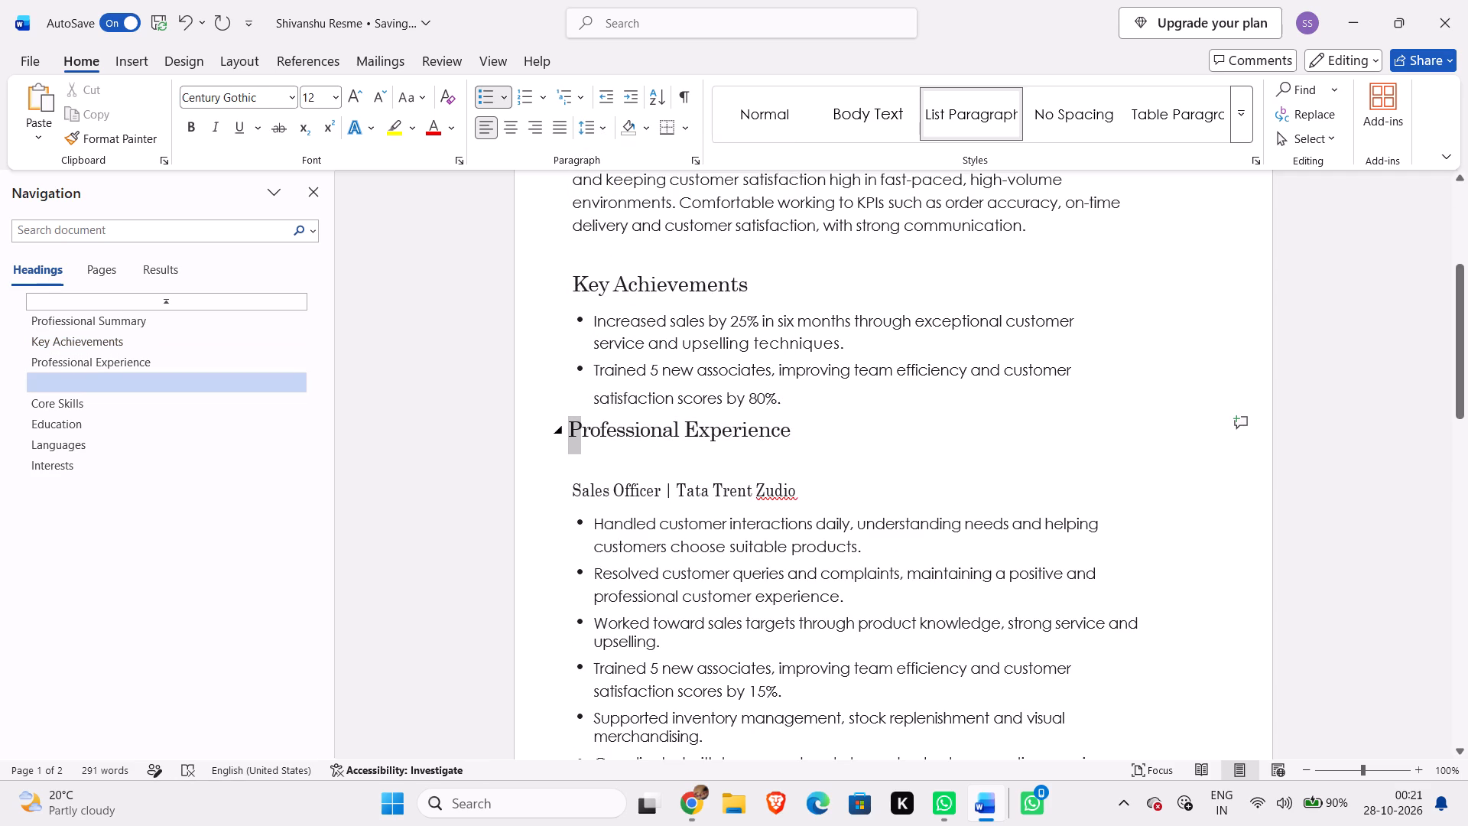
left_click_drag(595, 468, 790, 485)
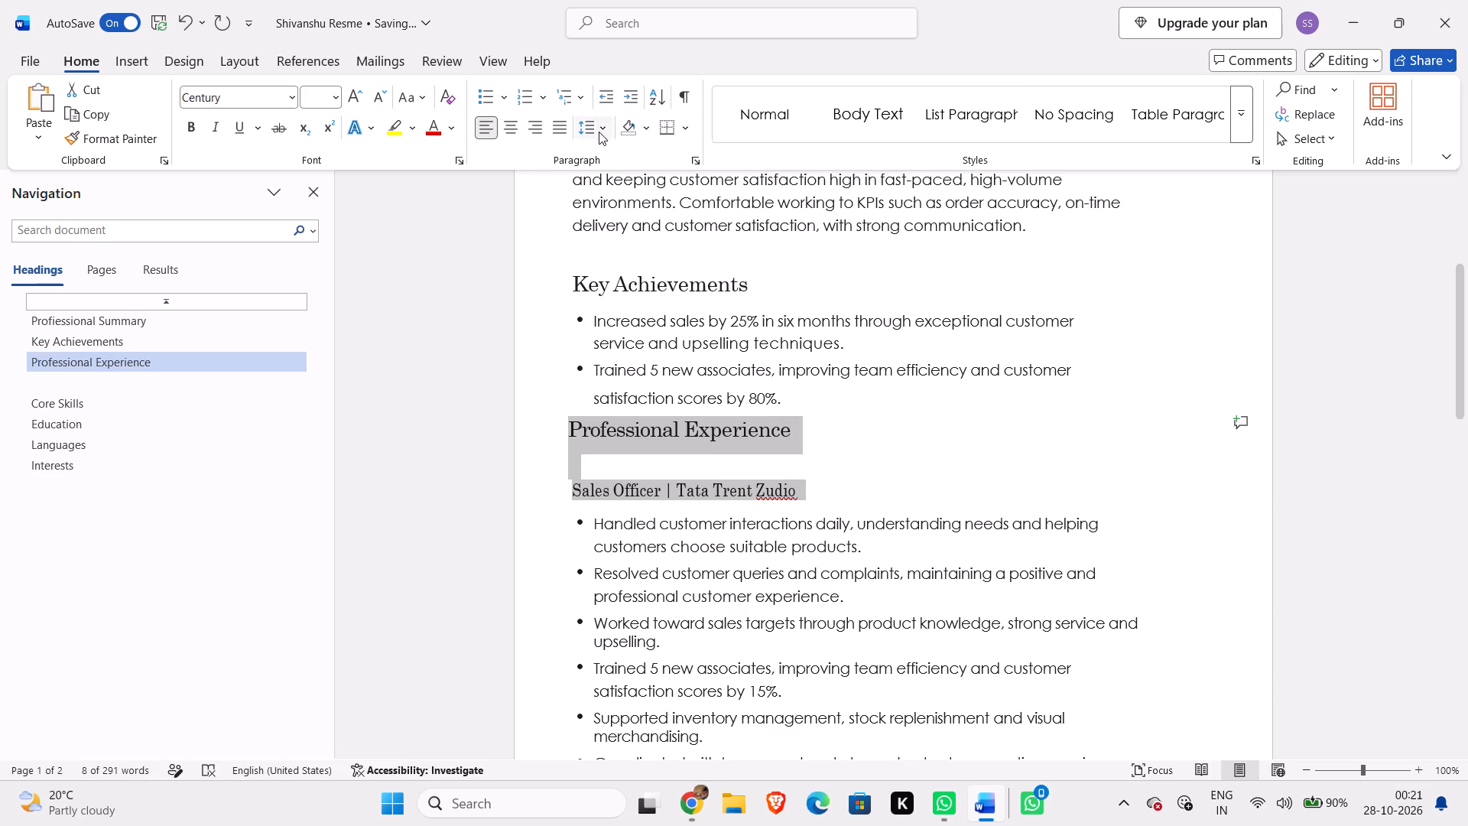
left_click(590, 124)
left_click(615, 154)
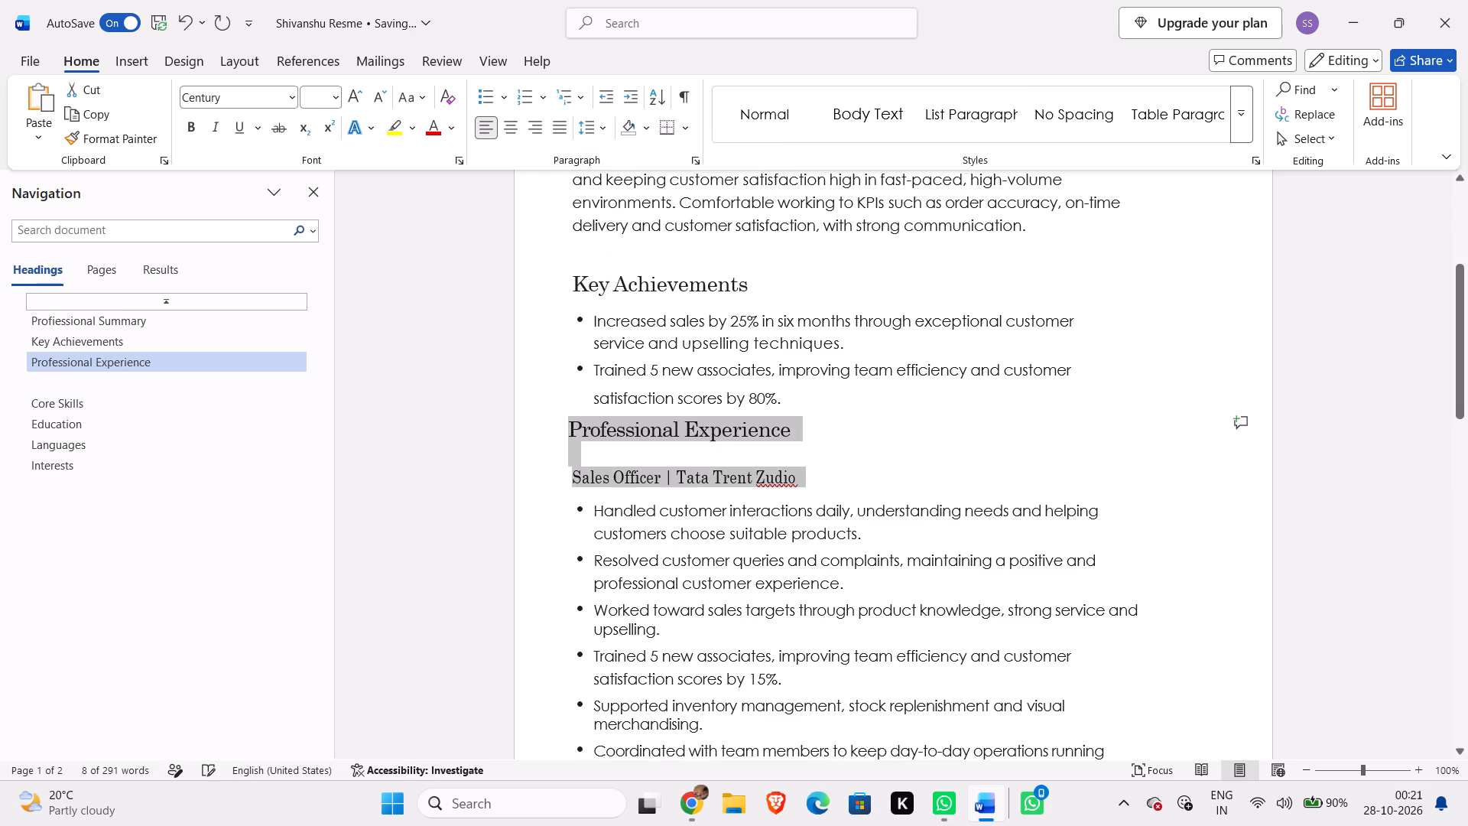
left_click(697, 516)
left_click(852, 479)
Examine the adjusted spacing of the experience section, the page break and the top of the resume.
scroll(800, 517, "down", 5)
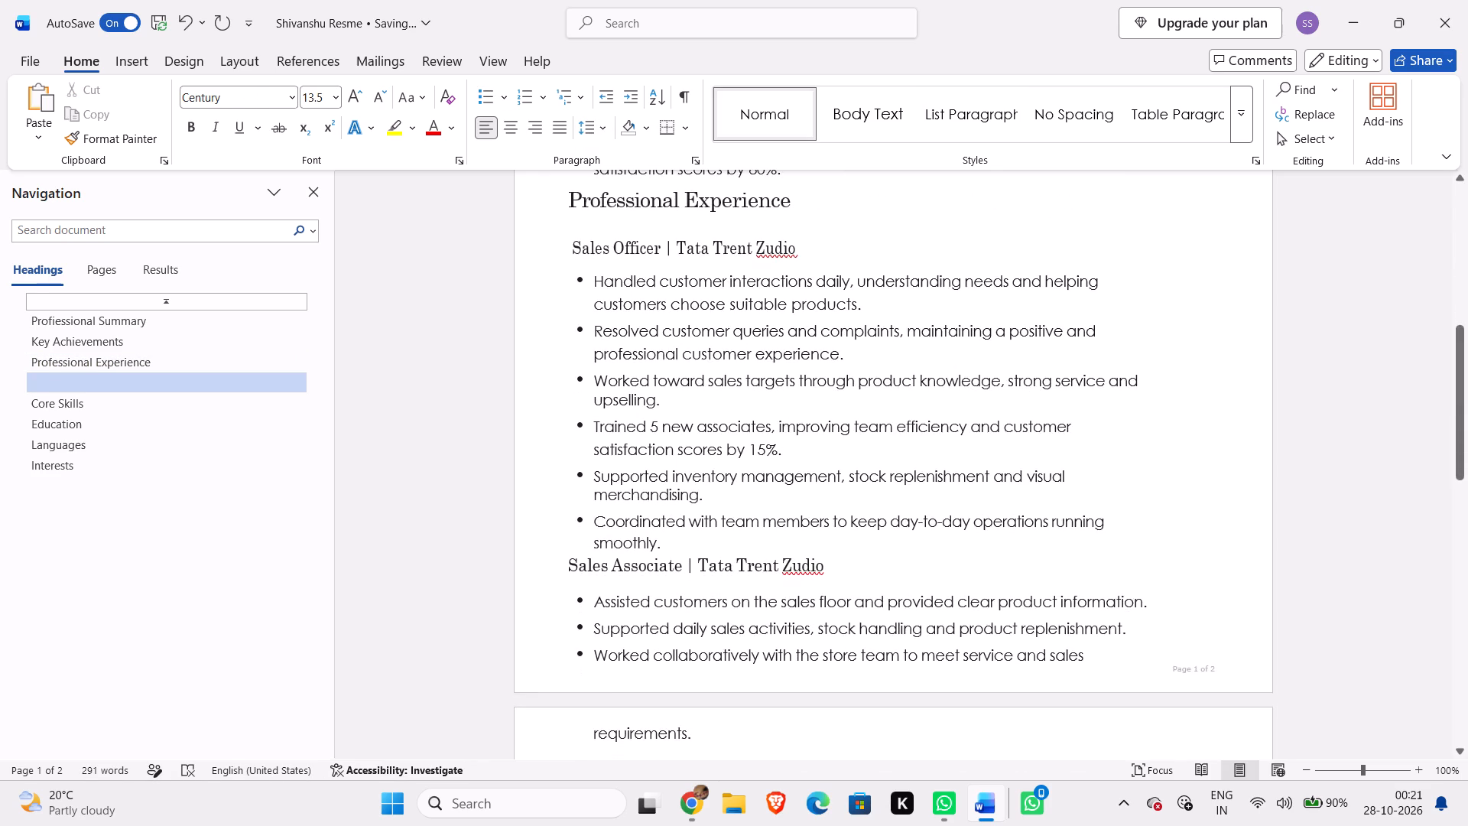
scroll(782, 527, "down", 1)
scroll(782, 527, "up", 1)
left_click(1137, 312)
scroll(1172, 203, "up", 4)
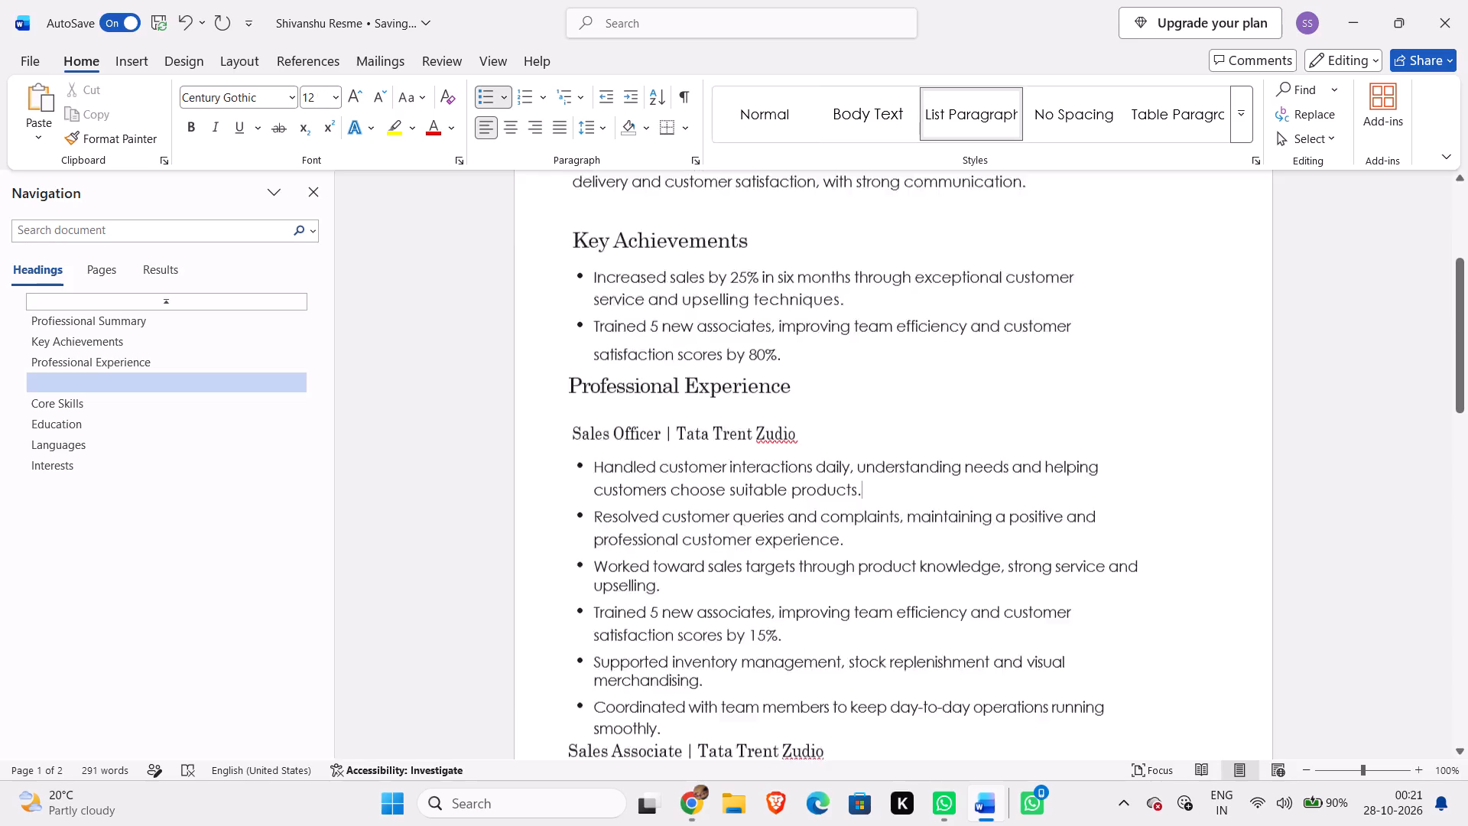
scroll(1172, 203, "up", 14)
left_click(1140, 166)
left_click(1134, 178)
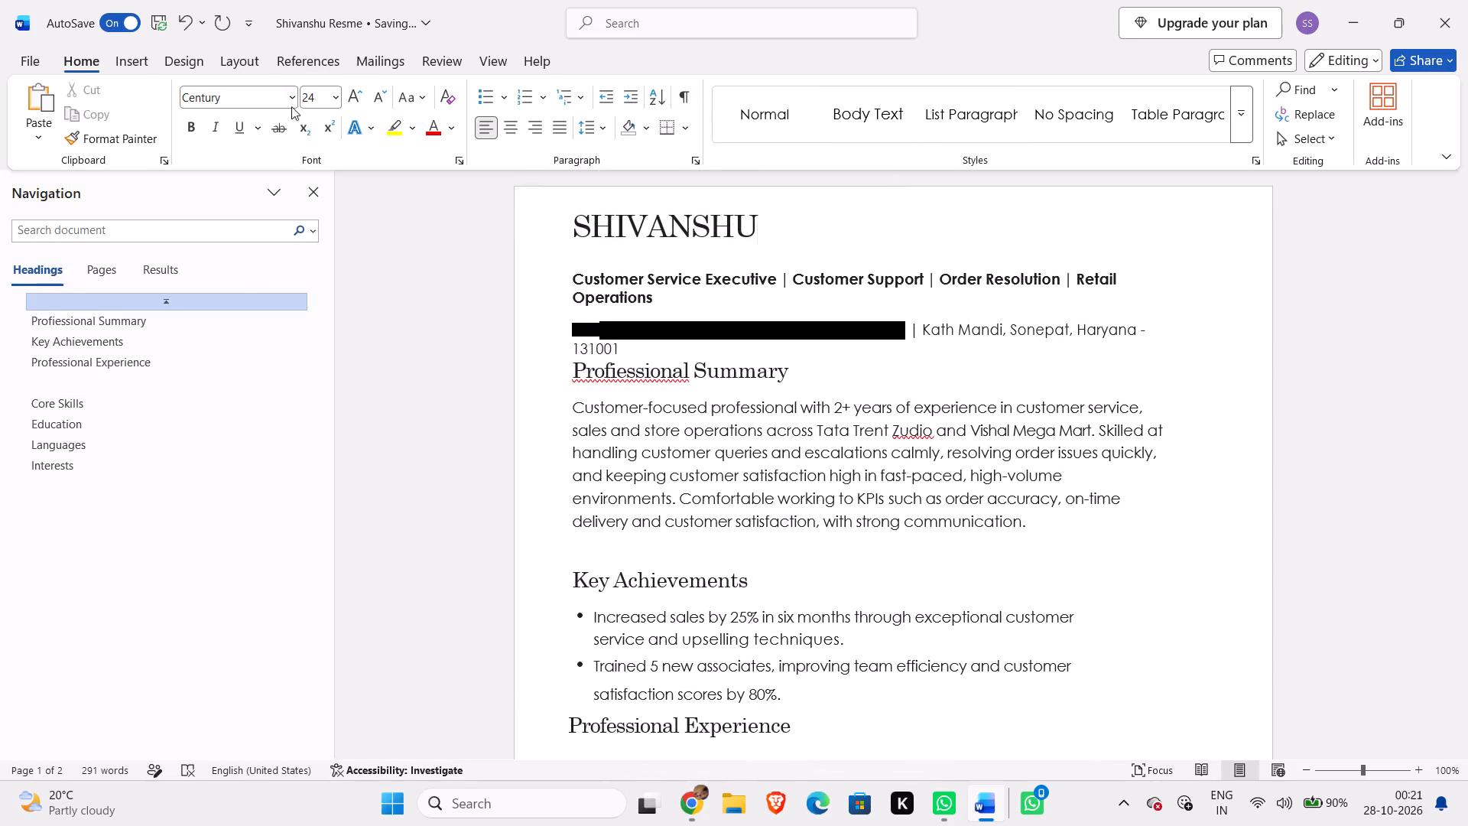
Hide the document's heading navigation and place the text cursor at the end of the name heading.
left_click(313, 196)
left_click(570, 220)
left_click(622, 360)
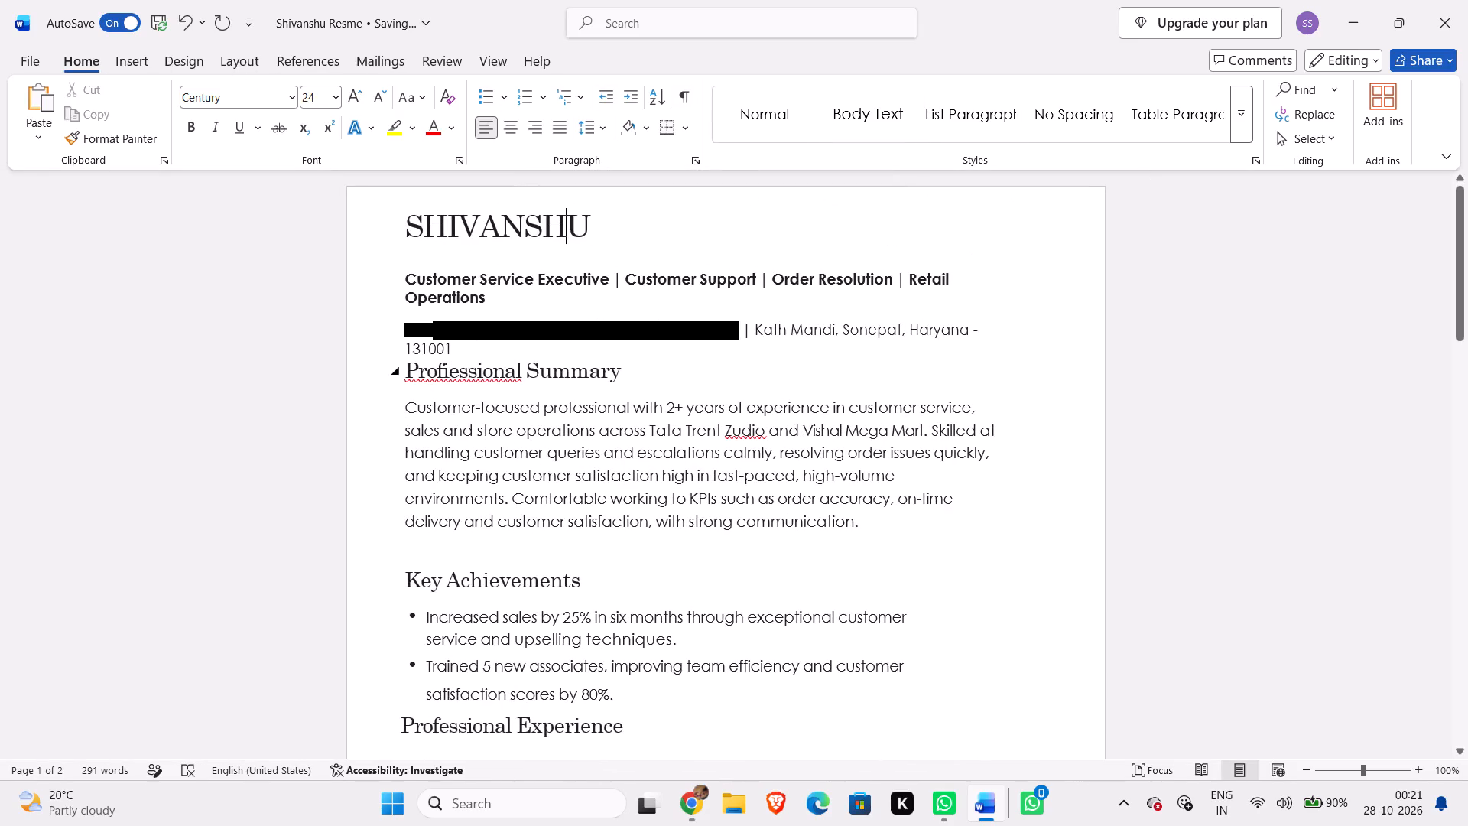
scroll(765, 304, "up", 3)
left_click(979, 243)
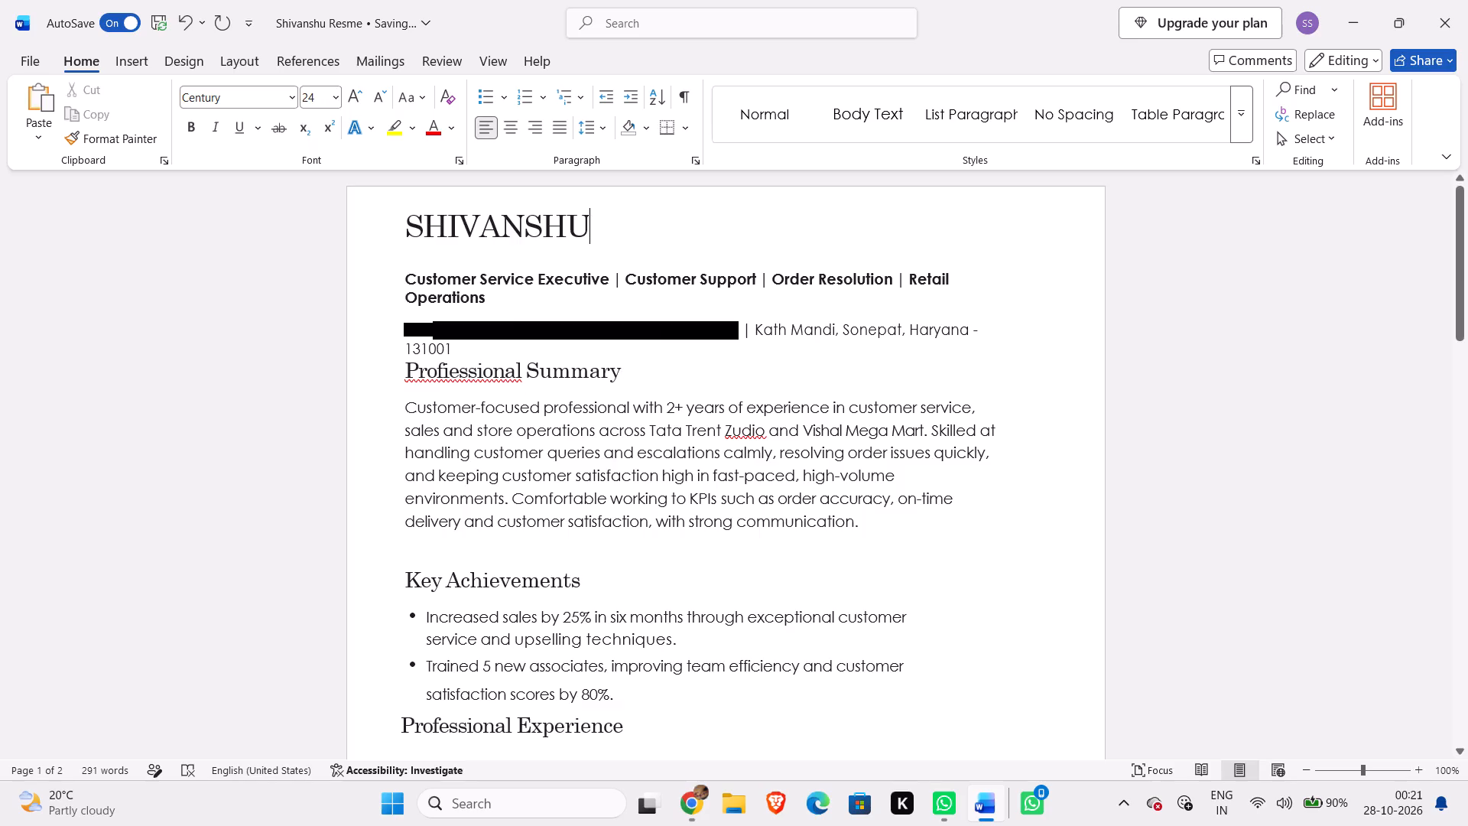
left_click(997, 194)
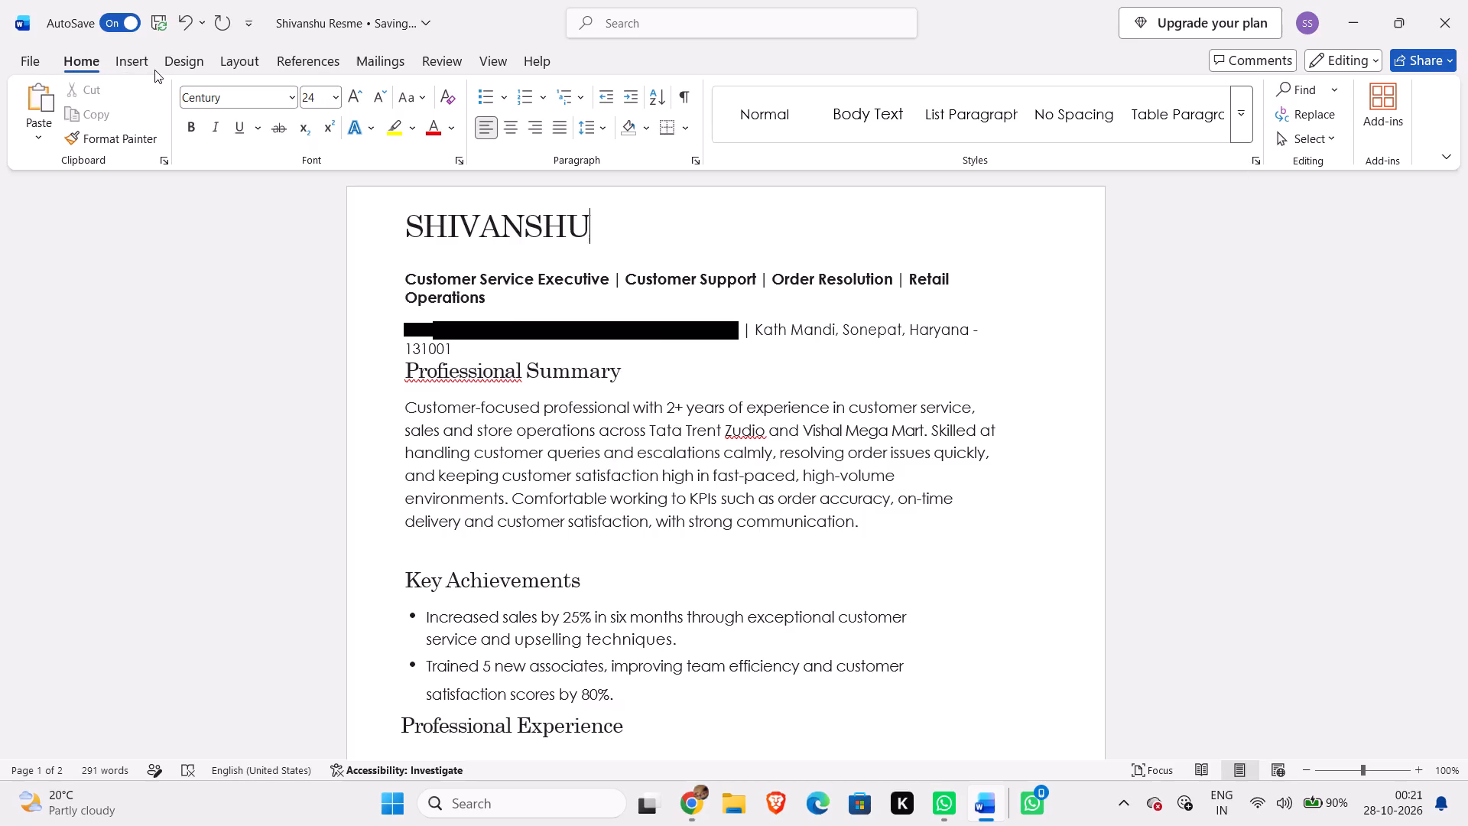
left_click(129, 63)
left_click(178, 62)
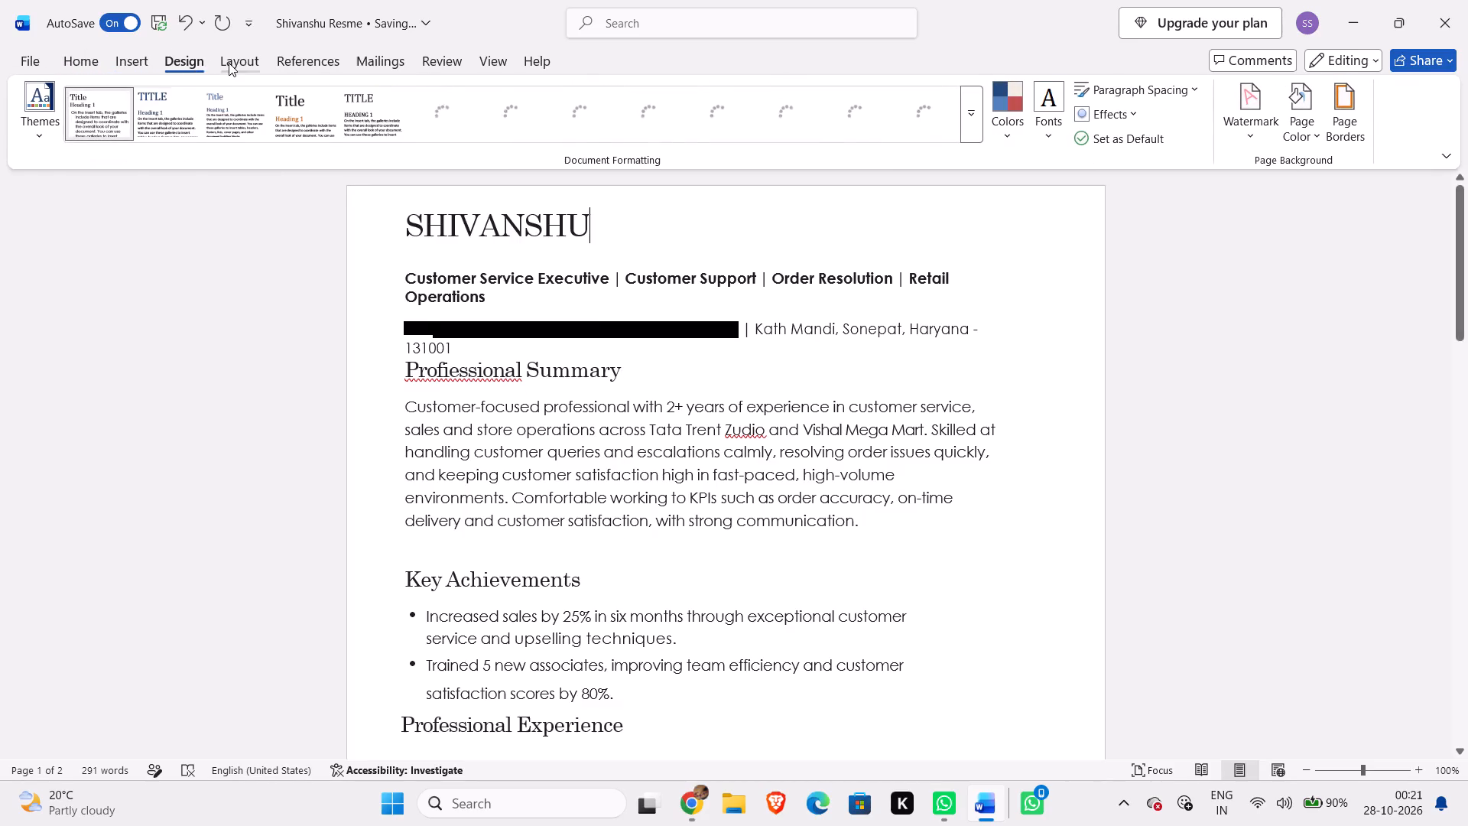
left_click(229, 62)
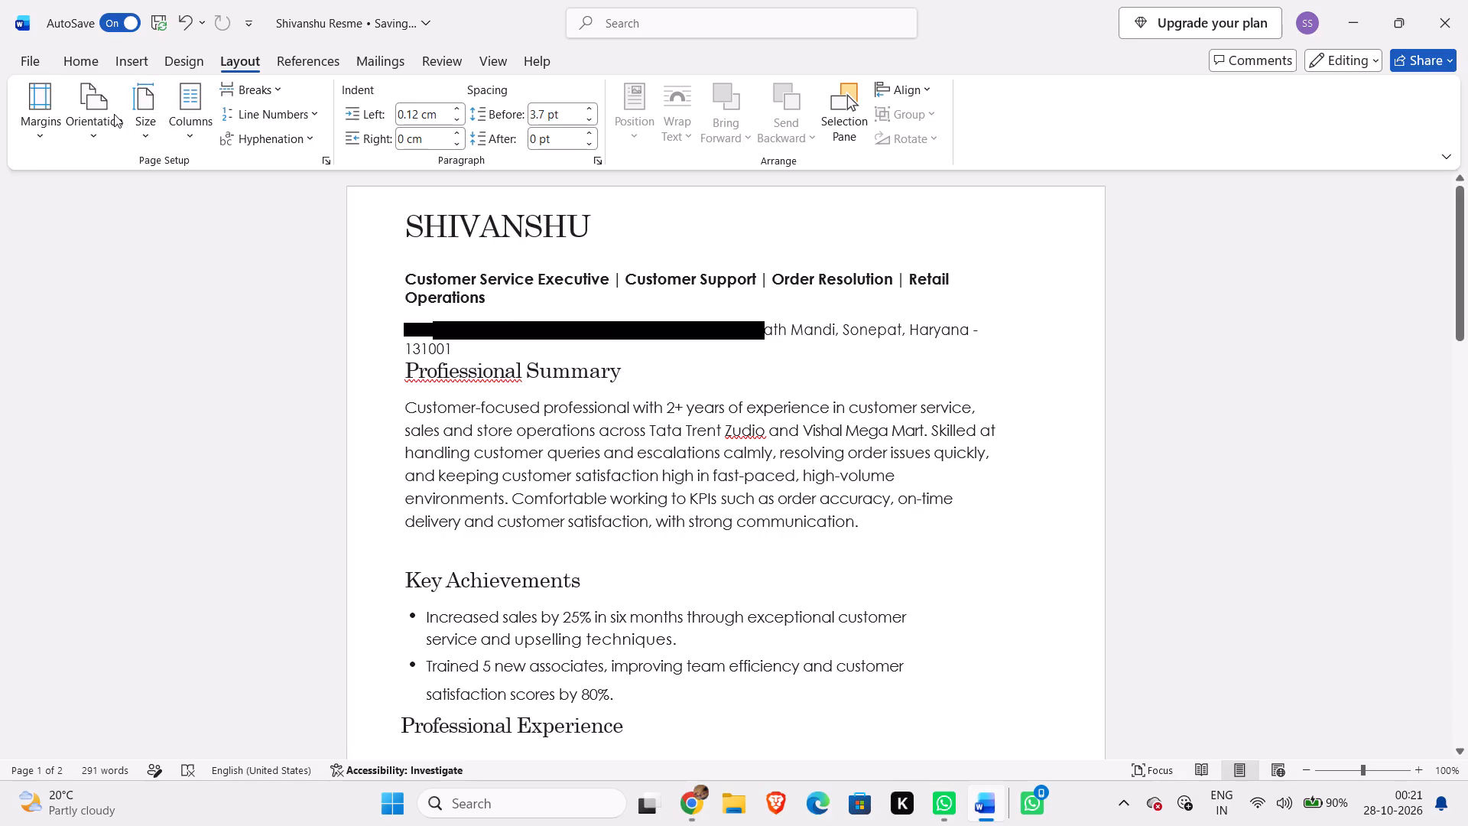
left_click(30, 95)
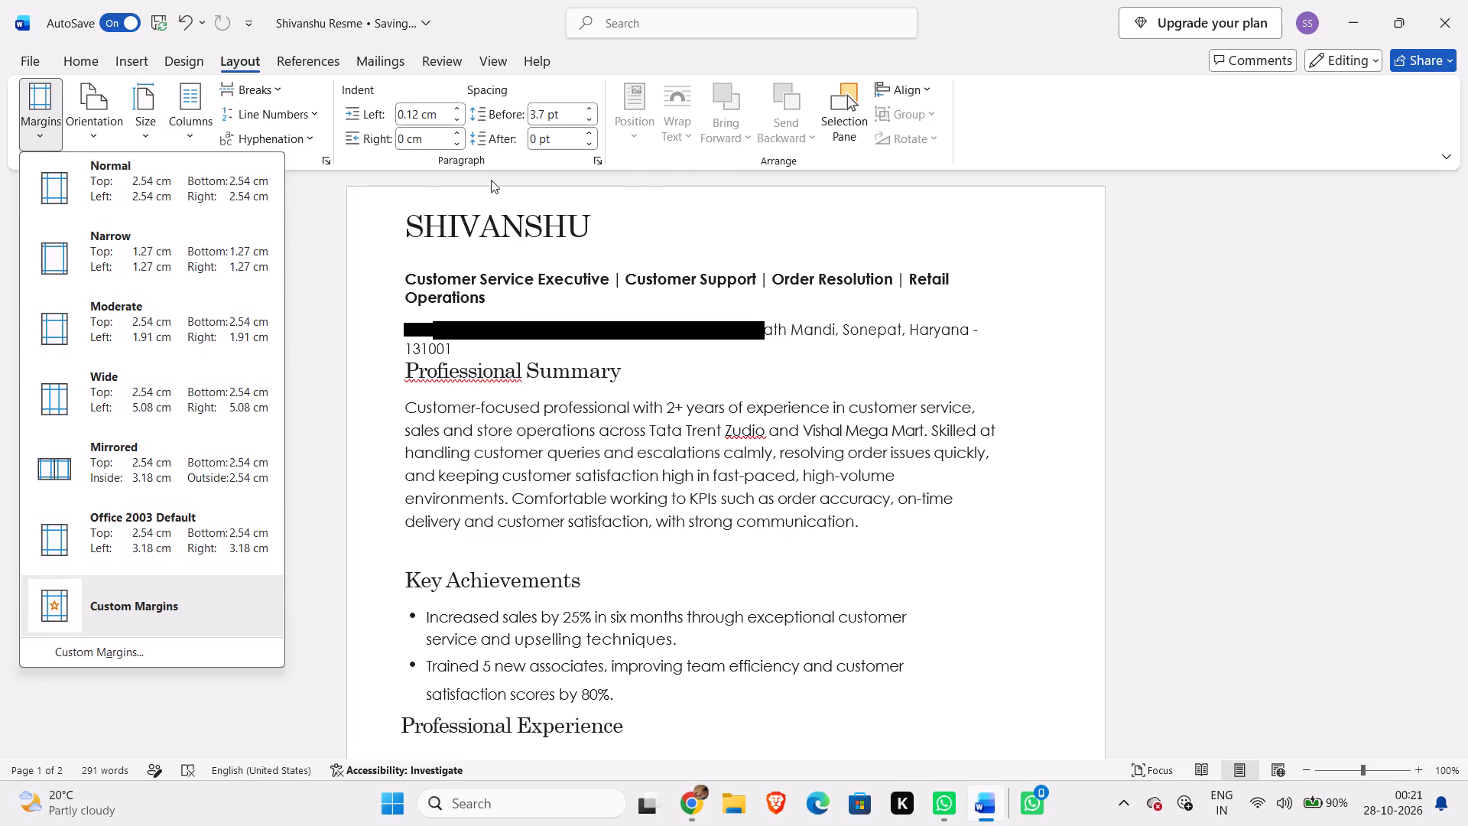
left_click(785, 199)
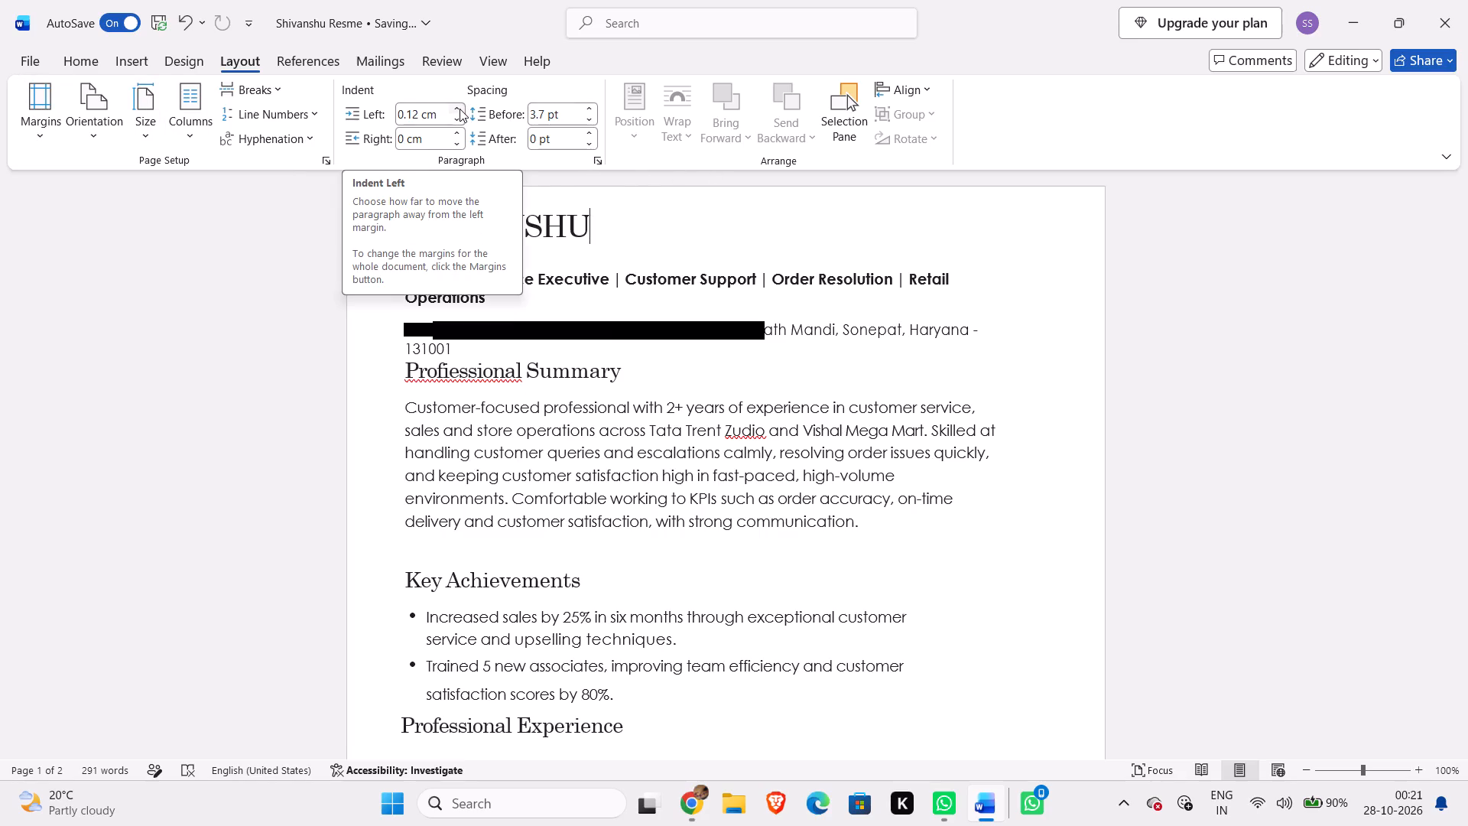
Set the paragraph spacing before the name heading to Auto.
left_click(587, 119)
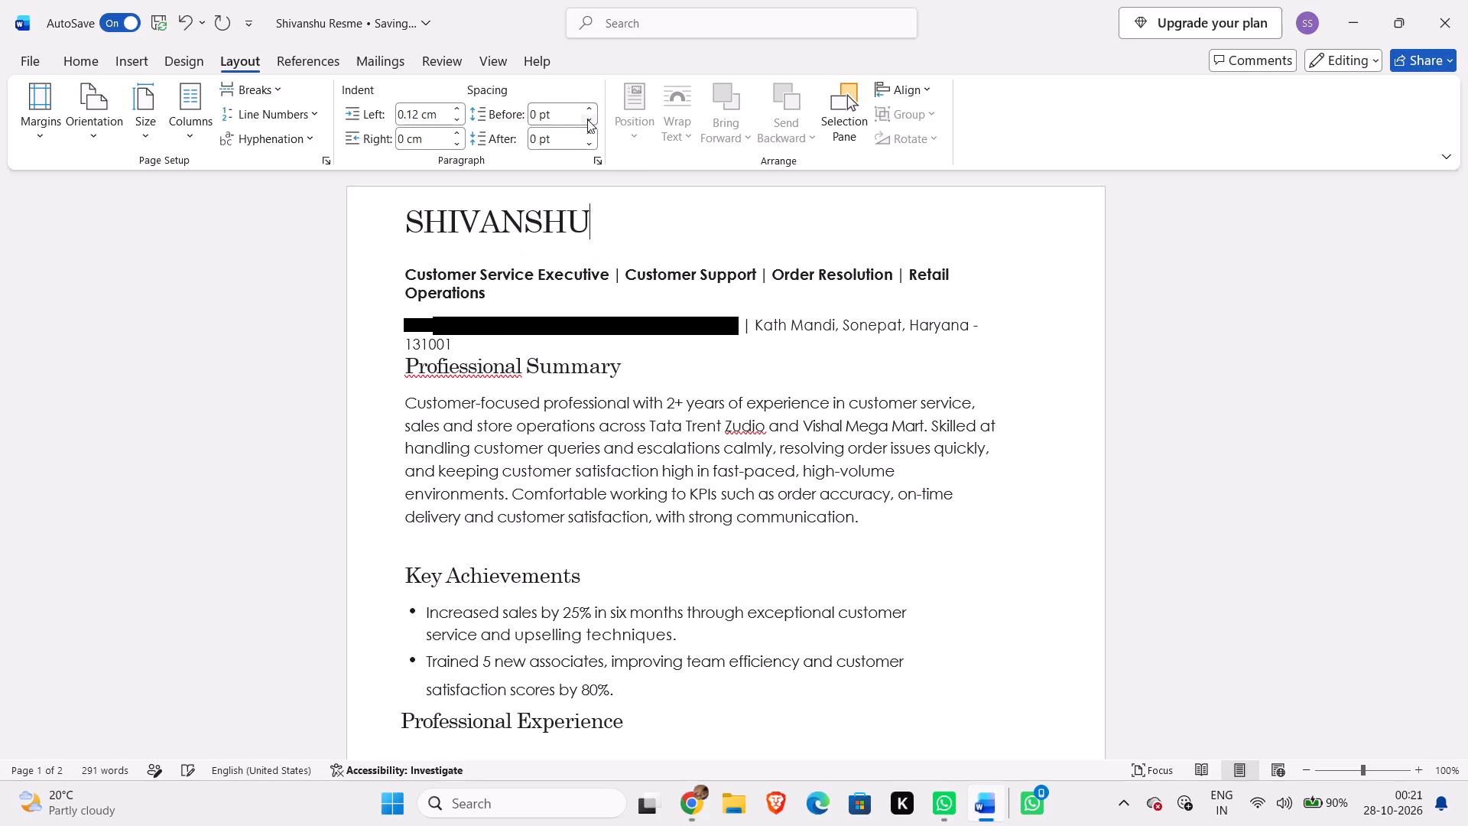
left_click(587, 119)
left_click(587, 119)
Examine the page break and the experience, Core Skills and Education sections, returning to the top of the resume.
scroll(590, 226, "down", 4)
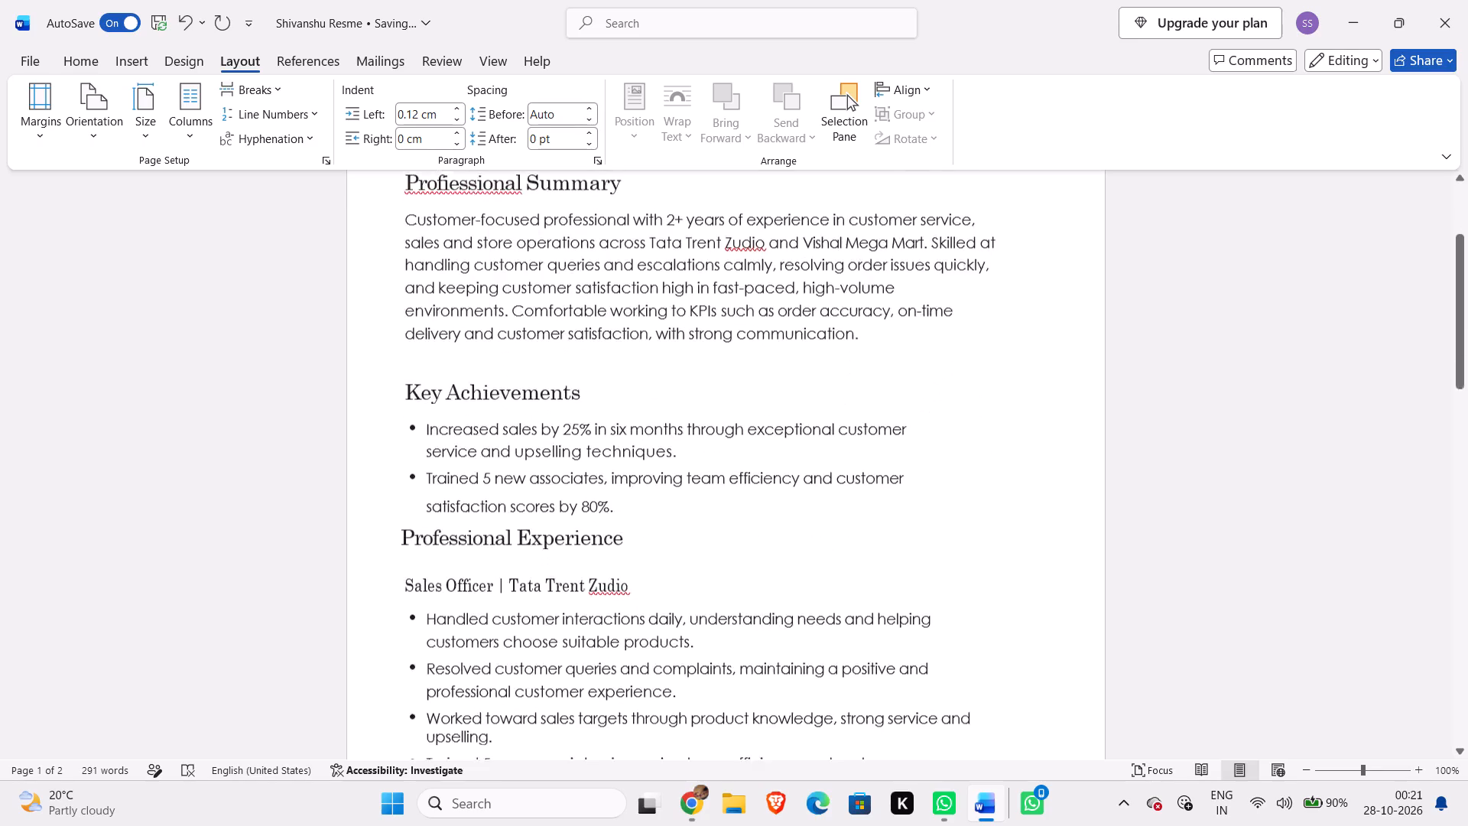
scroll(590, 229, "down", 9)
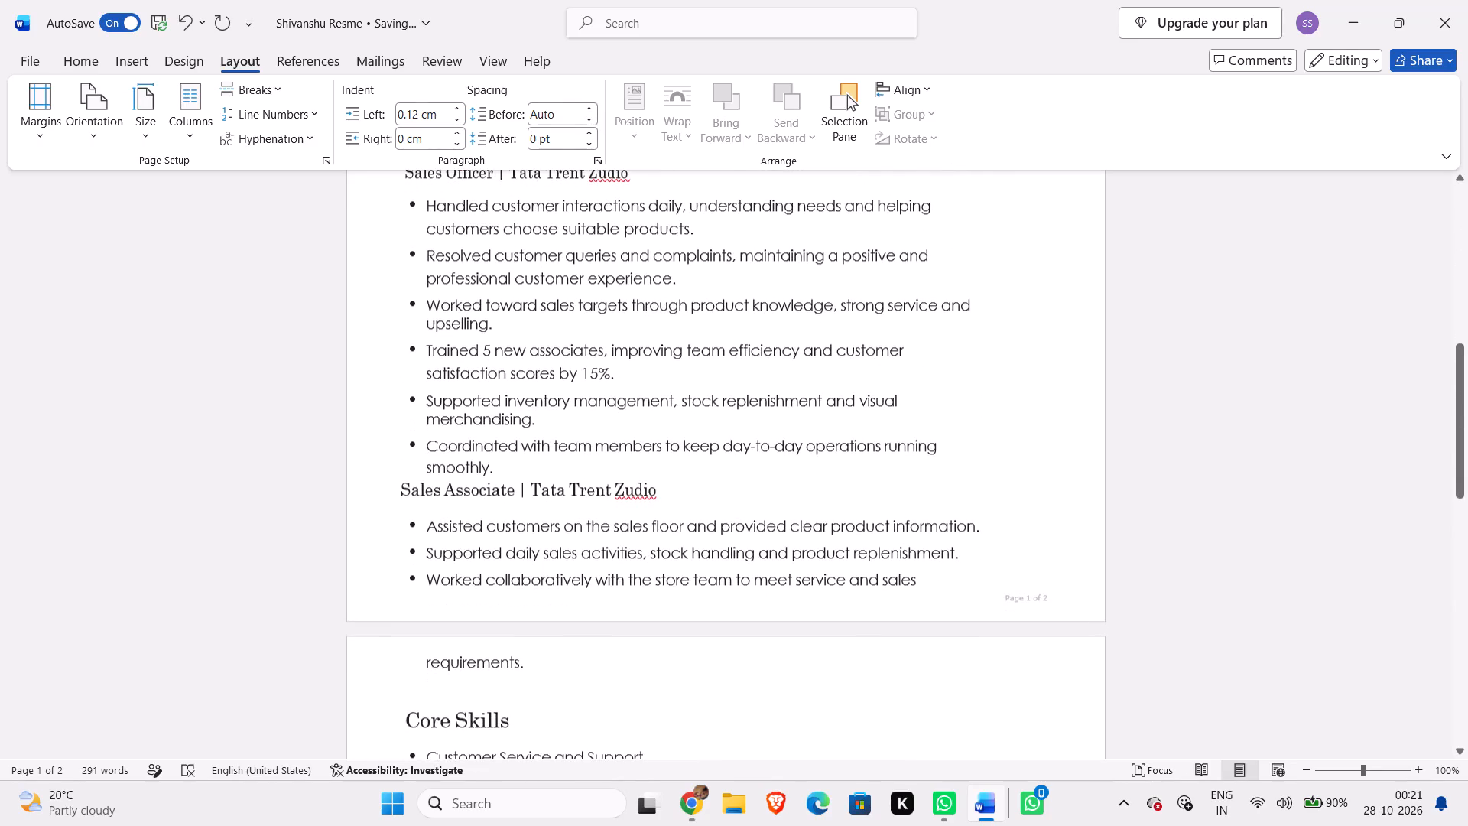
scroll(590, 229, "down", 9)
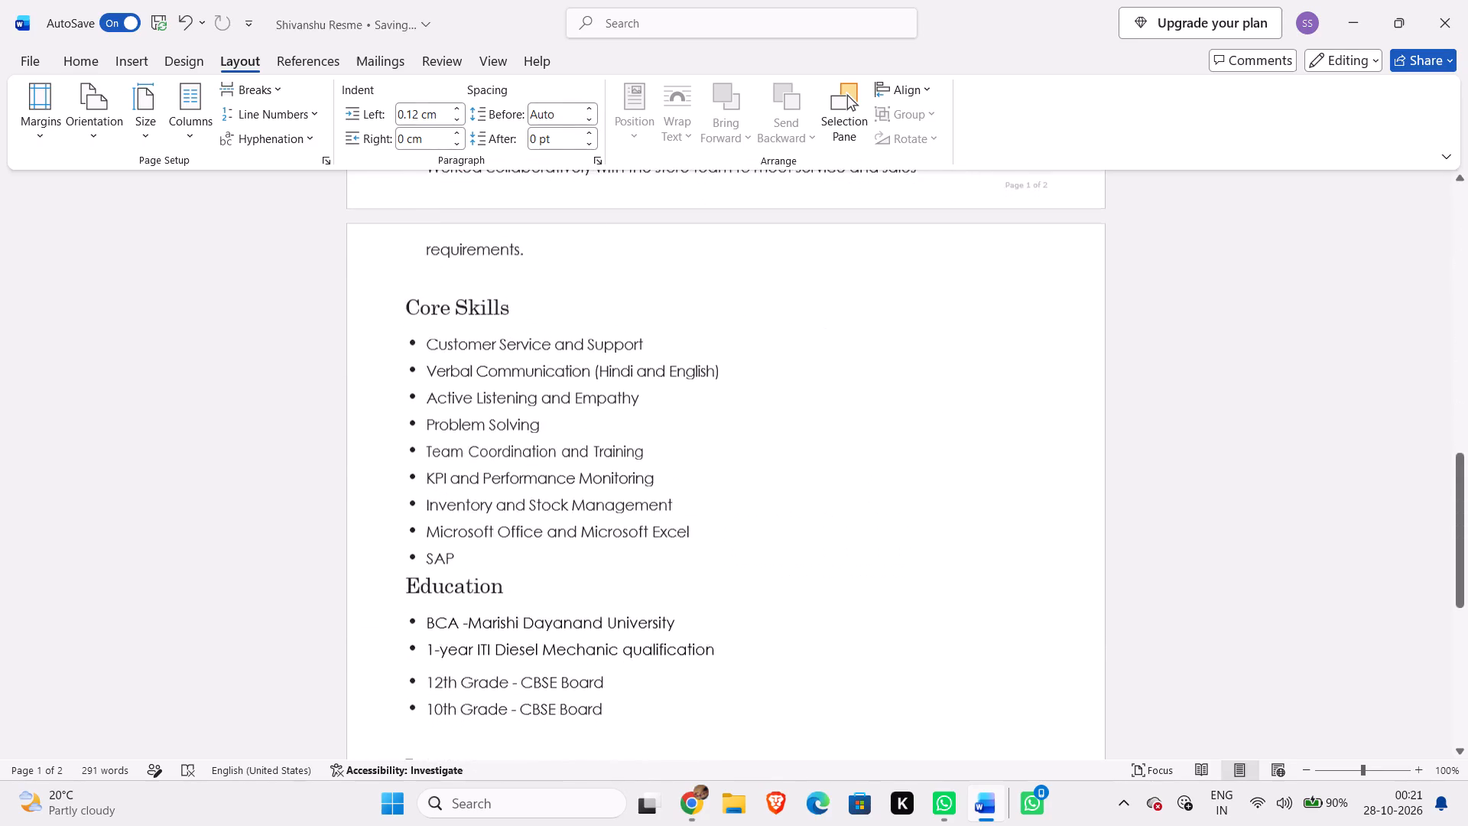
scroll(590, 229, "down", 5)
scroll(590, 229, "up", 17)
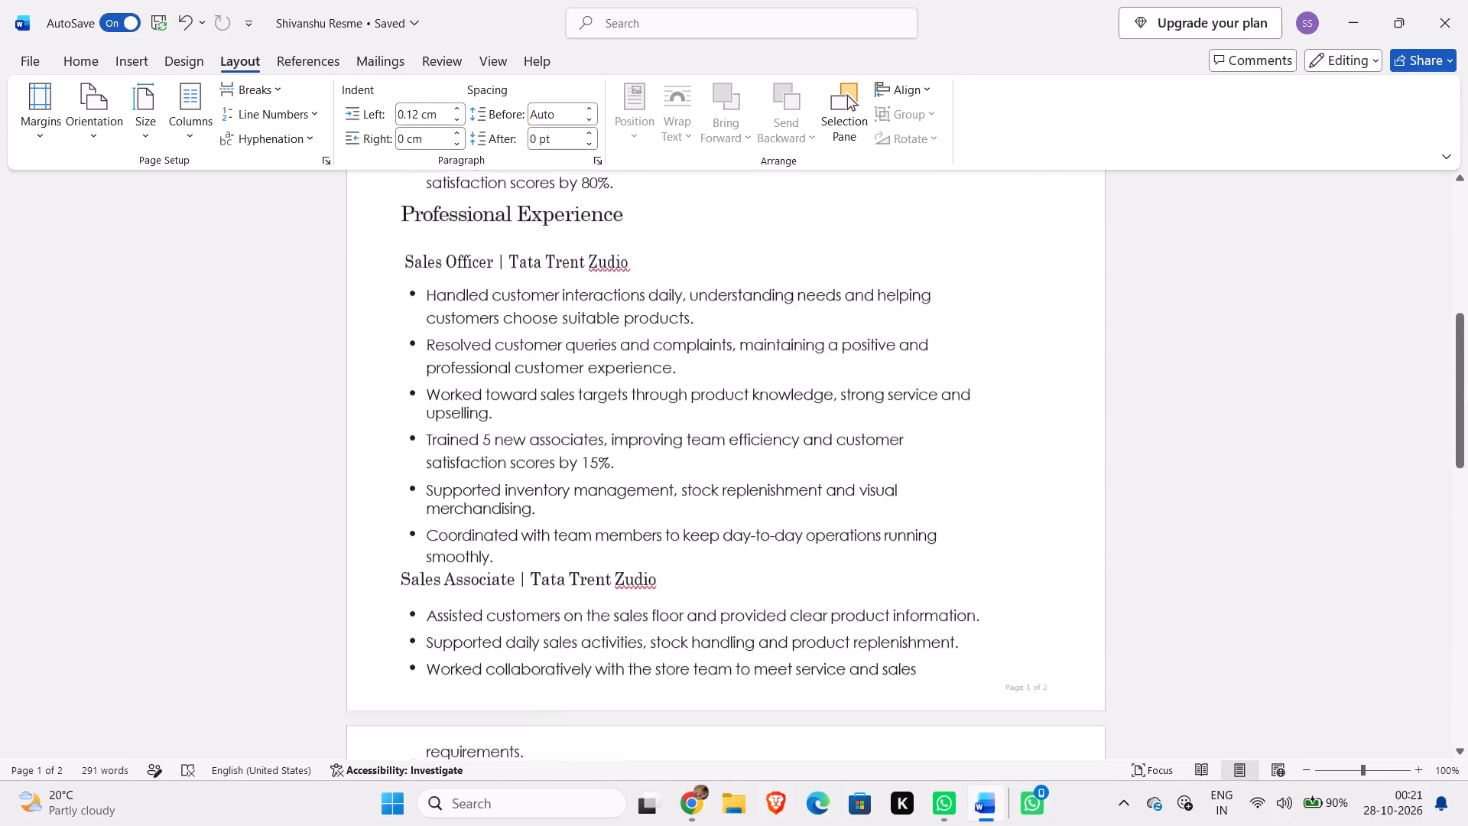
scroll(590, 226, "up", 1)
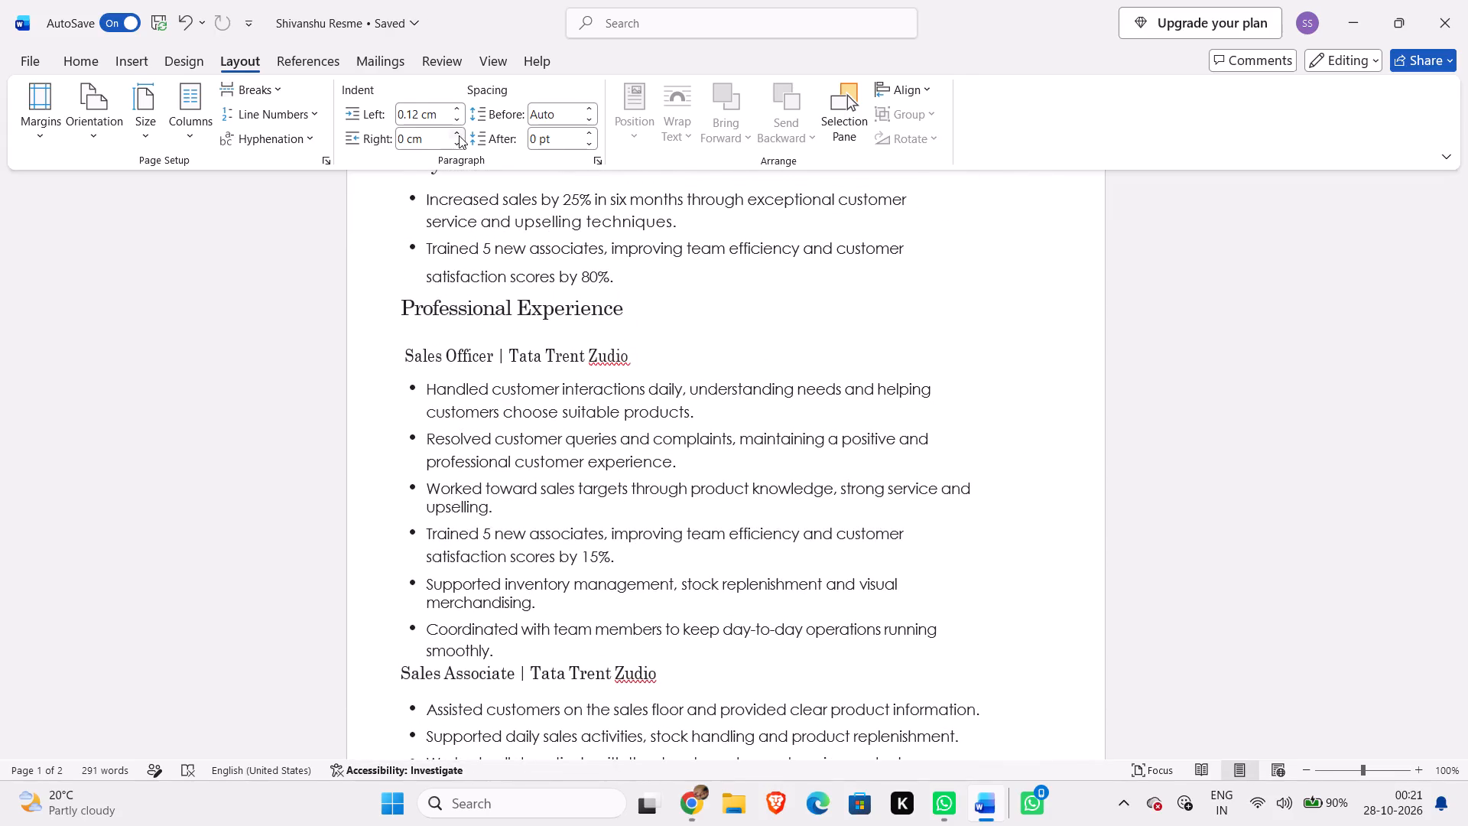
scroll(526, 212, "up", 9)
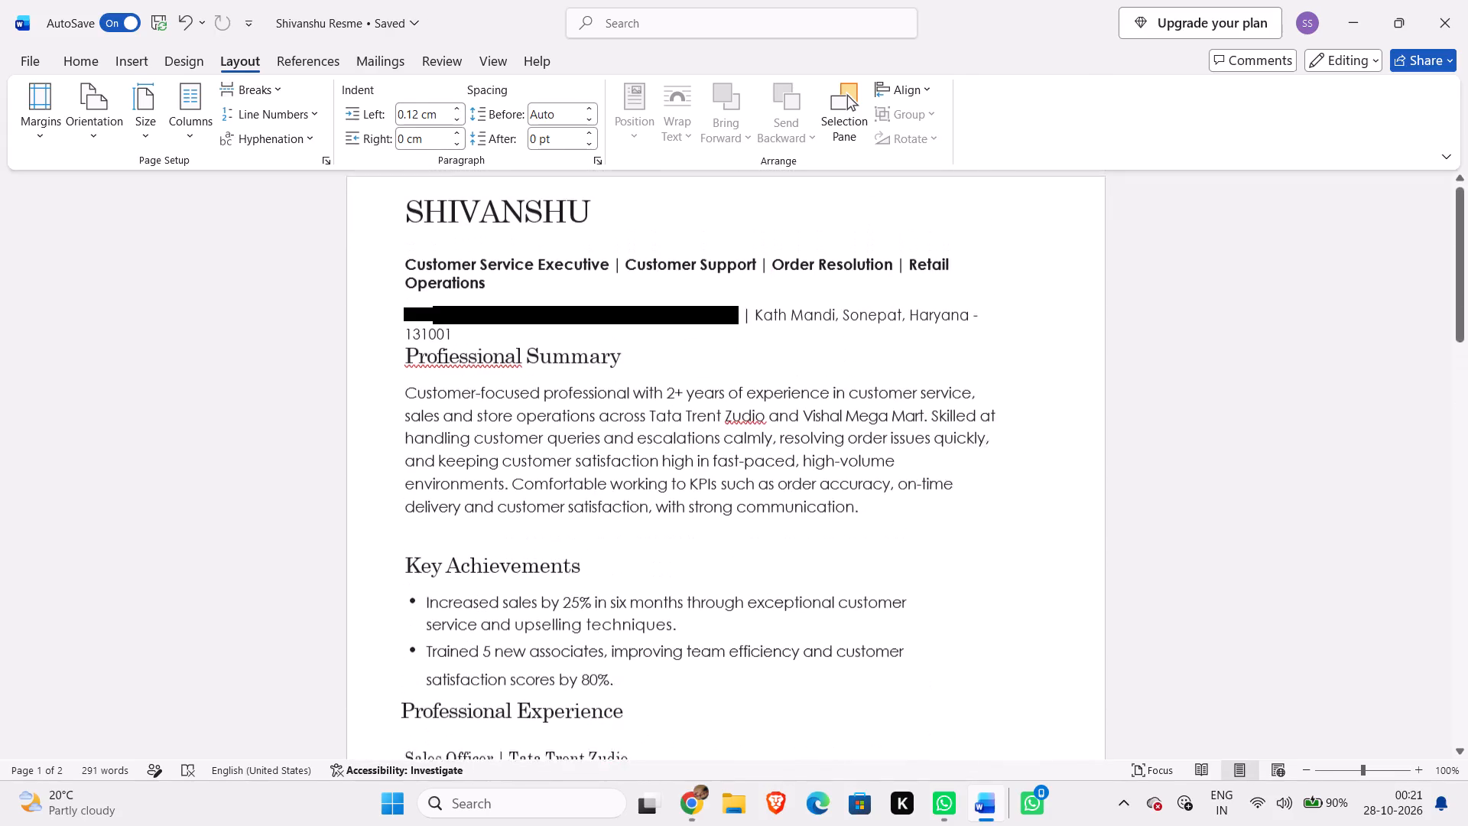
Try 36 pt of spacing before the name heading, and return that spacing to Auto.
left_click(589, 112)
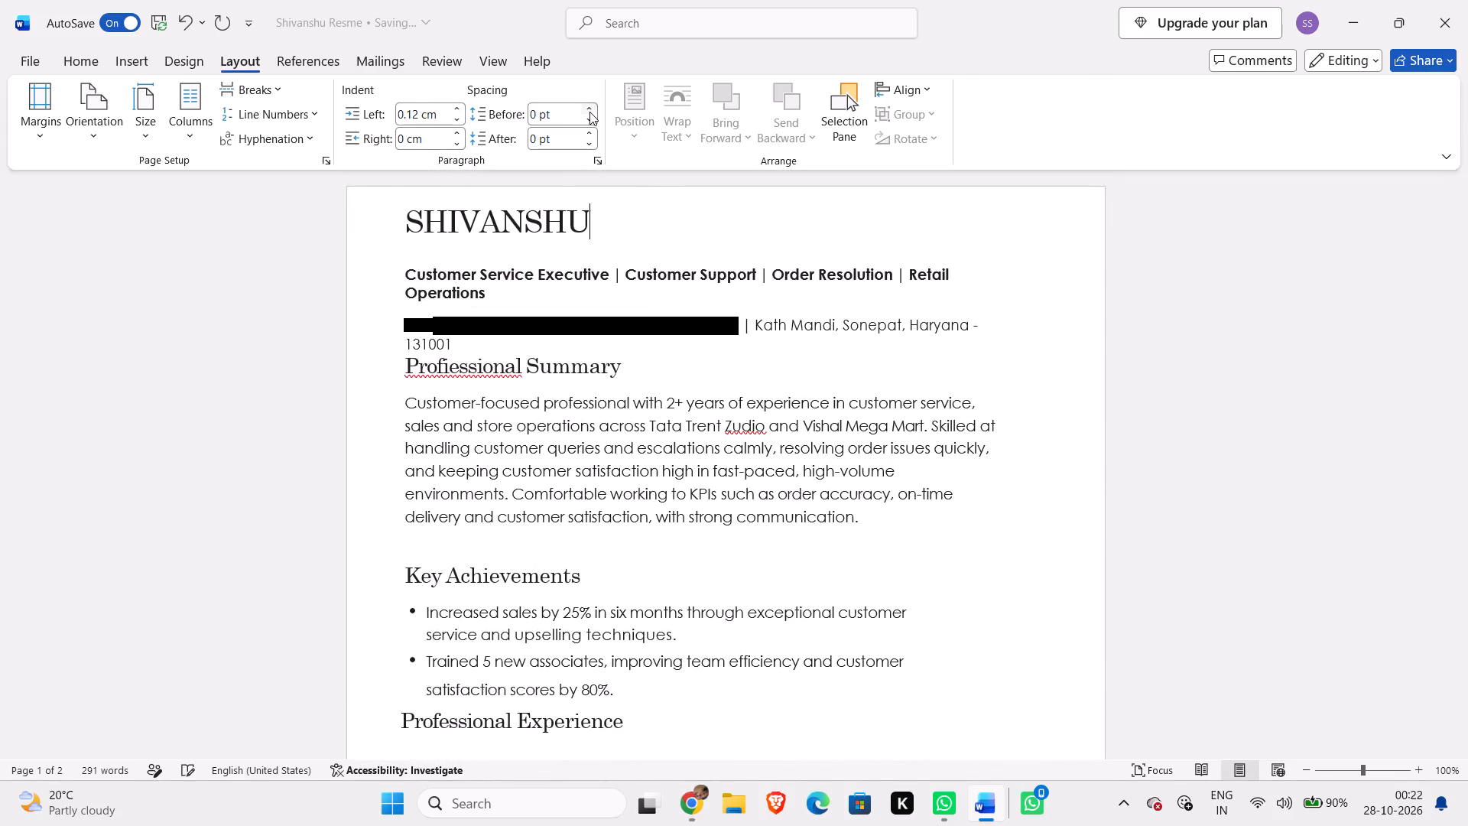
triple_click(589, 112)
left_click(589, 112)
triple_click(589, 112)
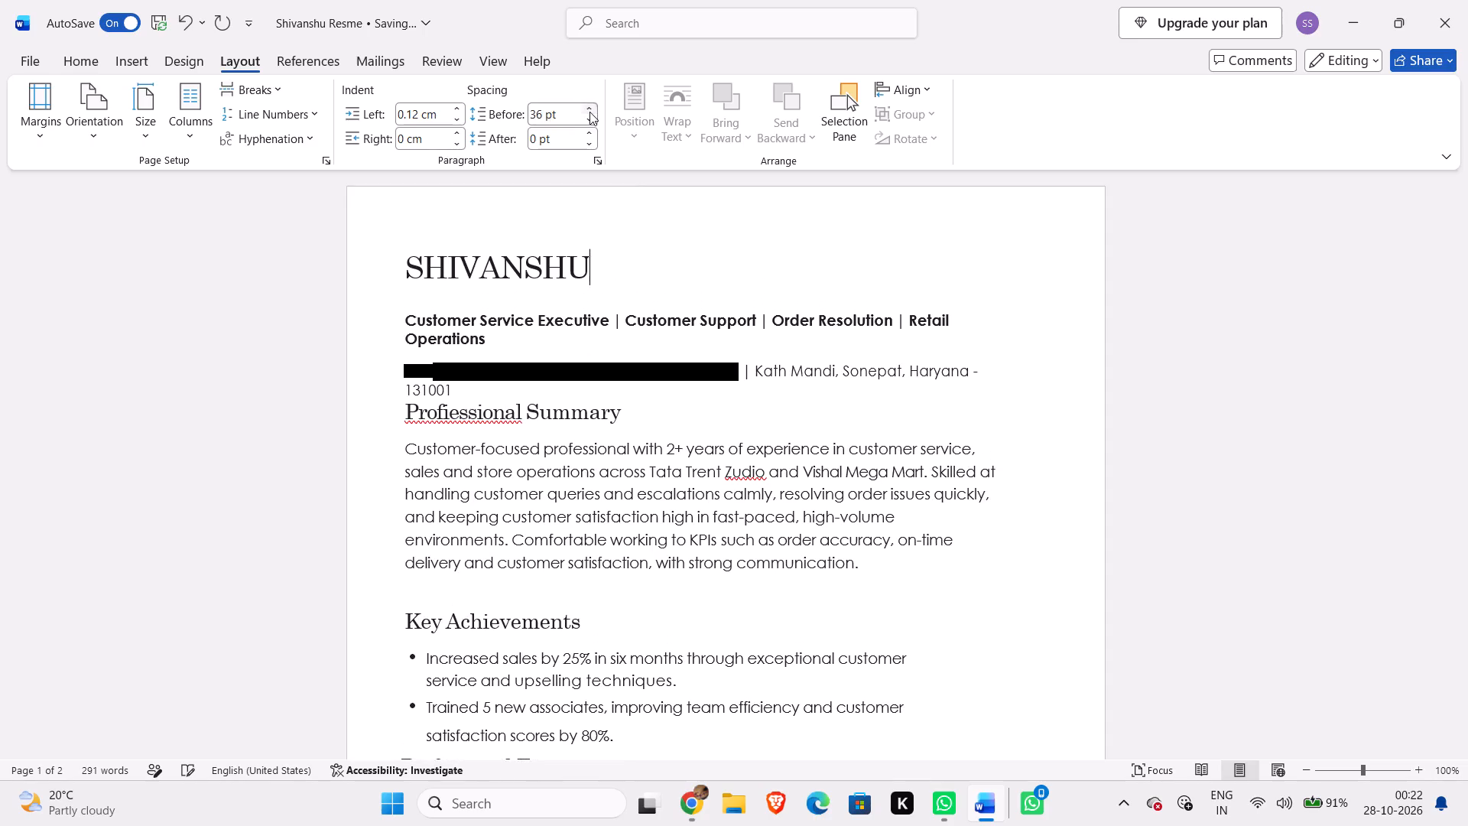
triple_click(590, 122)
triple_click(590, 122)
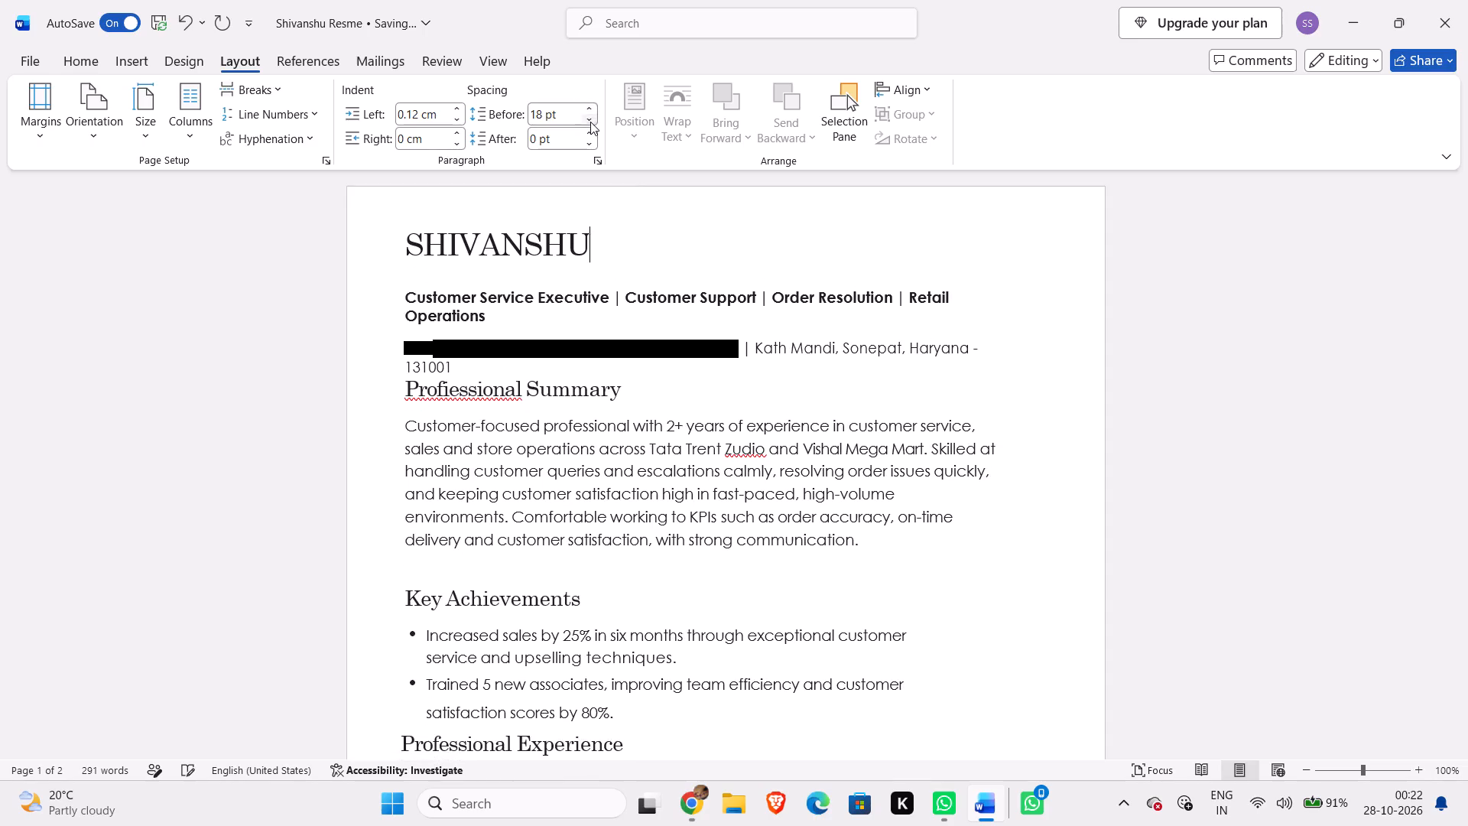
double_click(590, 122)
Examine the spacing of the Key Achievements and Professional Experience sections, returning to the top of the resume.
scroll(613, 269, "down", 6)
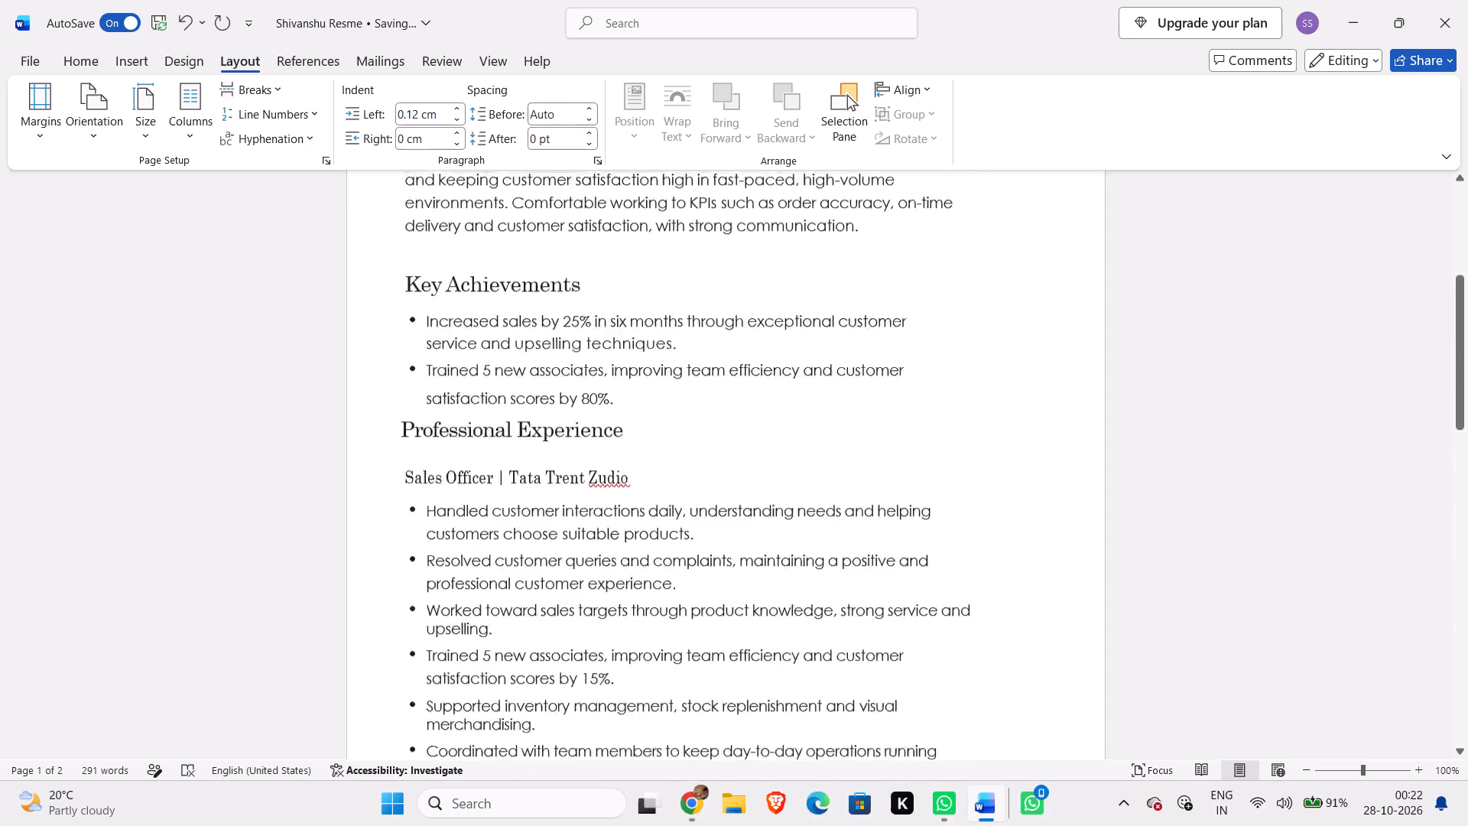
scroll(613, 271, "down", 10)
scroll(613, 271, "up", 10)
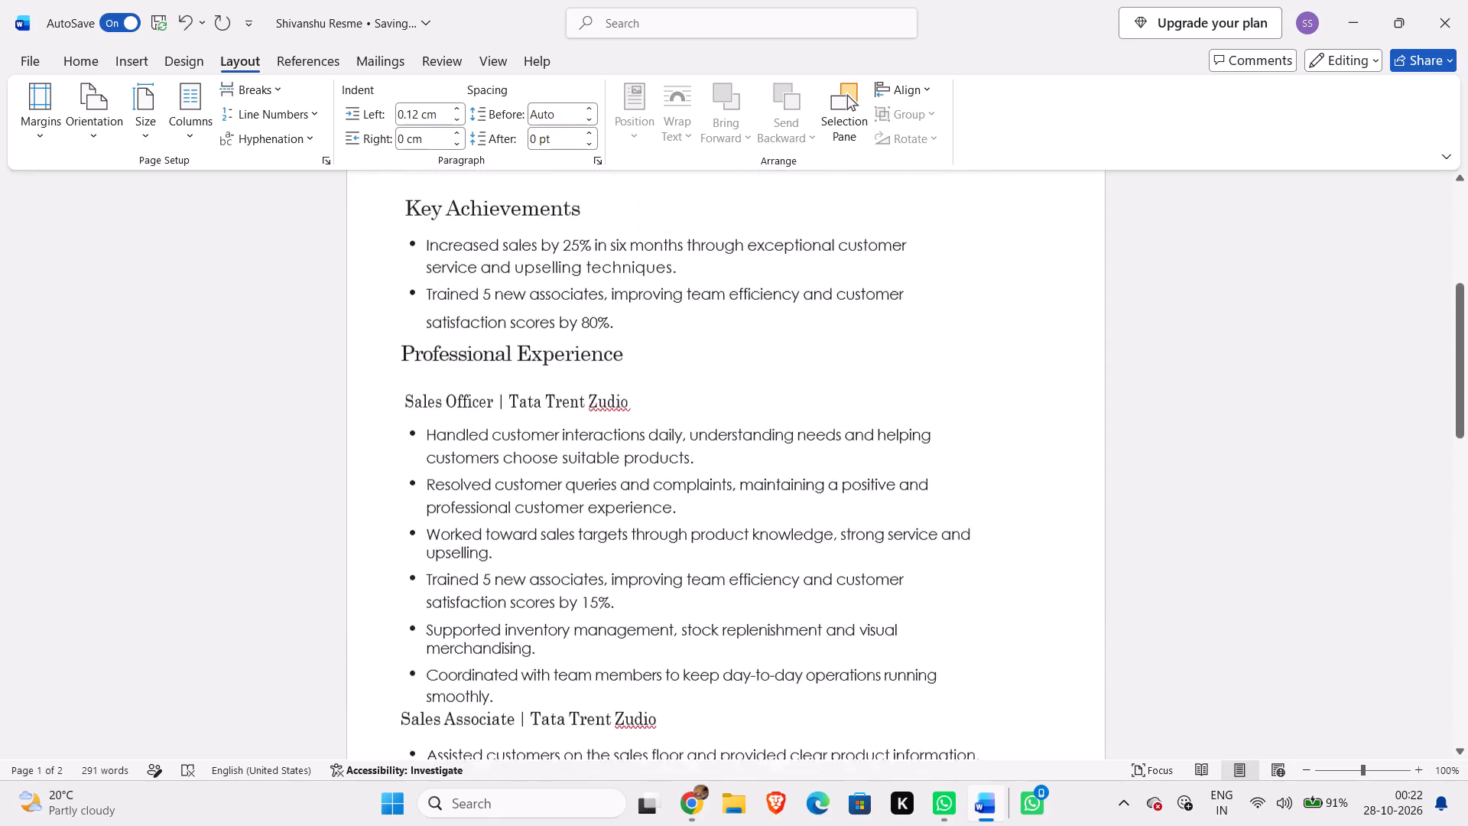
scroll(613, 270, "up", 10)
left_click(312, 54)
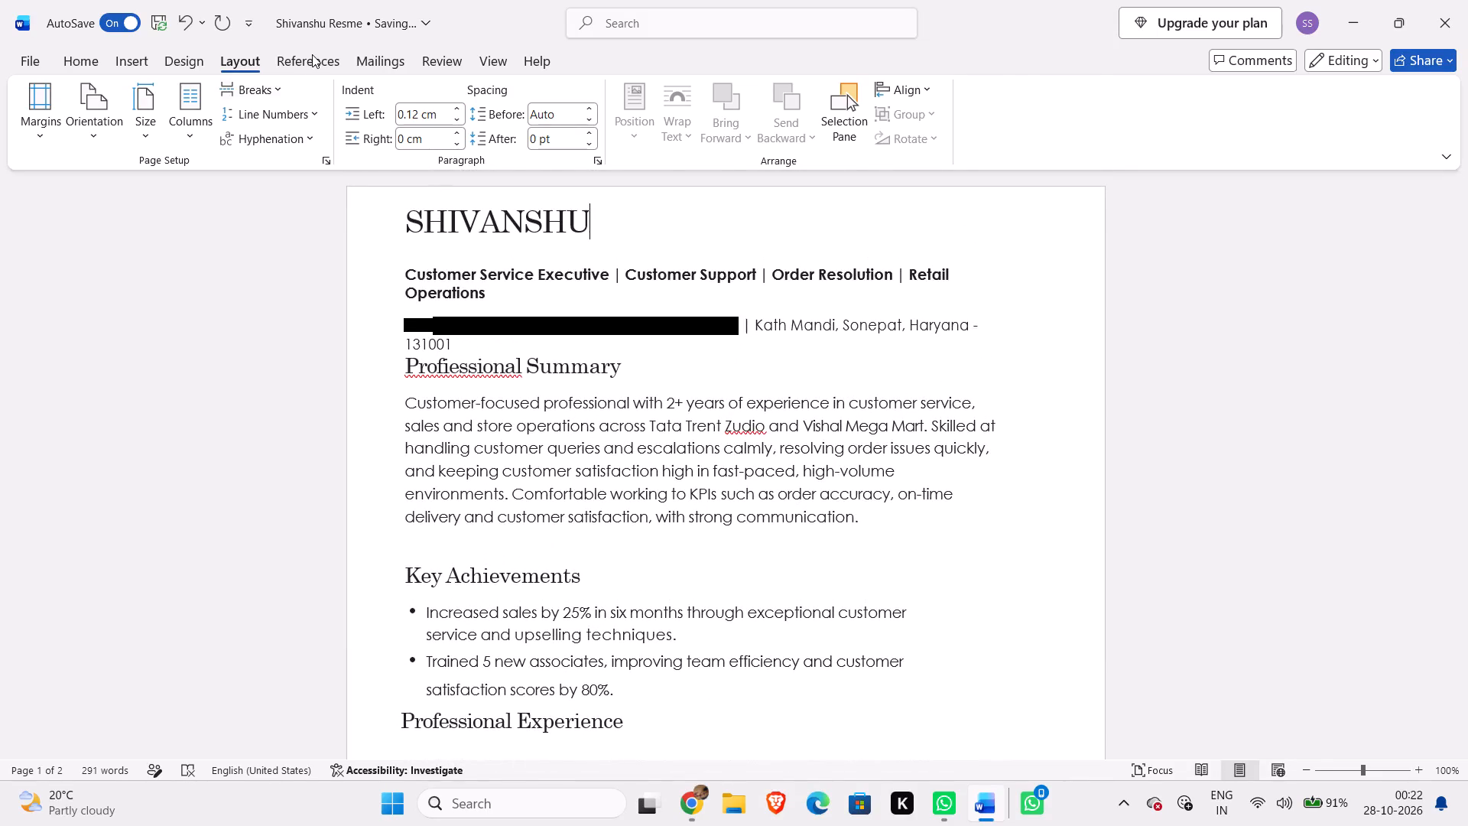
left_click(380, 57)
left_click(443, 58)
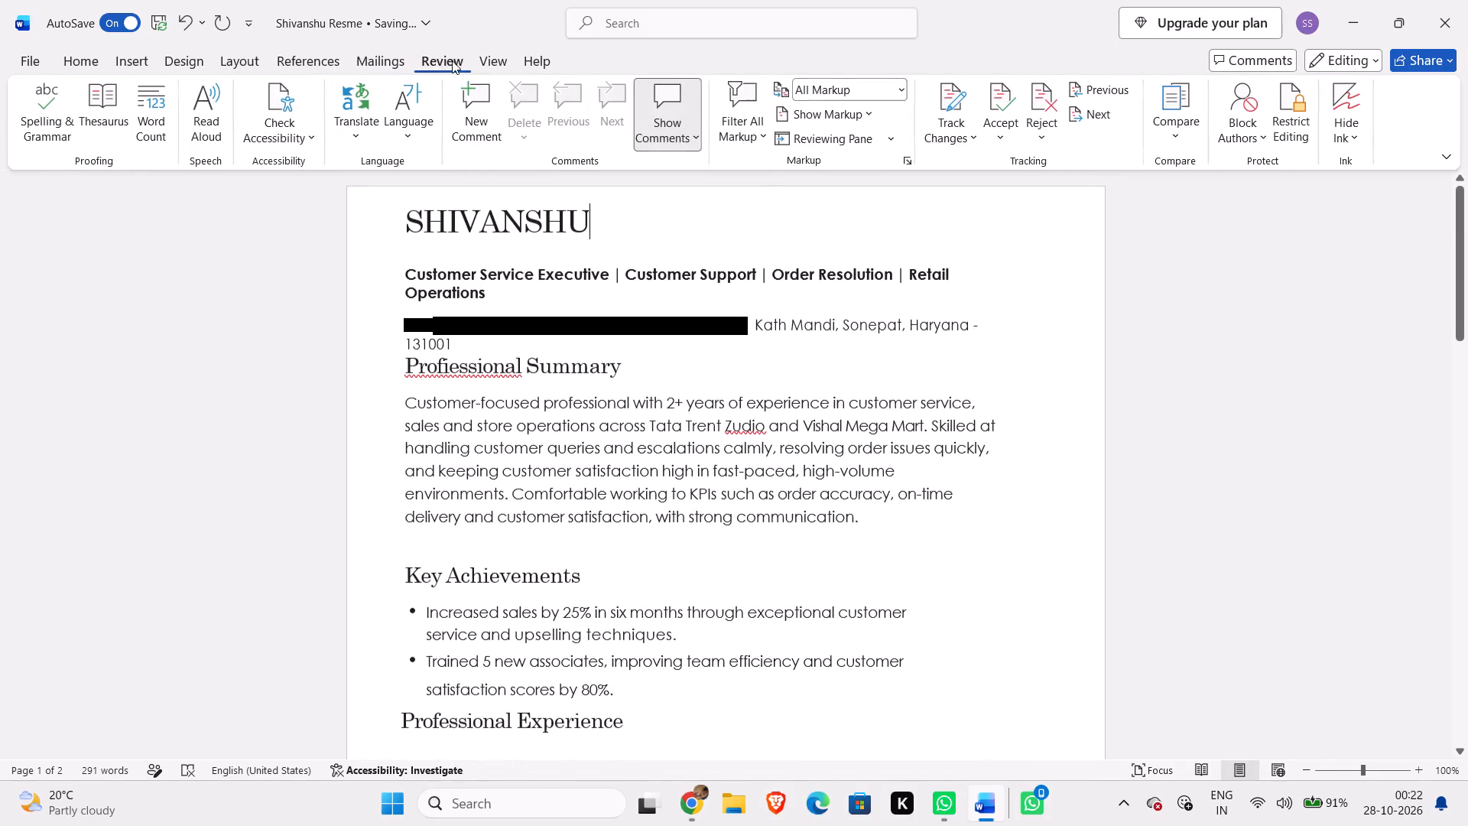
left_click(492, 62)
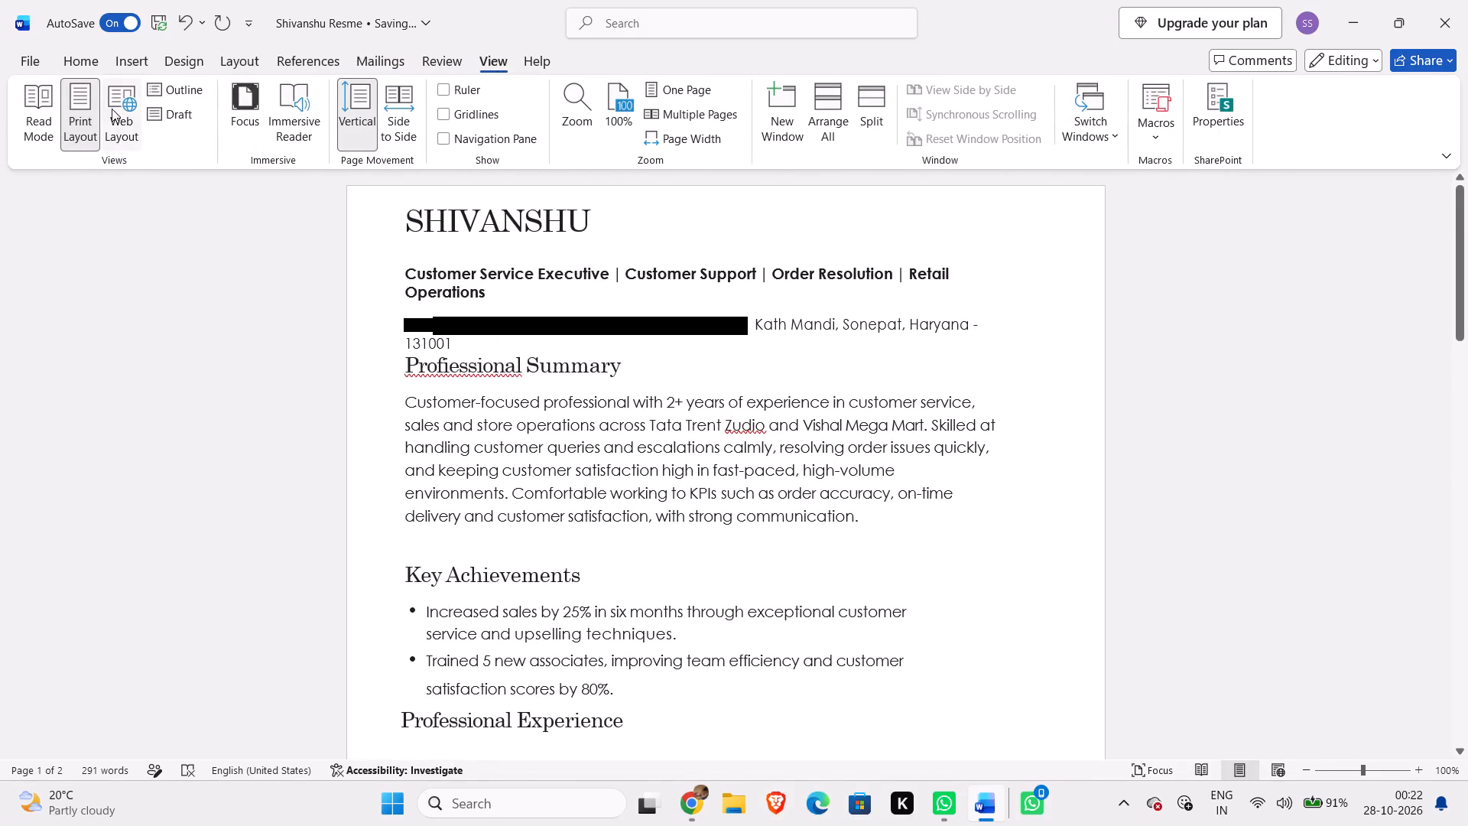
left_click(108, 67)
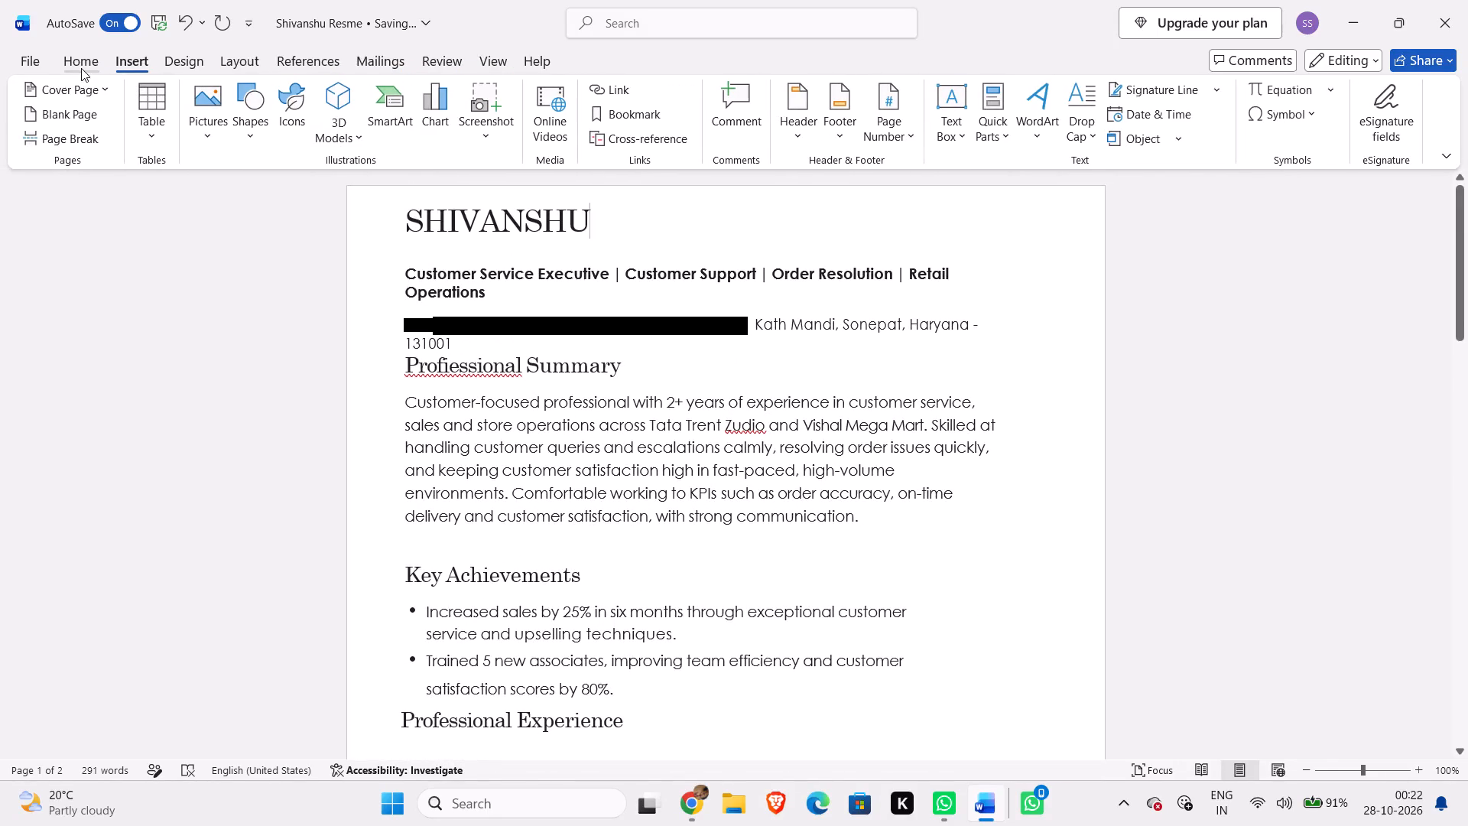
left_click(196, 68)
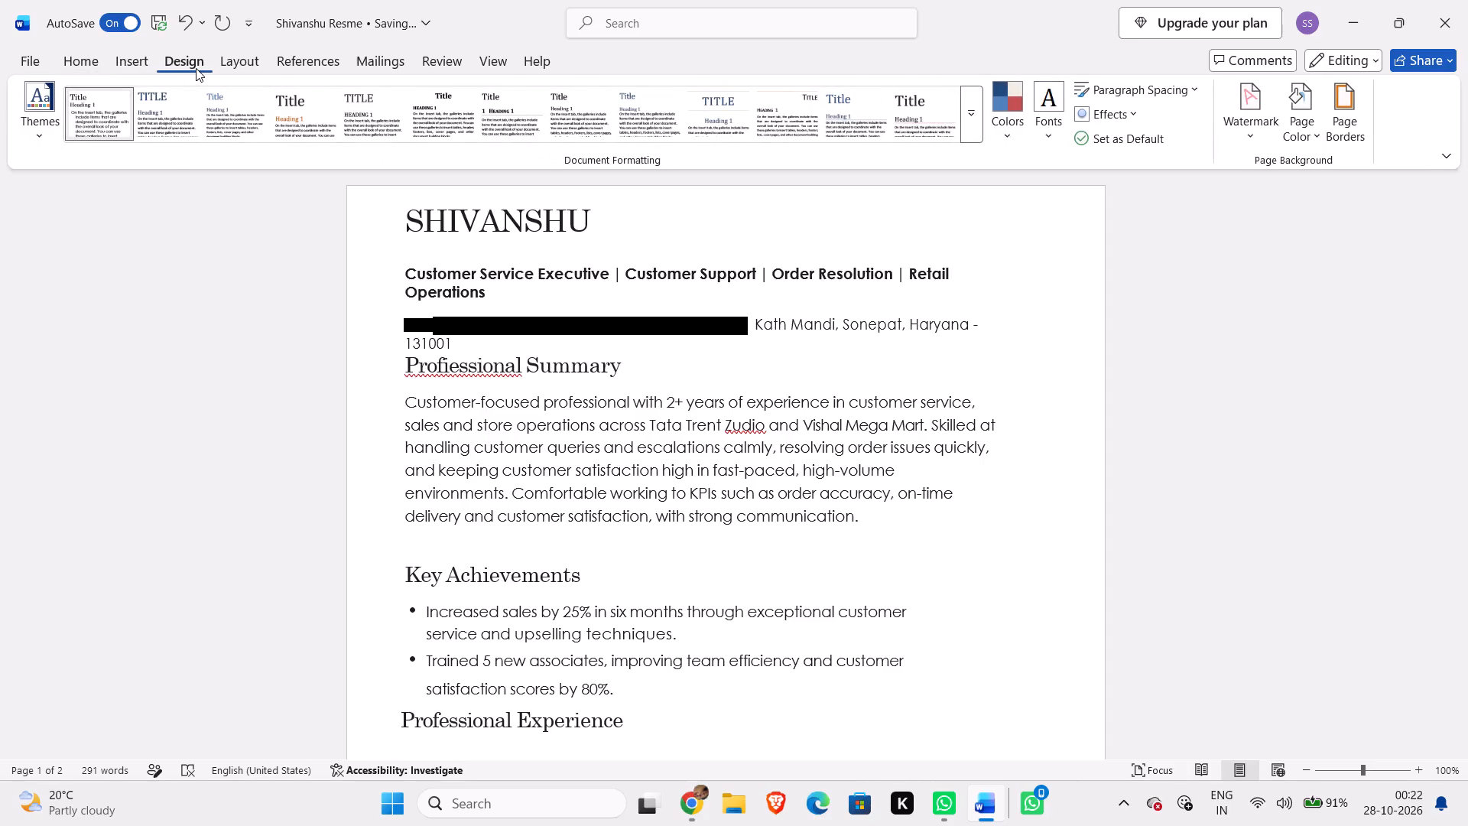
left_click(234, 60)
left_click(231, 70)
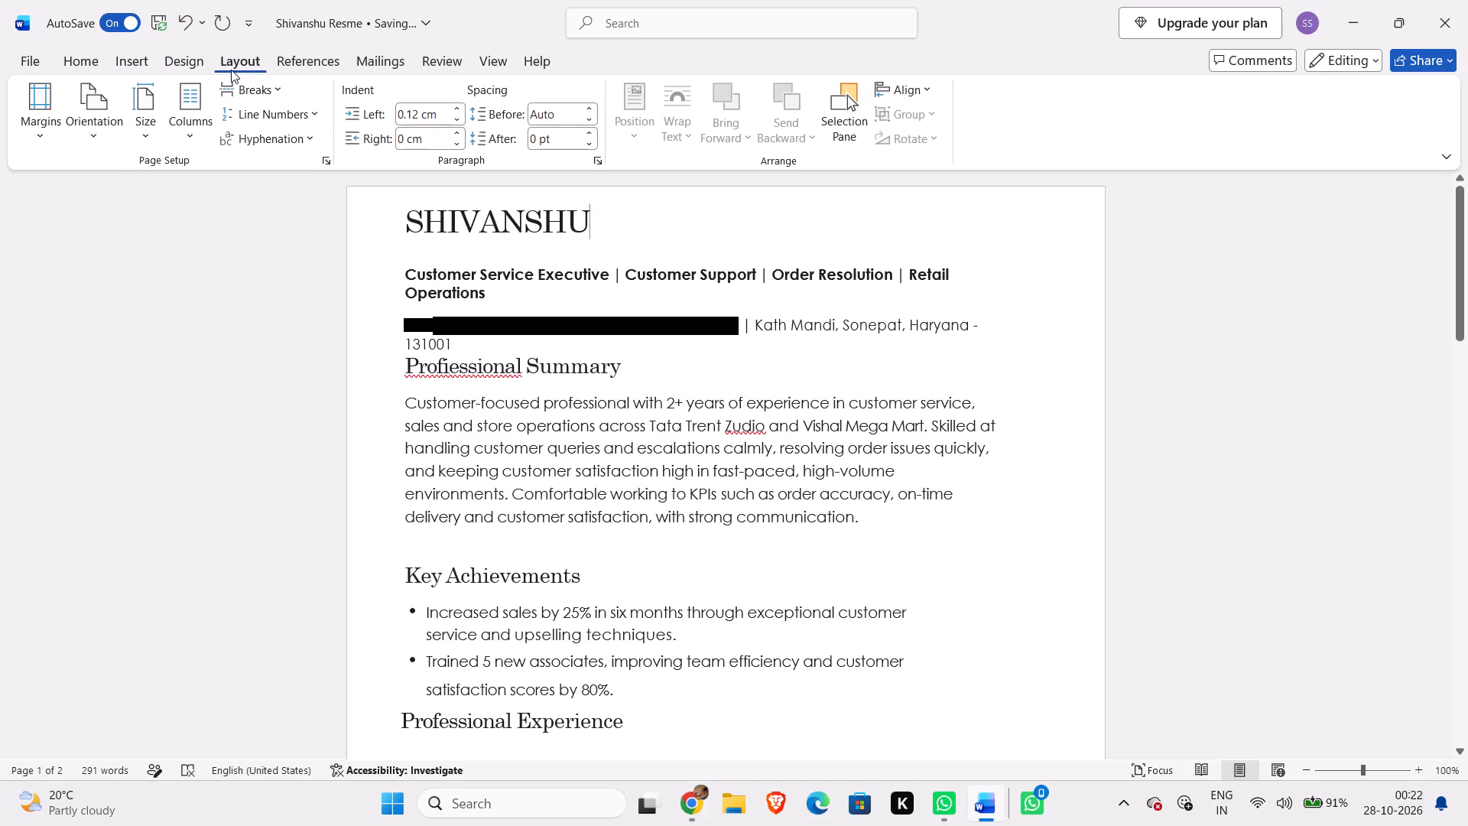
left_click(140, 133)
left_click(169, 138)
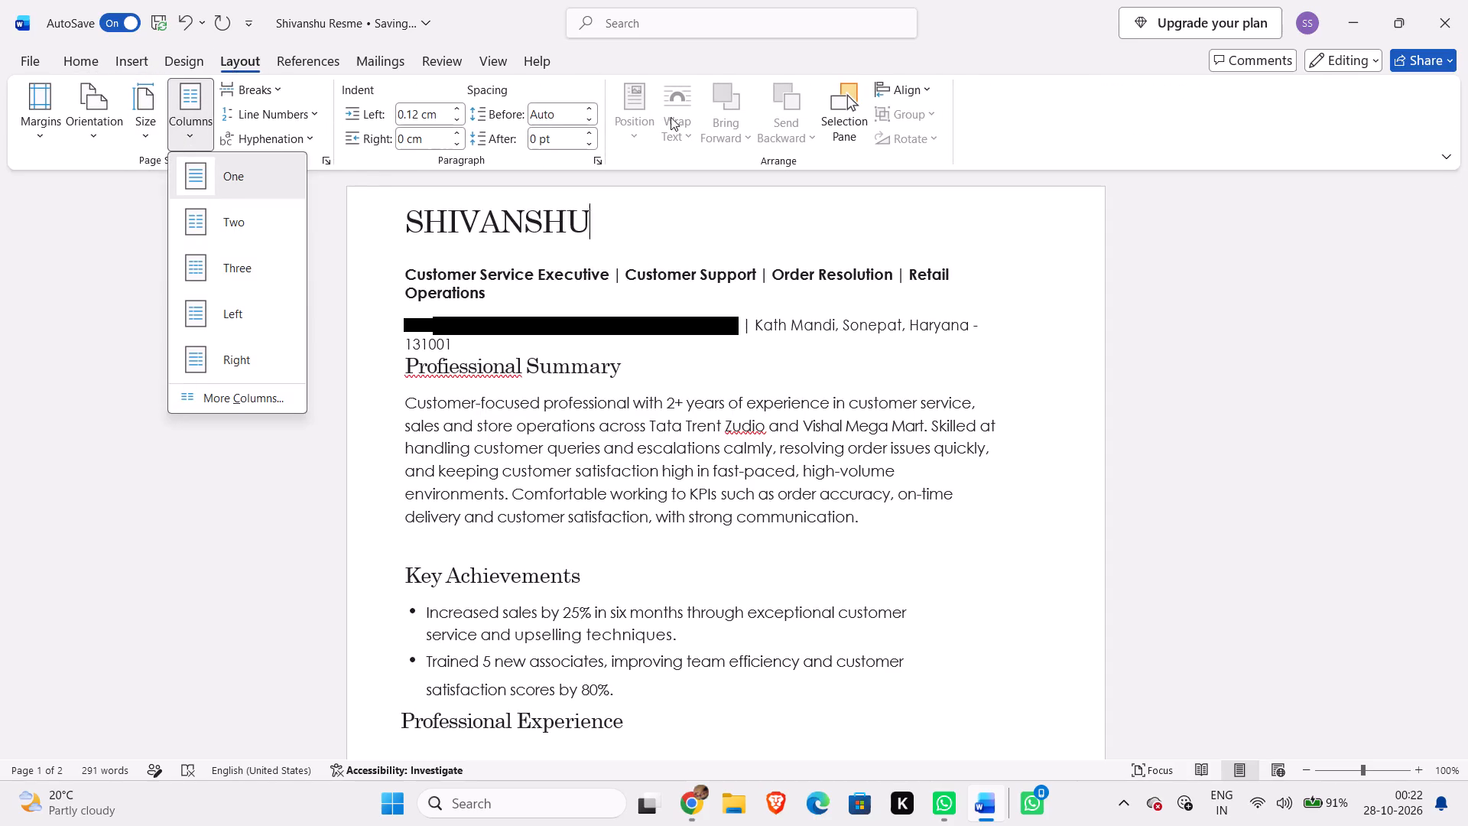
Set the left indent of the name heading to 0.1 cm.
left_click(458, 106)
left_click(458, 106)
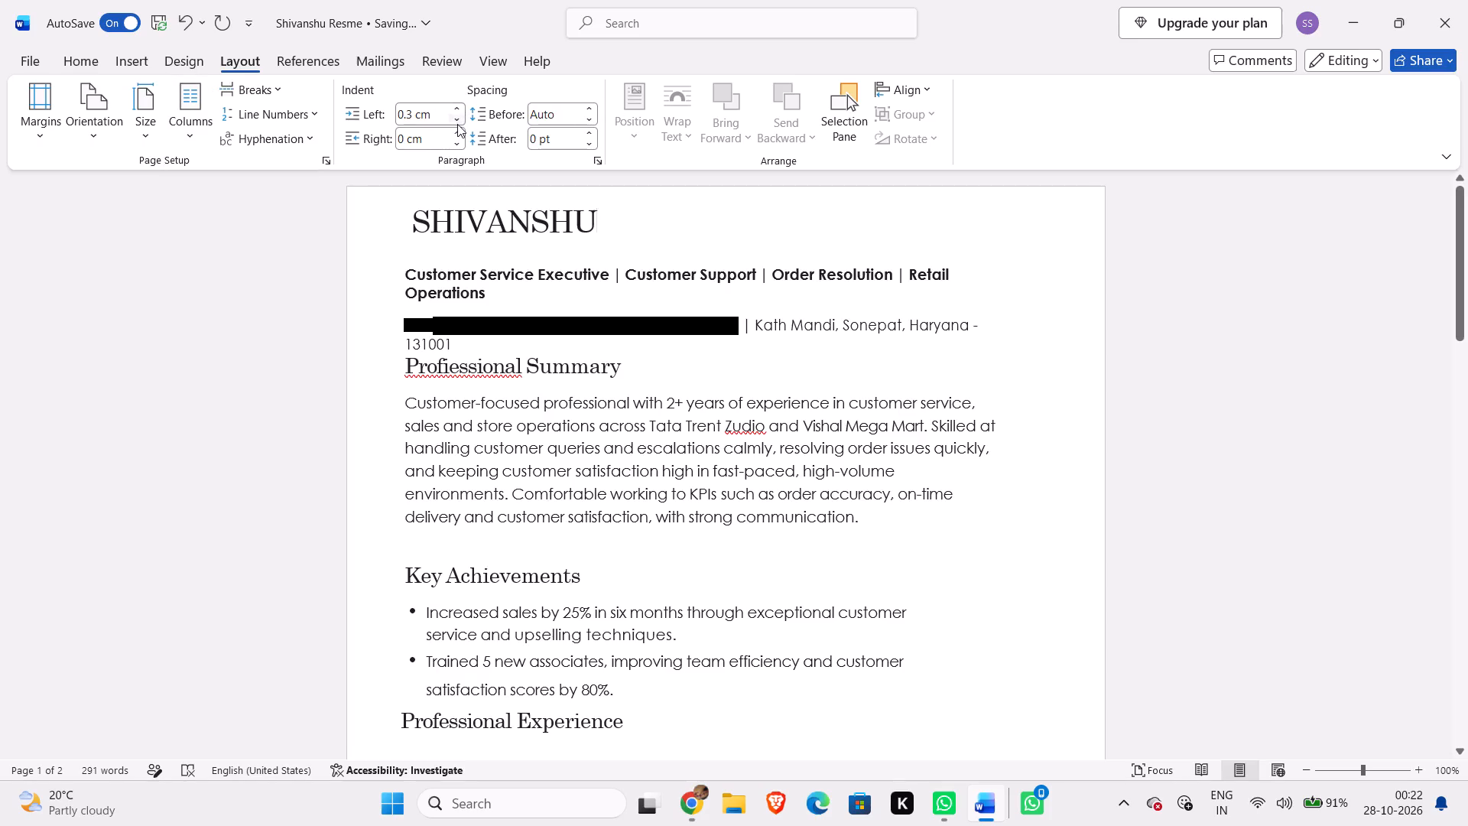
triple_click(458, 119)
left_click(458, 119)
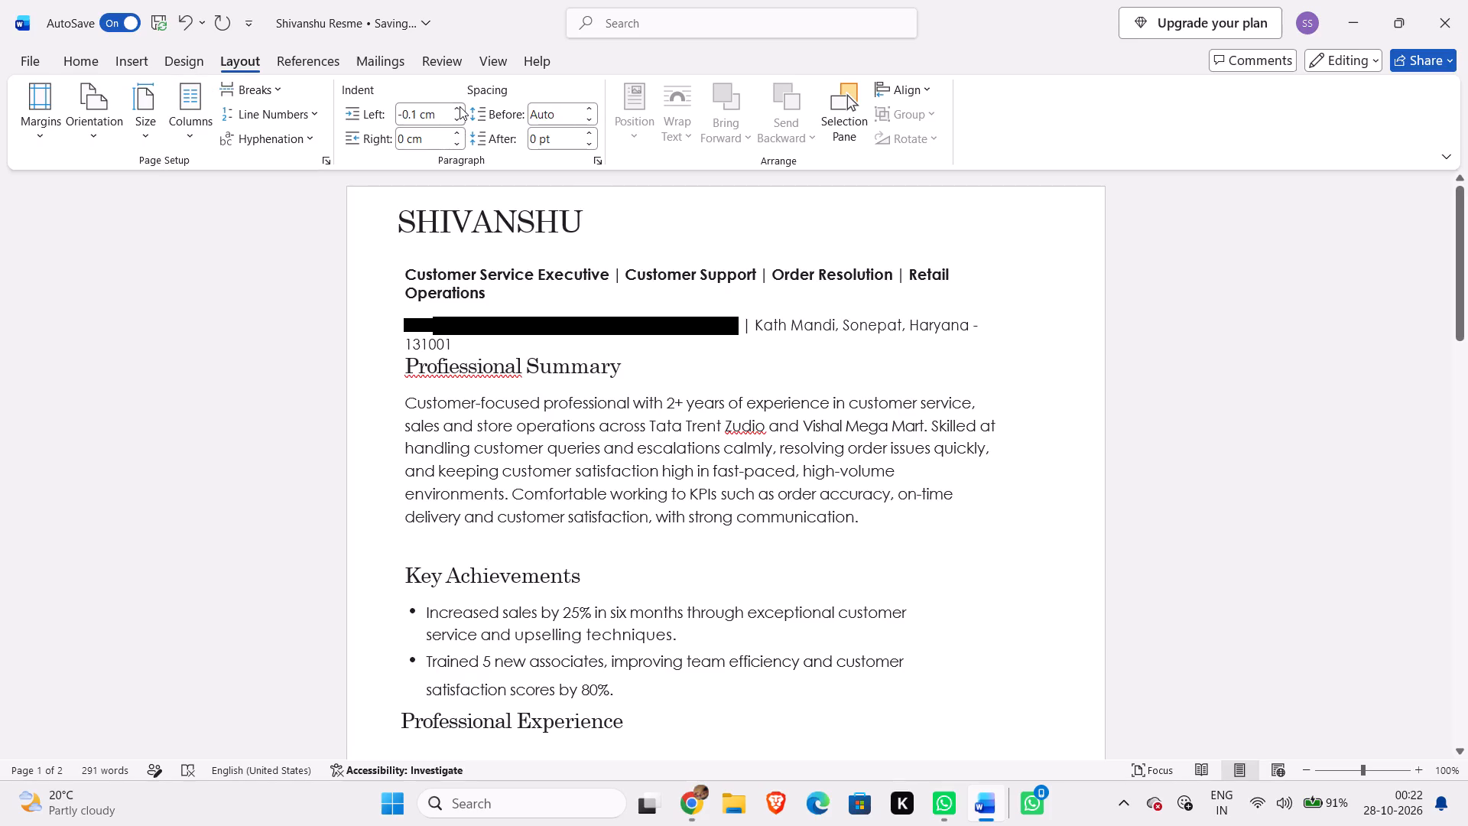
left_click(460, 106)
left_click(460, 106)
left_click(481, 219)
left_click(729, 217)
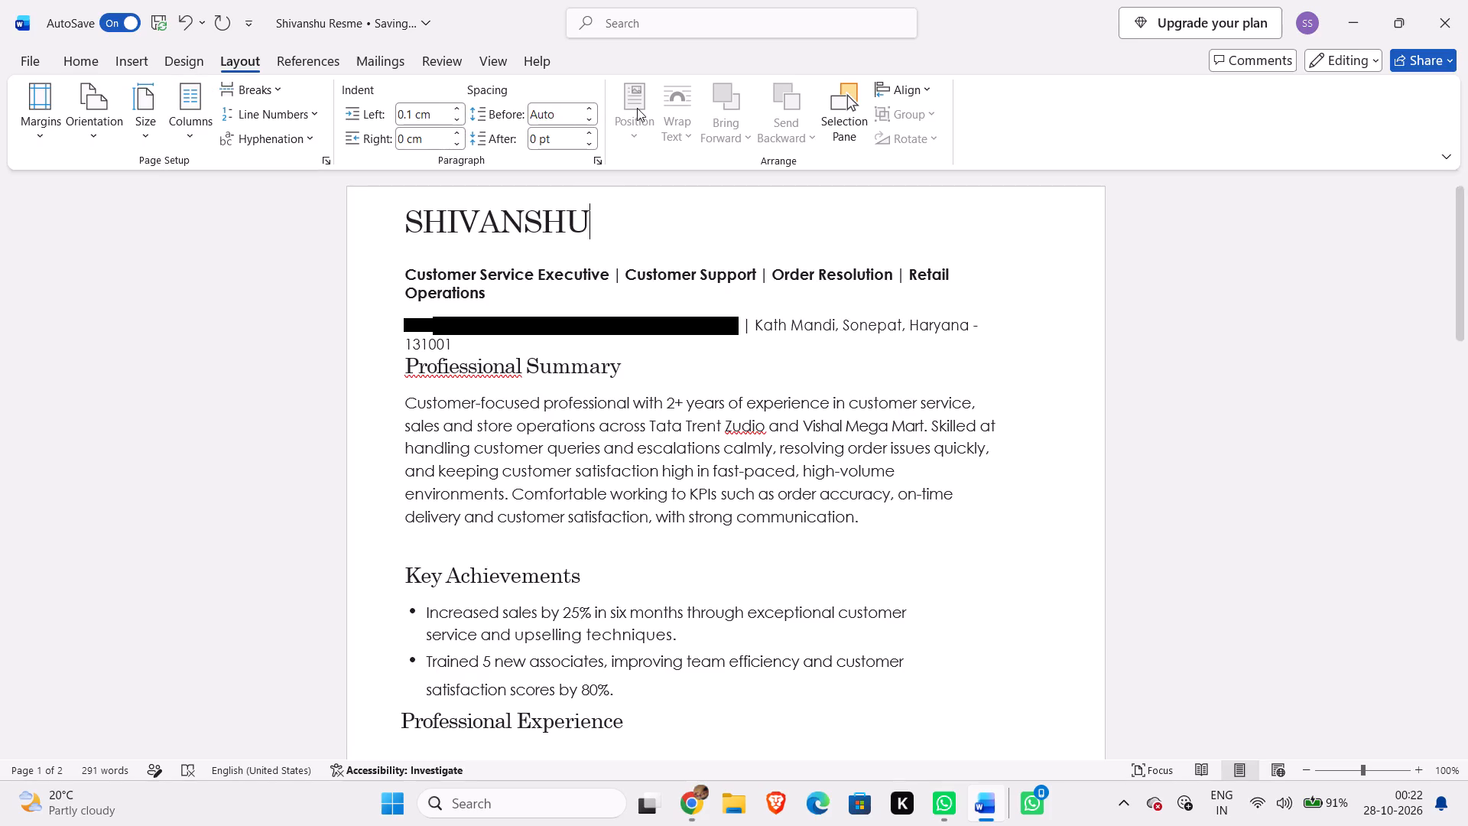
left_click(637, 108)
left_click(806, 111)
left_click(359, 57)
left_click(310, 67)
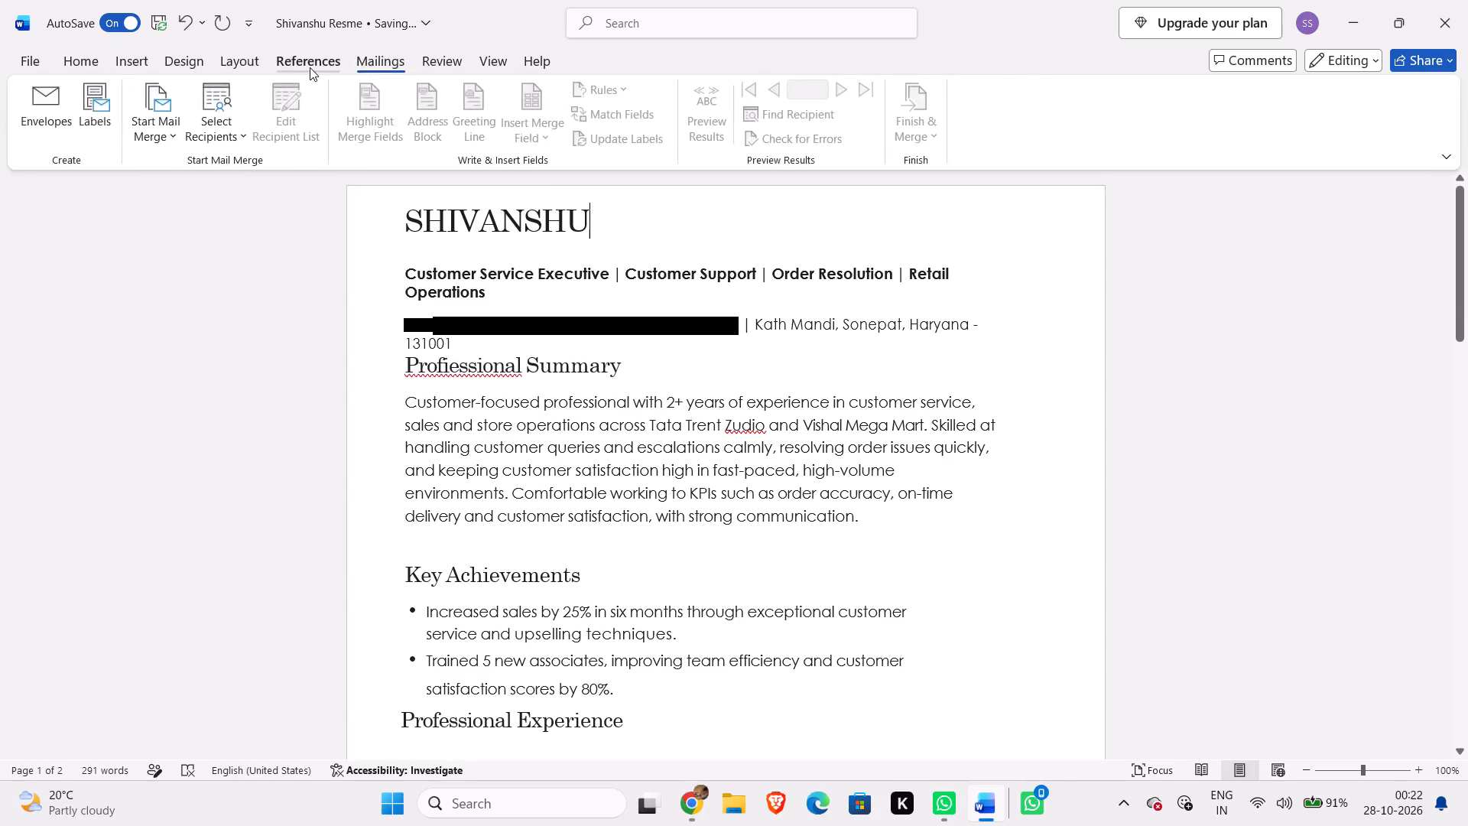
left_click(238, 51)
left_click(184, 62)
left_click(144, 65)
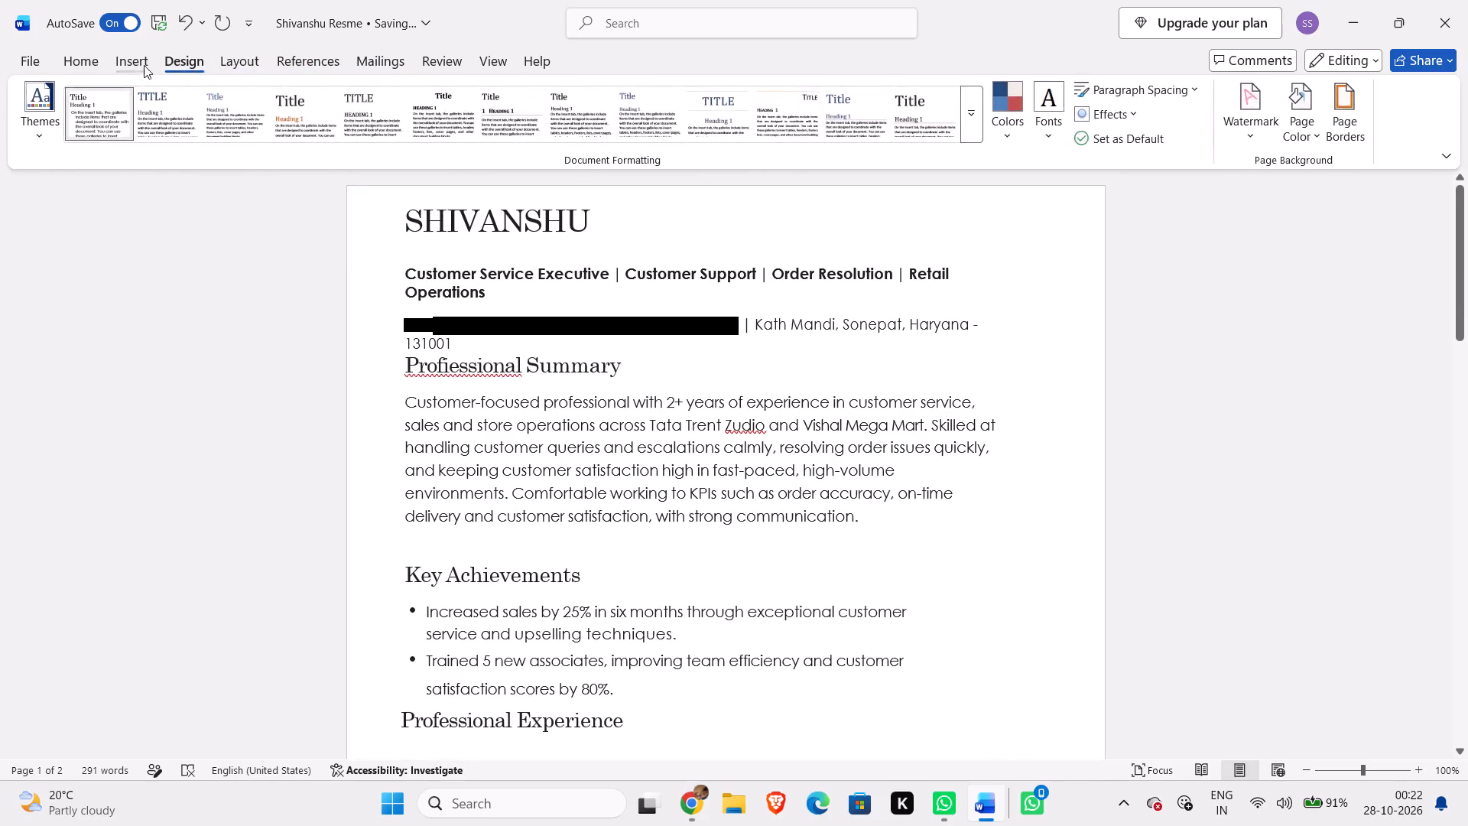
Apply single line spacing to the entire resume text and clear the selection.
left_click(85, 66)
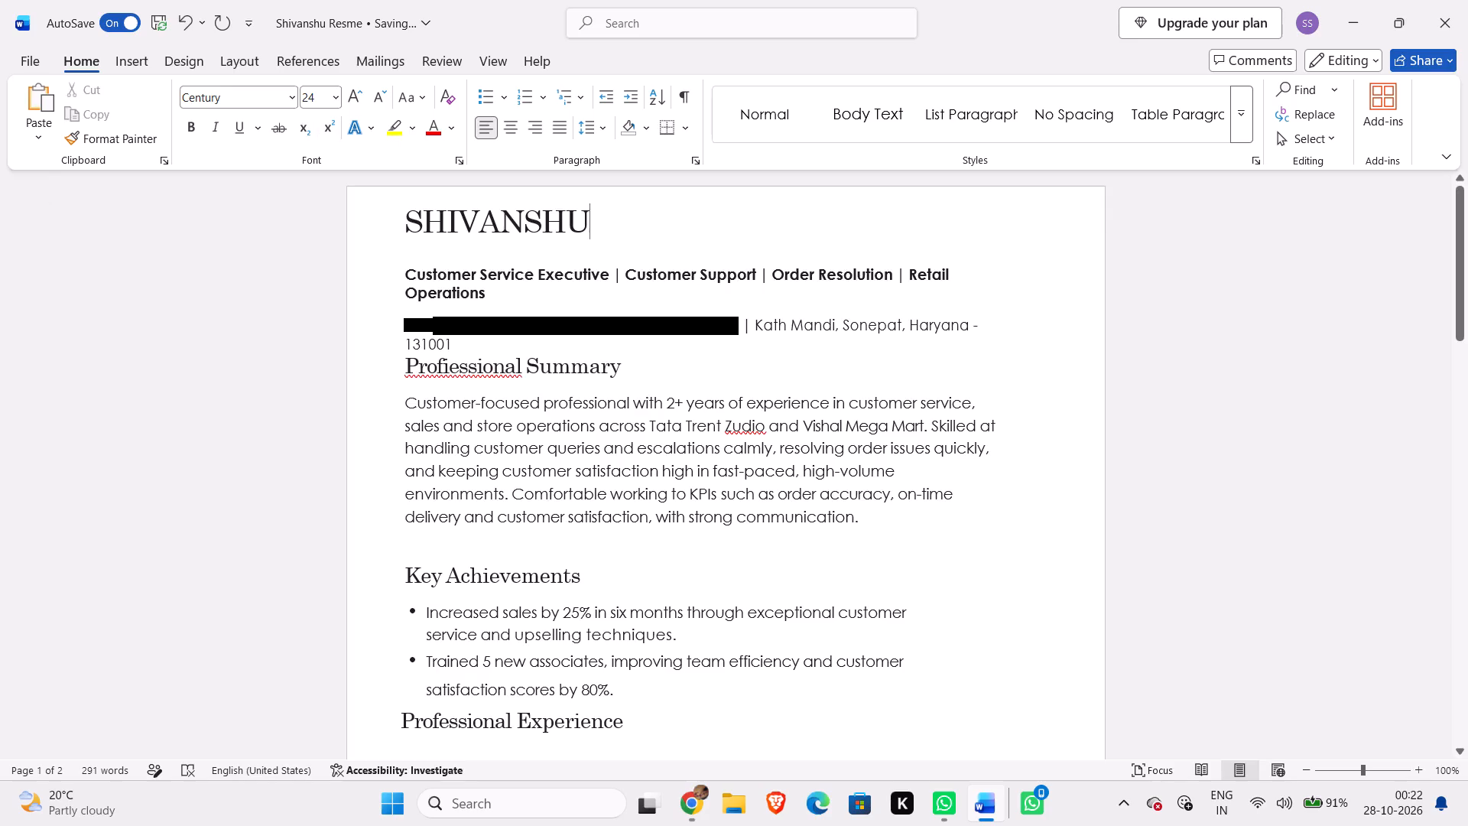
left_click(405, 210)
key("ctrl+a")
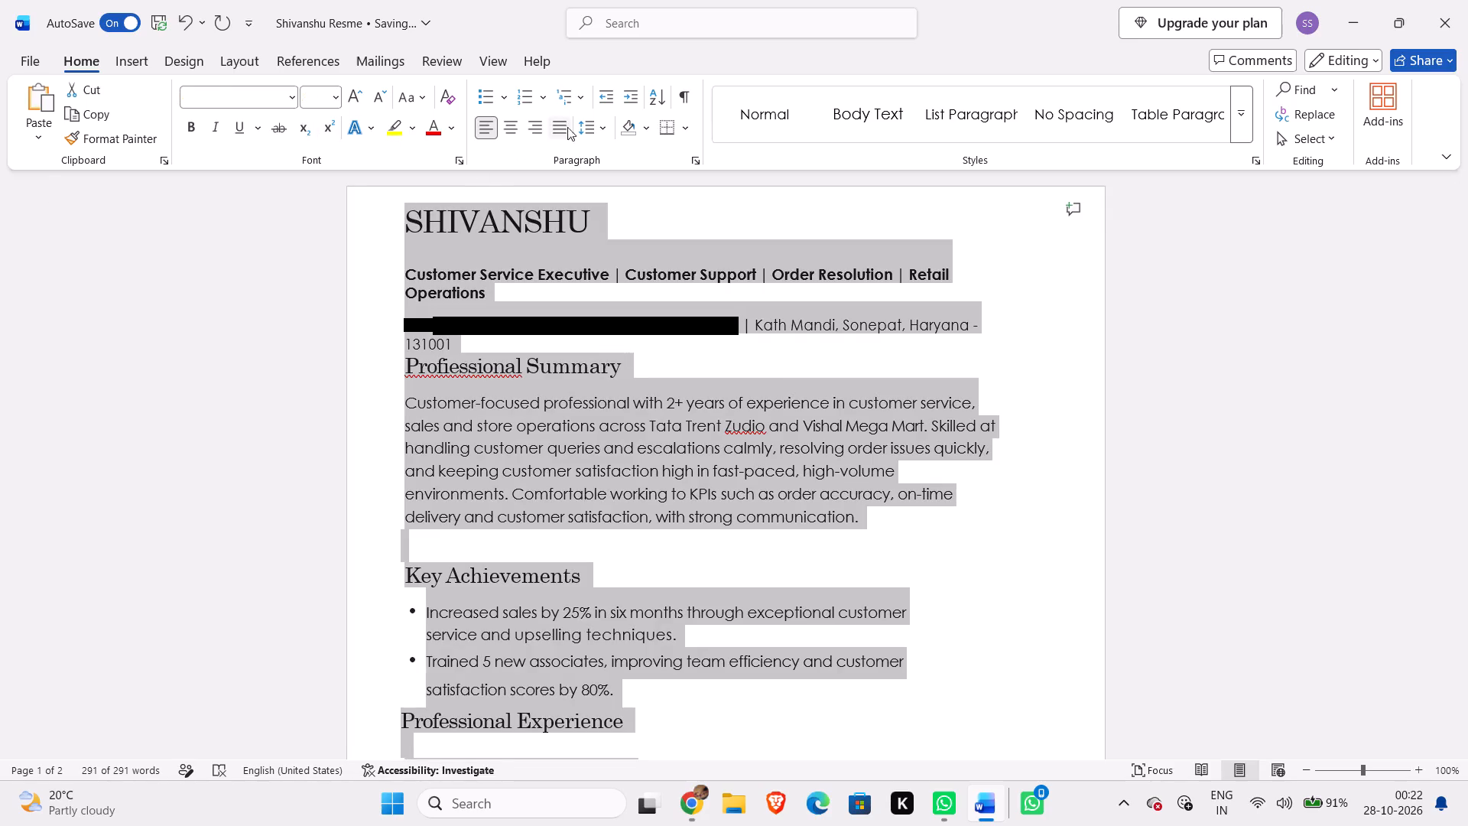
left_click(586, 123)
left_click(609, 154)
scroll(636, 320, "down", 1)
left_click(672, 363)
Insert a blank line without a bullet between the last Sales Officer bullet and the "Sales Associate | Tata Trent Zudio" heading.
scroll(673, 359, "down", 10)
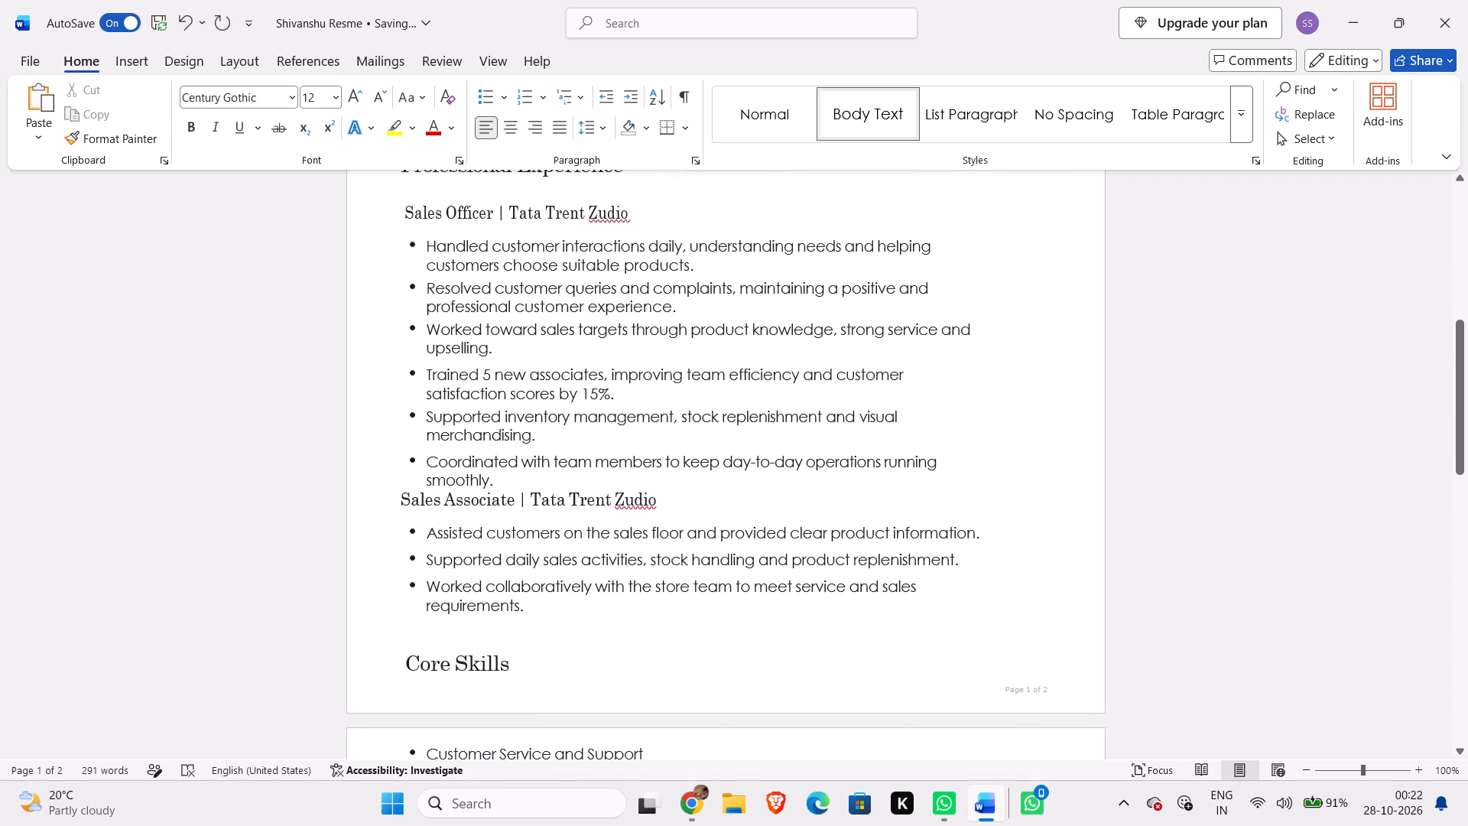
scroll(567, 587, "up", 2)
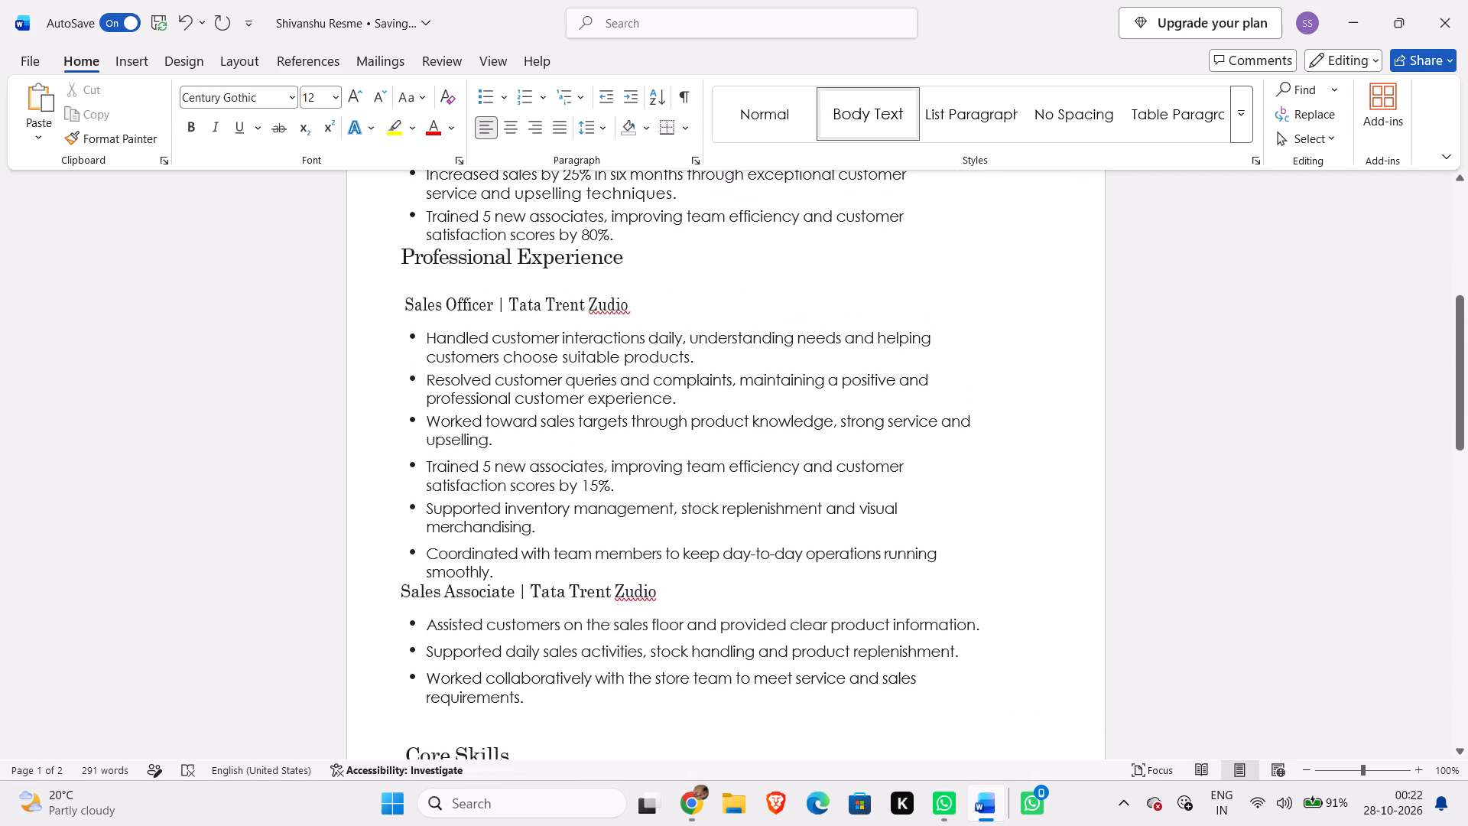
left_click(522, 574)
key("Return")
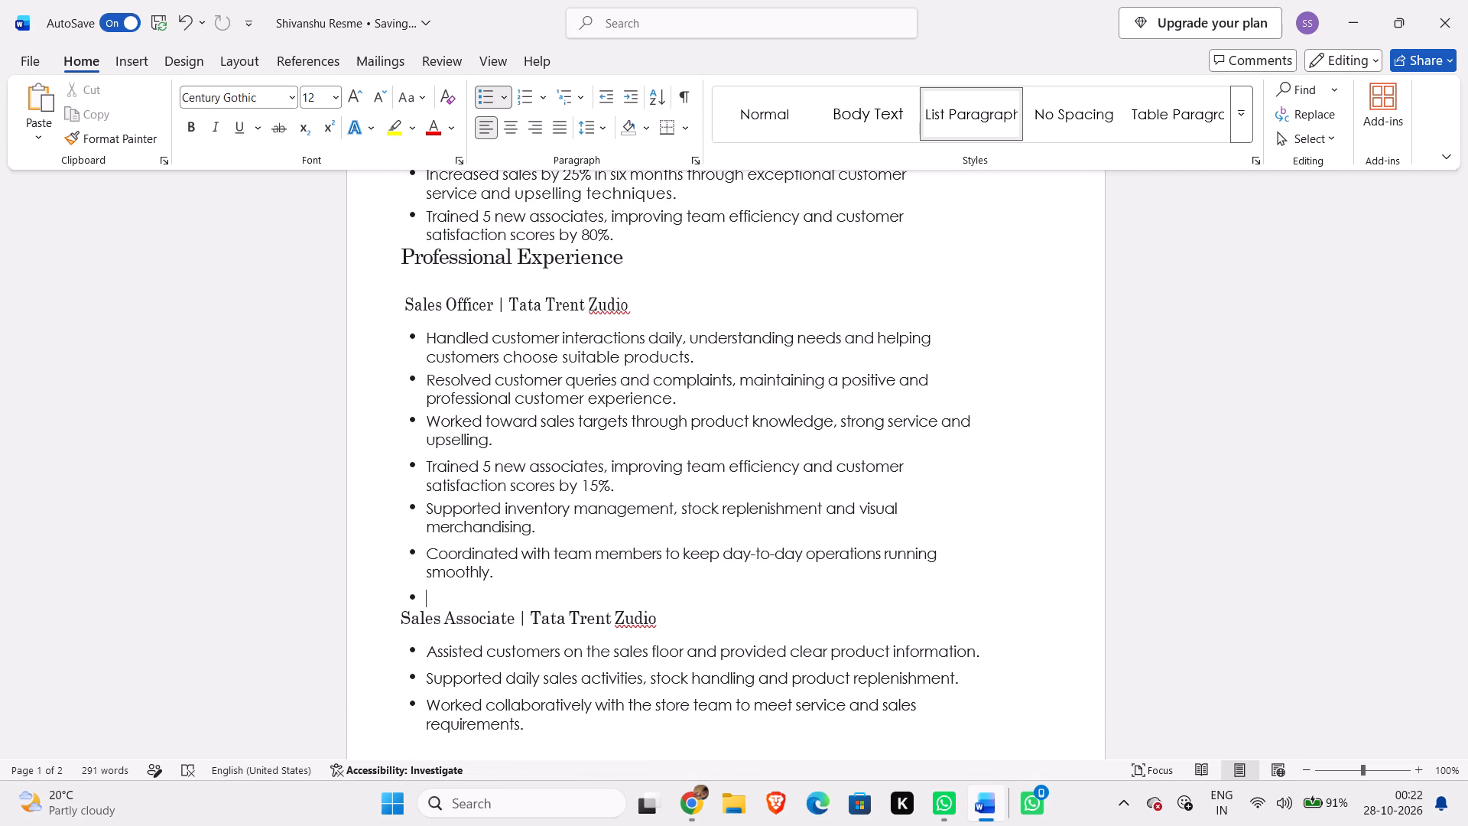
key("BackSpace")
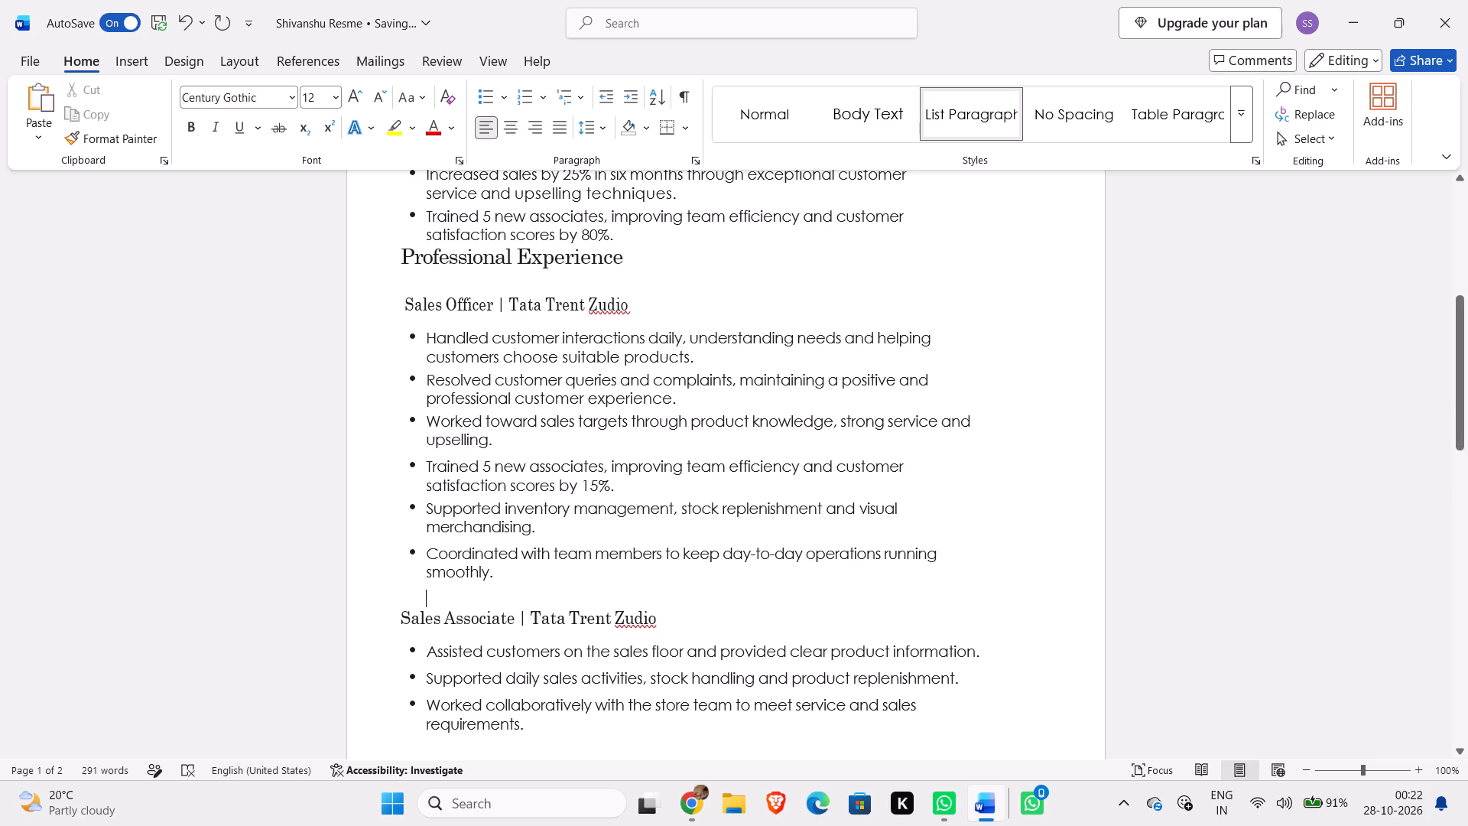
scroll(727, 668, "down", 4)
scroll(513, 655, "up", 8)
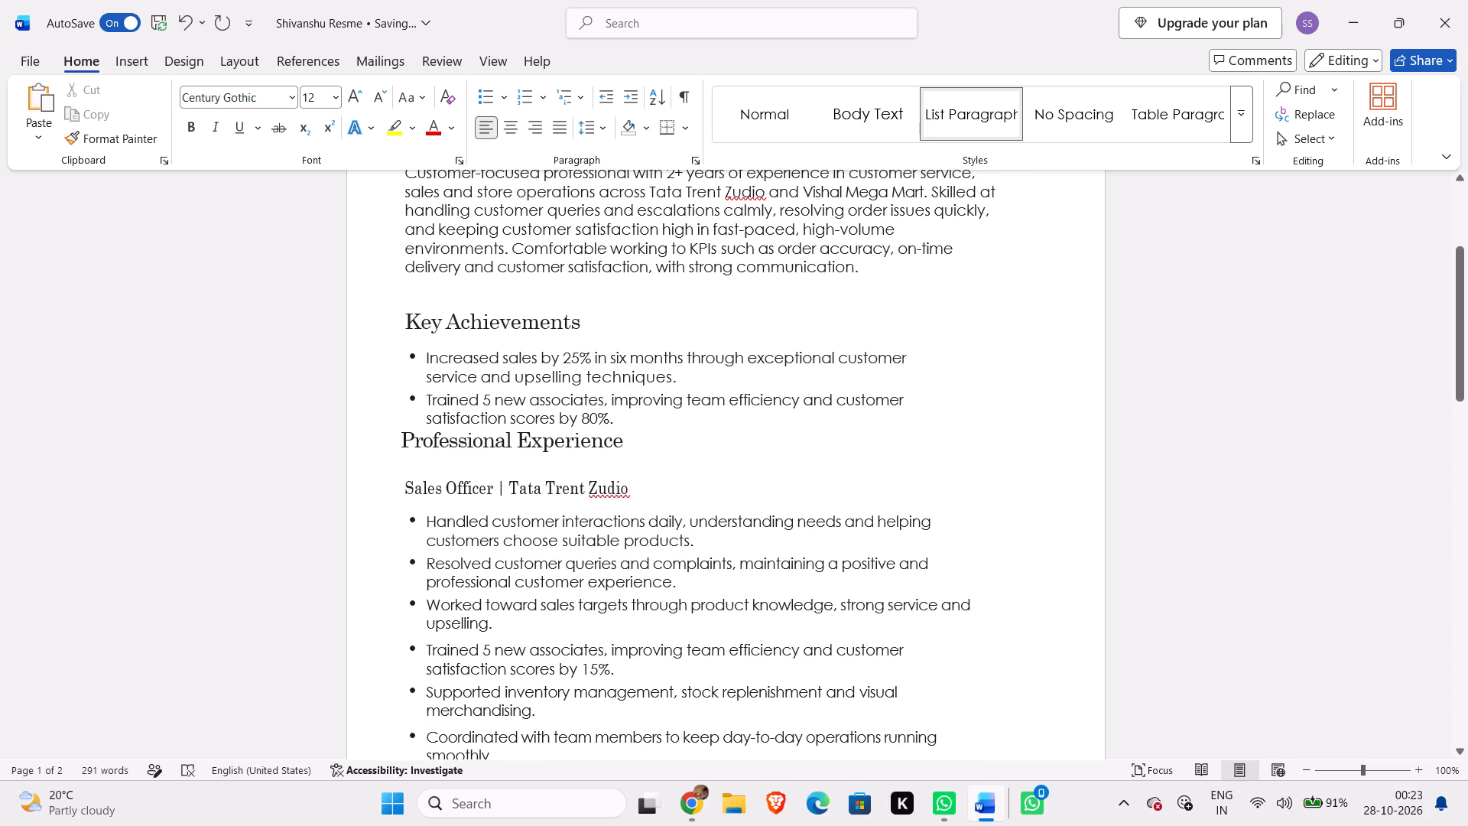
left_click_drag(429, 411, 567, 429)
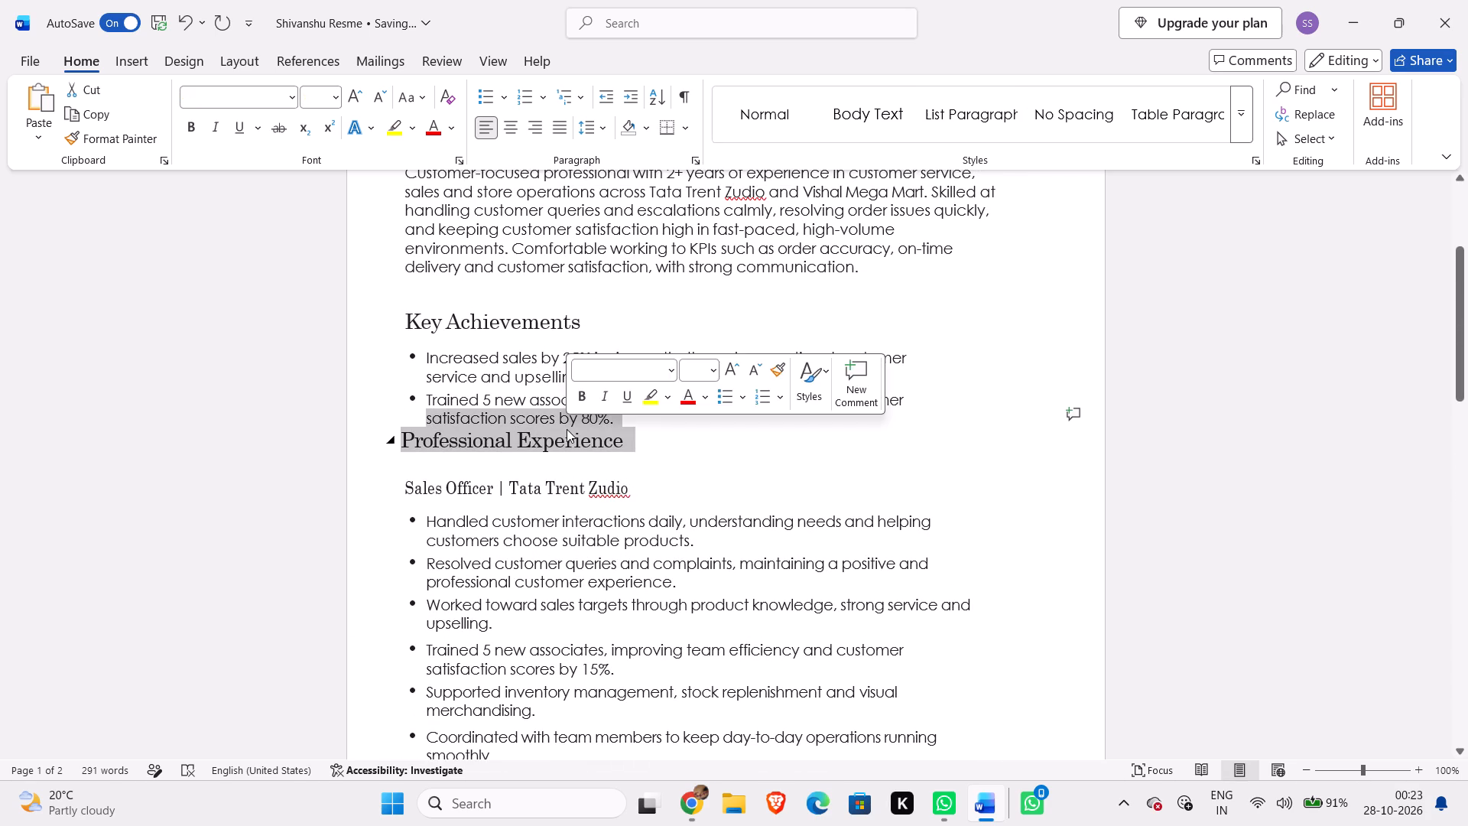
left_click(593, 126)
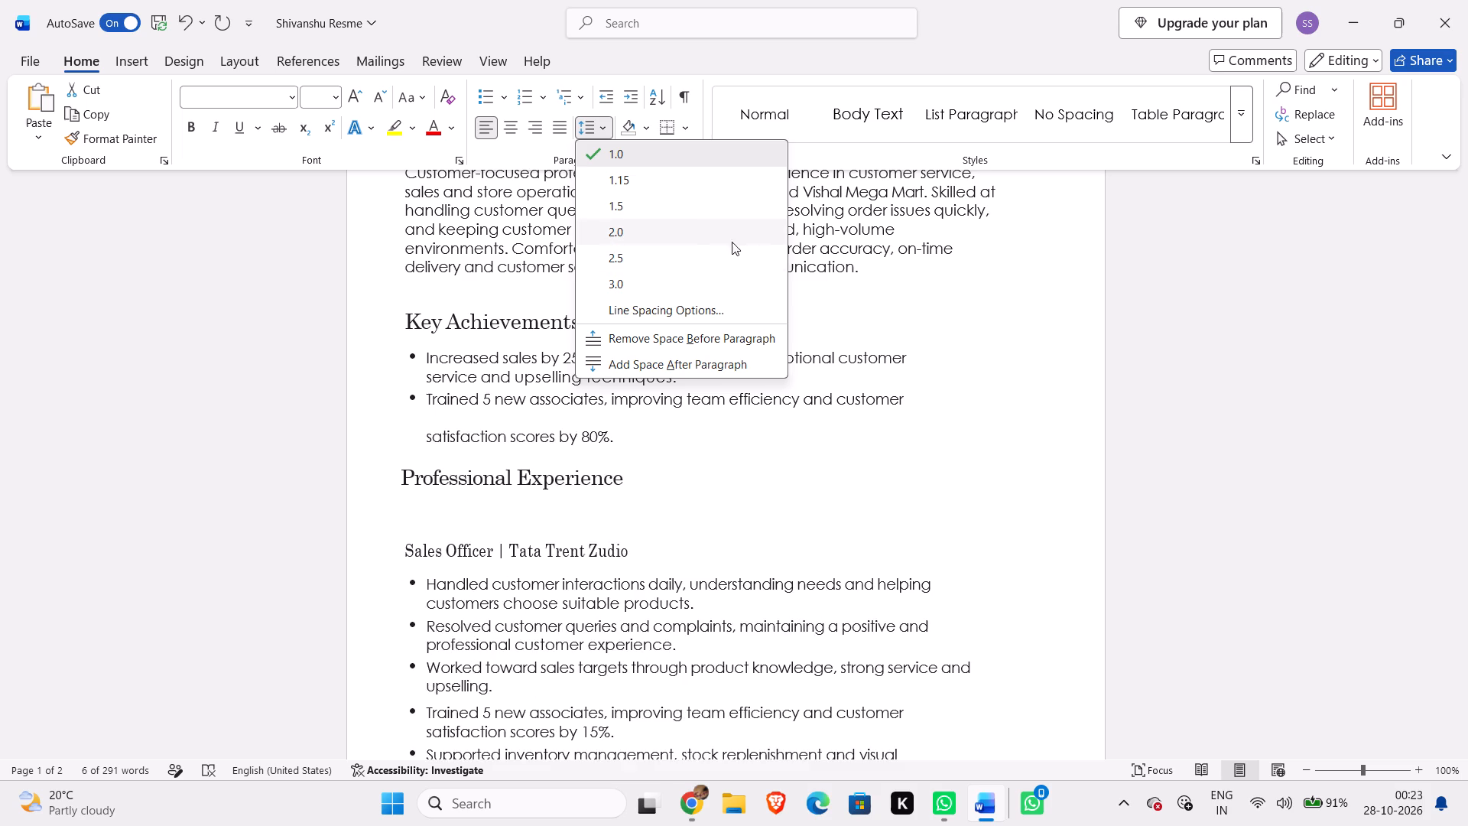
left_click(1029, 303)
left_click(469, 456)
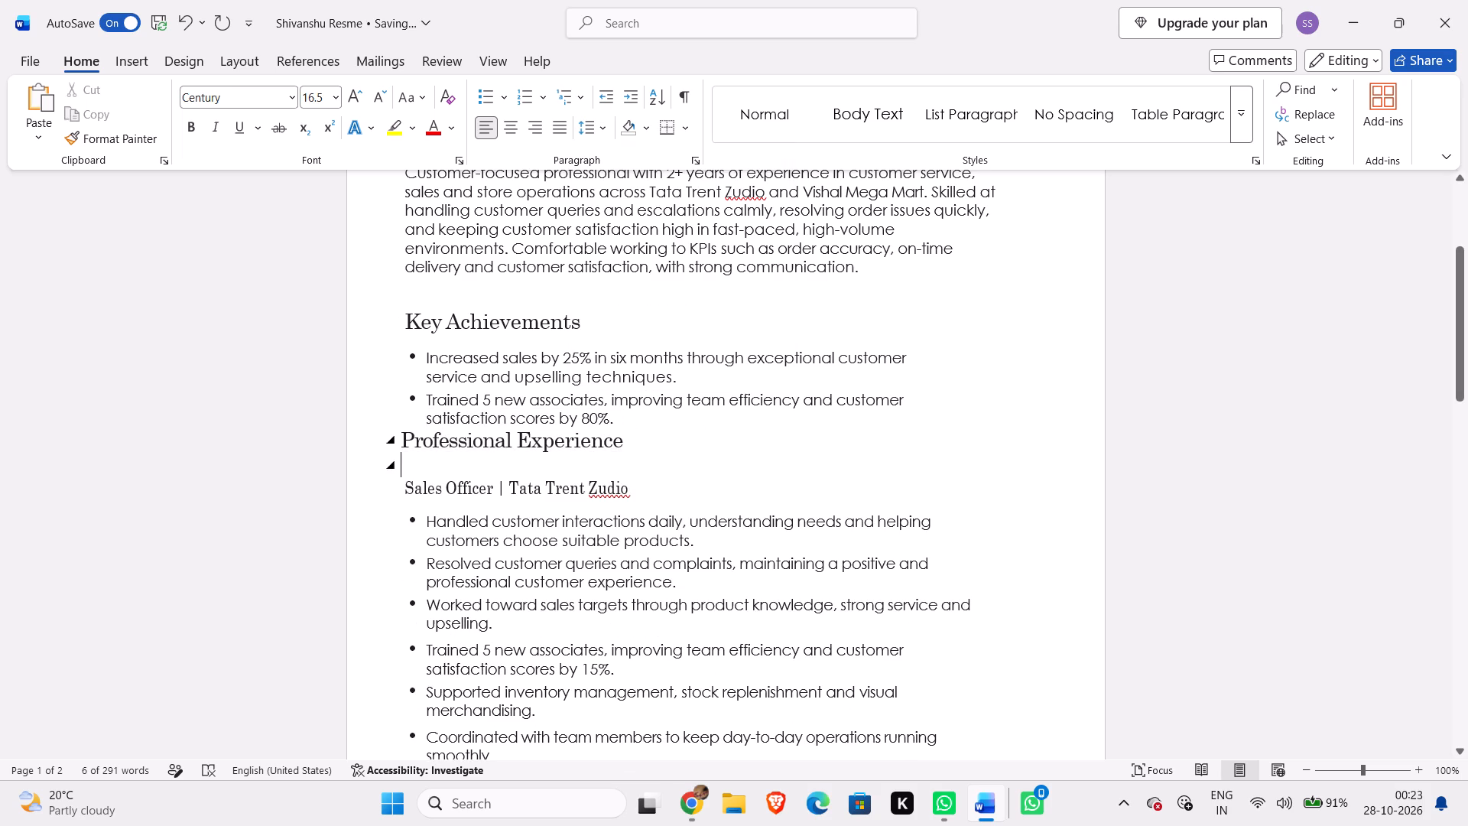
Break the last Key Achievements bullet before its final period, putting the period on its own unbulleted line above the "Professional Experience" heading.
left_click(610, 418)
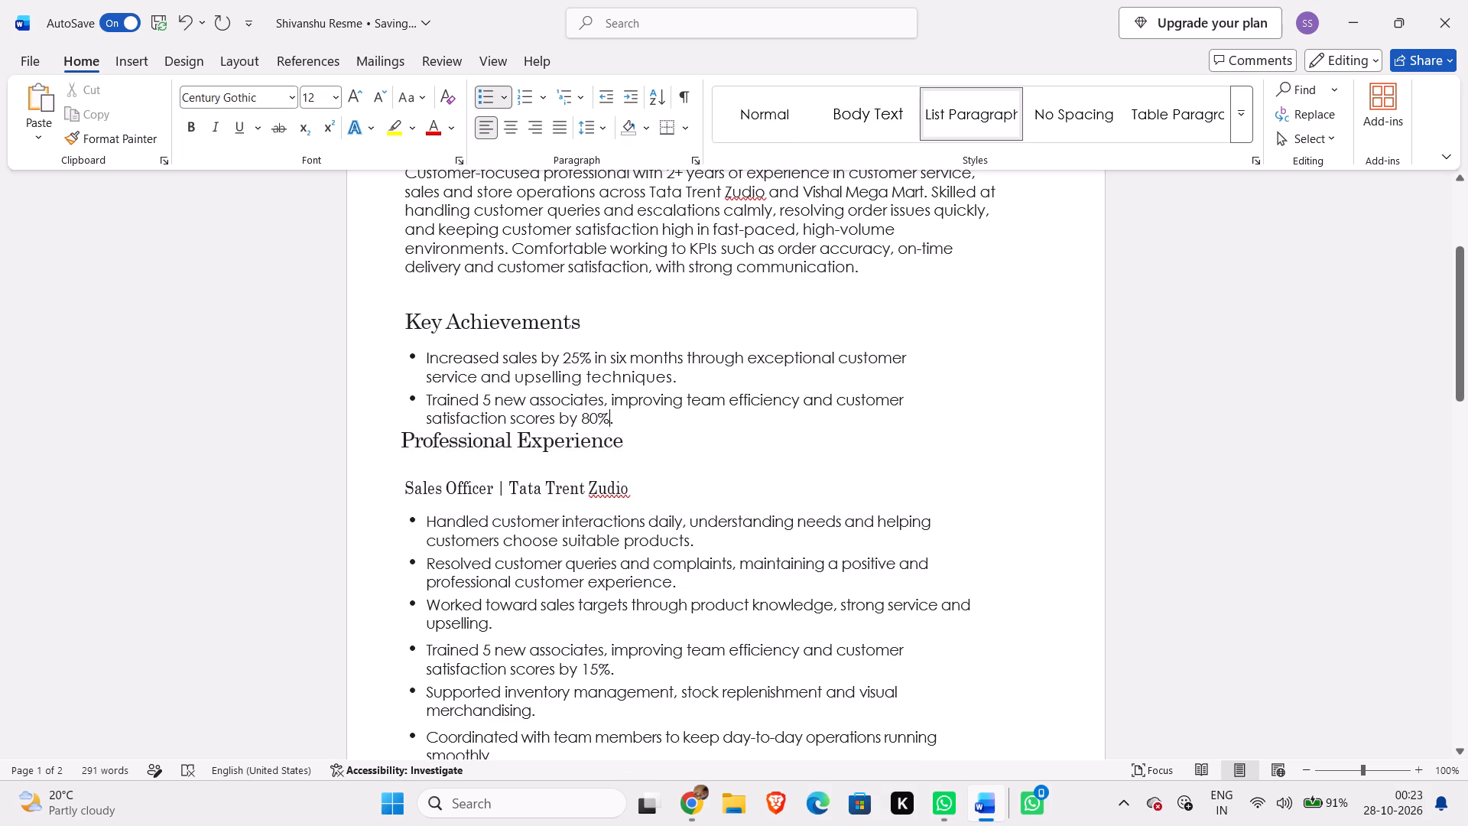
key("Return")
key("F12")
key("BackSpace")
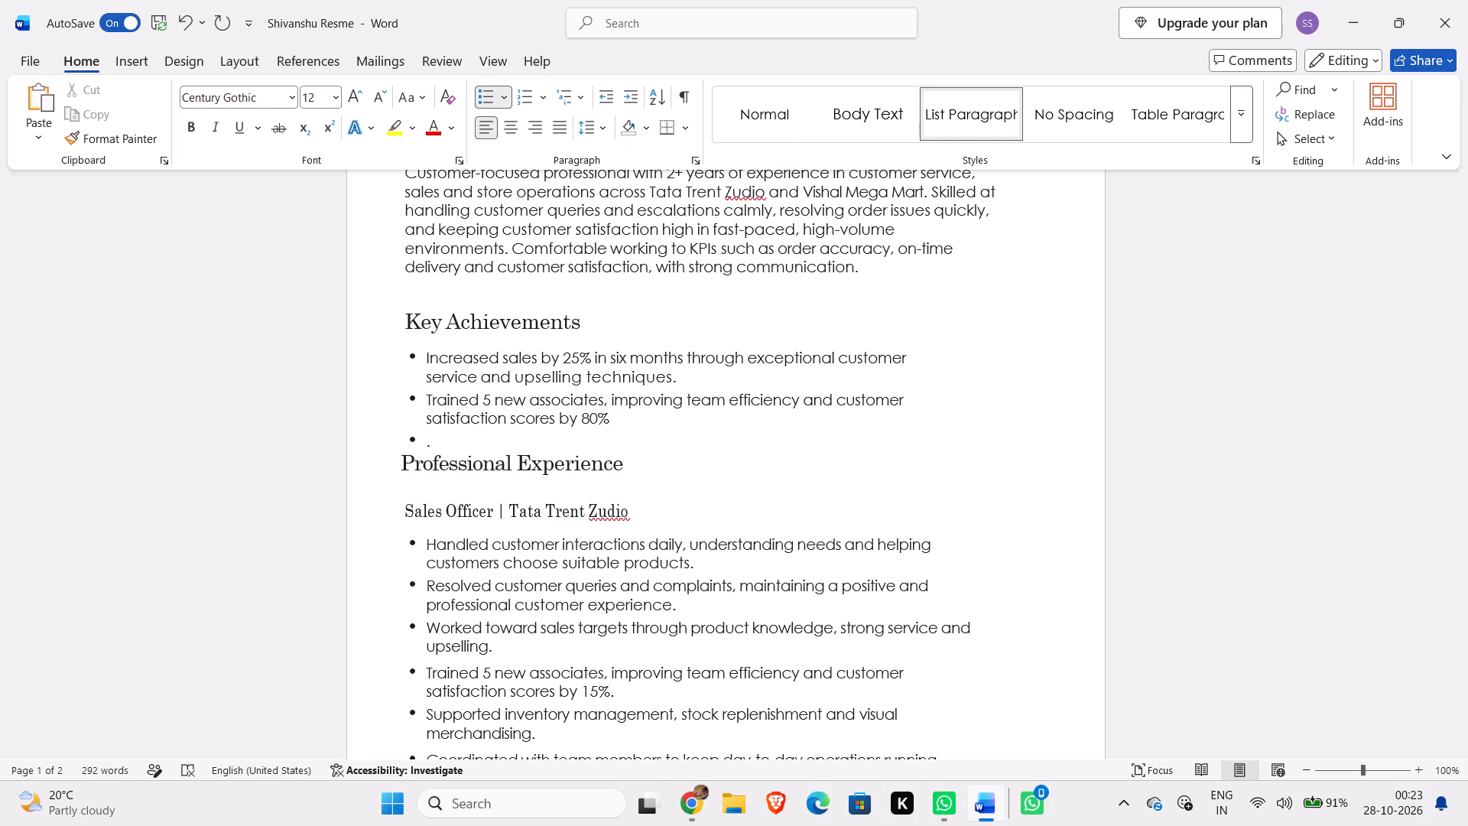
key("BackSpace")
key("BackSpace")
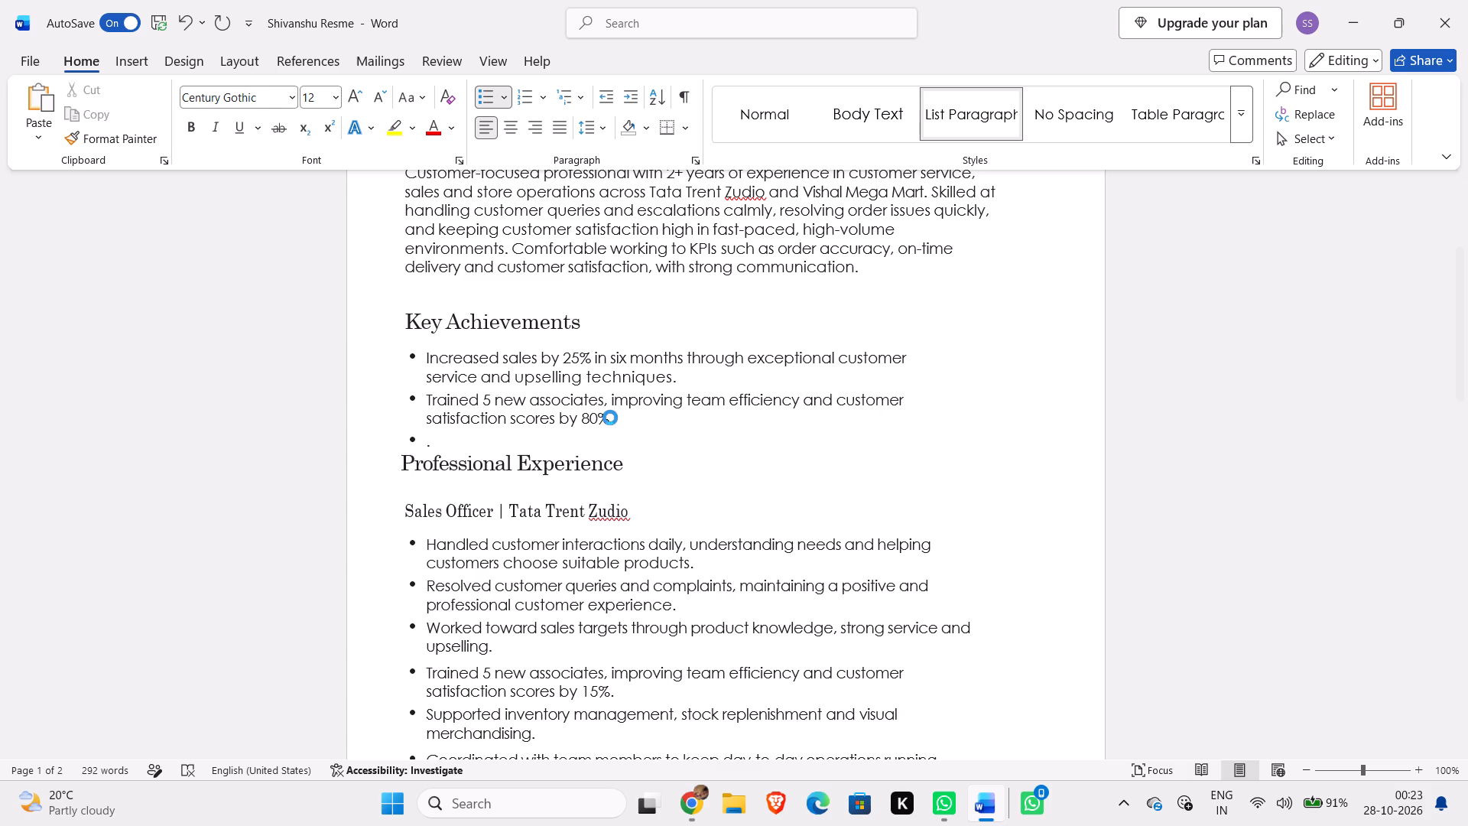
right_click(610, 417)
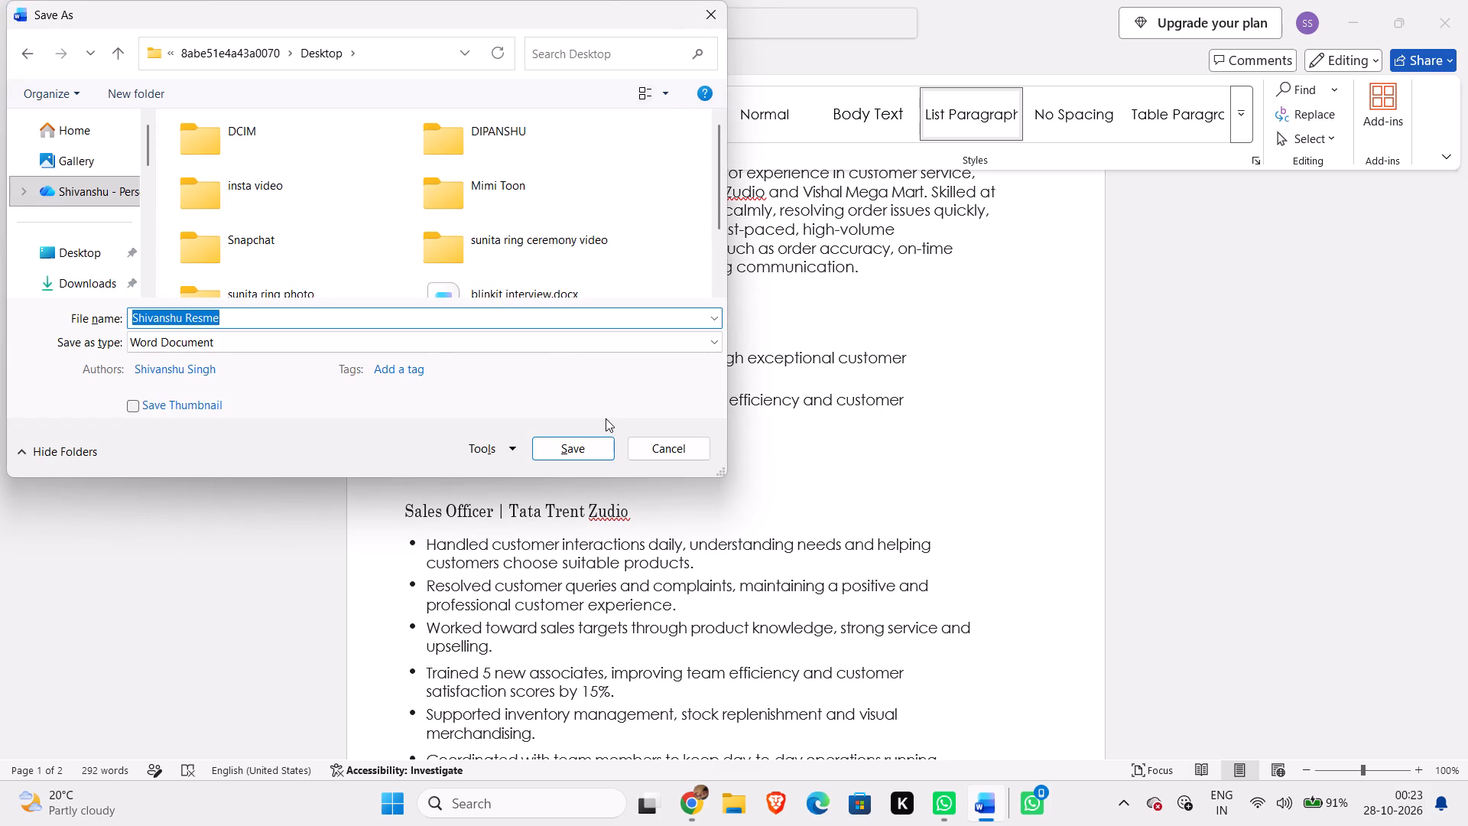
left_click(659, 450)
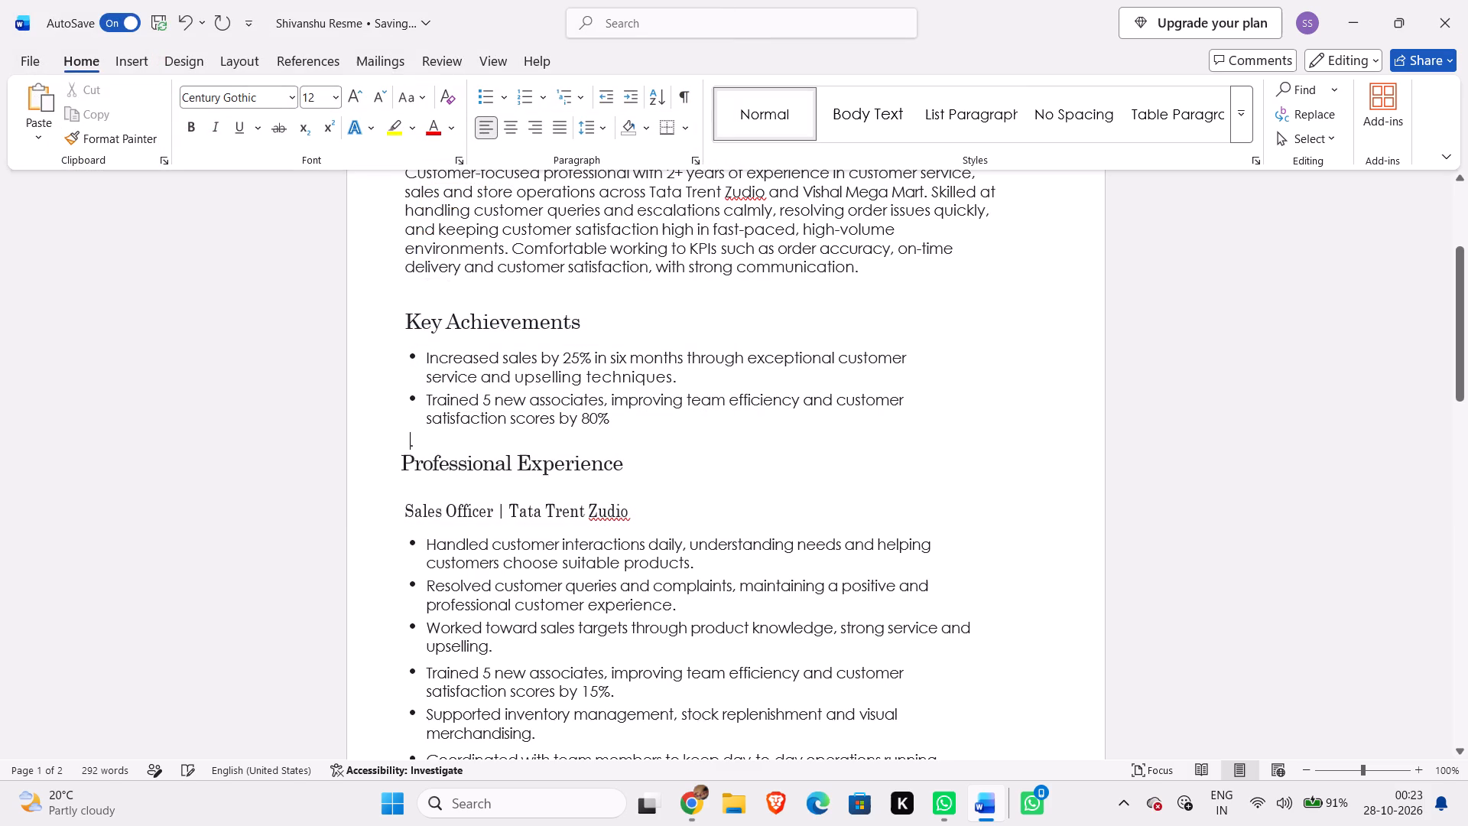
left_click(586, 447)
Save the resume and close the document.
scroll(770, 462, "down", 3)
scroll(670, 472, "down", 4)
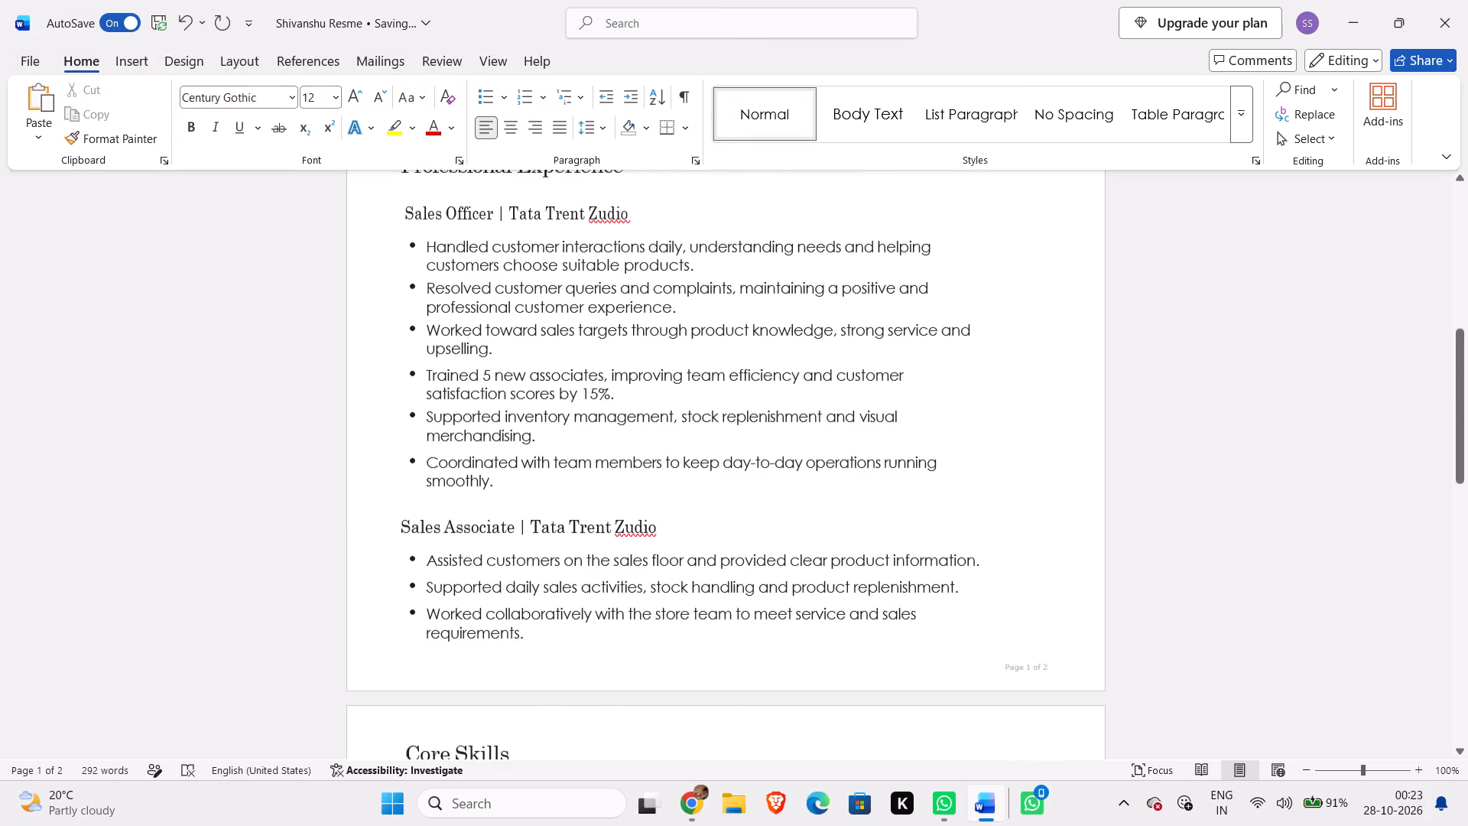
scroll(662, 482, "down", 3)
scroll(662, 482, "up", 8)
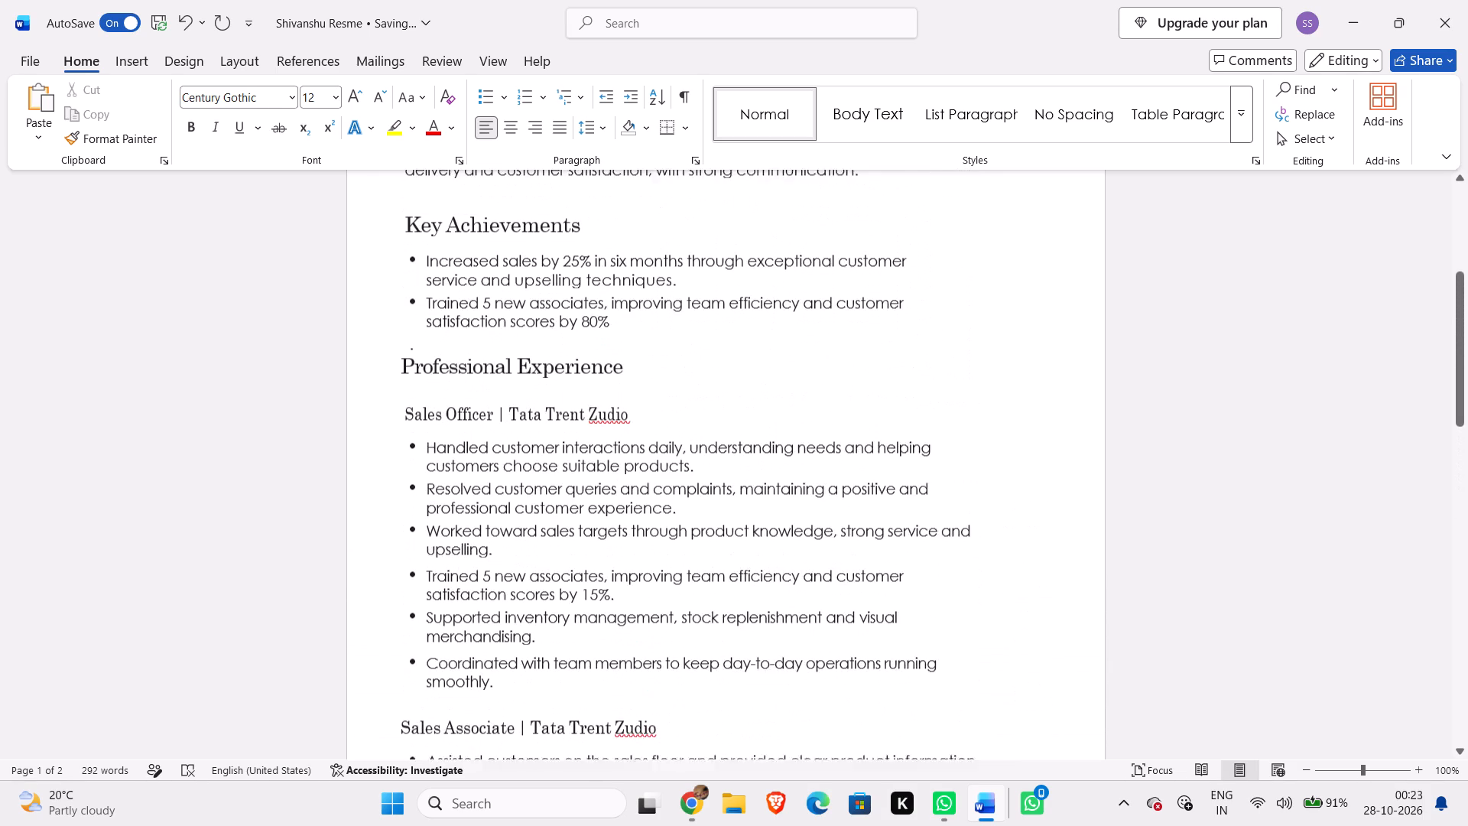
scroll(662, 482, "up", 3)
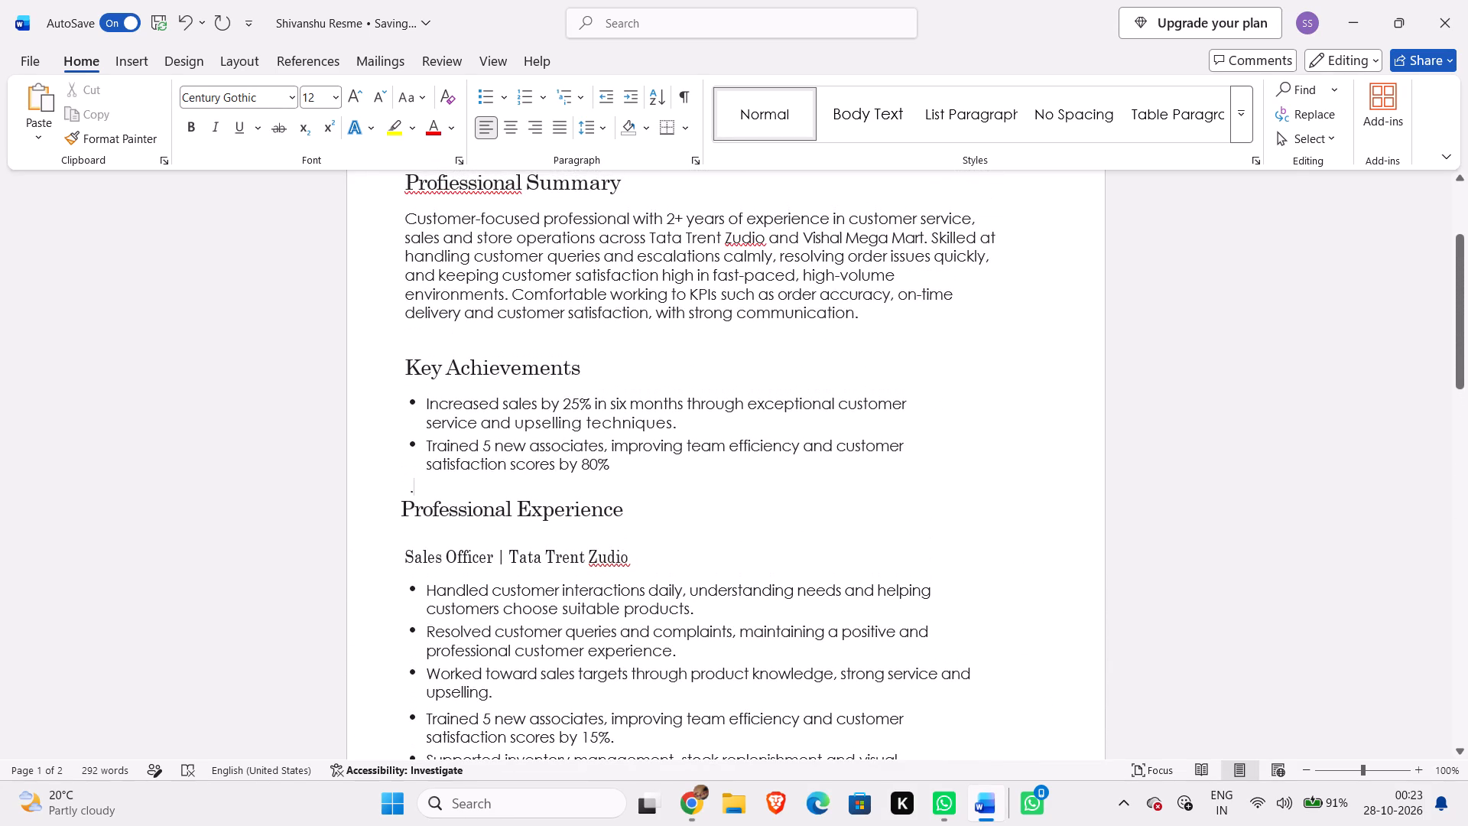
key("ctrl+s")
key("ctrl+s")
key("ctrl+s")
key("ctrl+s")
key("ctrl+s")
key("ctrl+s")
left_click(1456, 5)
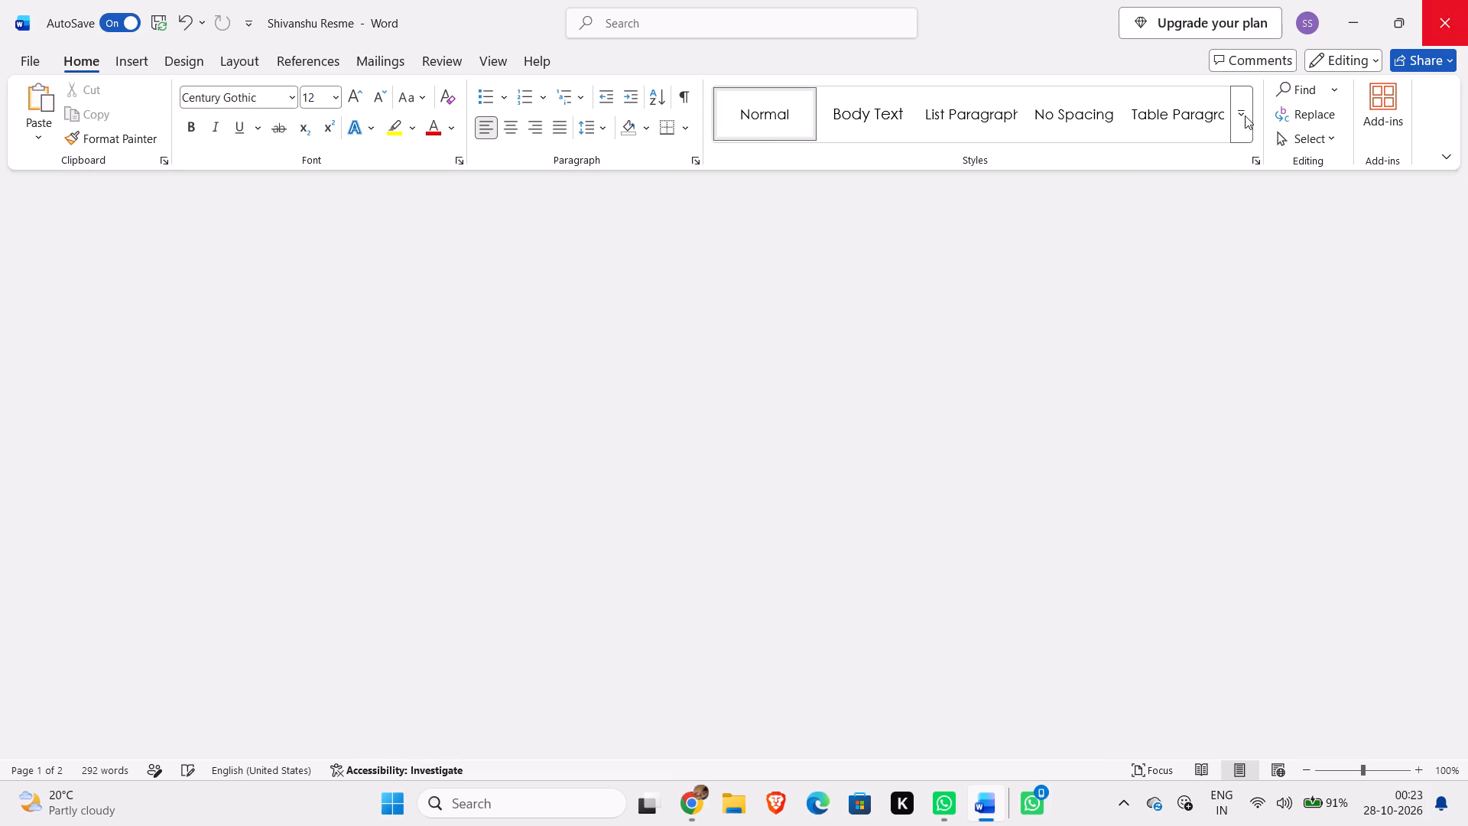
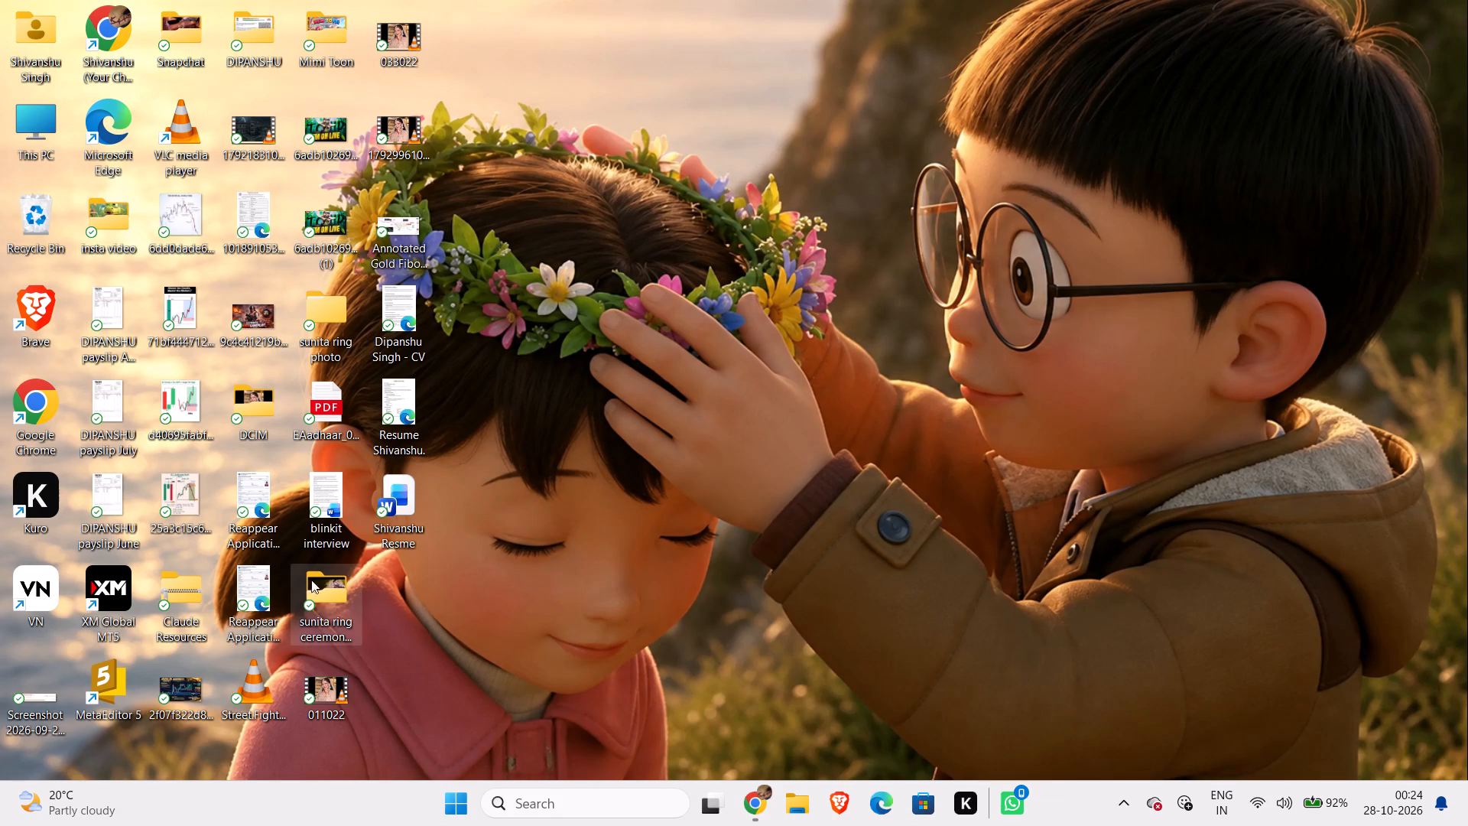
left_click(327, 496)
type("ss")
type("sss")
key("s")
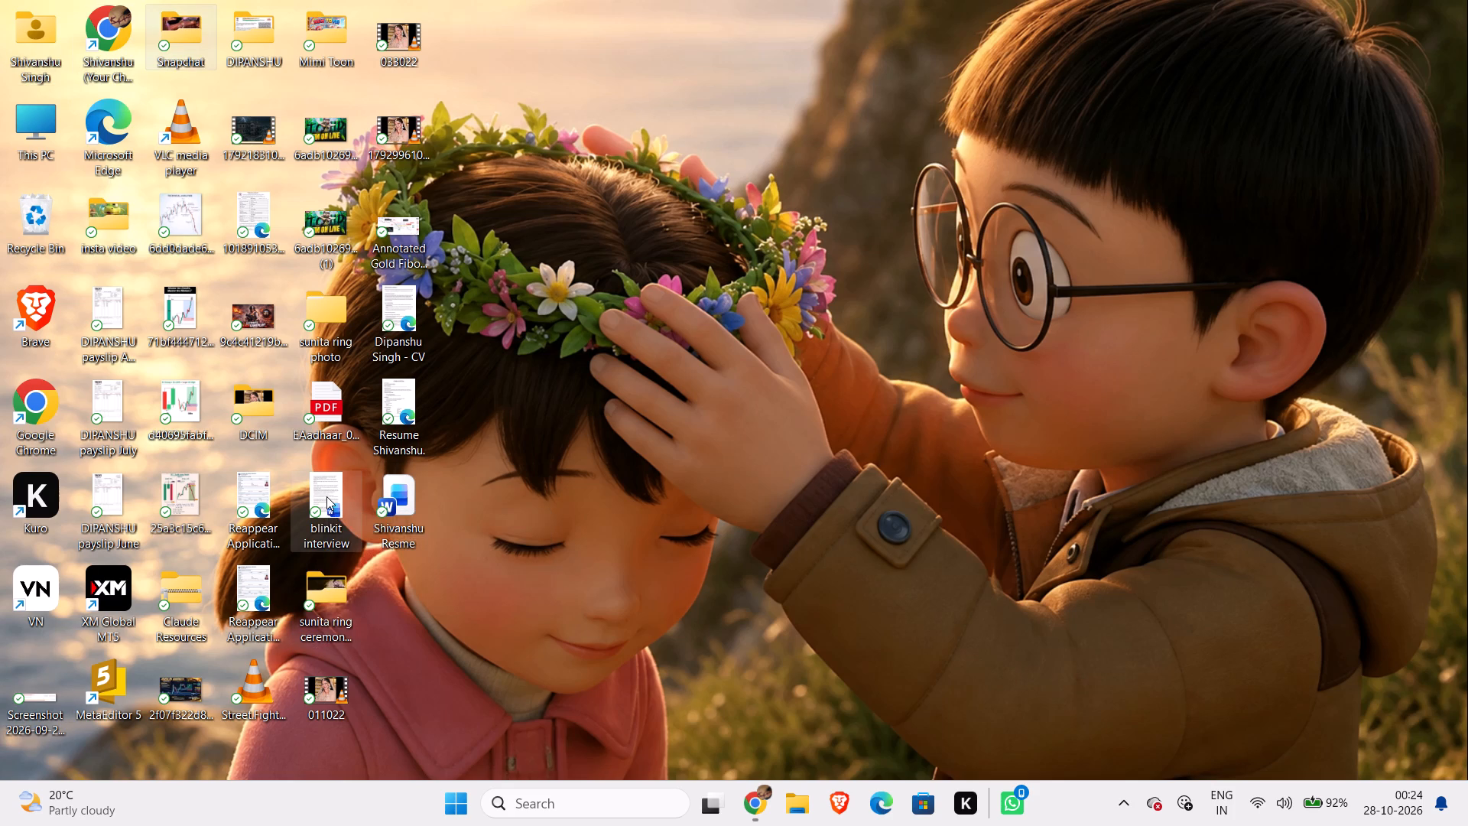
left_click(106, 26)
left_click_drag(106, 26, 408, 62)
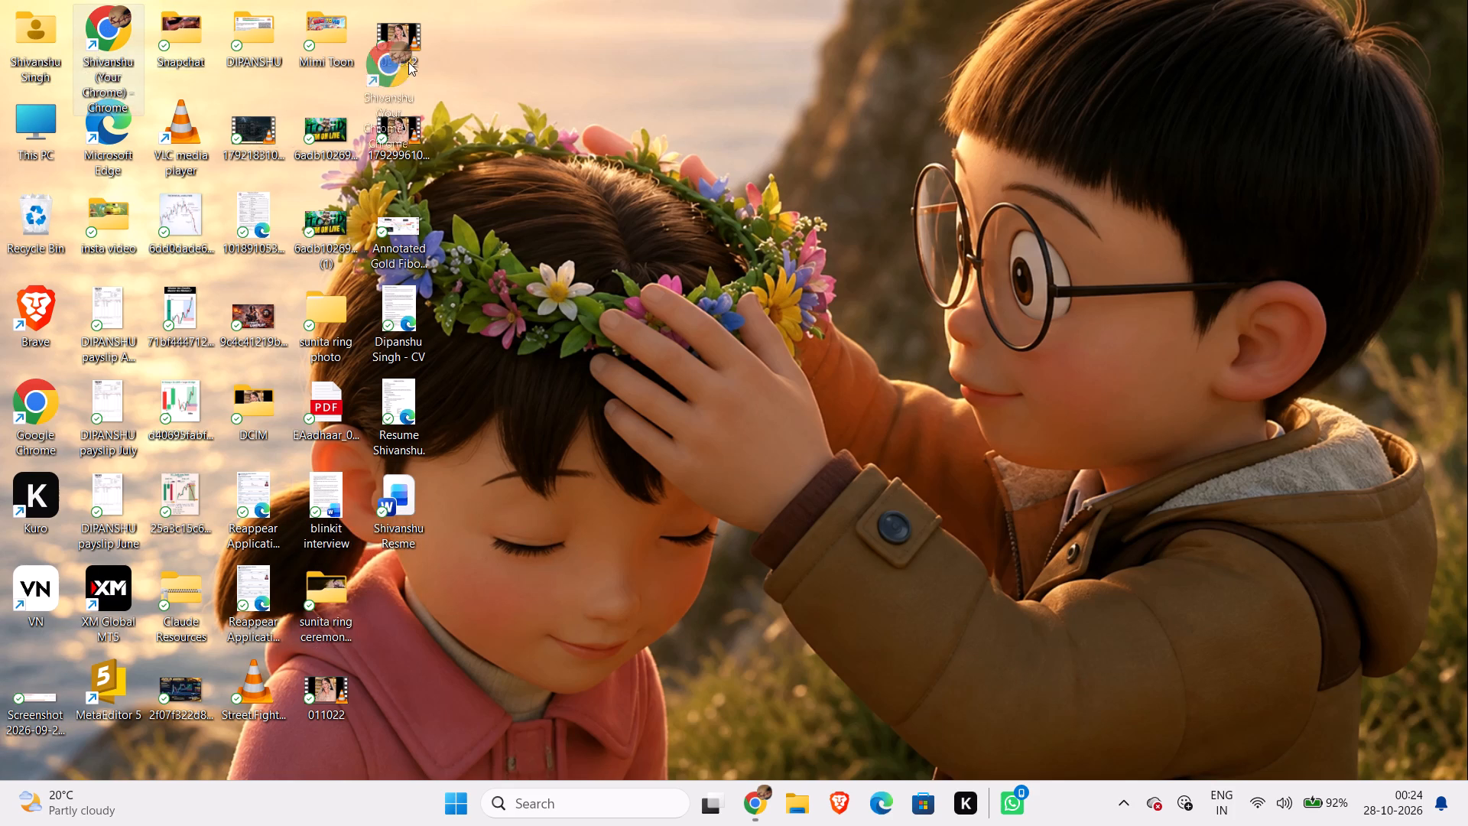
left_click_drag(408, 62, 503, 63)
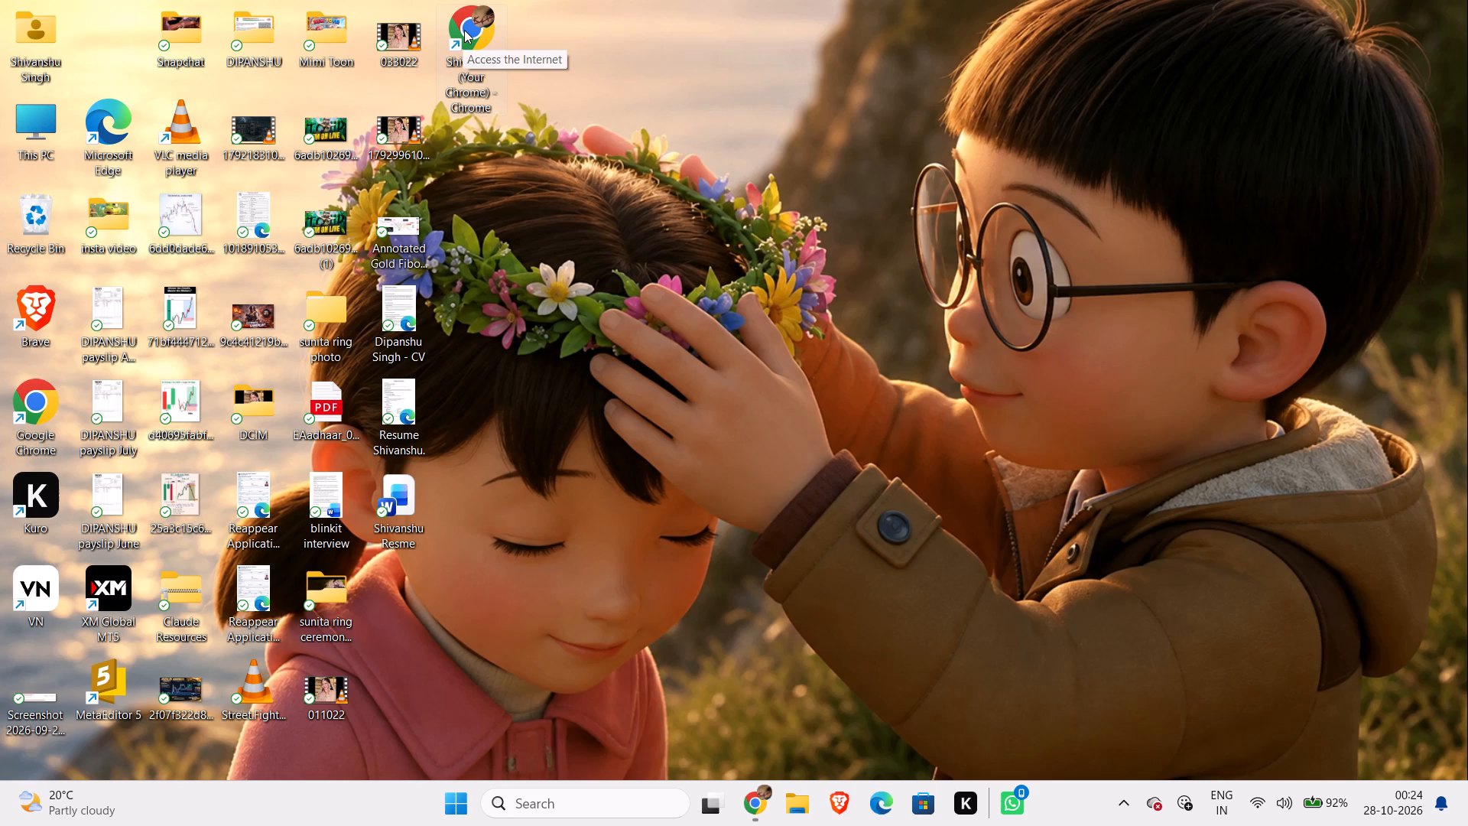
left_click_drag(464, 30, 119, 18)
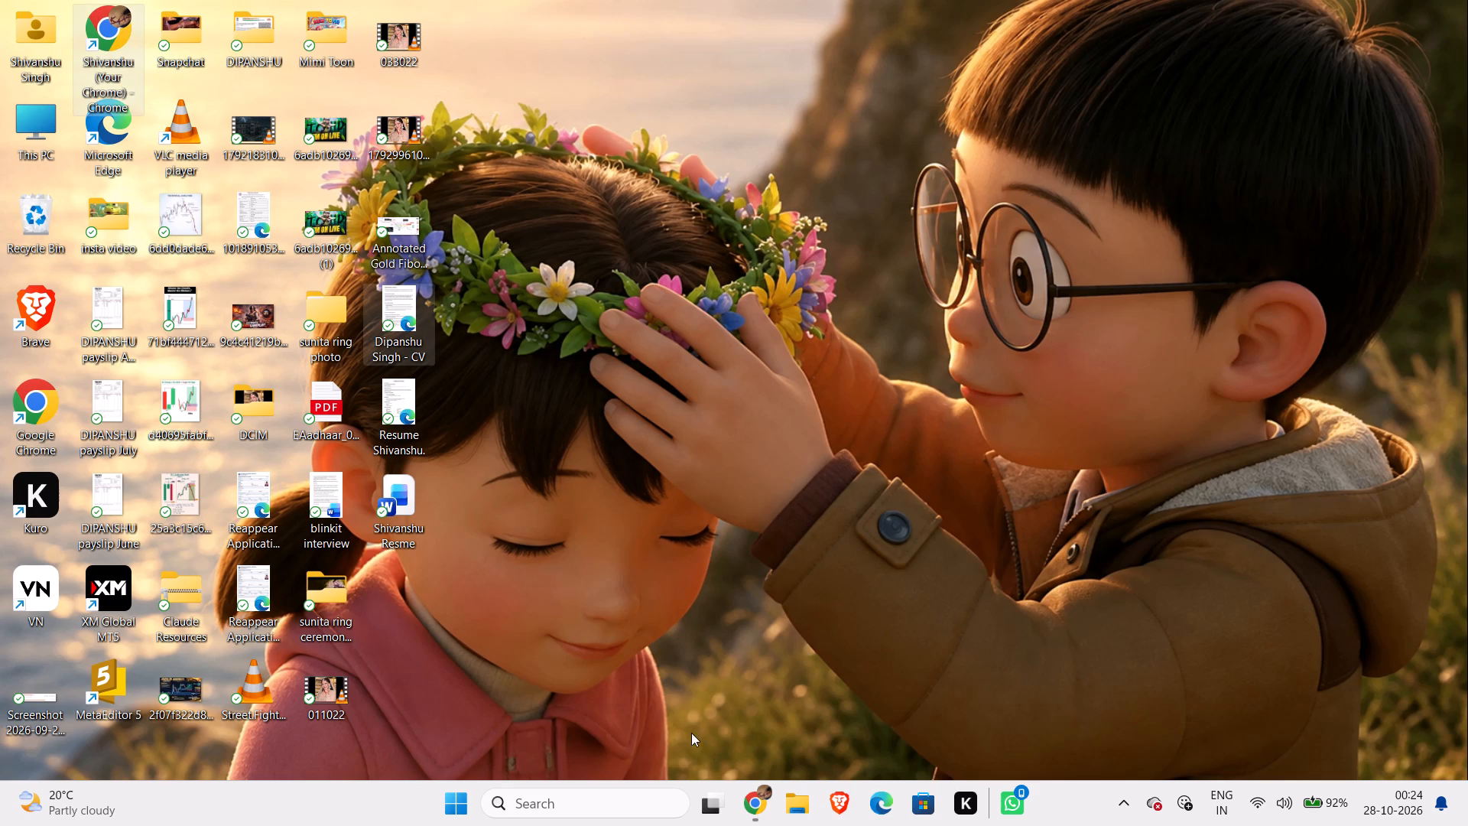
Switch to Chrome and close the iLovePDF download tab, returning to the Cashify resume PDF.
left_click(755, 814)
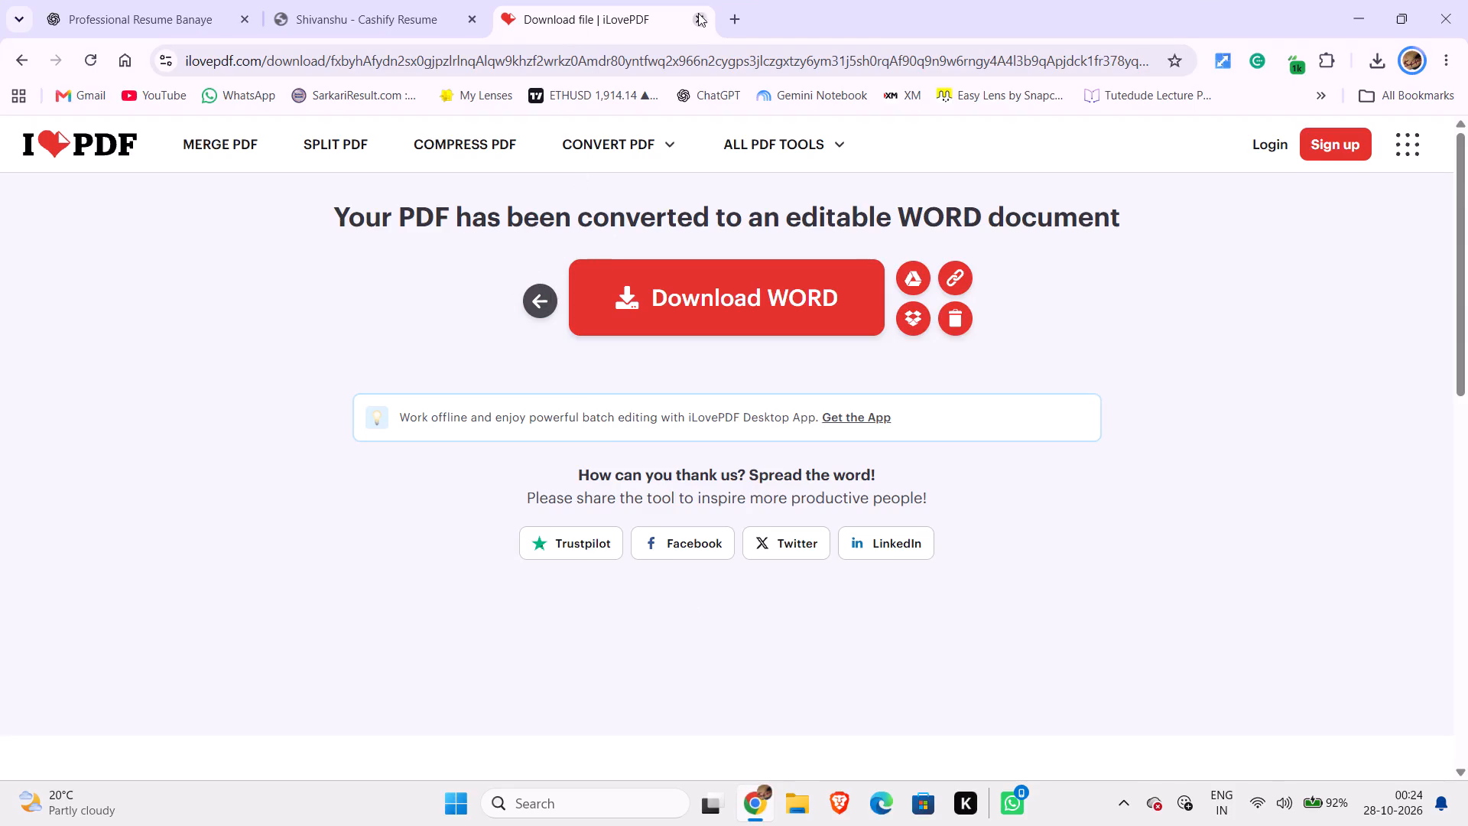
left_click(701, 12)
left_click(349, 1)
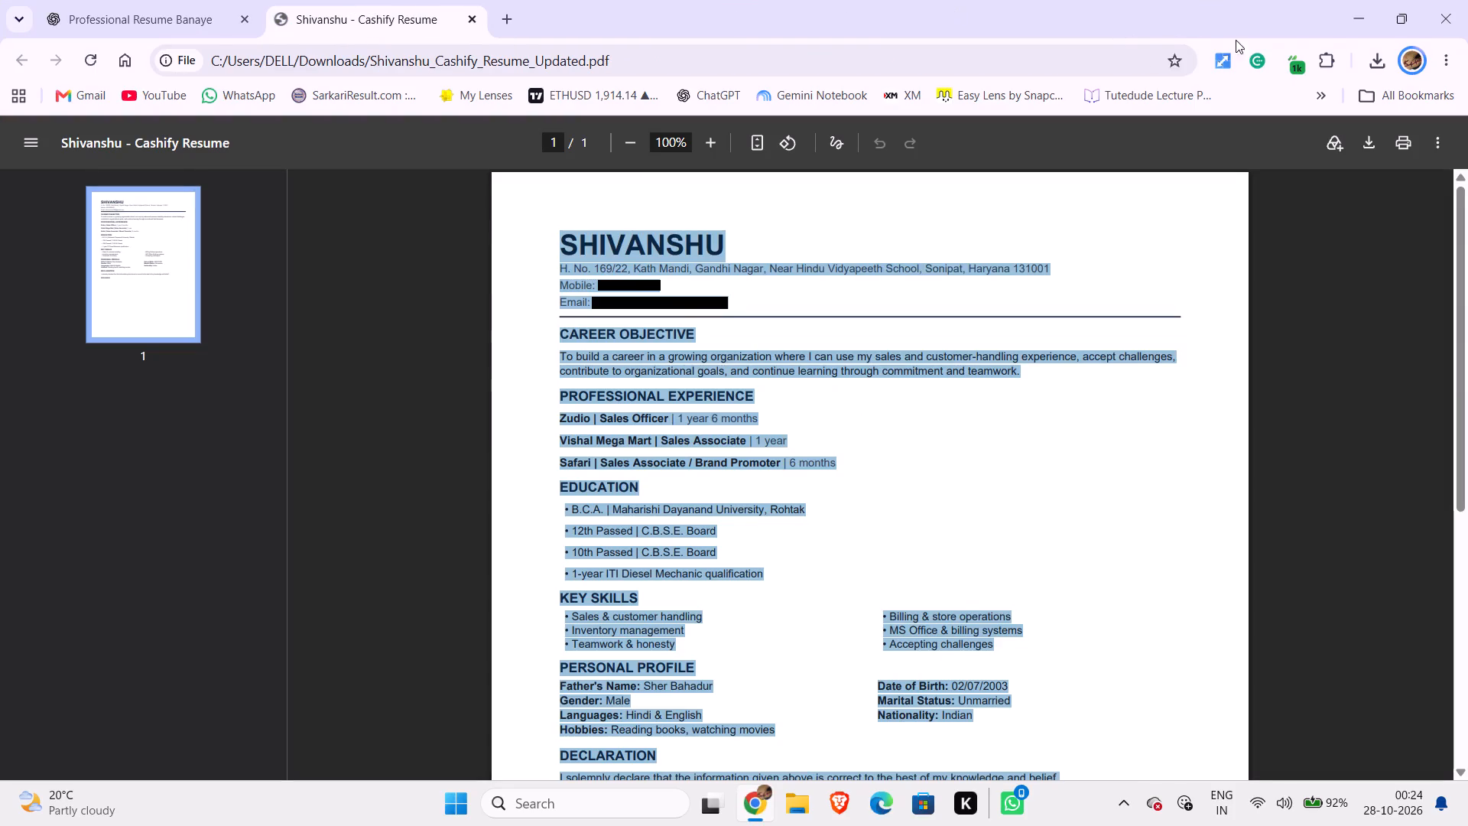
Open and collect today's free Daily Pack in the yapcash extension and dismiss the extension.
left_click(1293, 63)
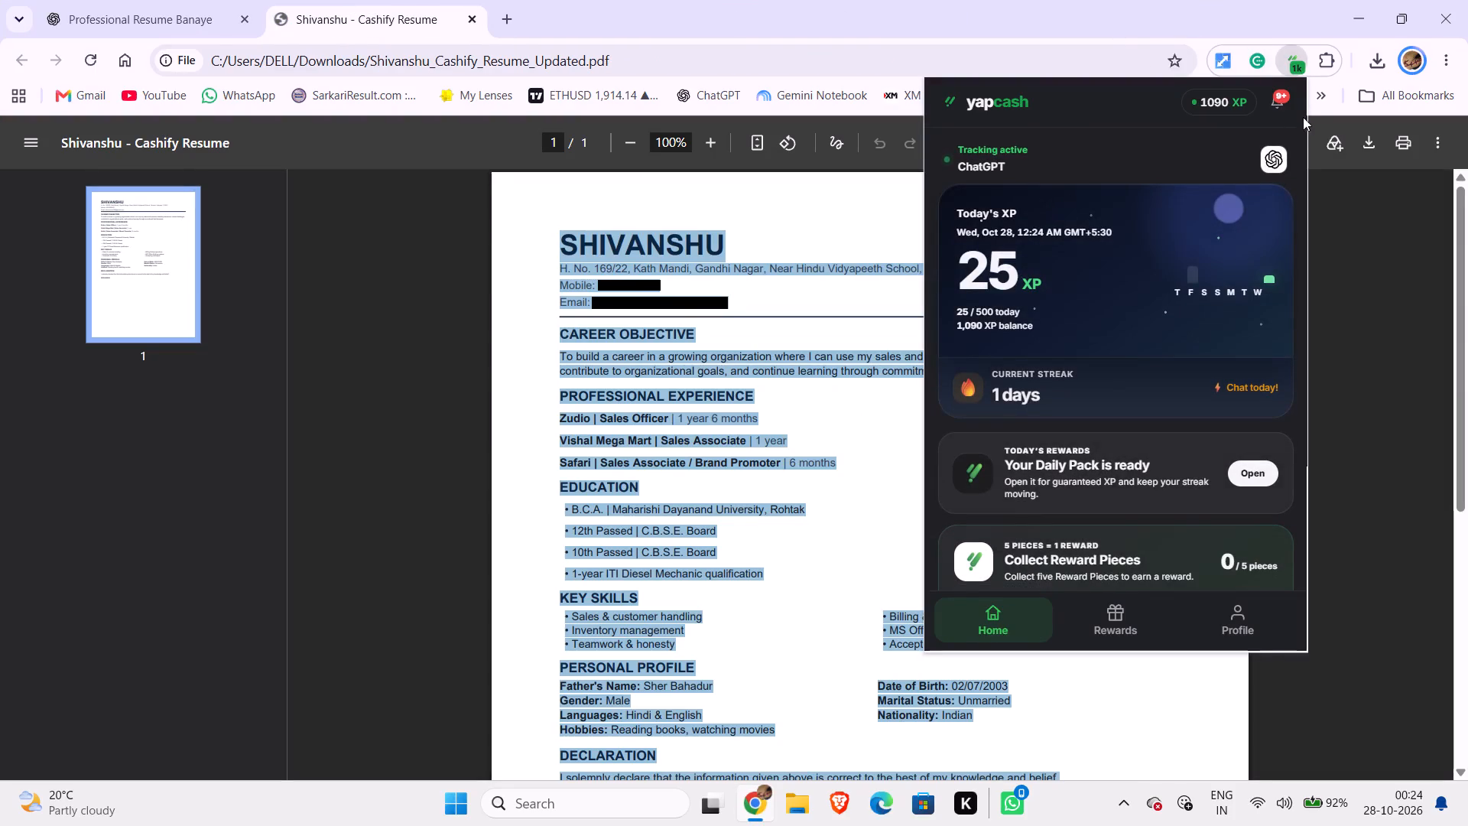
left_click(1103, 582)
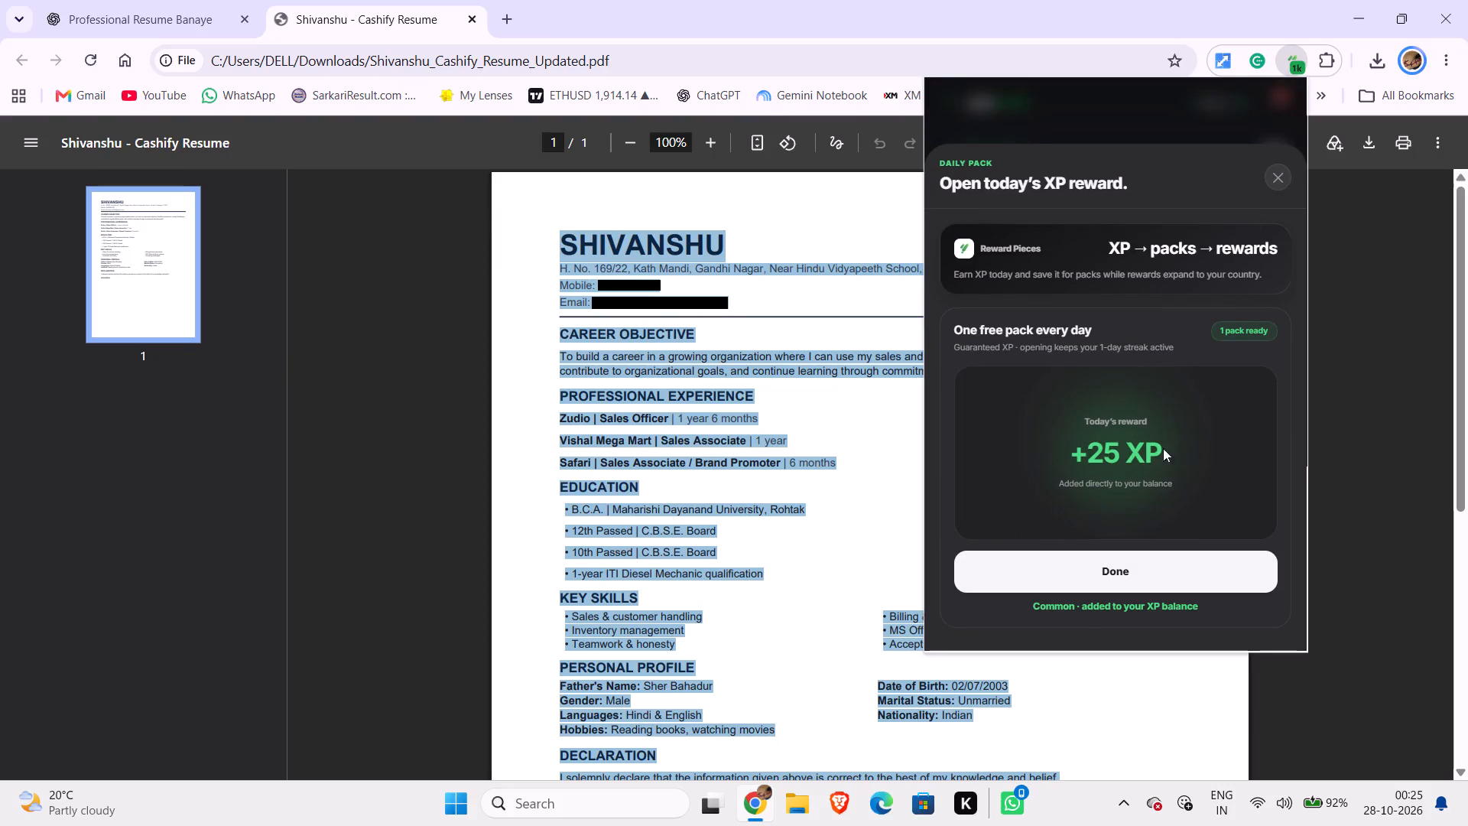
left_click(1112, 575)
left_click(1302, 65)
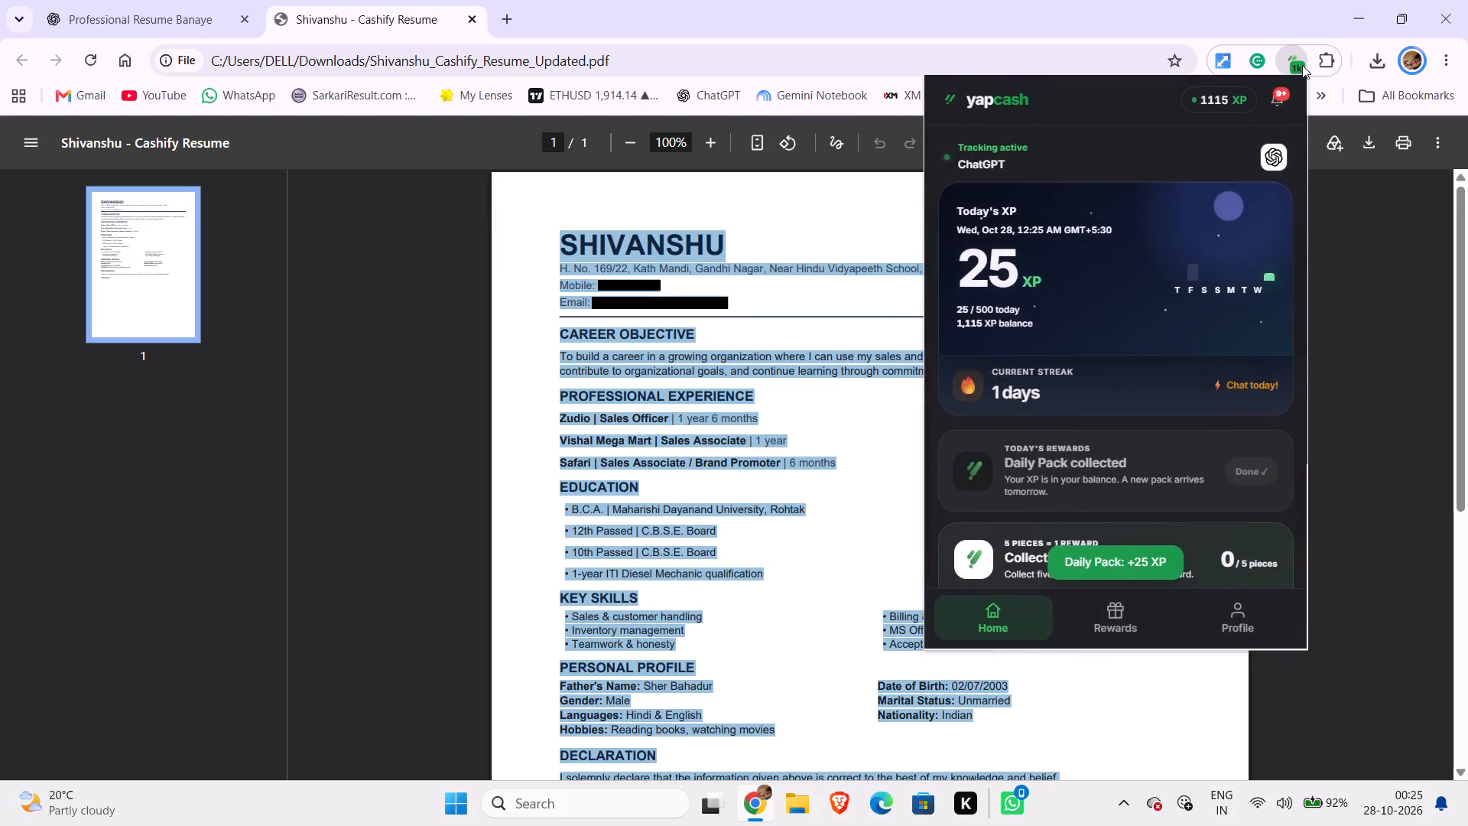
Check the earnings in the Chatwait extension and dismiss it.
left_click(1267, 65)
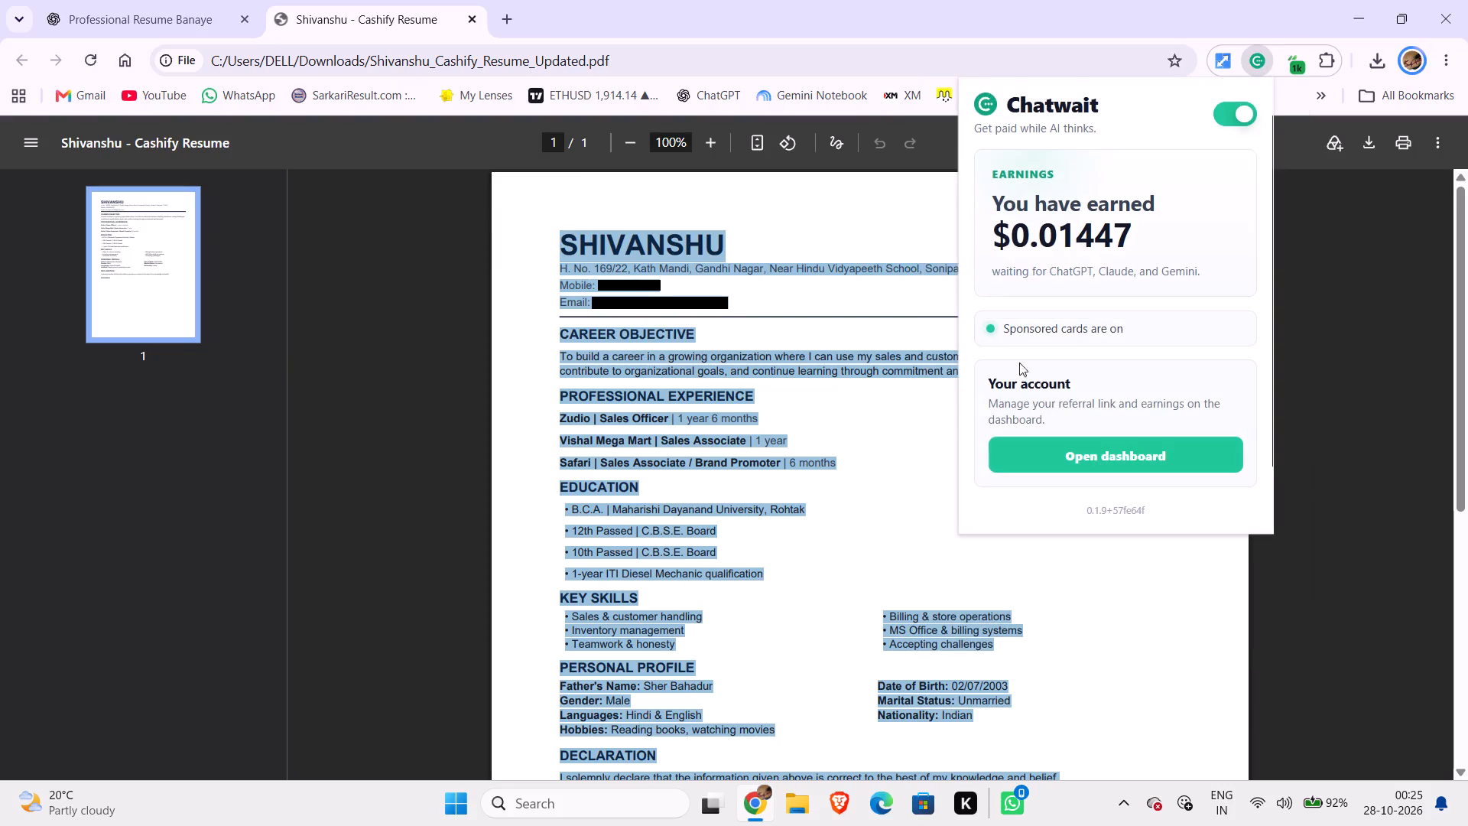
left_click(1304, 281)
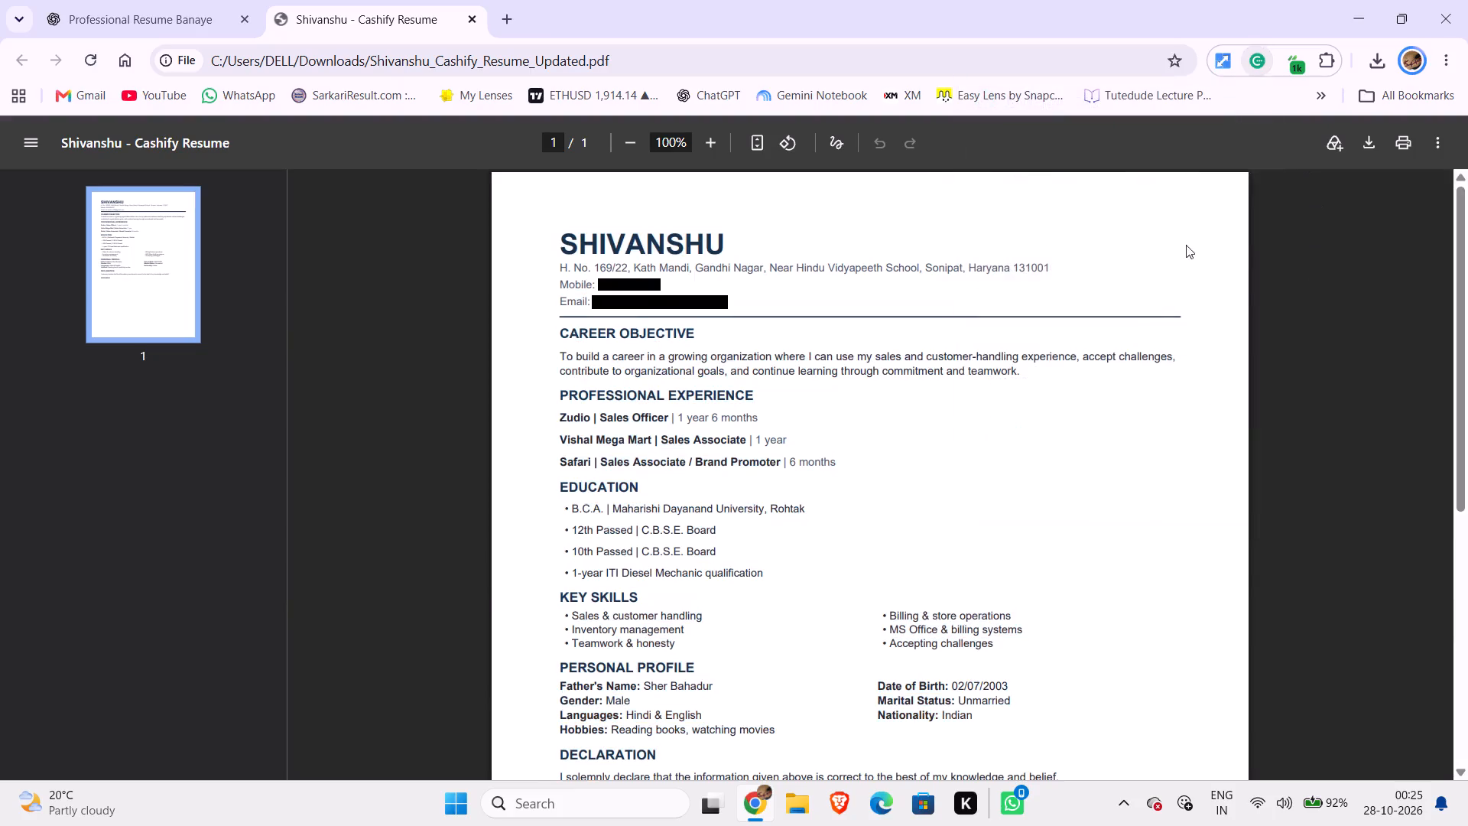
Close the Cashify resume PDF and the Professional Resume chat, keeping only a new blank browser tab open.
scroll(801, 353, "down", 3)
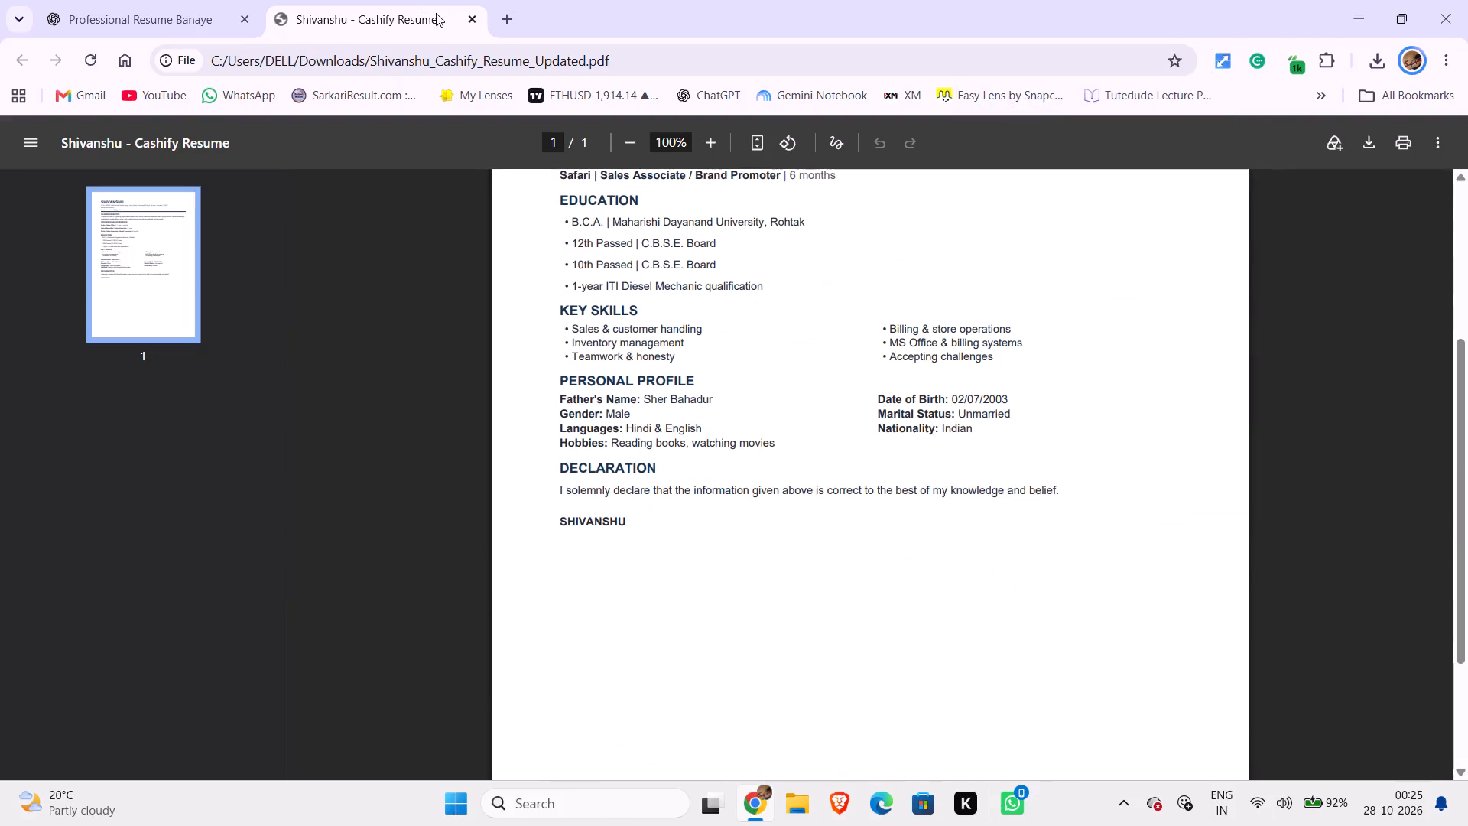
left_click(469, 25)
left_click(287, 11)
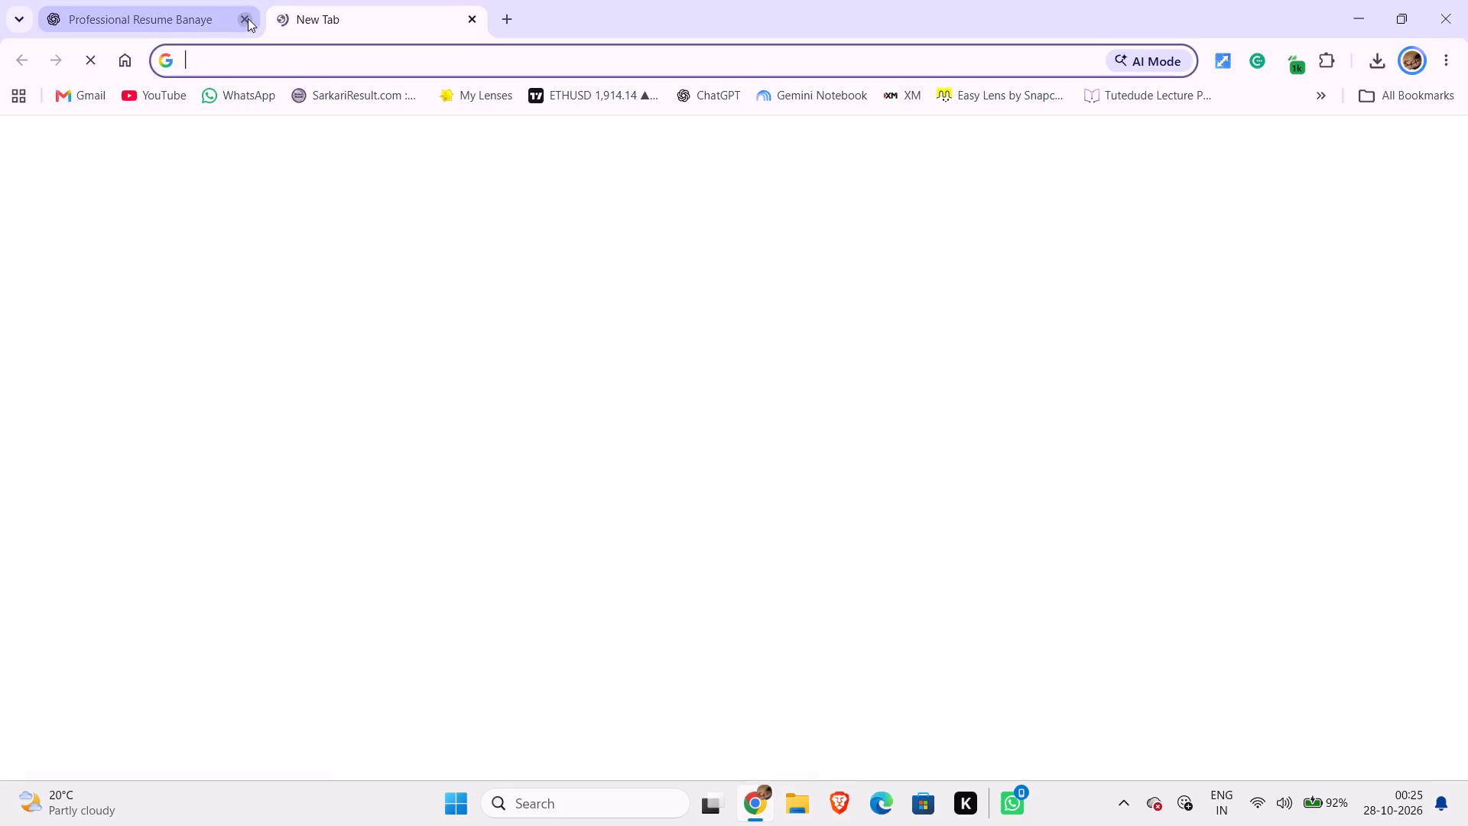
left_click(245, 18)
Launch the Kuro app.
left_click(981, 816)
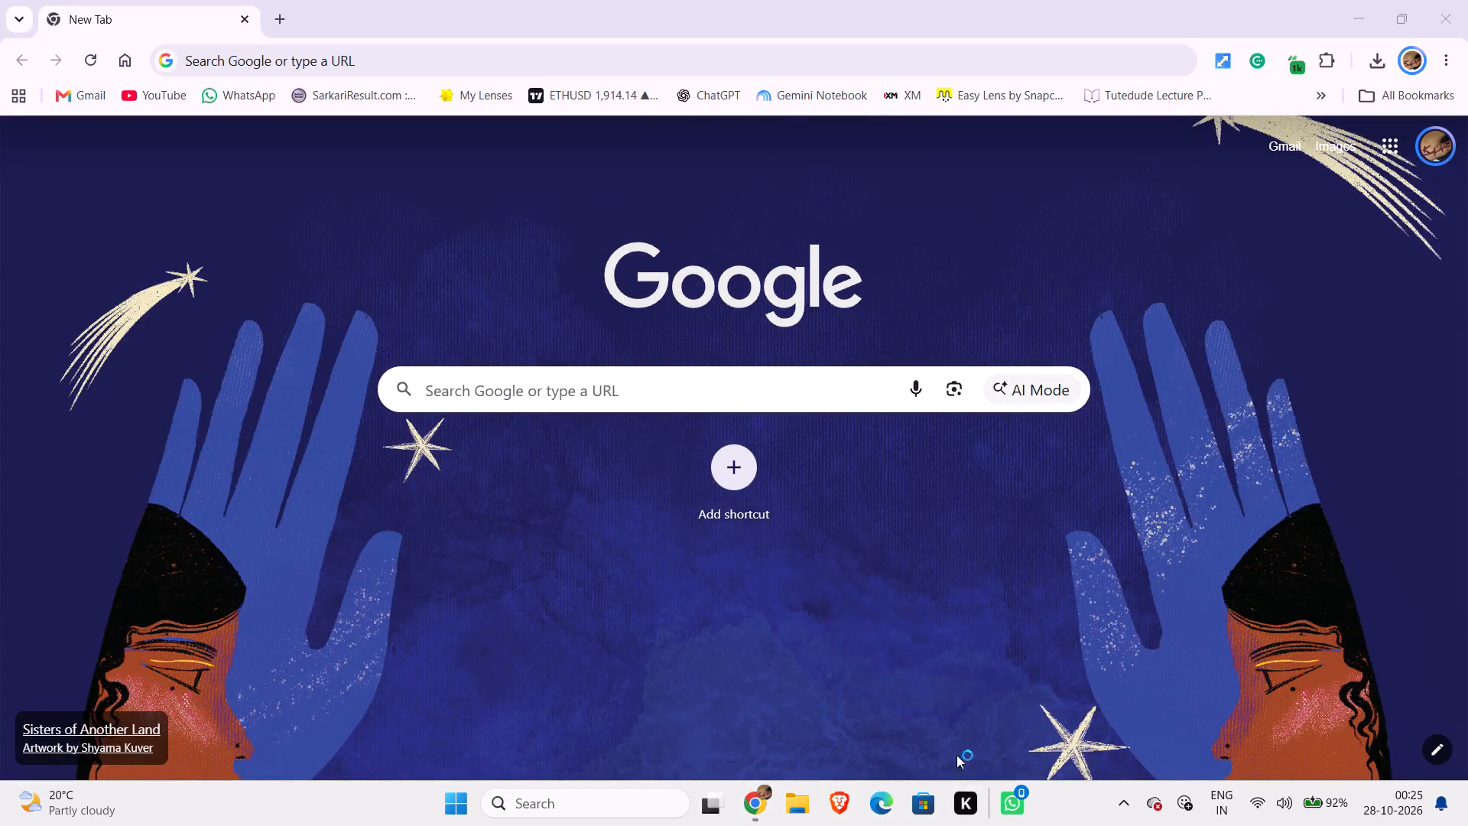
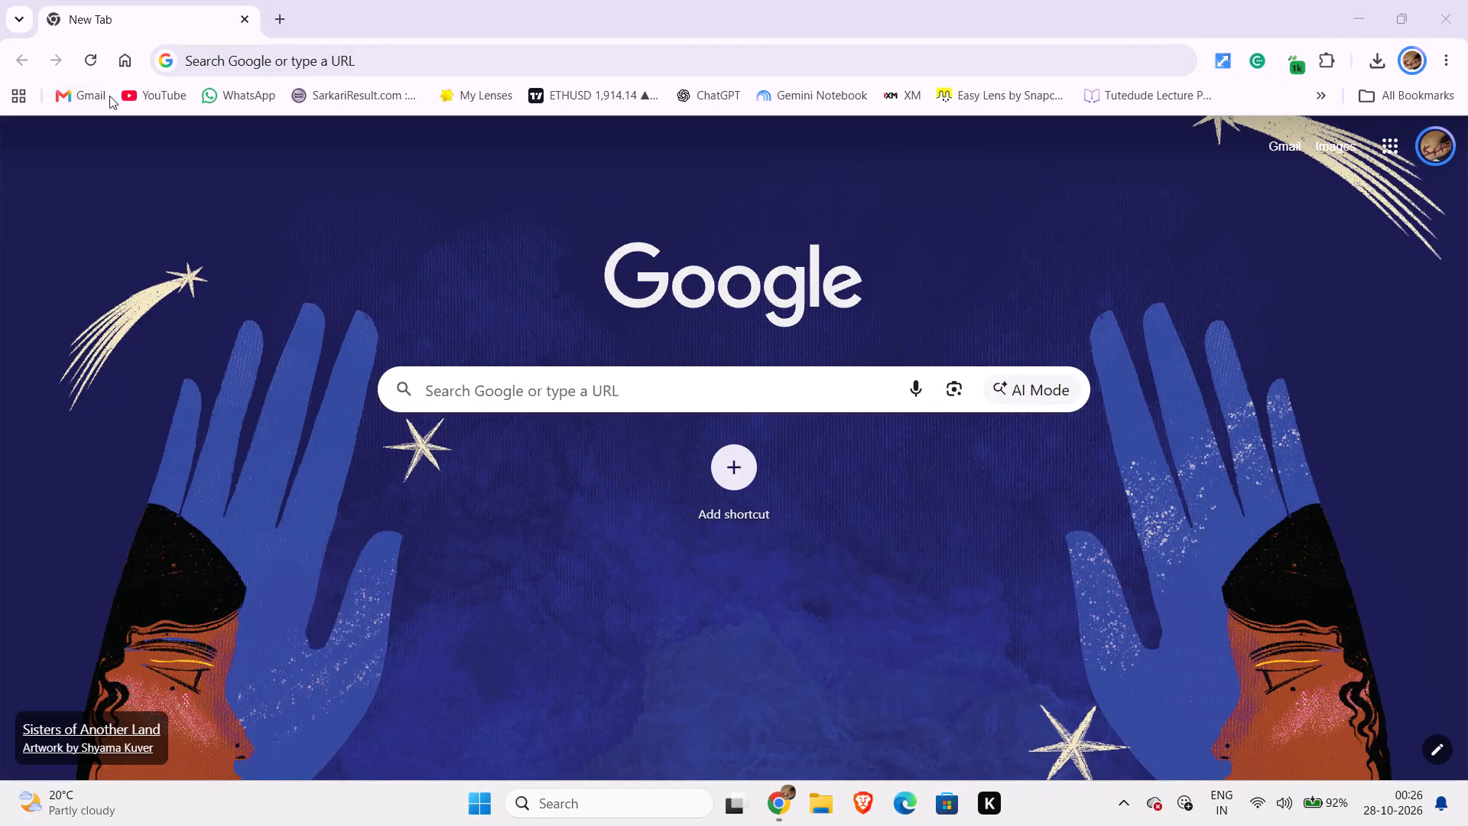
Close the remaining Chrome window showing the blank new tab.
left_click(1467, 0)
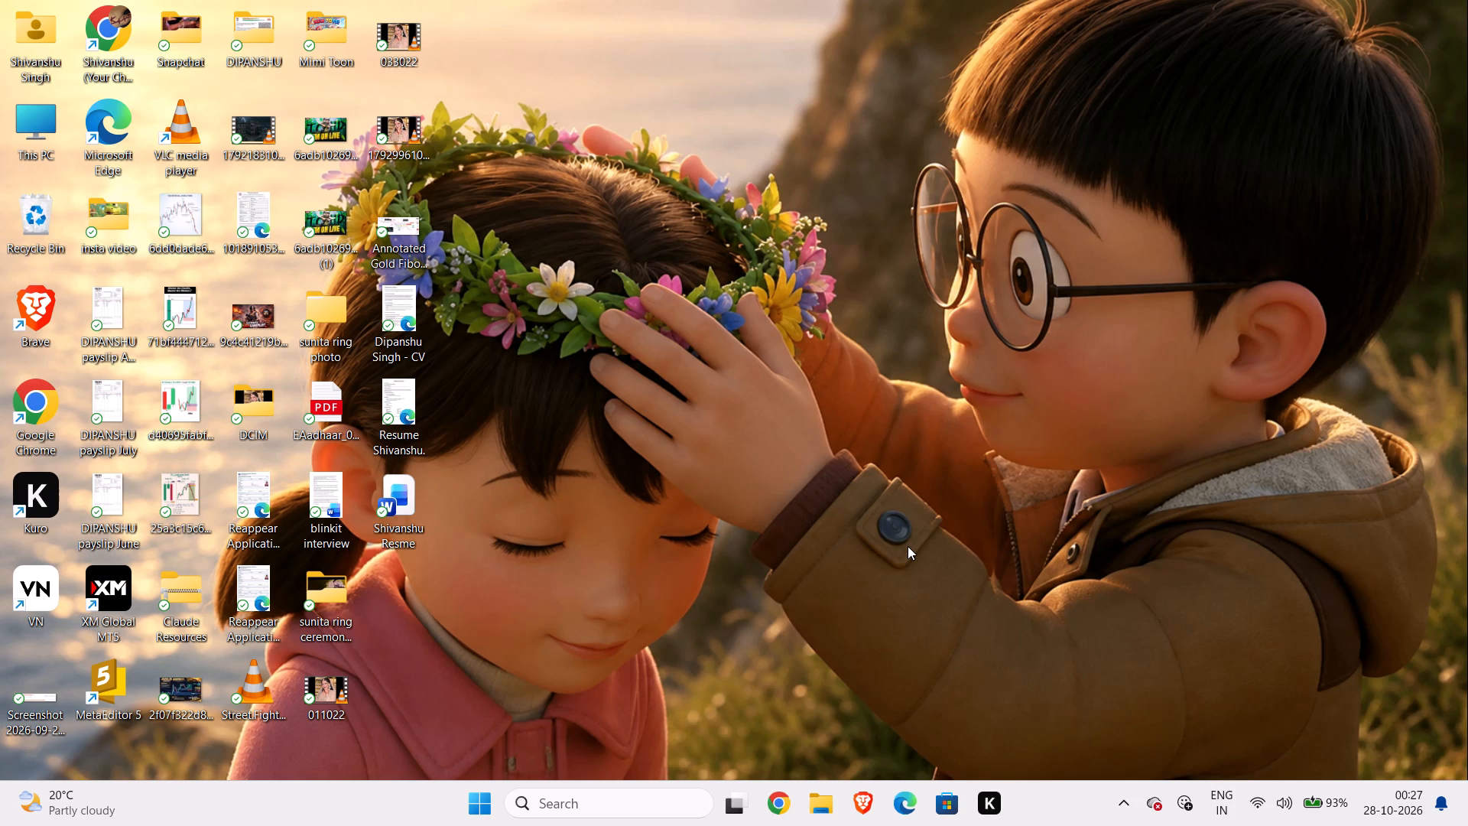
Shut down the Windows 11 computer from the desktop.
key("alt+F4")
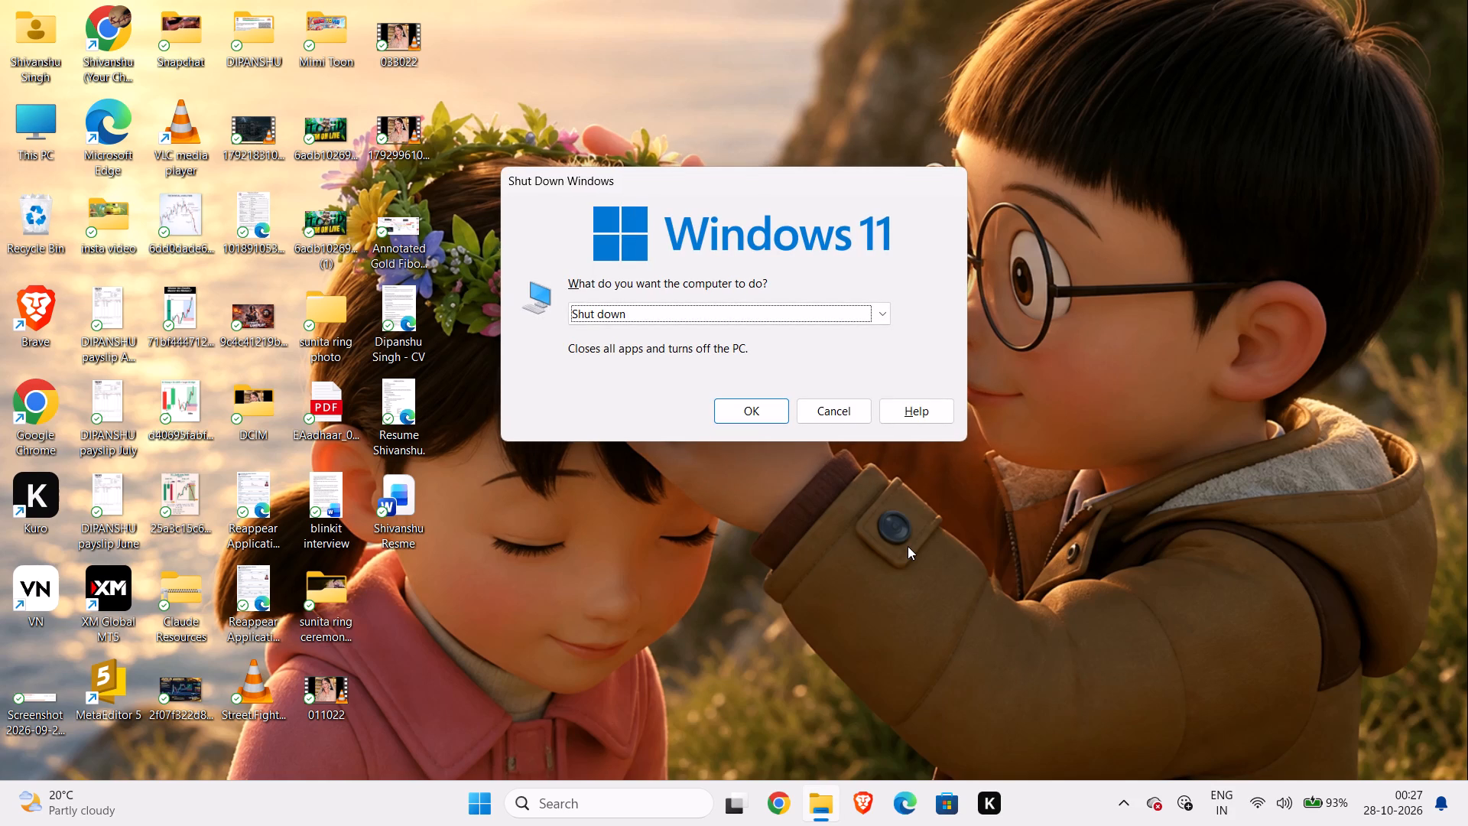
key("Return")
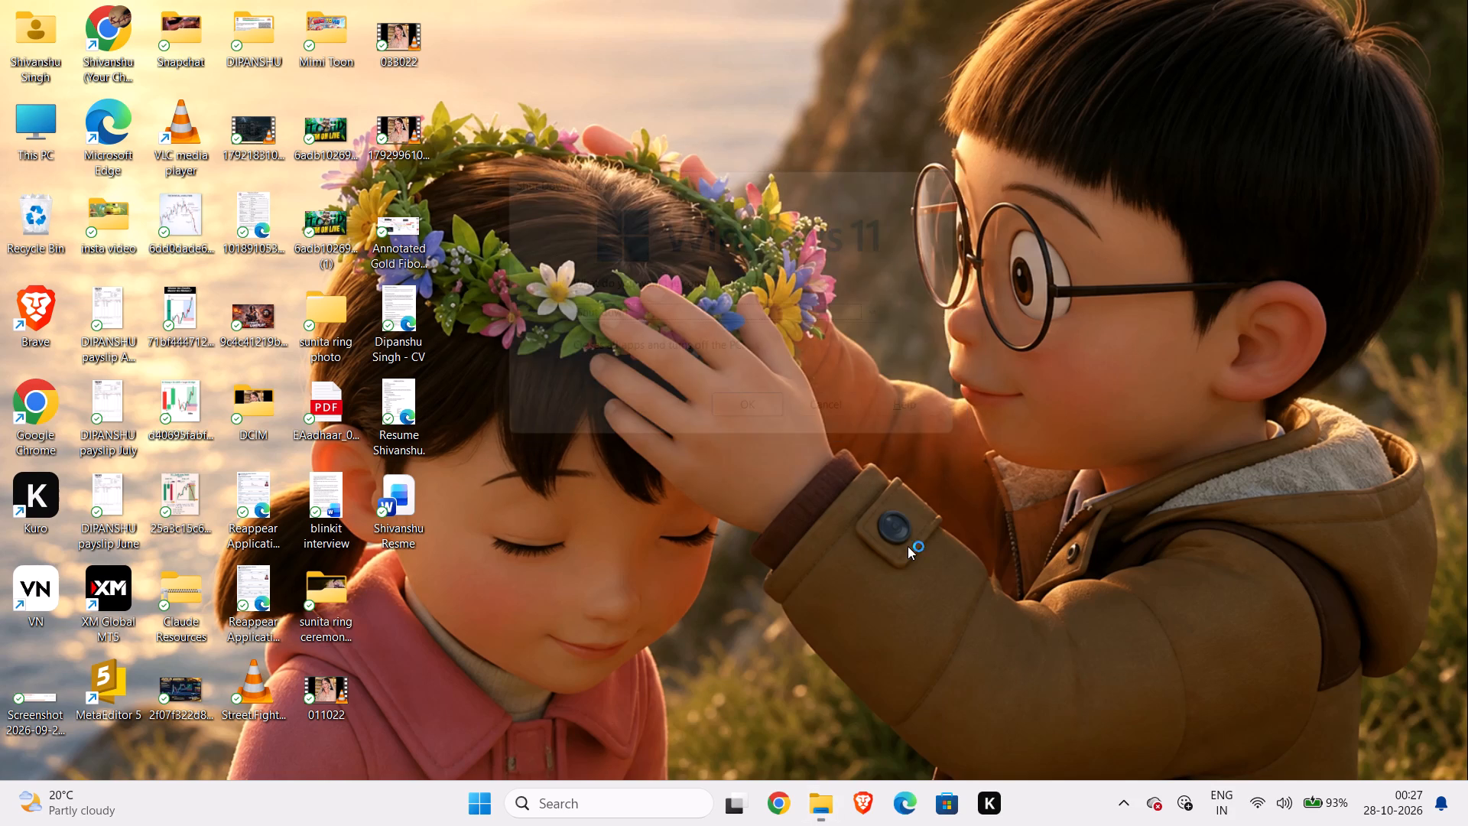